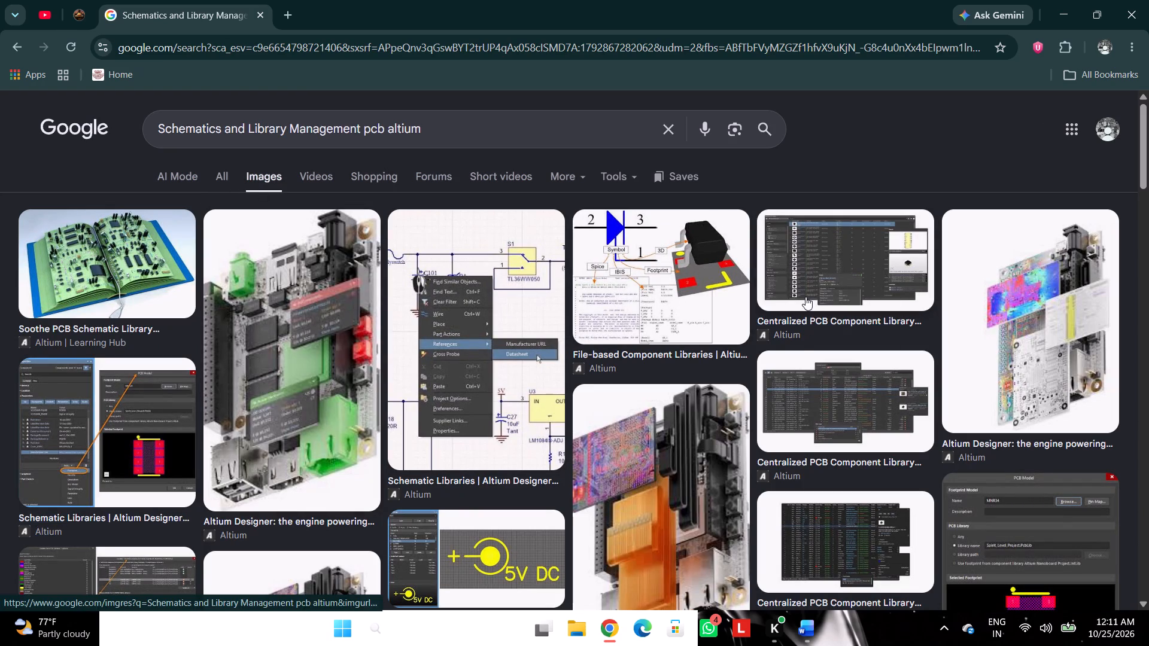
# Open Altium's "Centralized PCB Component Library Management" image result and save it as PNG "Manufacturing Part Search v4" in the download D folder.
pyautogui.click(842, 257)
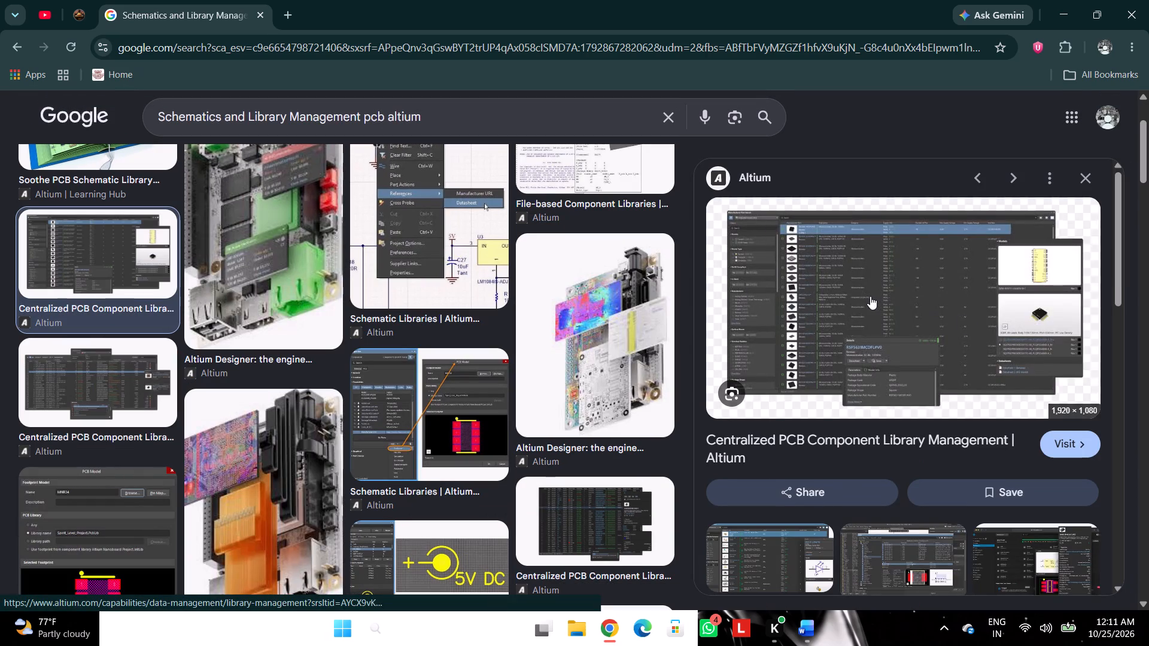
pyautogui.click(870, 296)
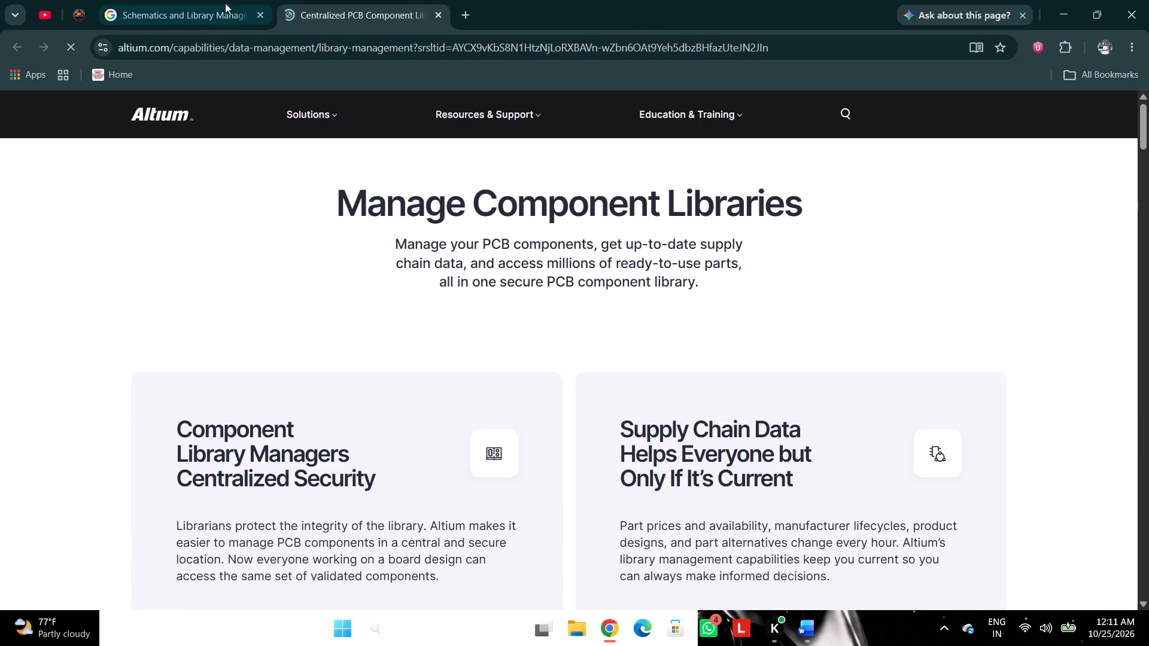
pyautogui.click(266, 0)
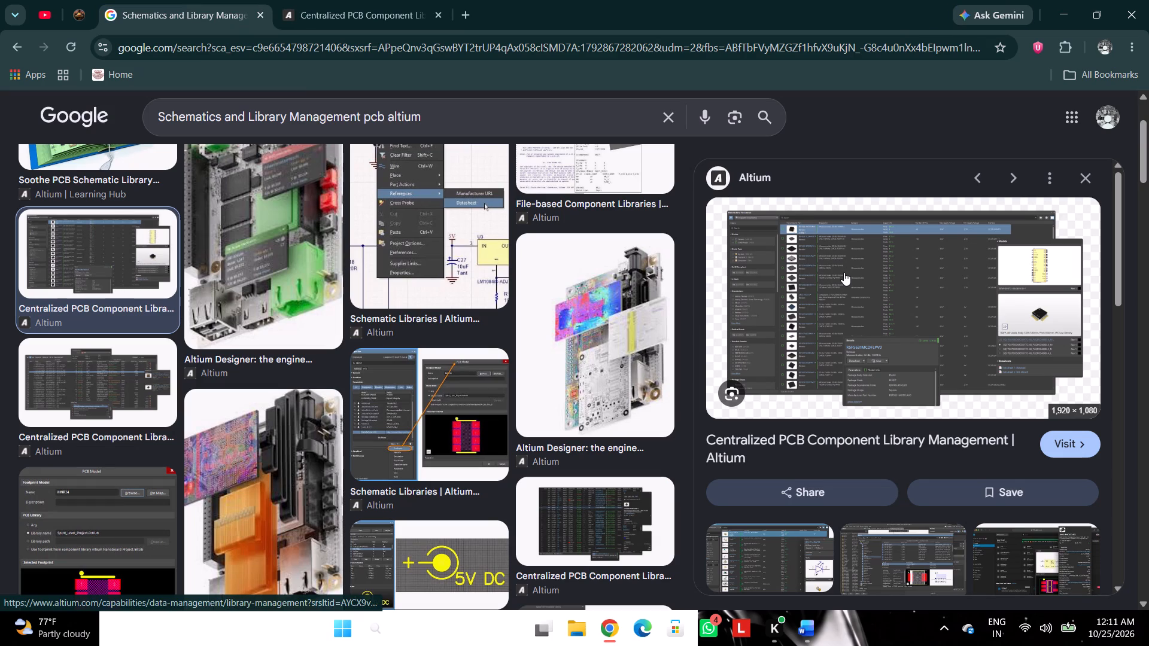
pyautogui.rightClick(874, 295)
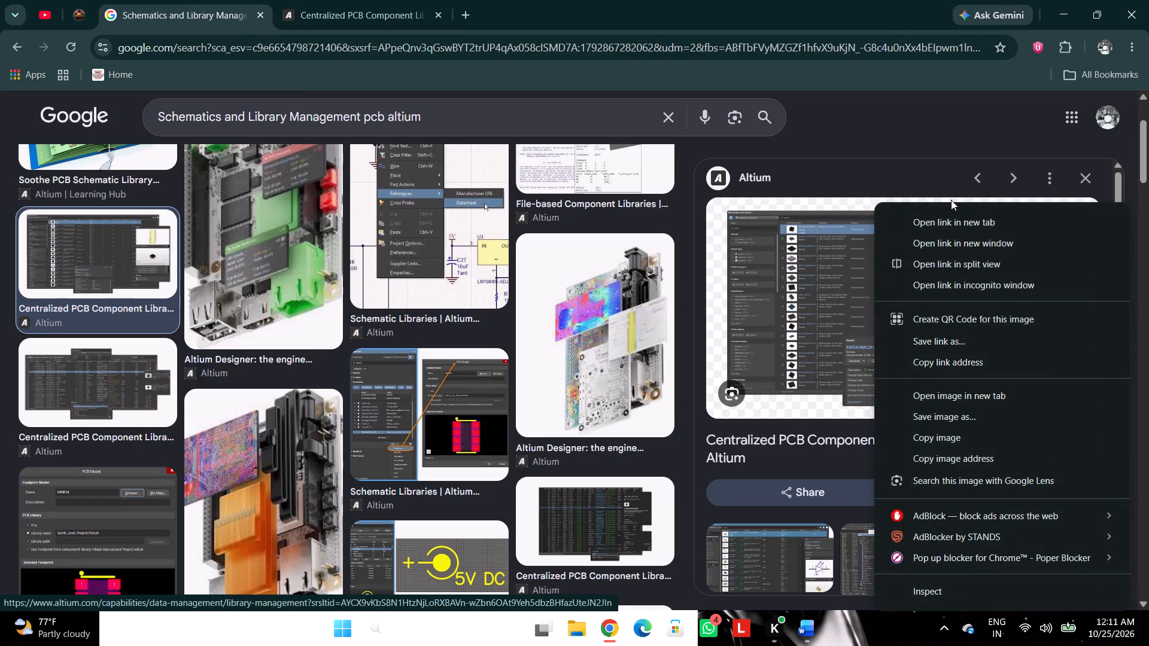
pyautogui.click(934, 422)
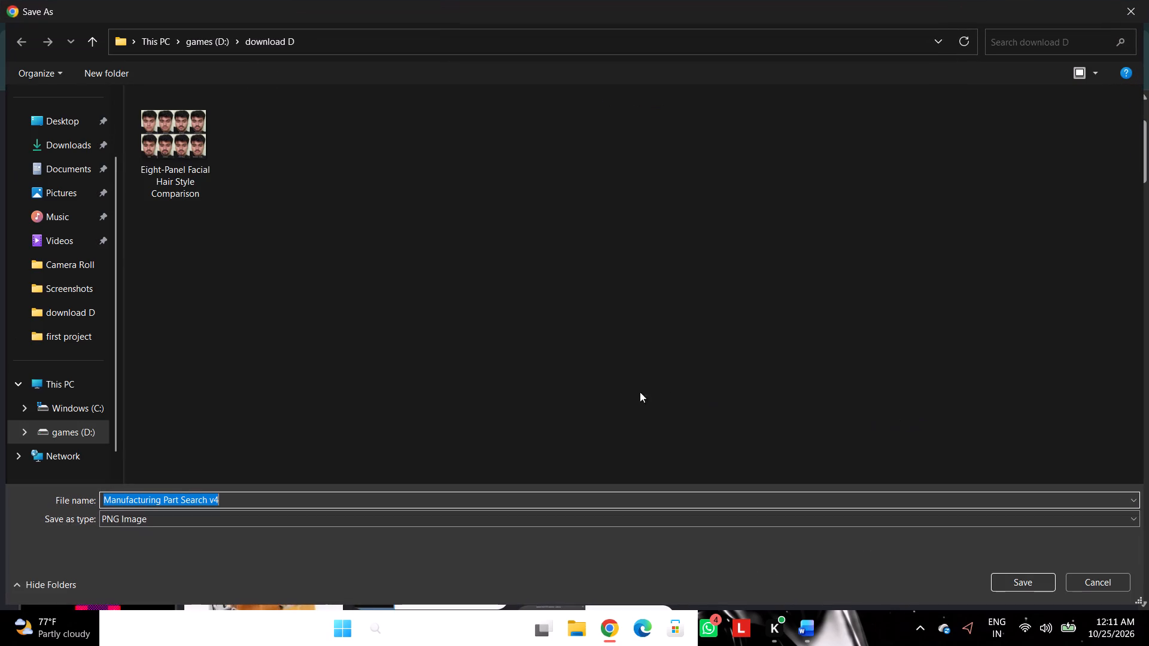
pyautogui.click(1035, 578)
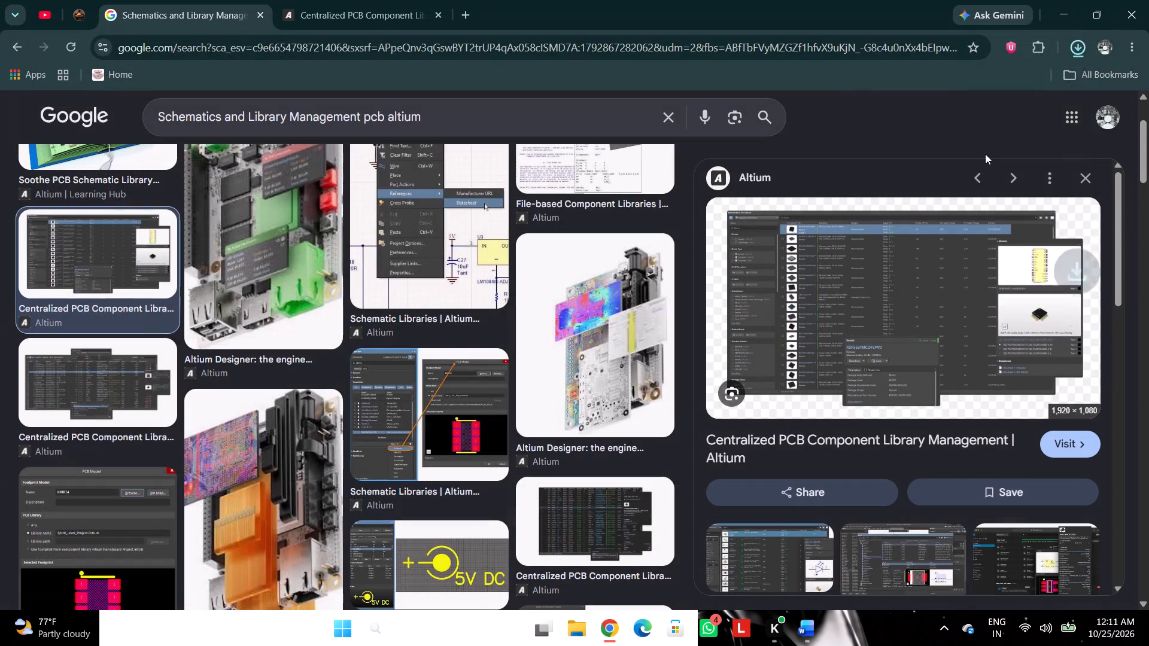
# Open the saved "Manufacturing Part Search v4" image from the download D folder, inspect it and close the viewer.
pyautogui.click(586, 624)
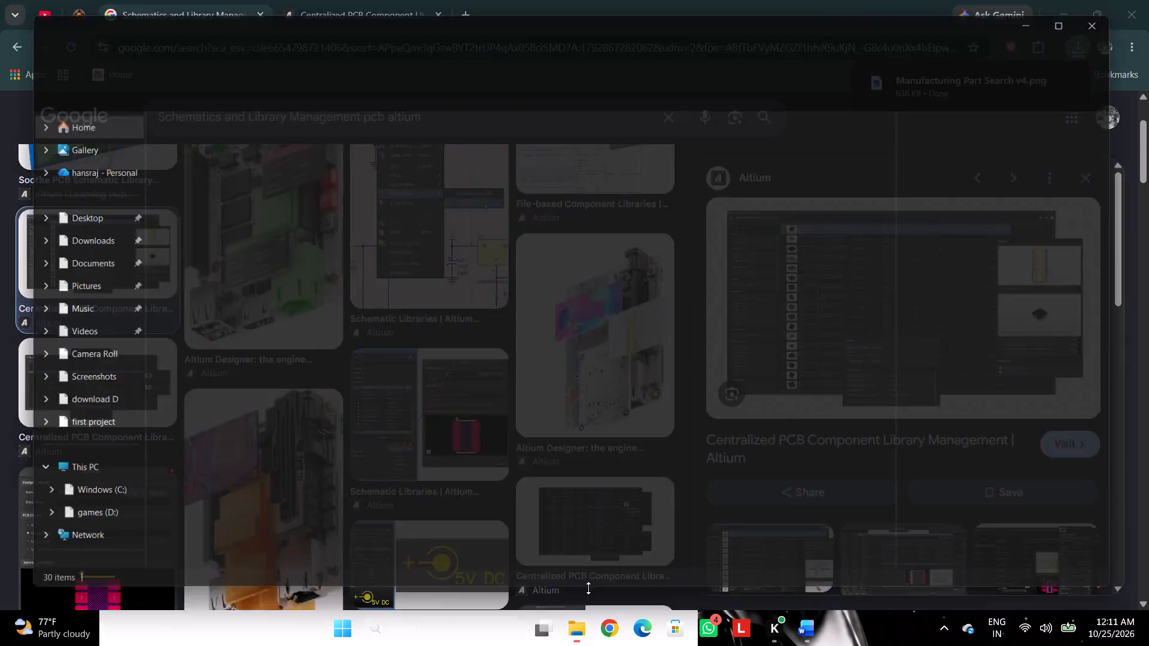
pyautogui.click(62, 406)
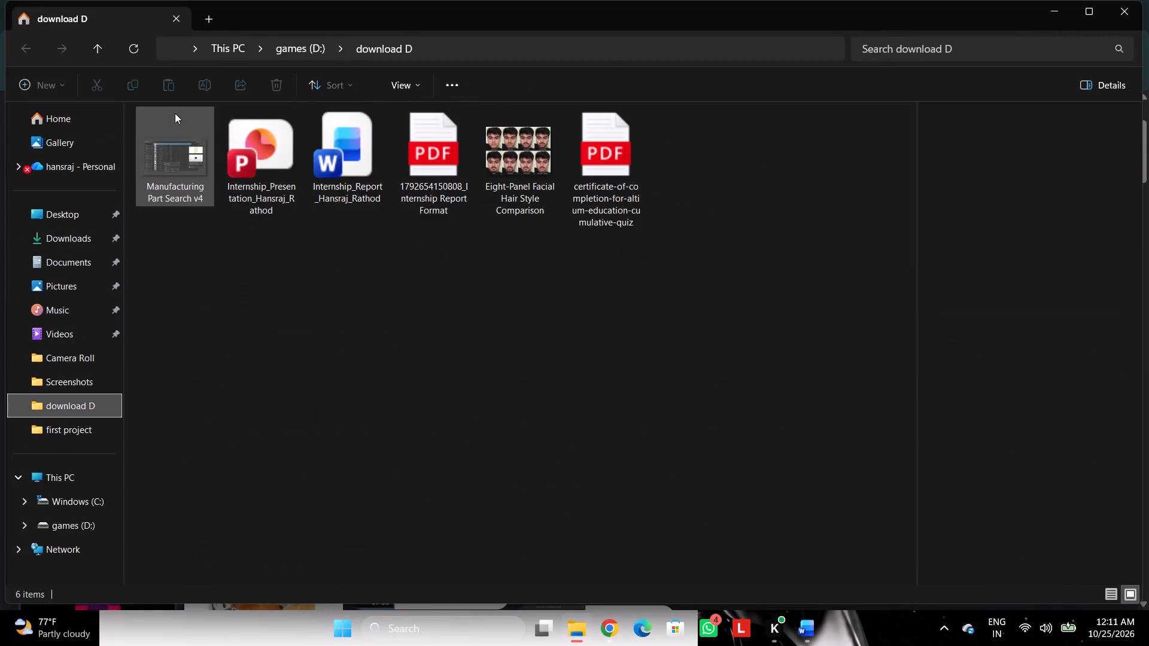
pyautogui.doubleClick(176, 116)
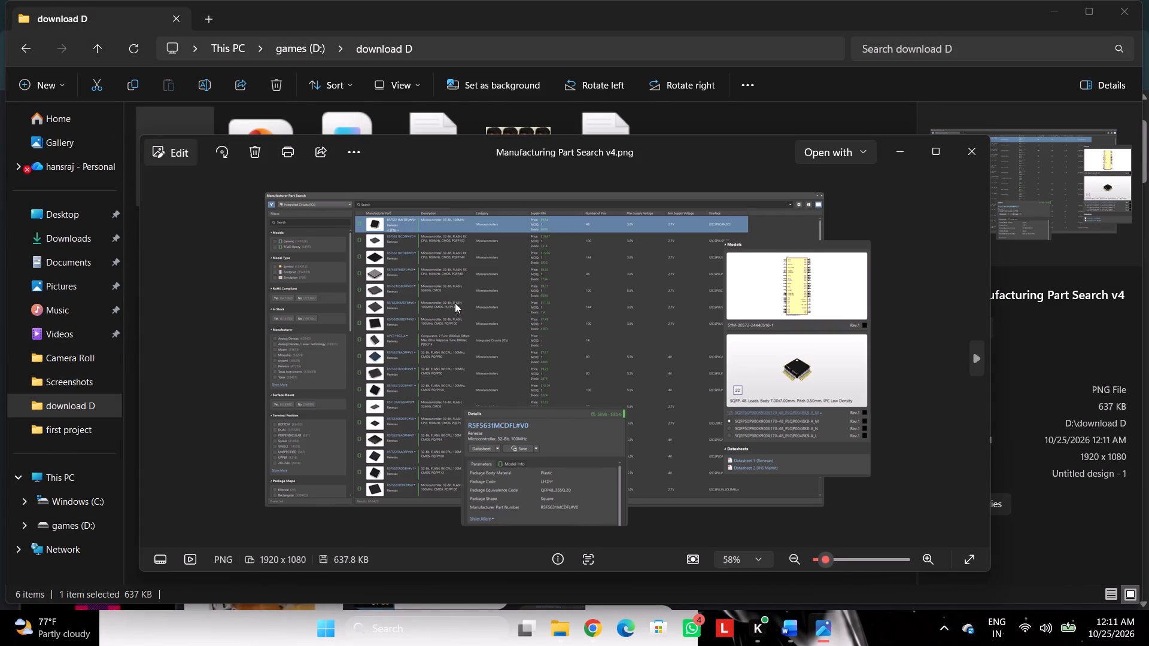
pyautogui.scroll(4, 455, 303)
pyautogui.scroll(4, 540, 362)
pyautogui.scroll(-13, 518, 320)
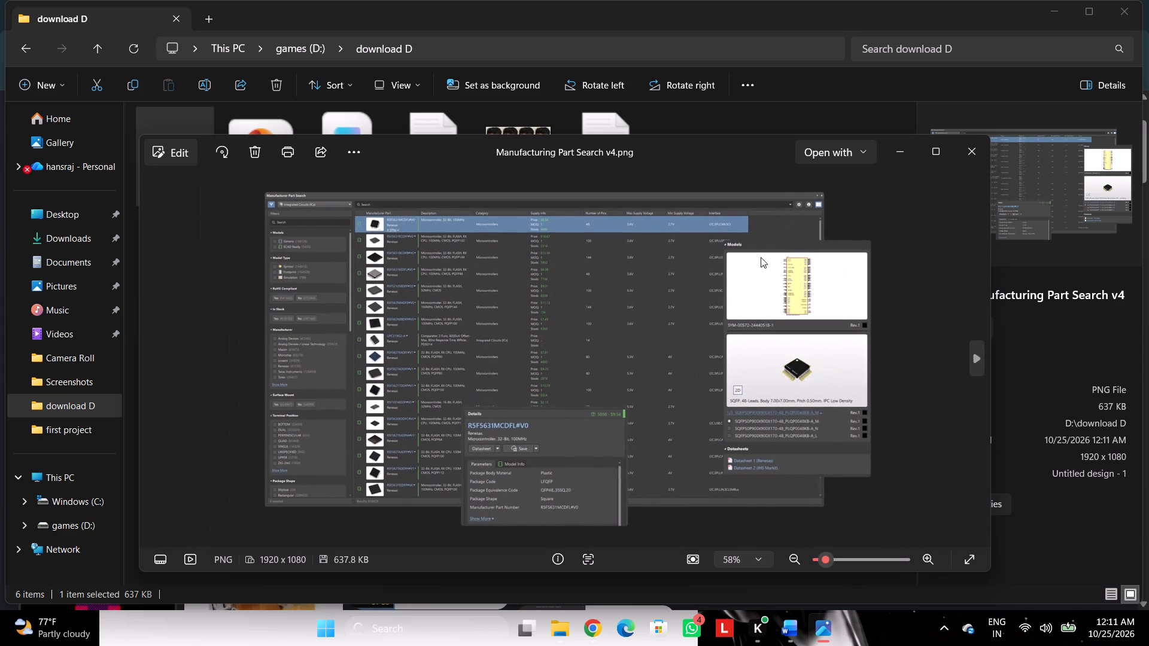
pyautogui.click(967, 162)
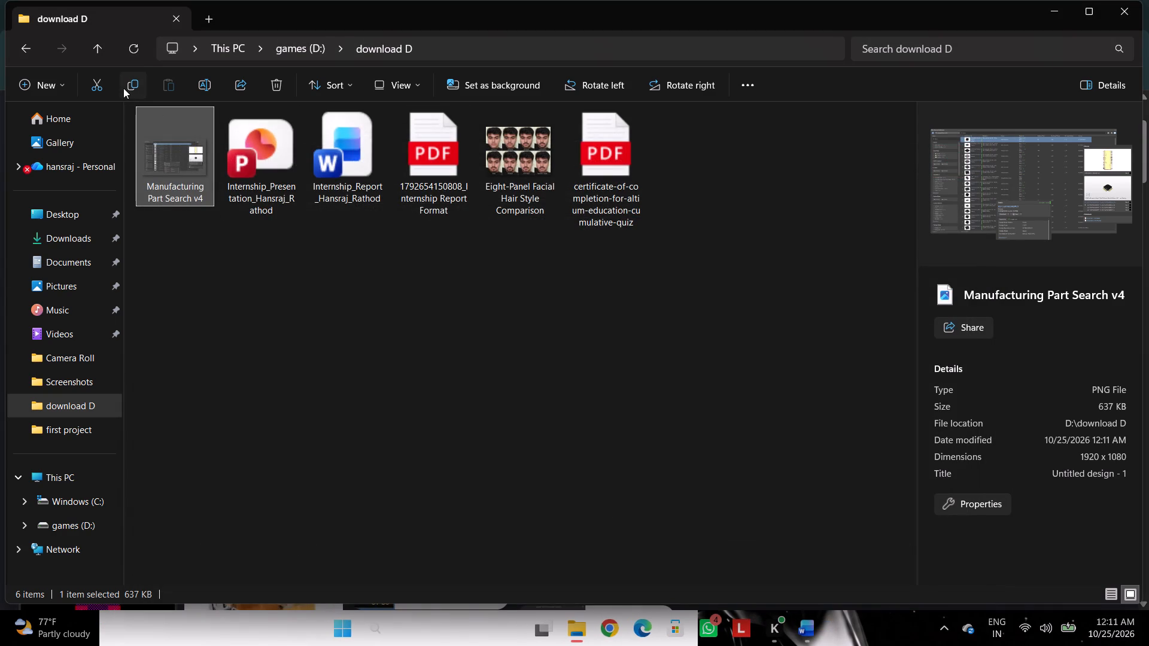
# Copy the "Manufacturing Part Search v4" image file and place the cursor at the end of the 9.1 heading in Word.
pyautogui.click(132, 88)
pyautogui.click(812, 632)
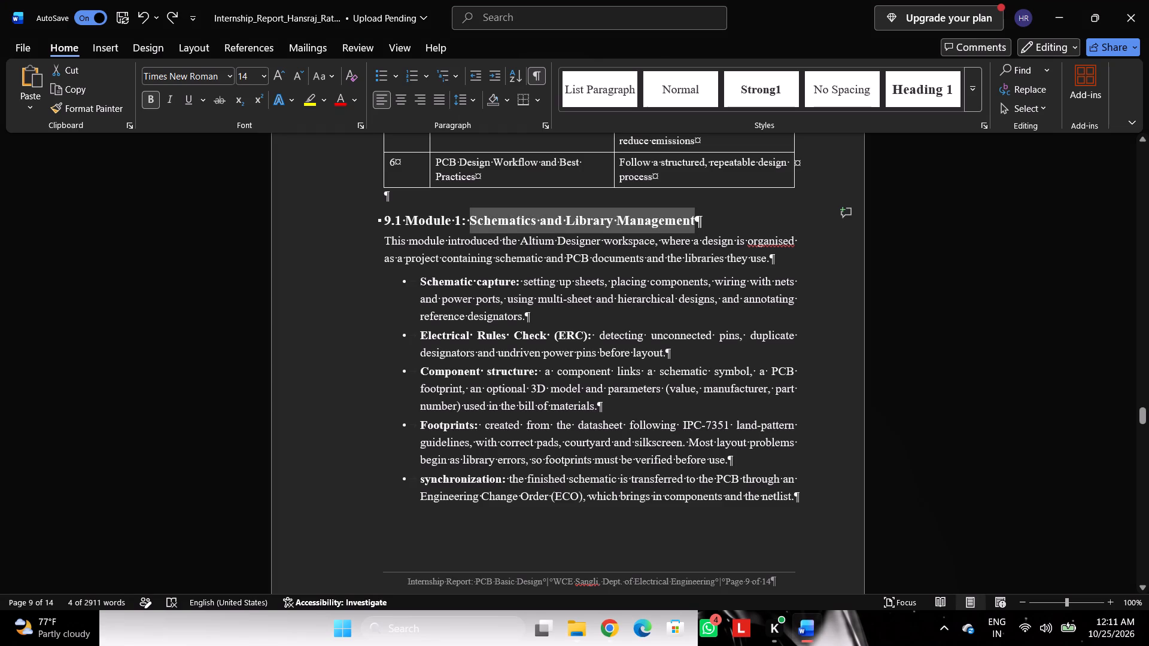
pyautogui.scroll(2, 449, 323)
pyautogui.click(706, 292)
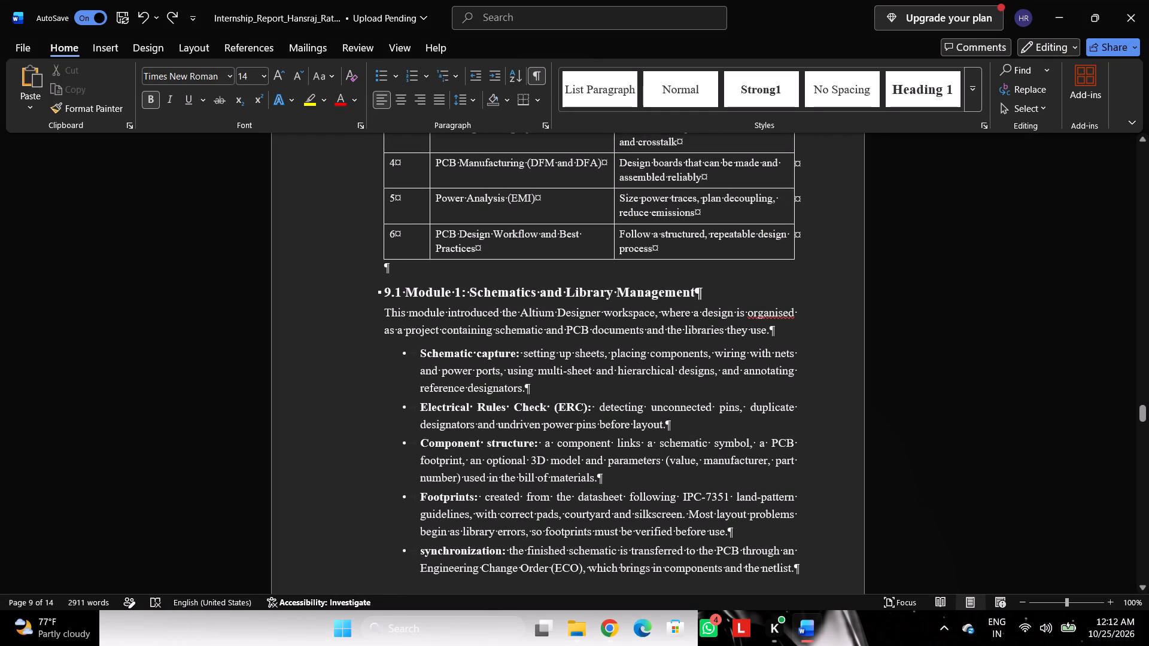
pyautogui.scroll(-5, 350, 423)
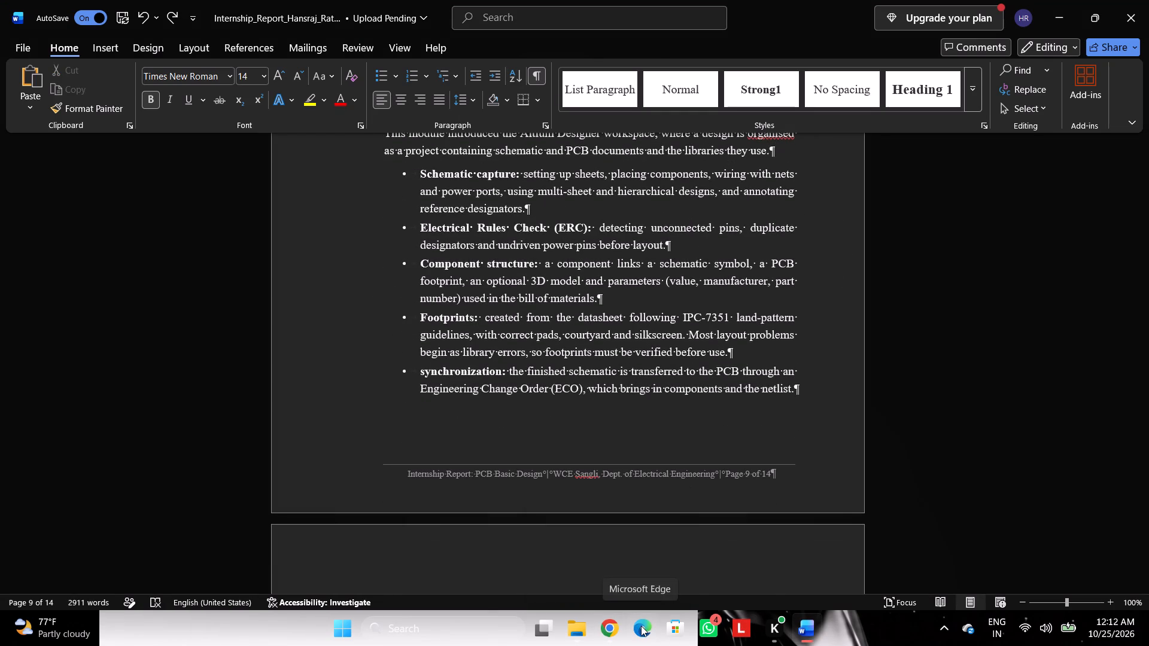
# Open the reference final Internship Report PDF from the recent files and examine how its chapters place and caption figures.
pyautogui.click(576, 627)
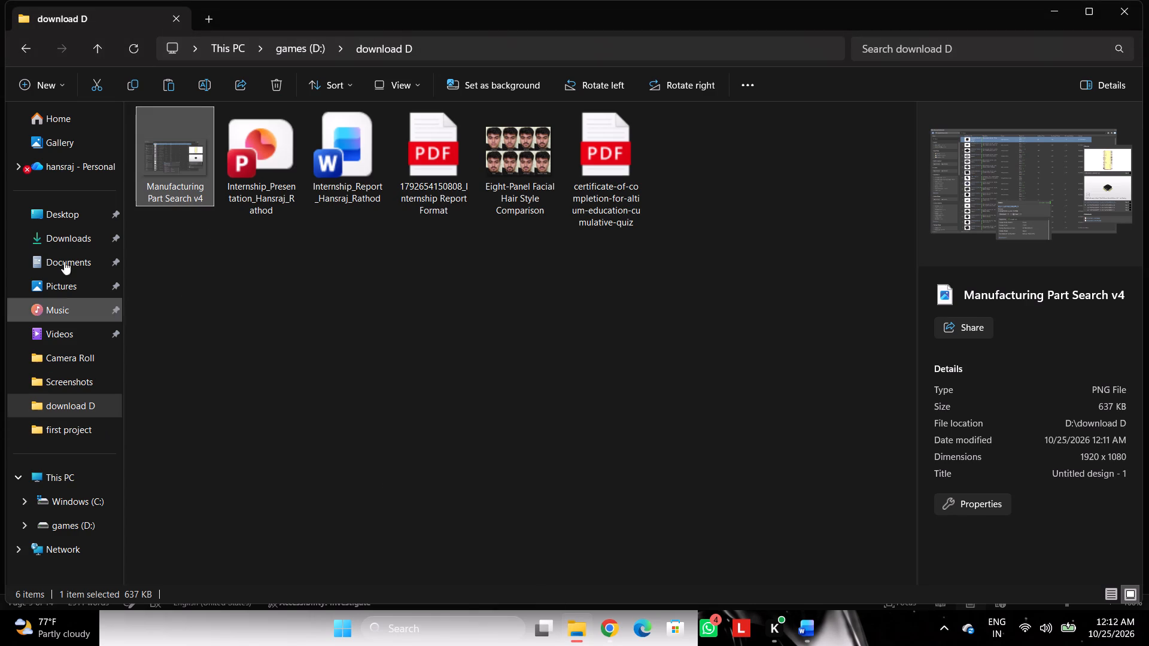
pyautogui.click(33, 107)
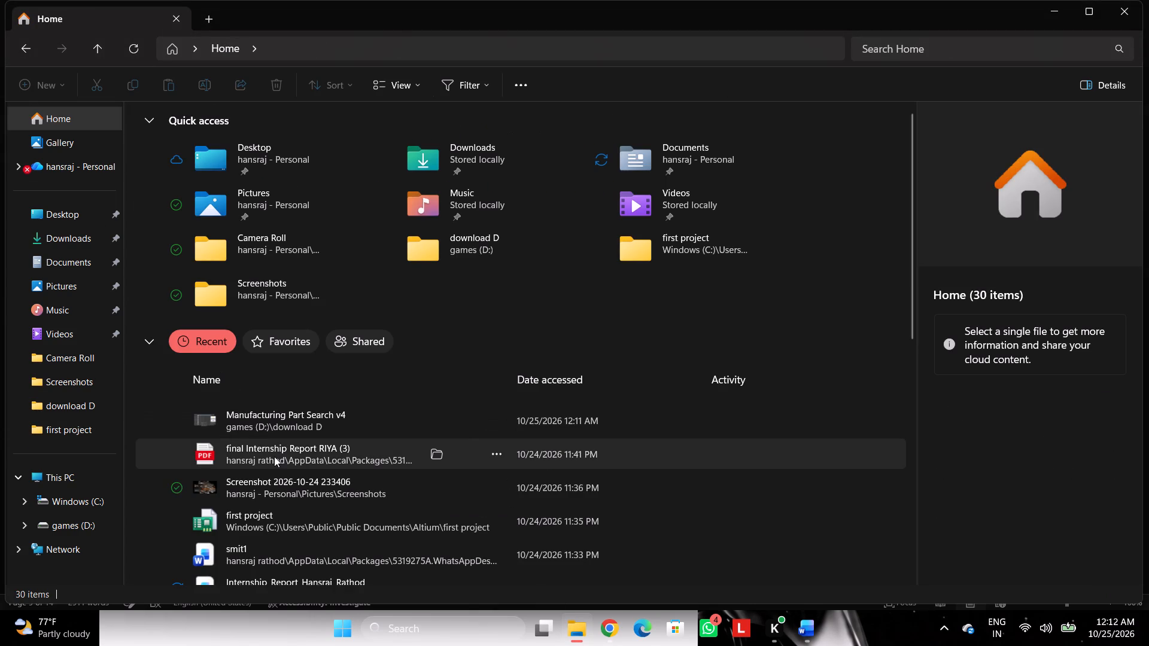
pyautogui.doubleClick(274, 456)
pyautogui.scroll(-13, 663, 285)
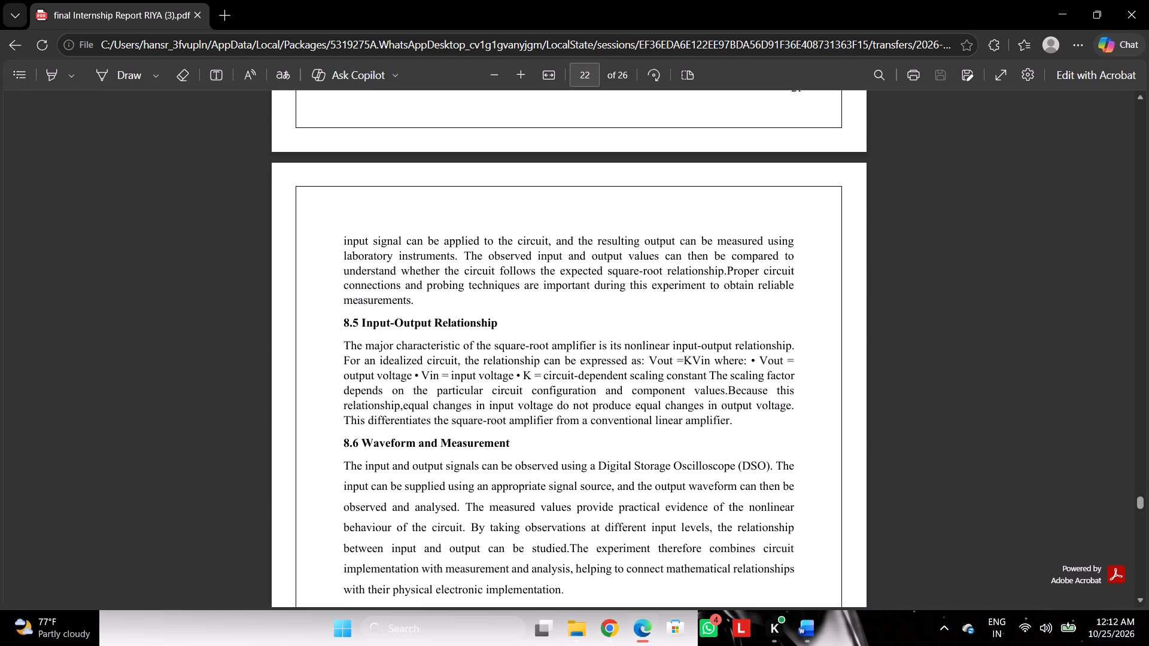
pyautogui.scroll(-18, 659, 299)
pyautogui.scroll(12, 655, 294)
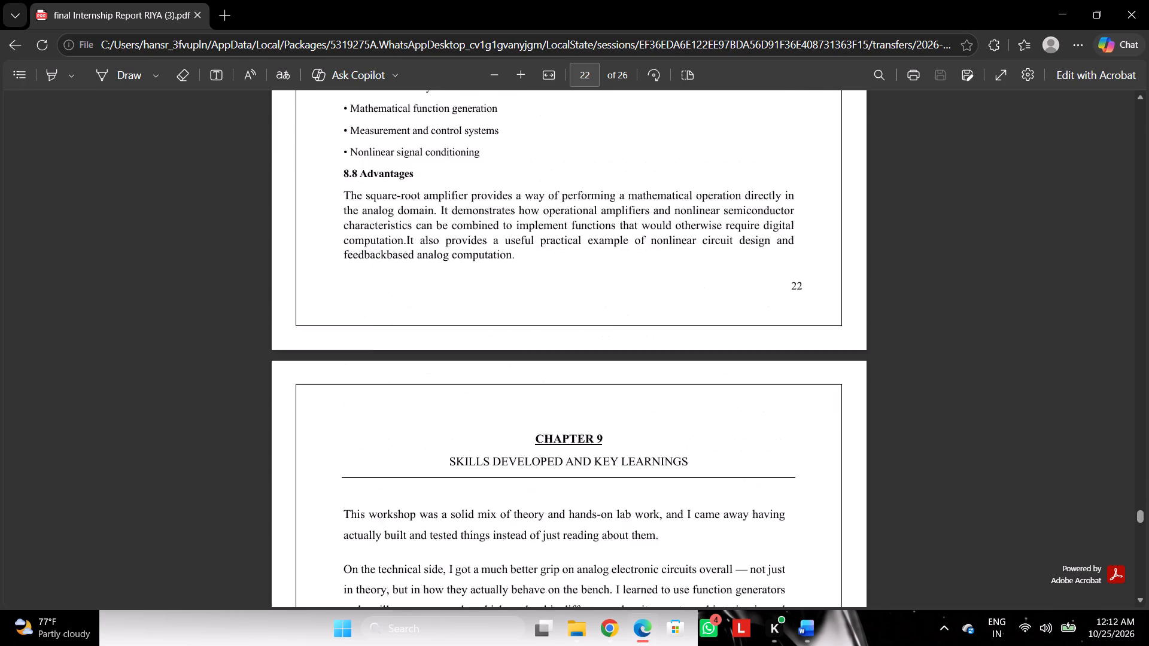
pyautogui.scroll(20, 655, 292)
pyautogui.scroll(15, 655, 292)
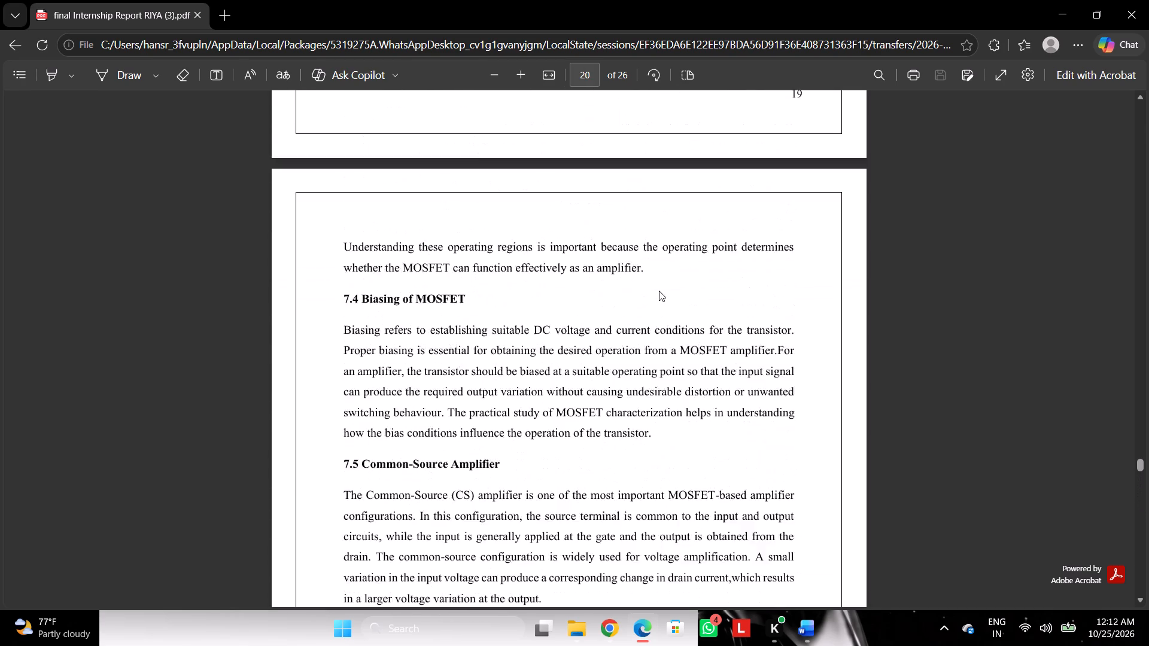
pyautogui.scroll(17, 659, 291)
pyautogui.scroll(4, 661, 288)
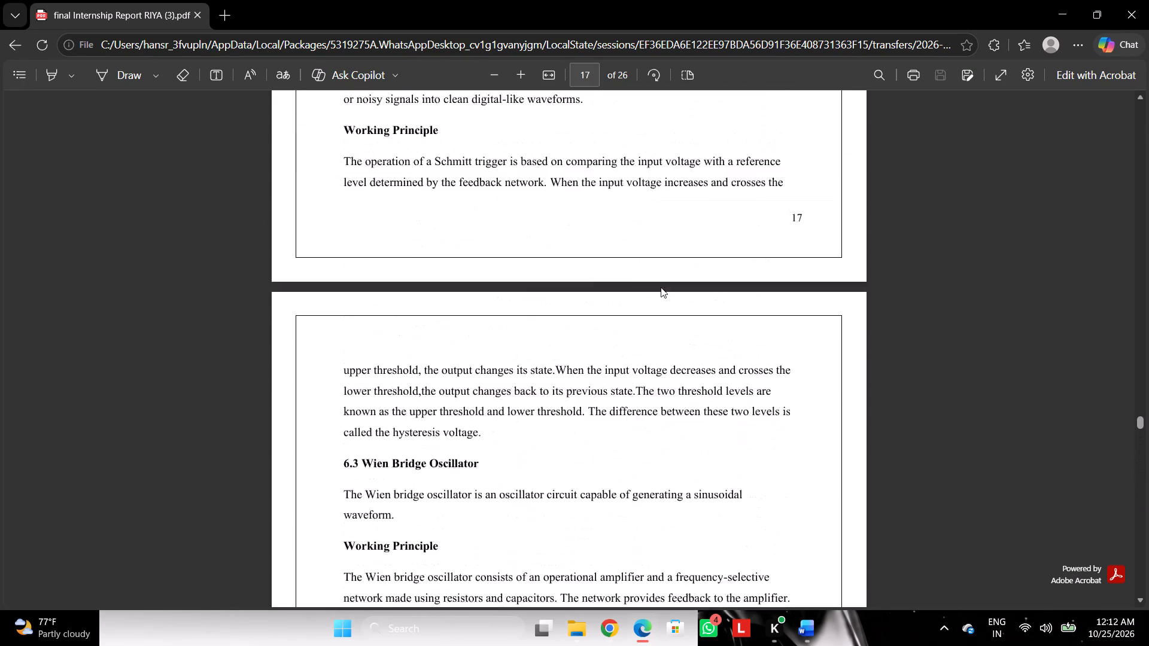
pyautogui.scroll(17, 661, 287)
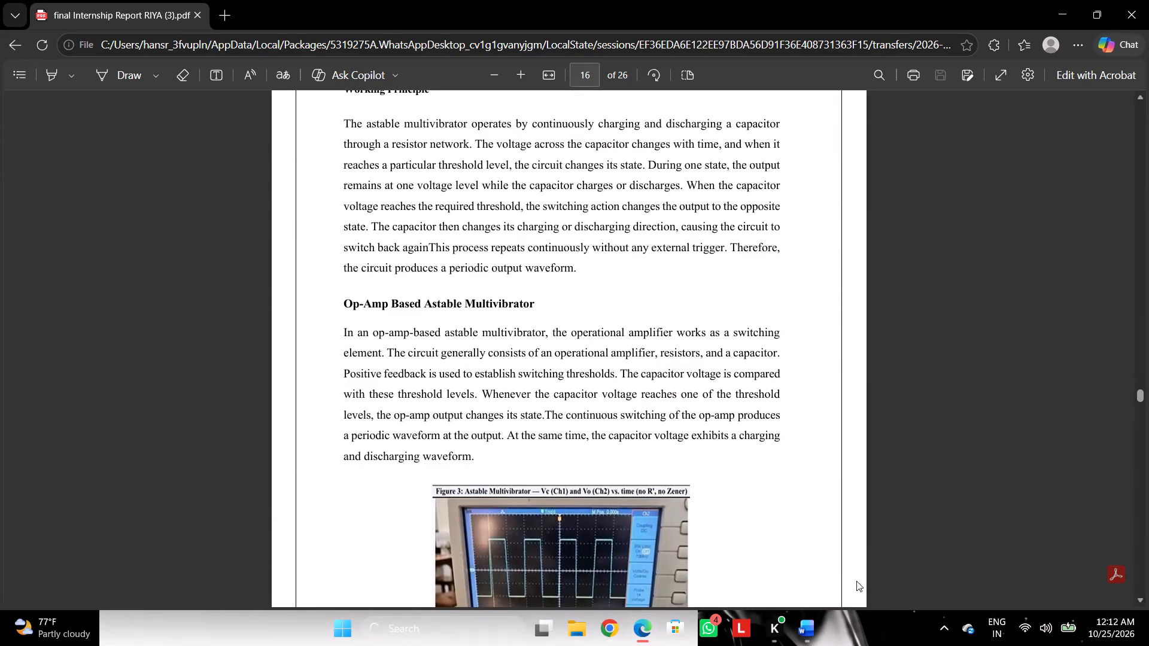
# Return to the Word report and review sections 9 to 9.3 to decide where the Module 1 image can fit.
pyautogui.click(807, 623)
pyautogui.scroll(-5, 354, 276)
pyautogui.scroll(3, 388, 263)
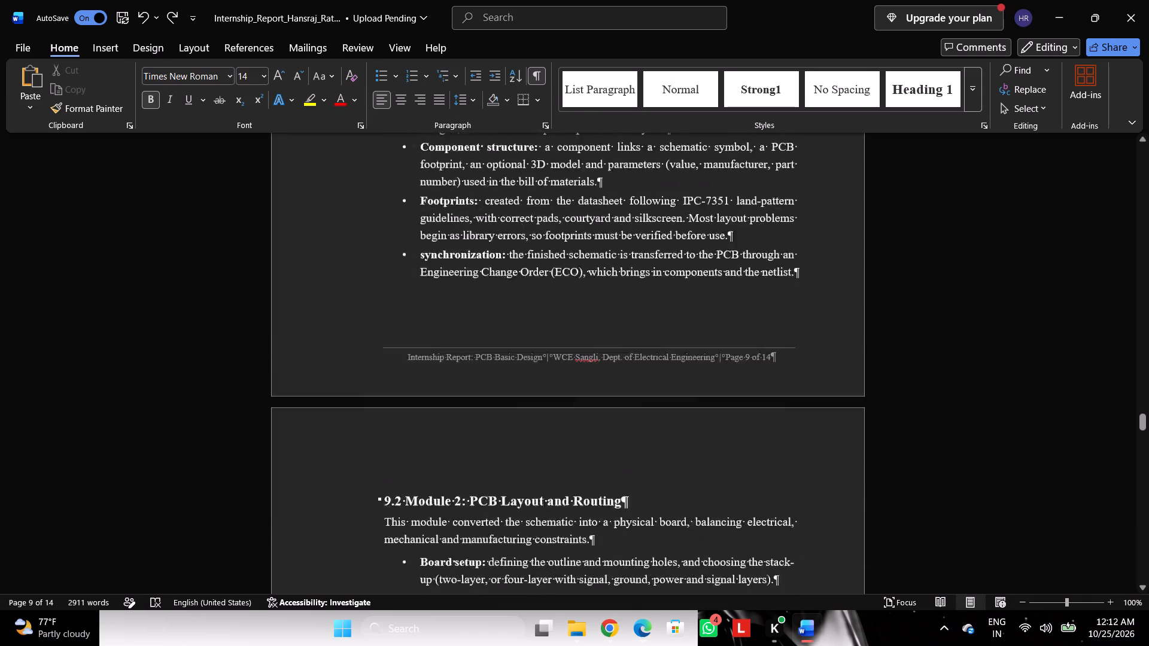
pyautogui.scroll(8, 391, 261)
pyautogui.scroll(7, 469, 294)
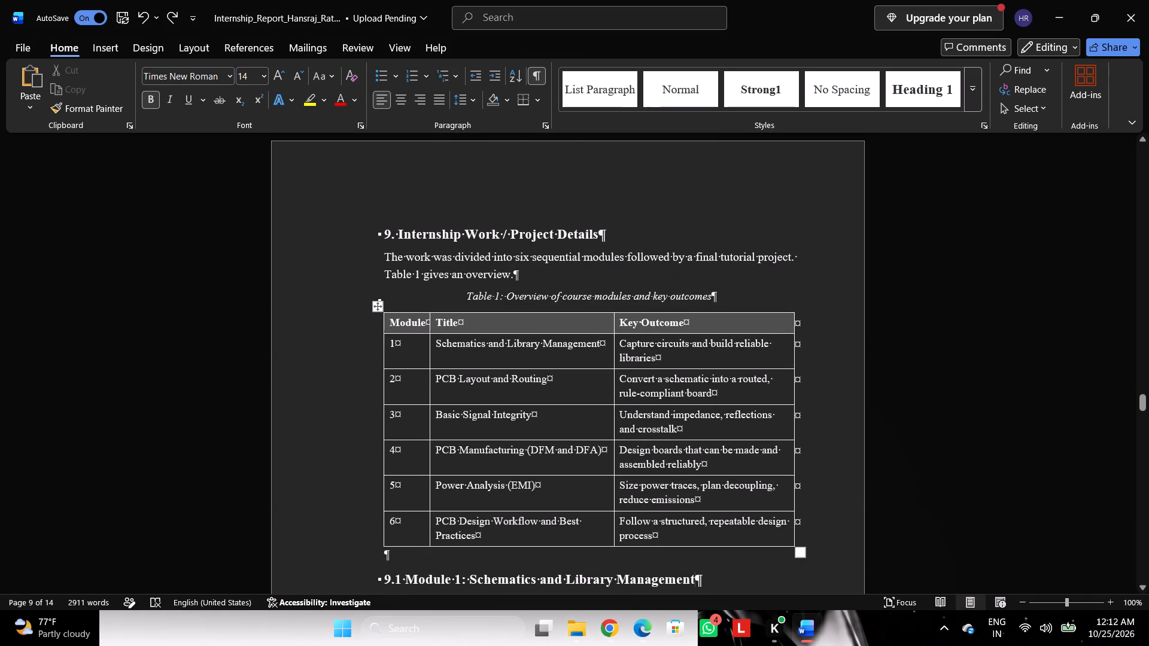
pyautogui.scroll(-4, 443, 285)
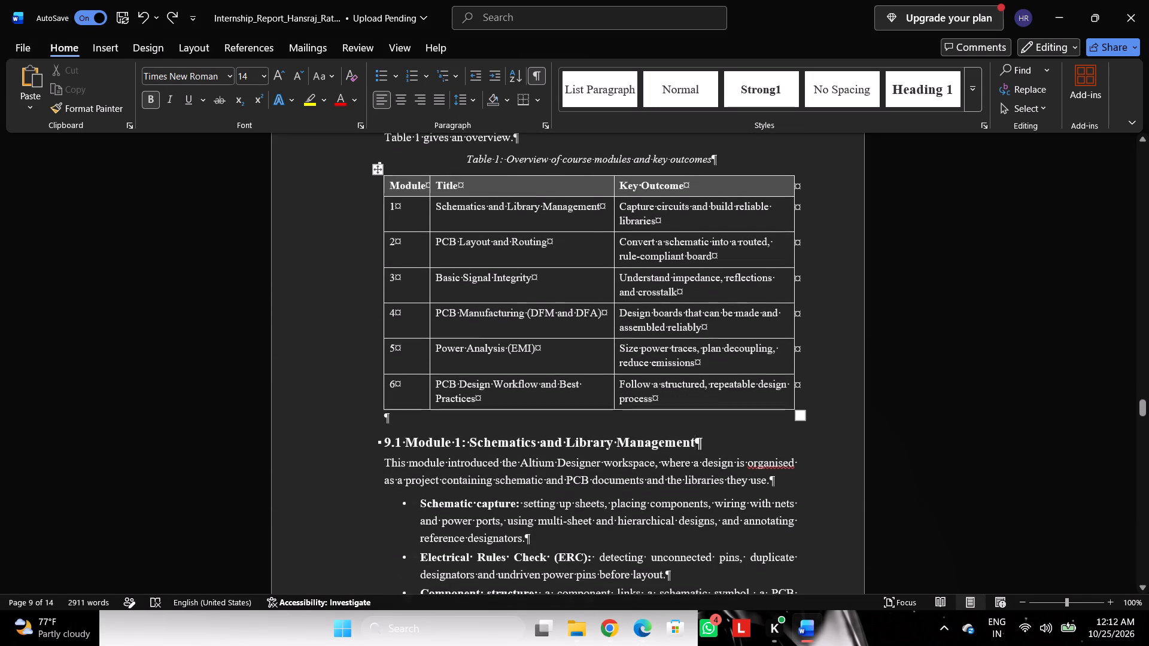
pyautogui.scroll(-2, 399, 314)
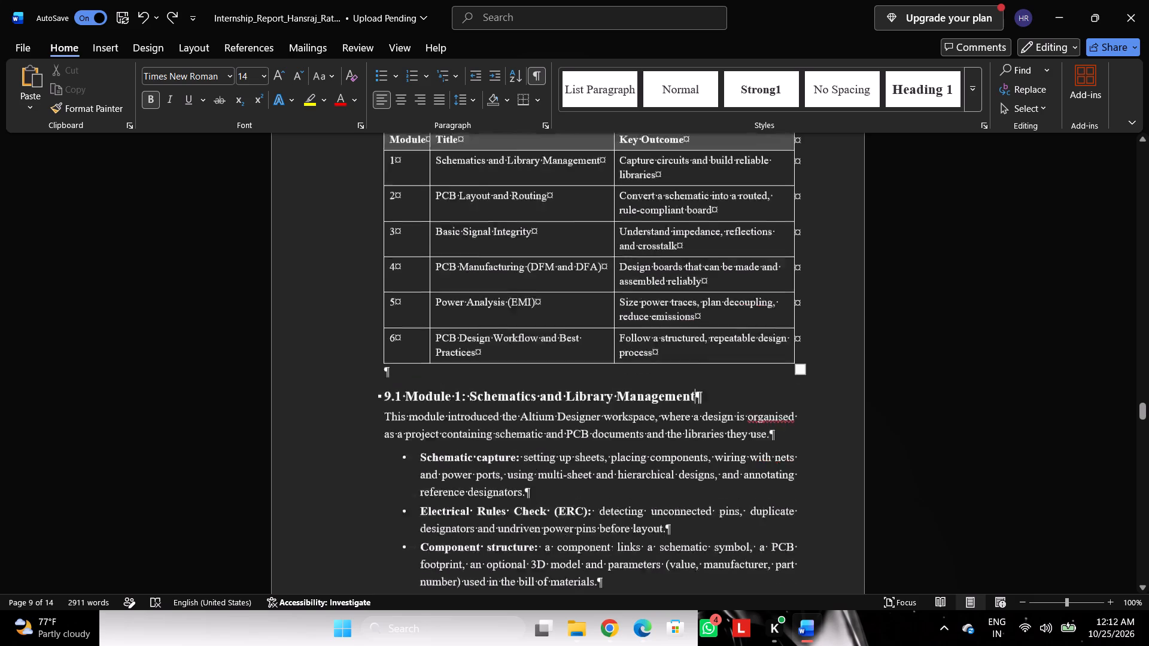
pyautogui.scroll(-20, 399, 314)
pyautogui.scroll(-4, 406, 310)
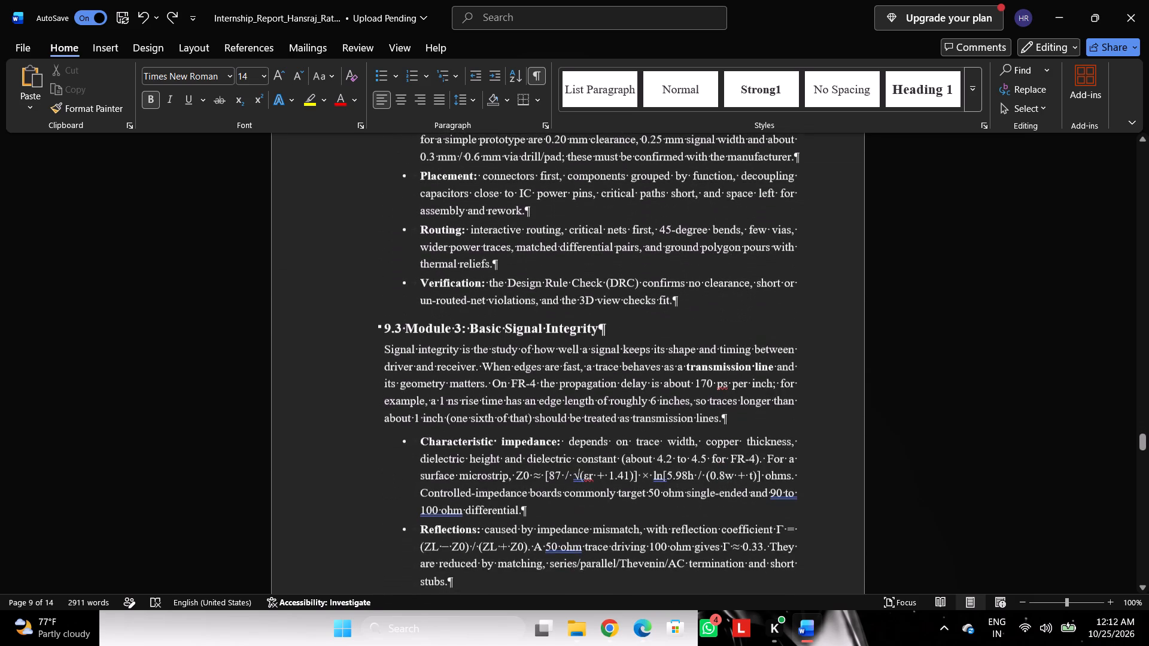
pyautogui.scroll(-3, 405, 310)
pyautogui.scroll(17, 405, 309)
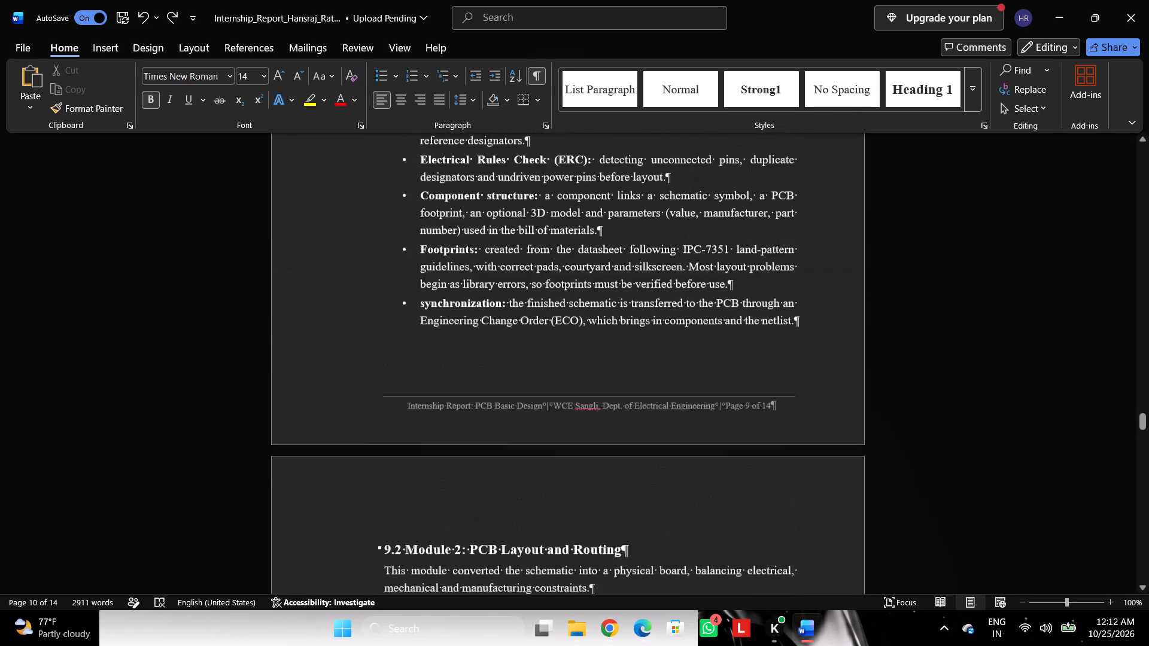
pyautogui.scroll(8, 400, 292)
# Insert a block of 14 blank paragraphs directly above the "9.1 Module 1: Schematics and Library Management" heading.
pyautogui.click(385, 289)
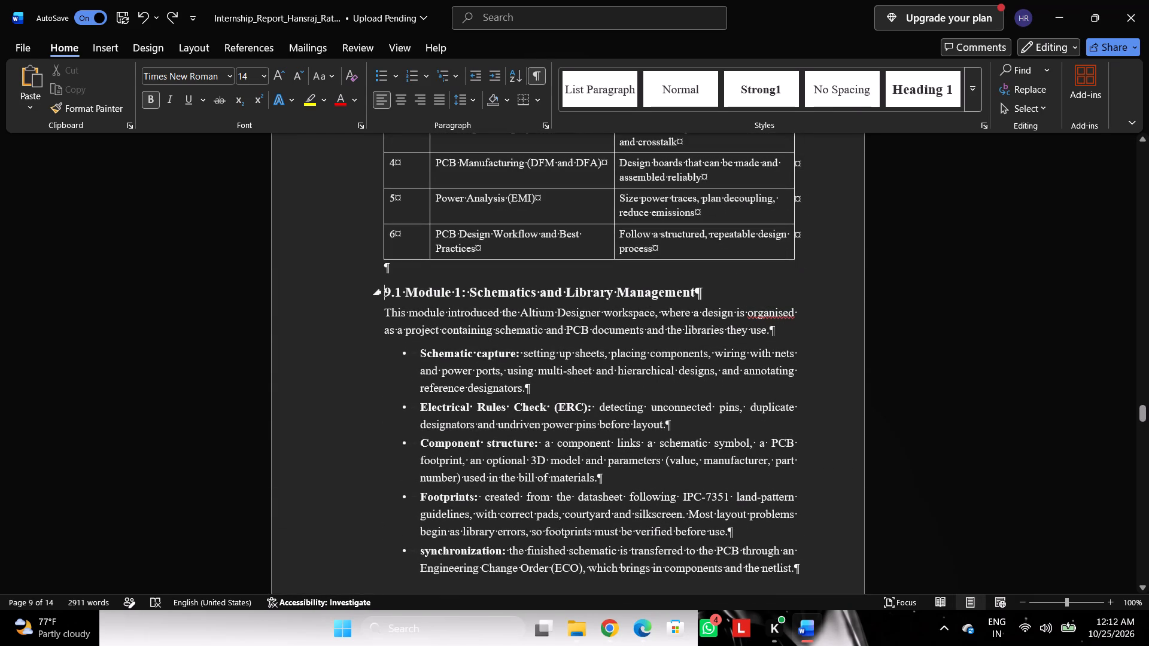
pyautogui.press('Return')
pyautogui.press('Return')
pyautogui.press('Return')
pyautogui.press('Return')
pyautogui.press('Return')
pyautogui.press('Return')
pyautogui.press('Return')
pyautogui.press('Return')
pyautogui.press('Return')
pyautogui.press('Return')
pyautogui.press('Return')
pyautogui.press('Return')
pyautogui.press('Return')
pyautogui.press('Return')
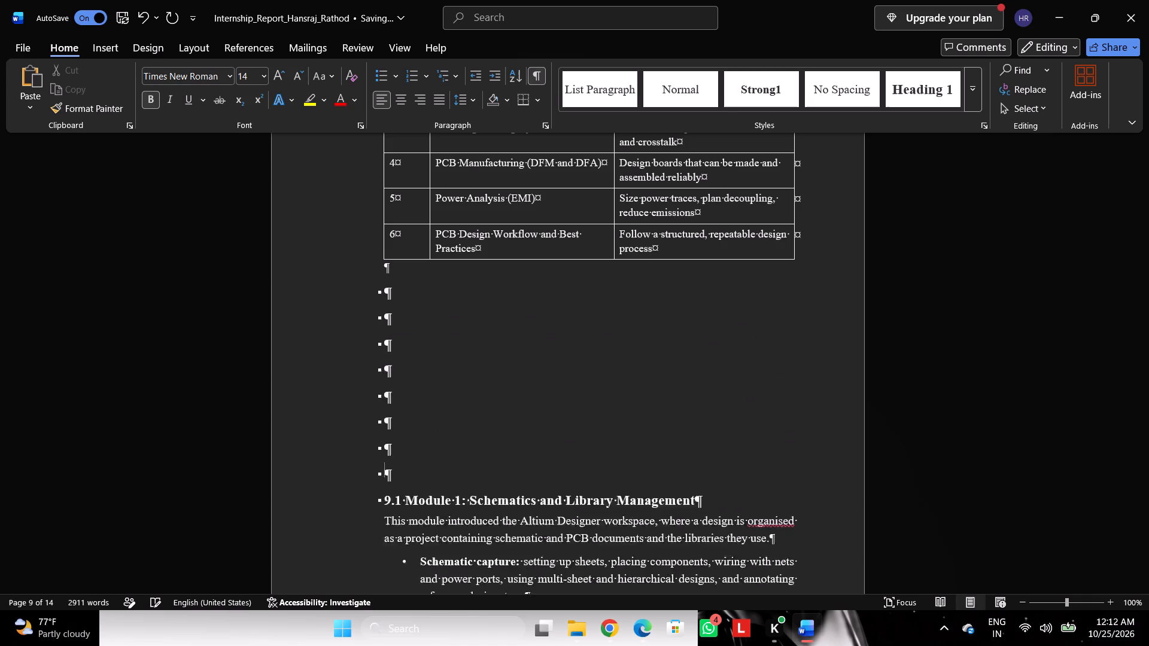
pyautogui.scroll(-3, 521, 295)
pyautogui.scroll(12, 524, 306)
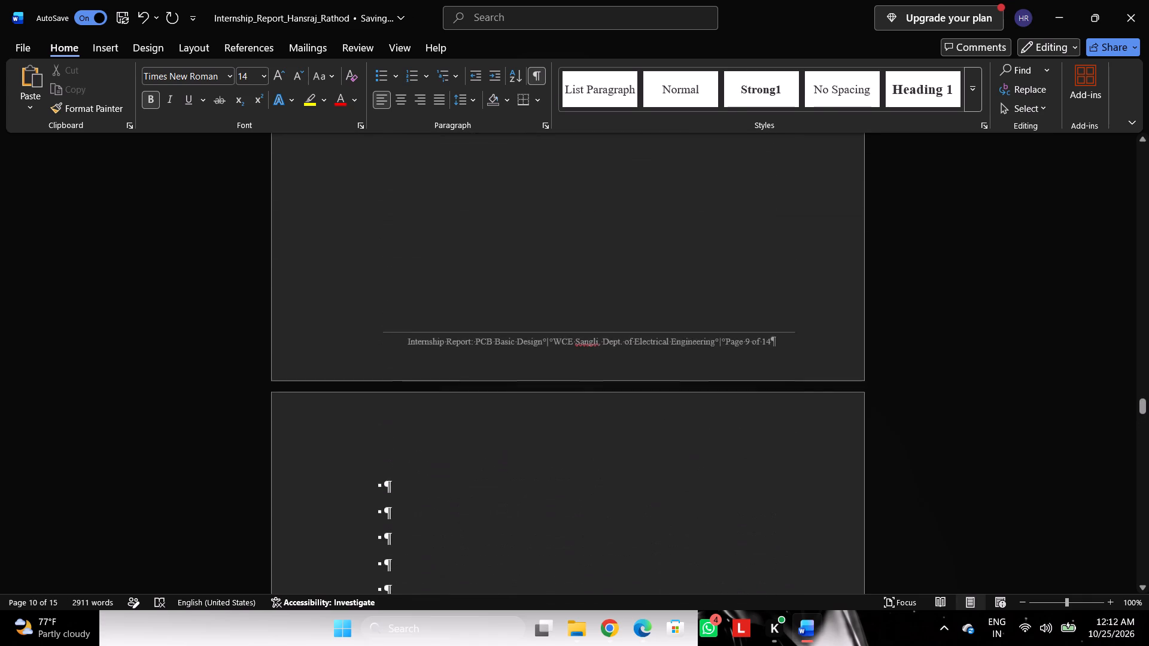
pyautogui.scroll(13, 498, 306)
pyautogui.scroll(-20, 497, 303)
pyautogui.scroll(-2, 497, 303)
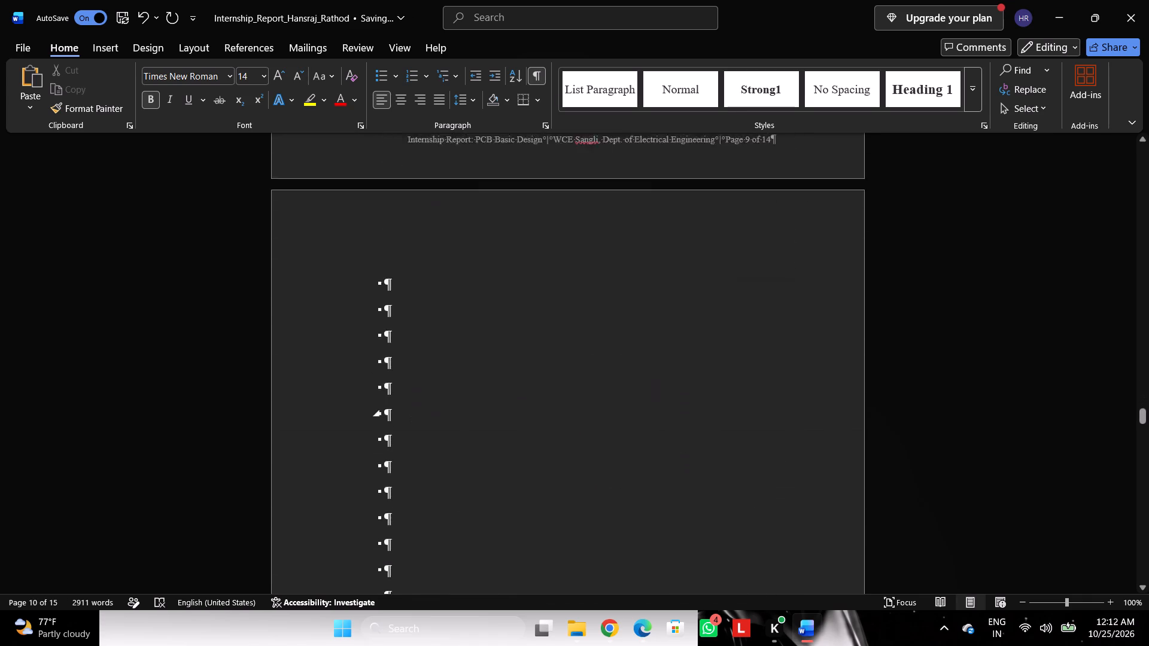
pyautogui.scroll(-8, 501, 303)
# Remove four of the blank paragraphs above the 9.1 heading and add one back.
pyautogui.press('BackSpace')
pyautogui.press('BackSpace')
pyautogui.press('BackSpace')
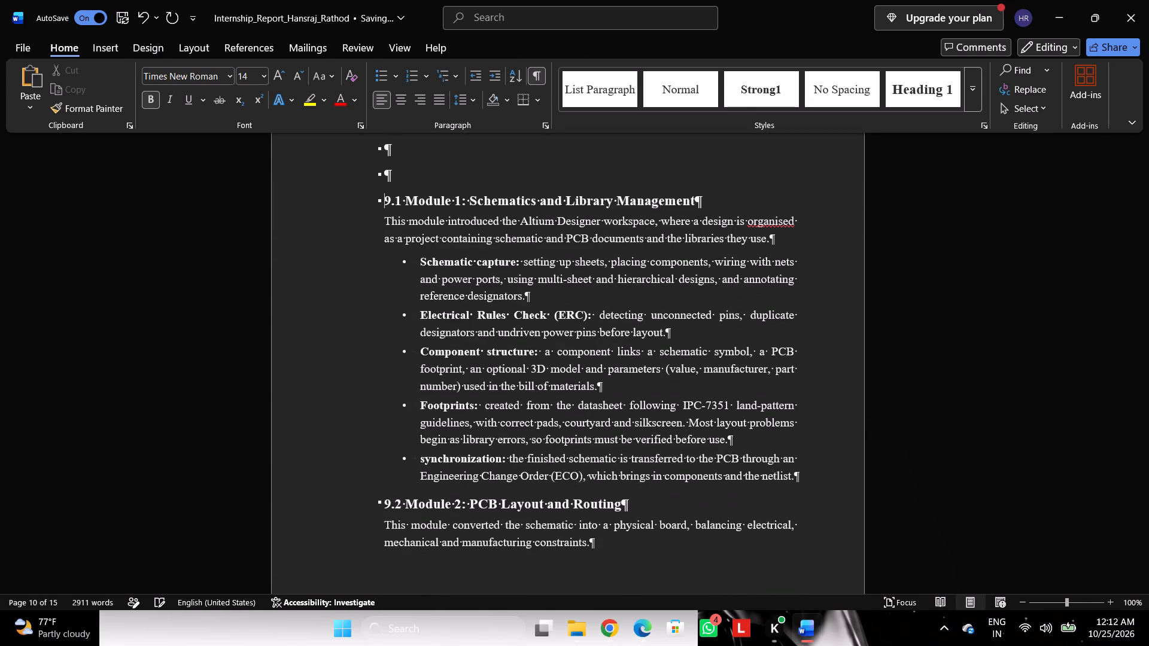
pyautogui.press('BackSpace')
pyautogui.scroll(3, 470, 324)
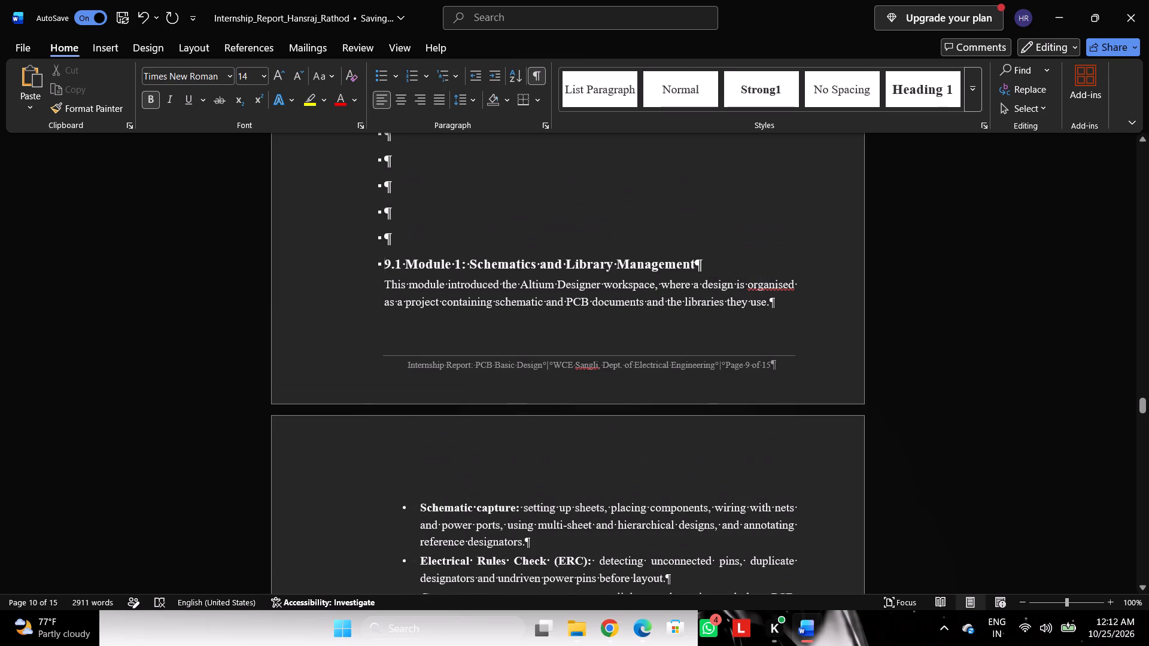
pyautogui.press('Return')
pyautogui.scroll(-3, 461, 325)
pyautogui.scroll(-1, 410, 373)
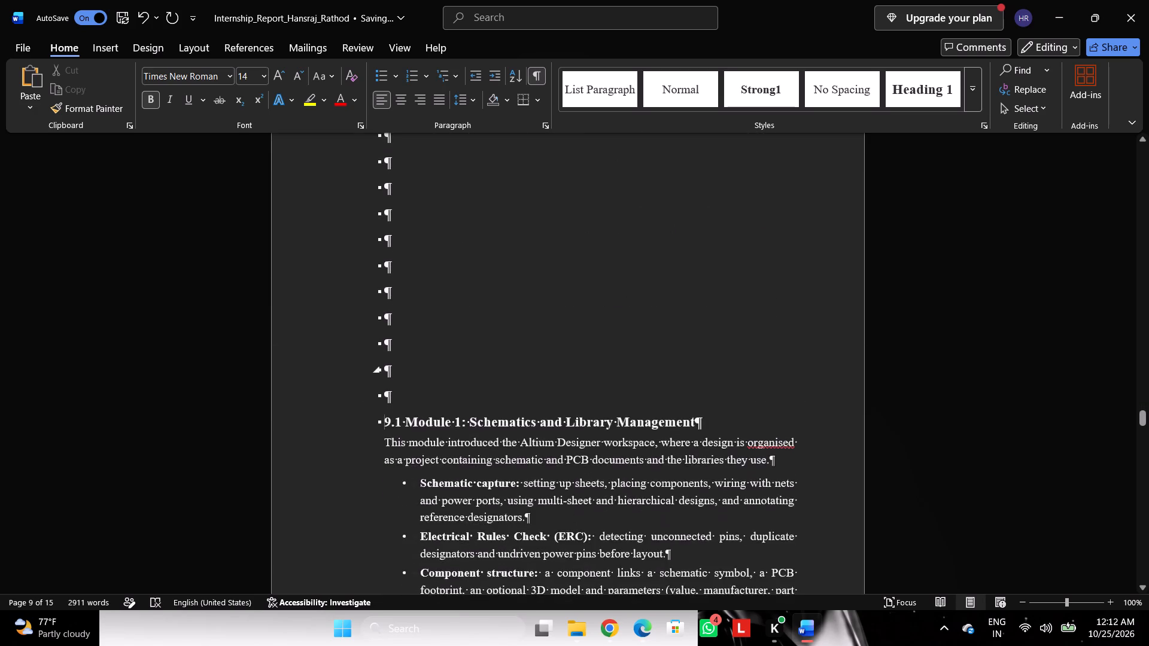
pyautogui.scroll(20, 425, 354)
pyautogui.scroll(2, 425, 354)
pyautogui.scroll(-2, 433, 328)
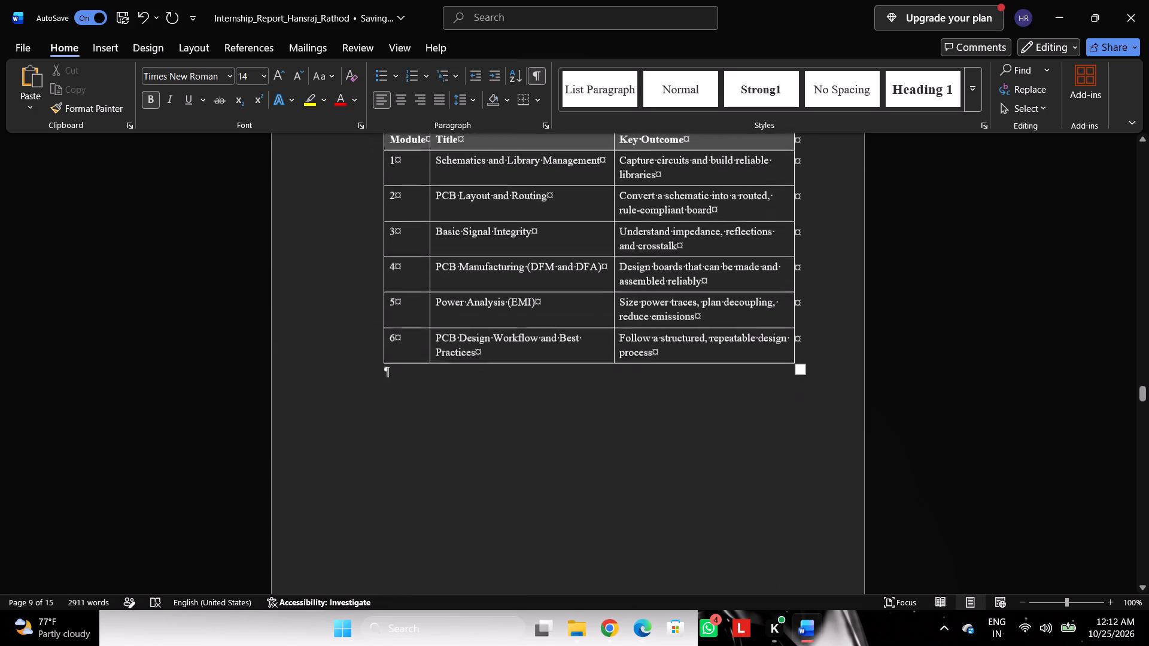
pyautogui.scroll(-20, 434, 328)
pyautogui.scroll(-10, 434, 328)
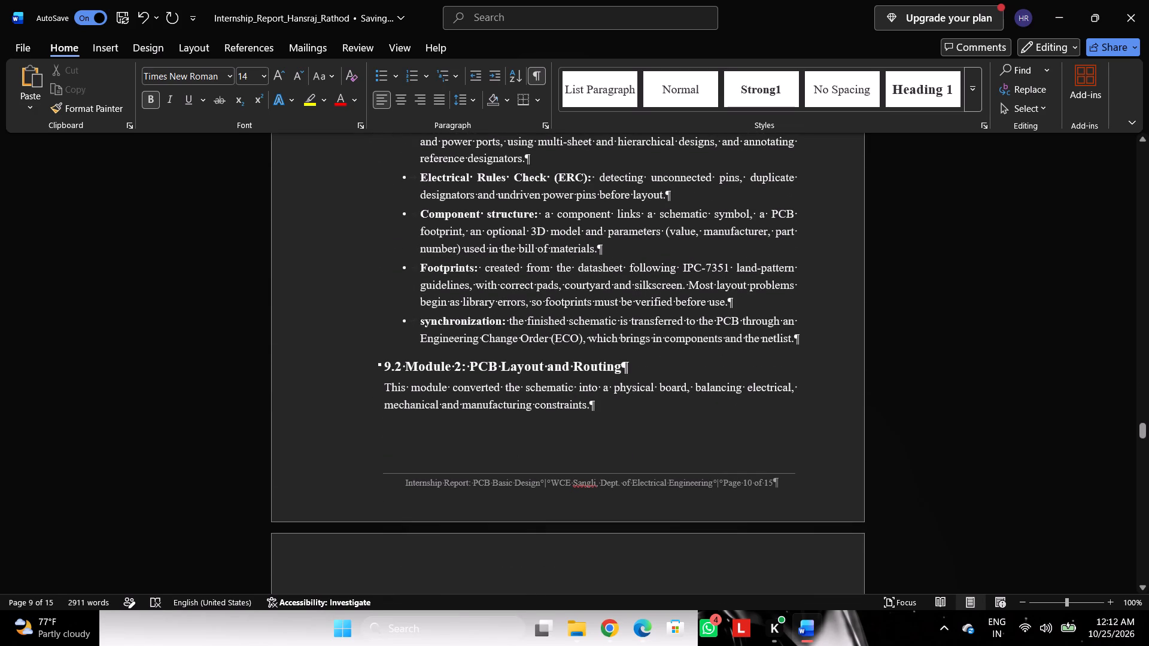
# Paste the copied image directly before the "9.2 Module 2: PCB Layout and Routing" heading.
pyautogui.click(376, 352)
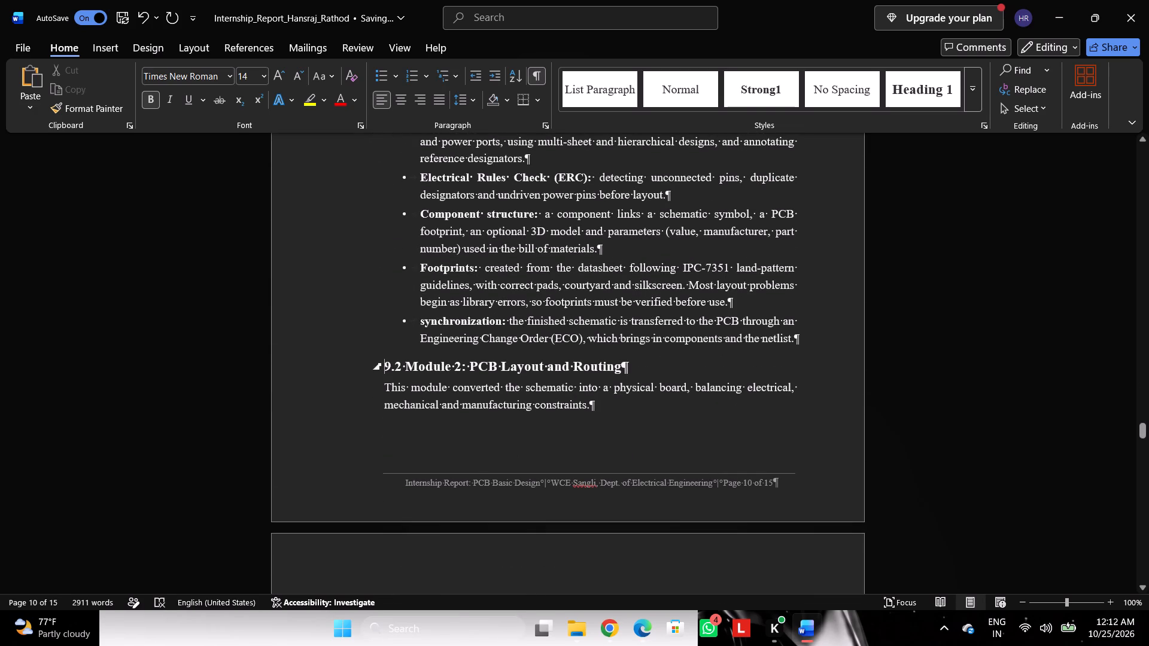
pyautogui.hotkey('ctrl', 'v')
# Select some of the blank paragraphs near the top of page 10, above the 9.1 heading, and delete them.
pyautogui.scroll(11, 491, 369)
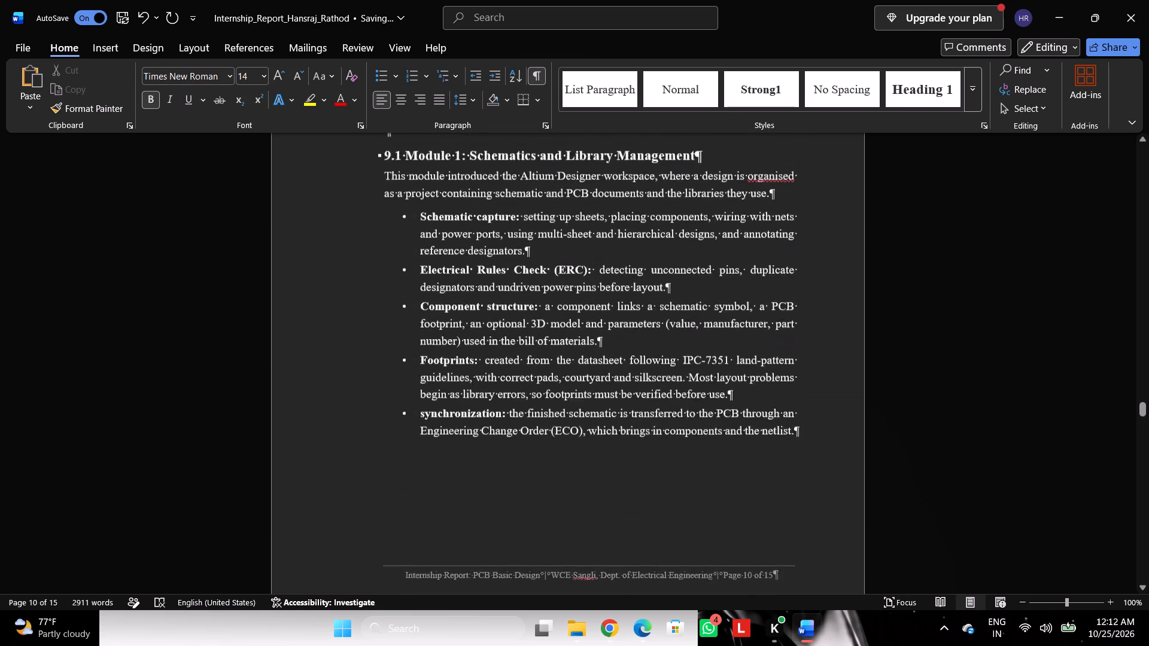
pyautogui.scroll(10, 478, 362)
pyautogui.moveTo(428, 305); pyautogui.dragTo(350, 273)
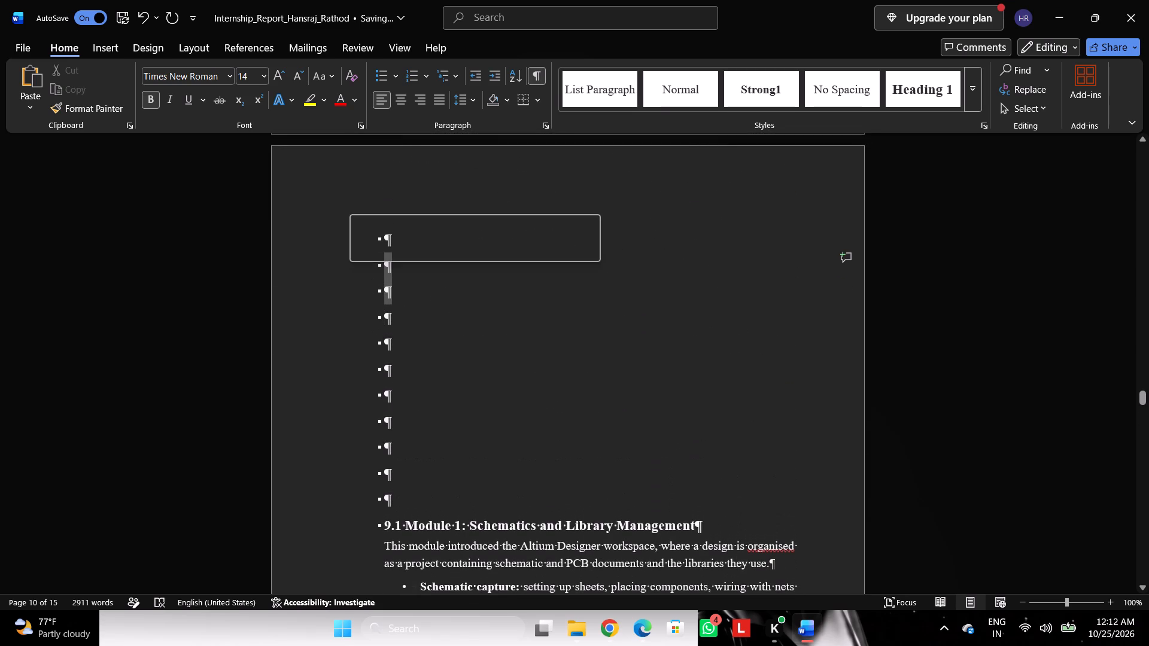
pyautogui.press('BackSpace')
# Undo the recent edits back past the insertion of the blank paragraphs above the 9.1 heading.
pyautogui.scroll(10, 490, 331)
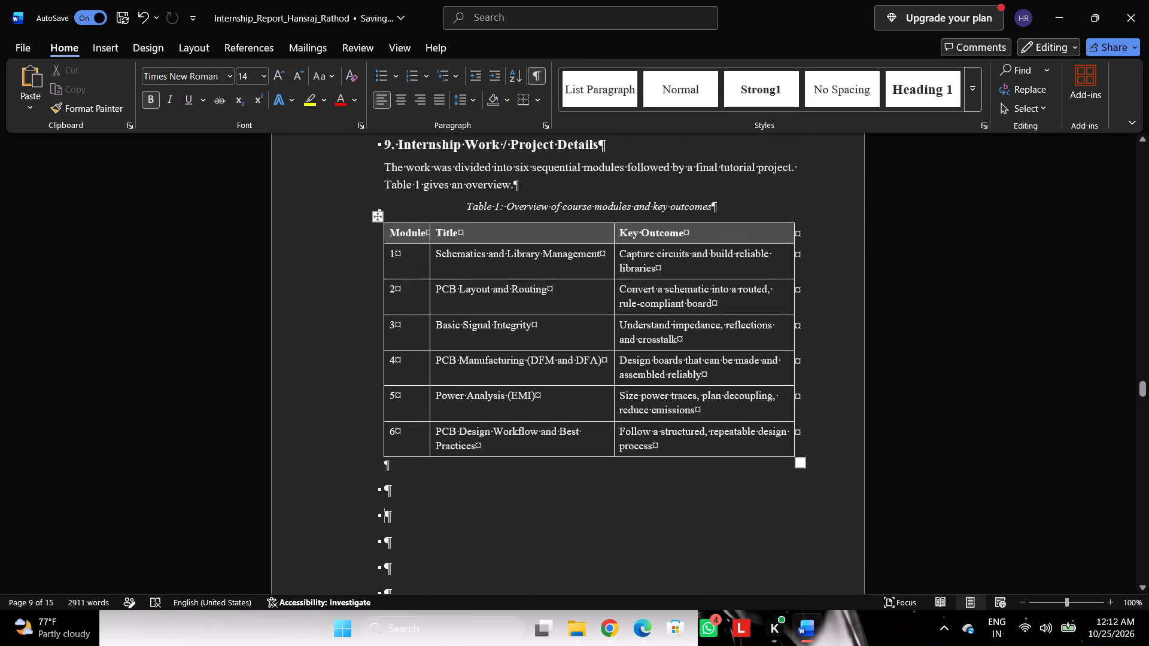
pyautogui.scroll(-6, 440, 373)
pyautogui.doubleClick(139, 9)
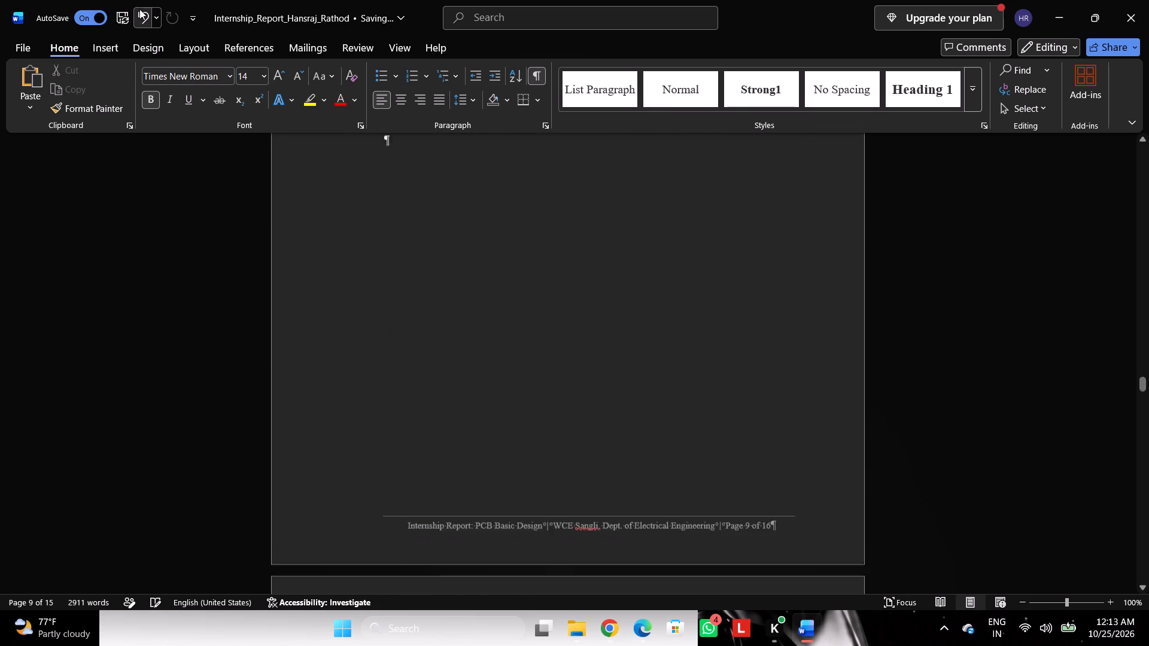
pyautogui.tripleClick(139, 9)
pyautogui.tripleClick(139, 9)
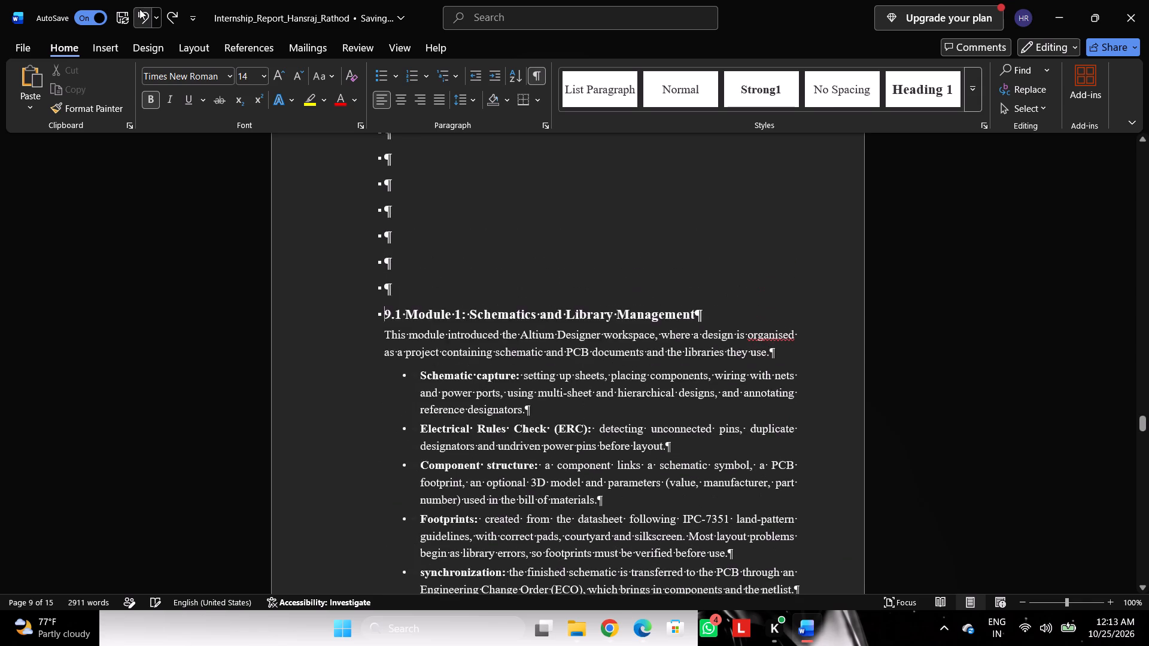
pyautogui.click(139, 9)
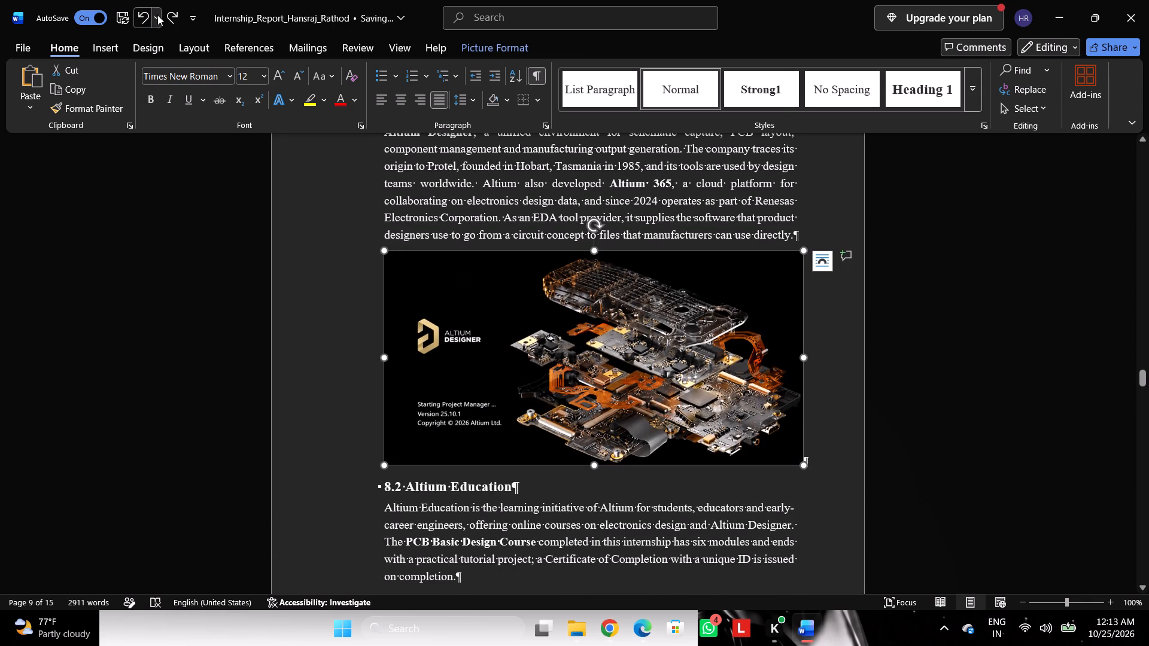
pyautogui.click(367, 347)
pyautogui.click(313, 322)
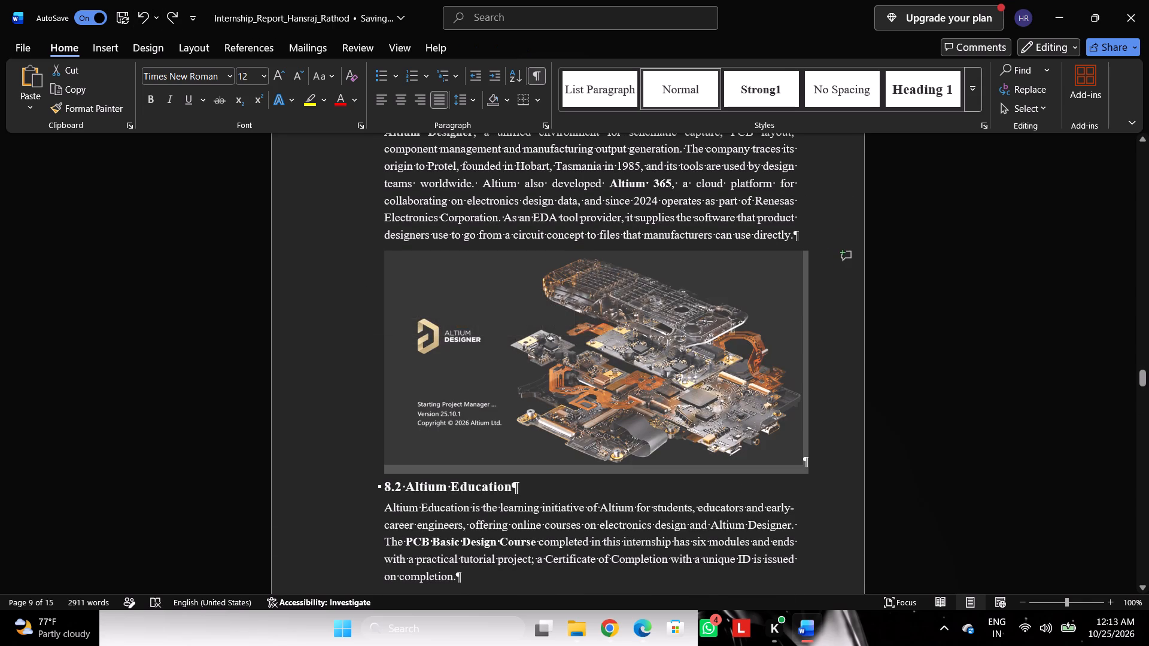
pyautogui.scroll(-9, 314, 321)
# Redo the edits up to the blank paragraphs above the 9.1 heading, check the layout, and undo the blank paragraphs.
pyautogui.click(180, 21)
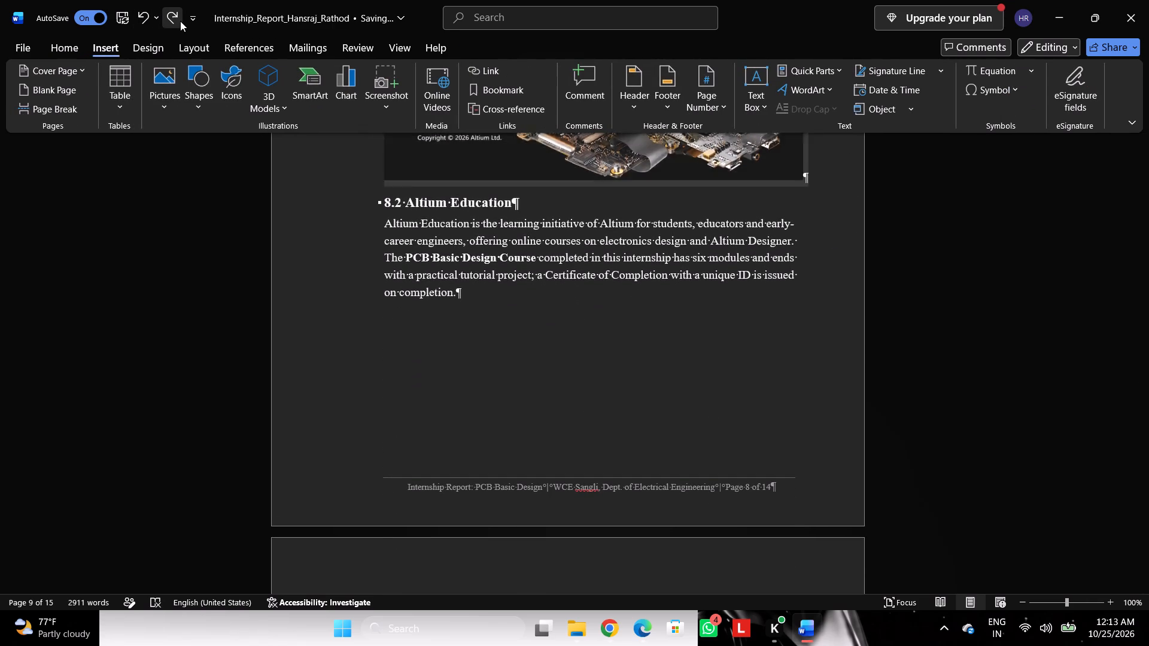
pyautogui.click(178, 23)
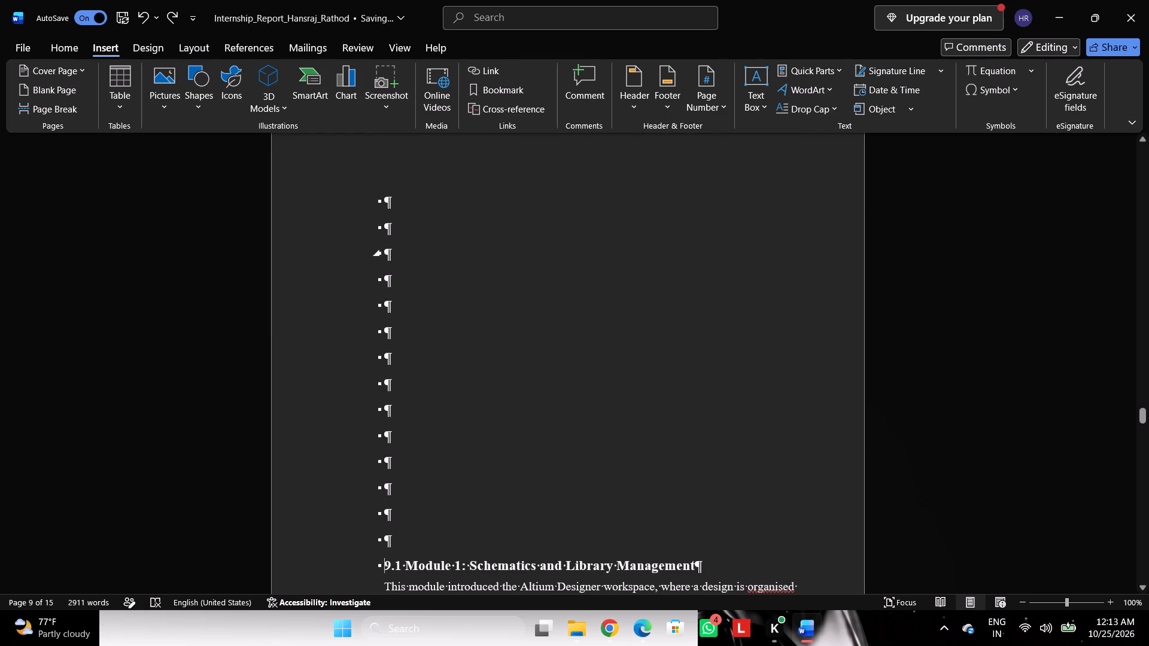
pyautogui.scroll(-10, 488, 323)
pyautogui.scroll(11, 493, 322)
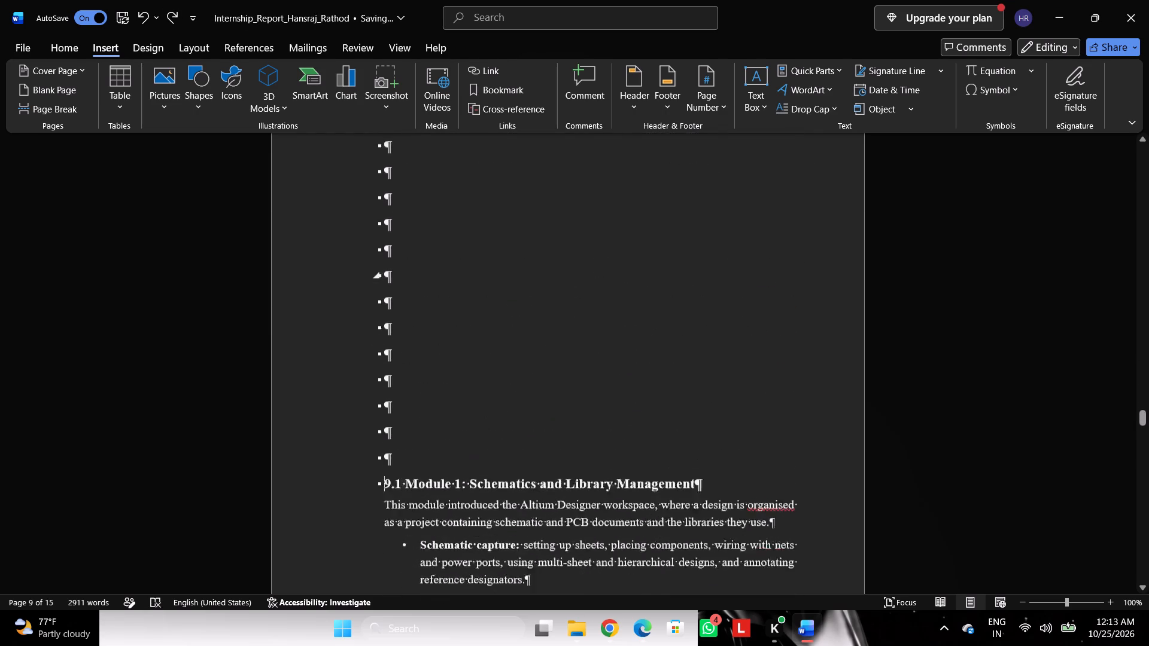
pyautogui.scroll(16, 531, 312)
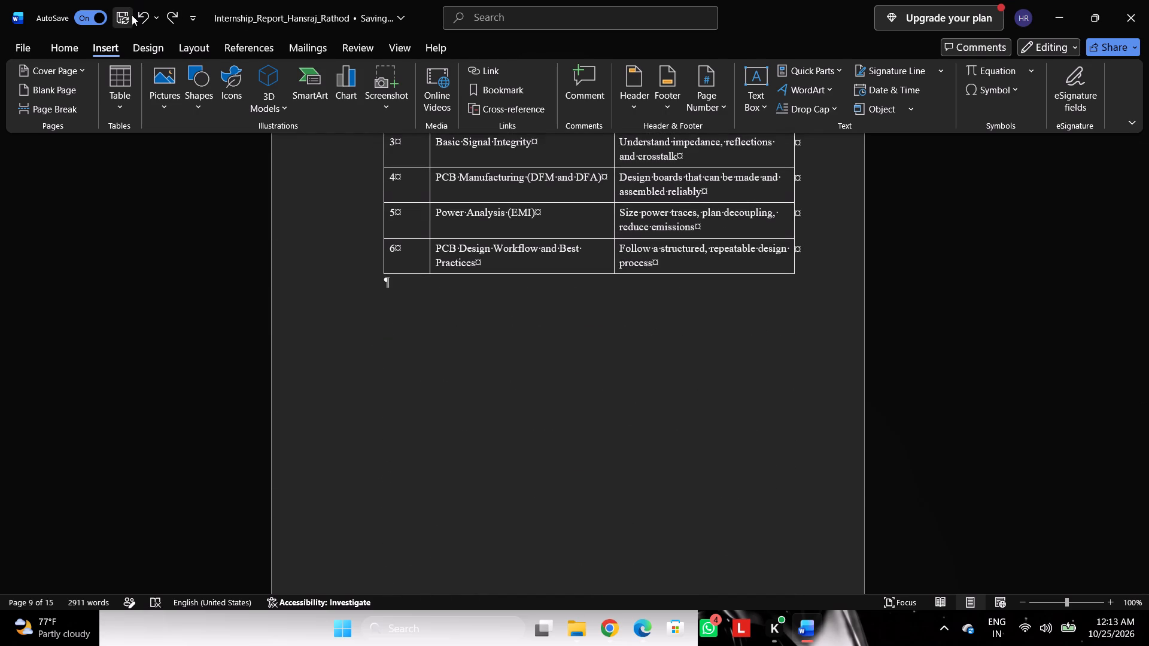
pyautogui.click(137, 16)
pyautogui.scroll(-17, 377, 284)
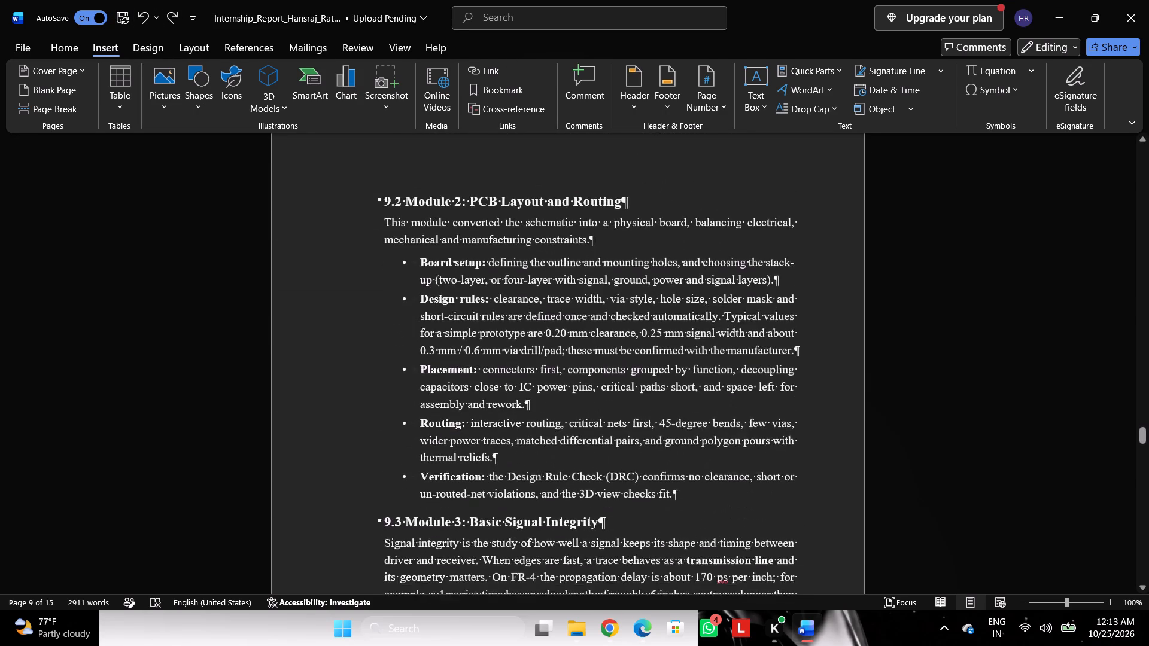
# Review the internship report's layout and content from section 8 through the 11. Conclusion section.
pyautogui.scroll(20, 483, 295)
pyautogui.scroll(-6, 496, 276)
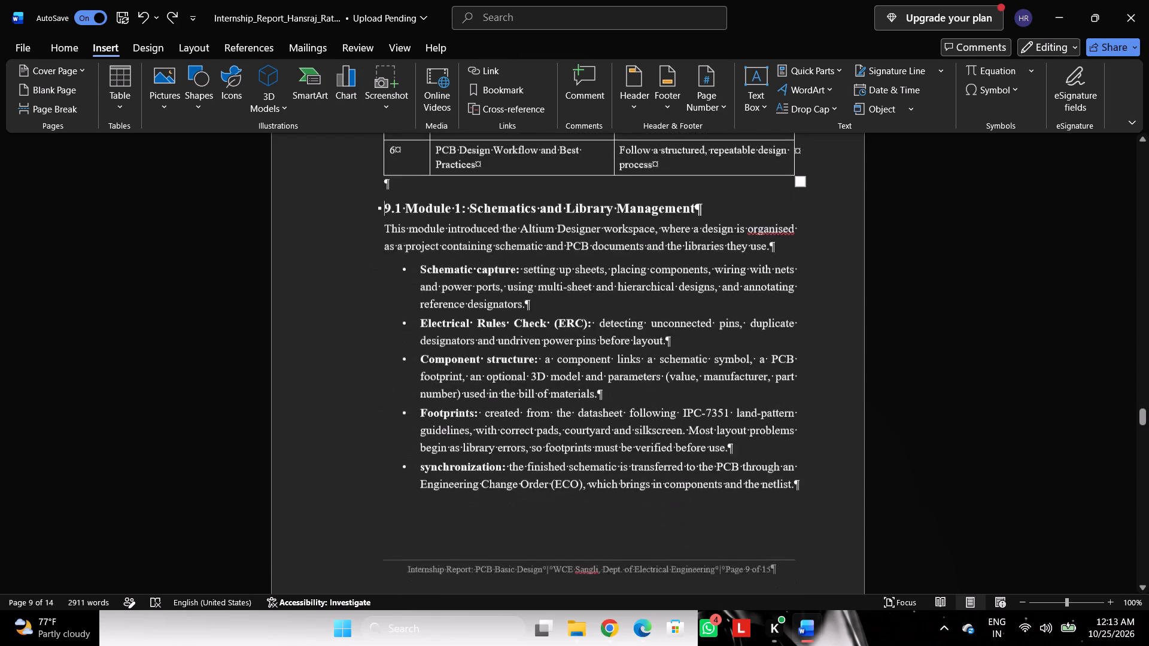
pyautogui.scroll(20, 497, 273)
pyautogui.scroll(9, 497, 273)
pyautogui.scroll(-2, 371, 400)
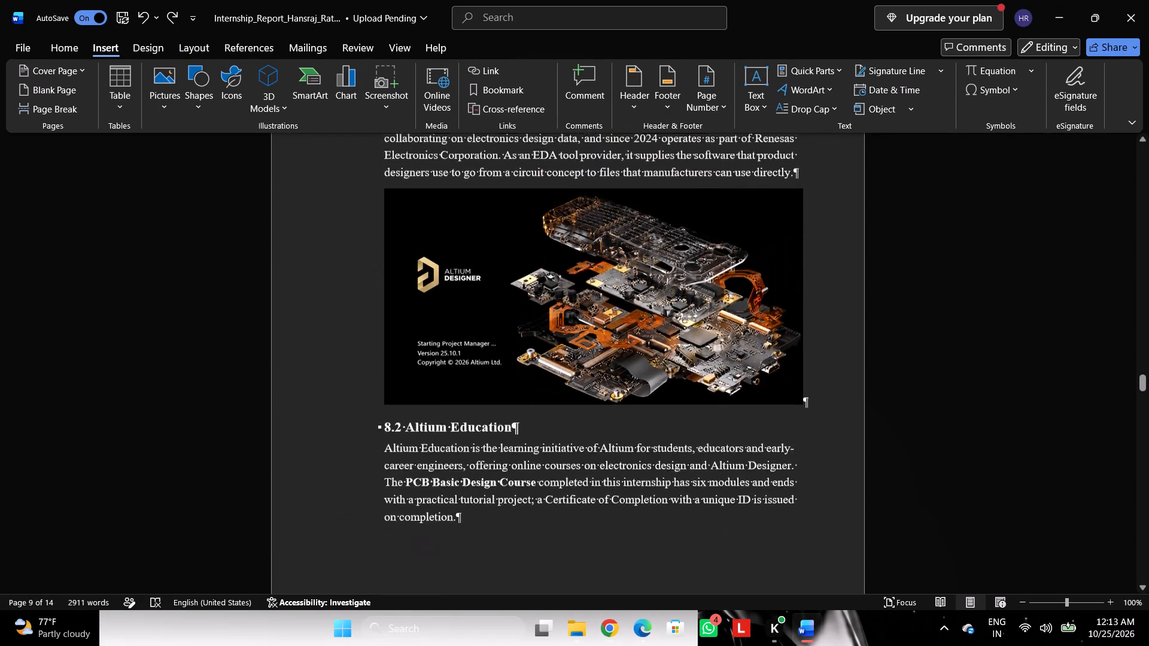
pyautogui.scroll(-17, 372, 400)
pyautogui.scroll(-4, 479, 300)
pyautogui.scroll(-4, 427, 383)
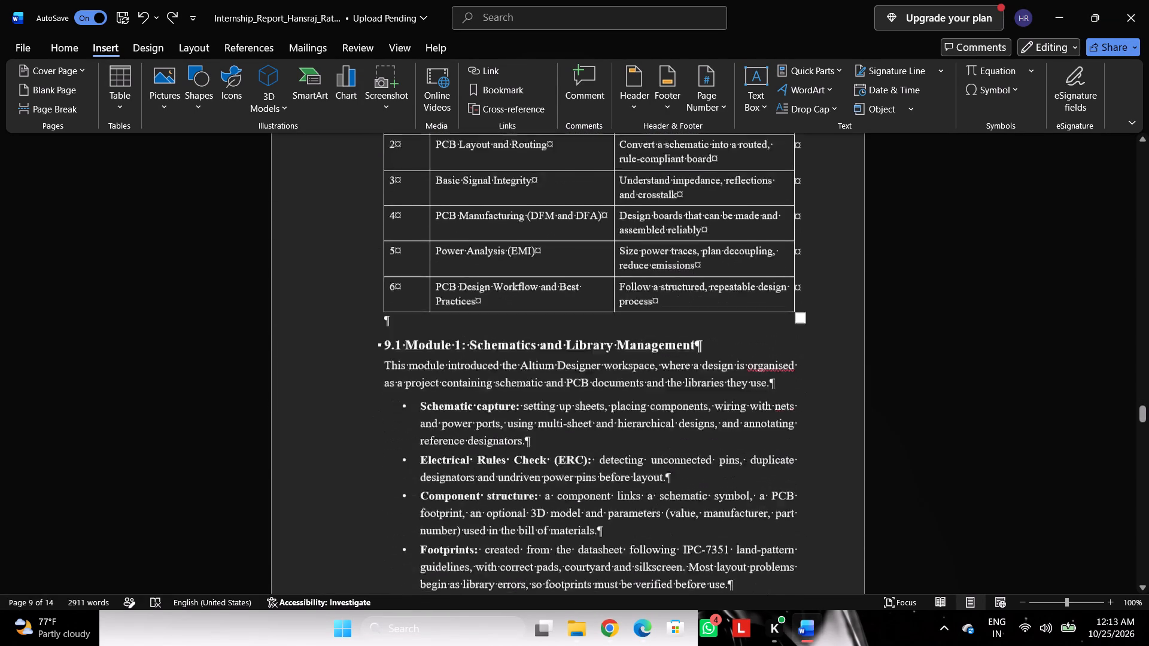
pyautogui.scroll(-1, 427, 382)
pyautogui.scroll(-5, 425, 479)
pyautogui.scroll(-6, 431, 398)
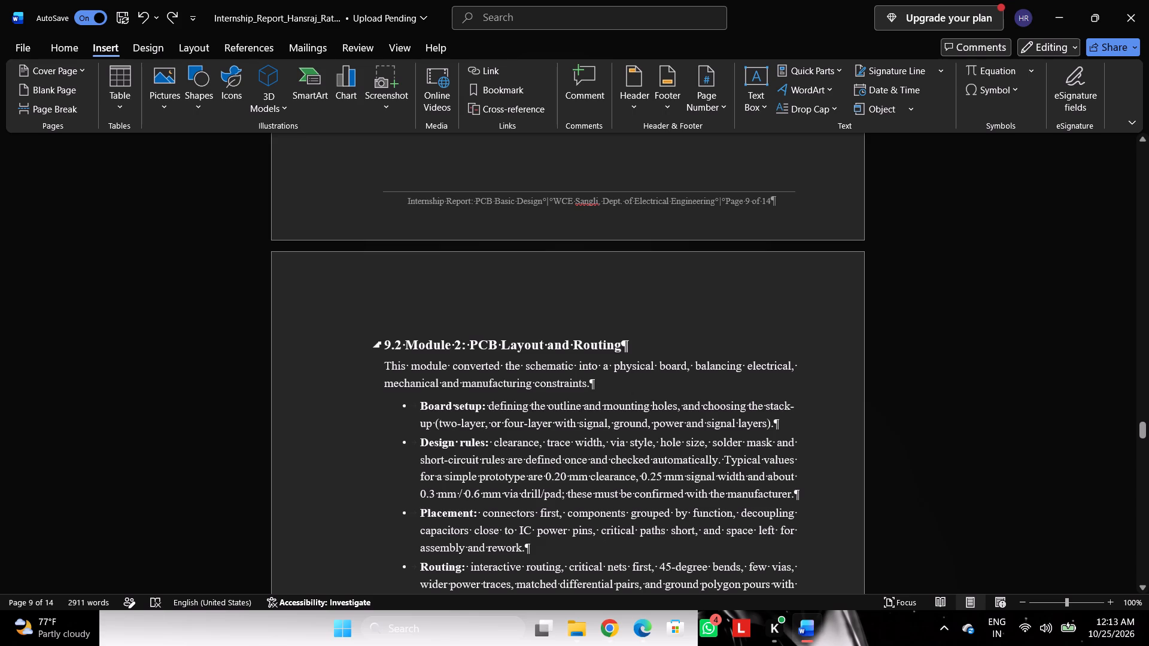
pyautogui.scroll(12, 460, 336)
pyautogui.scroll(-19, 457, 313)
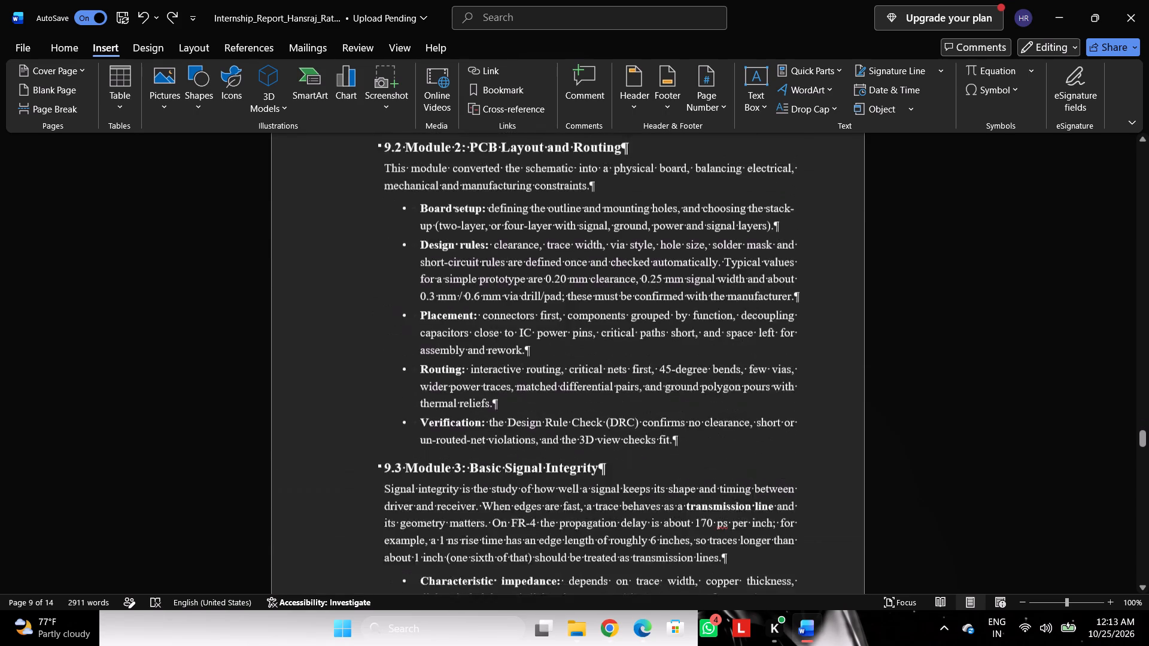
pyautogui.scroll(-18, 456, 315)
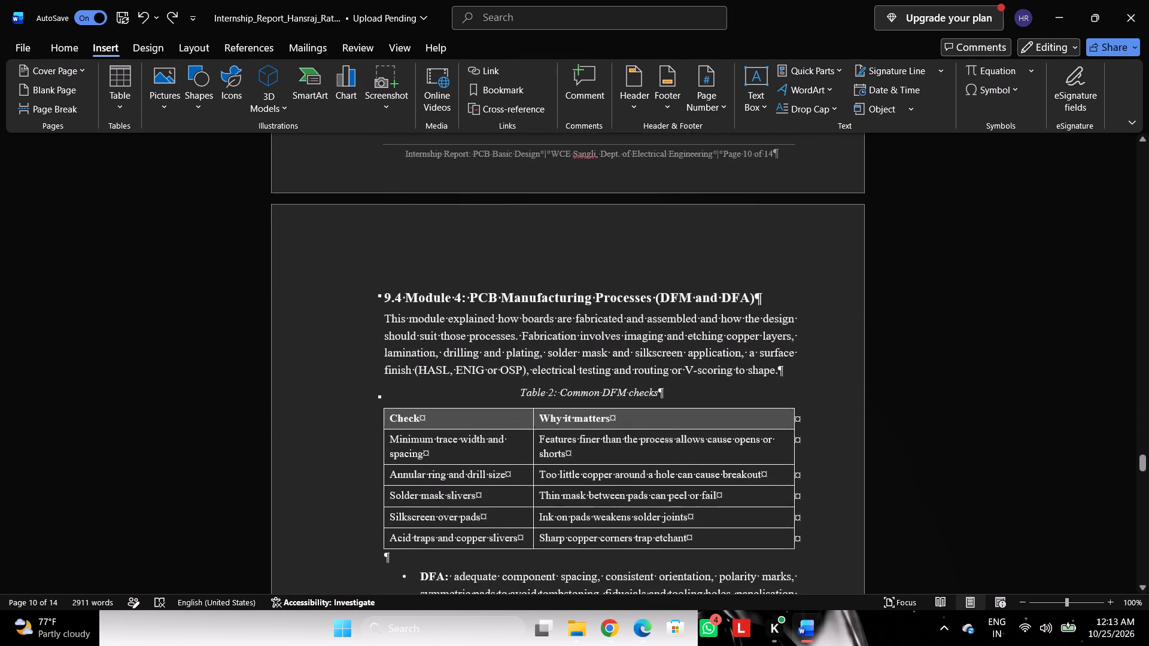
pyautogui.scroll(-16, 444, 315)
pyautogui.scroll(-6, 434, 305)
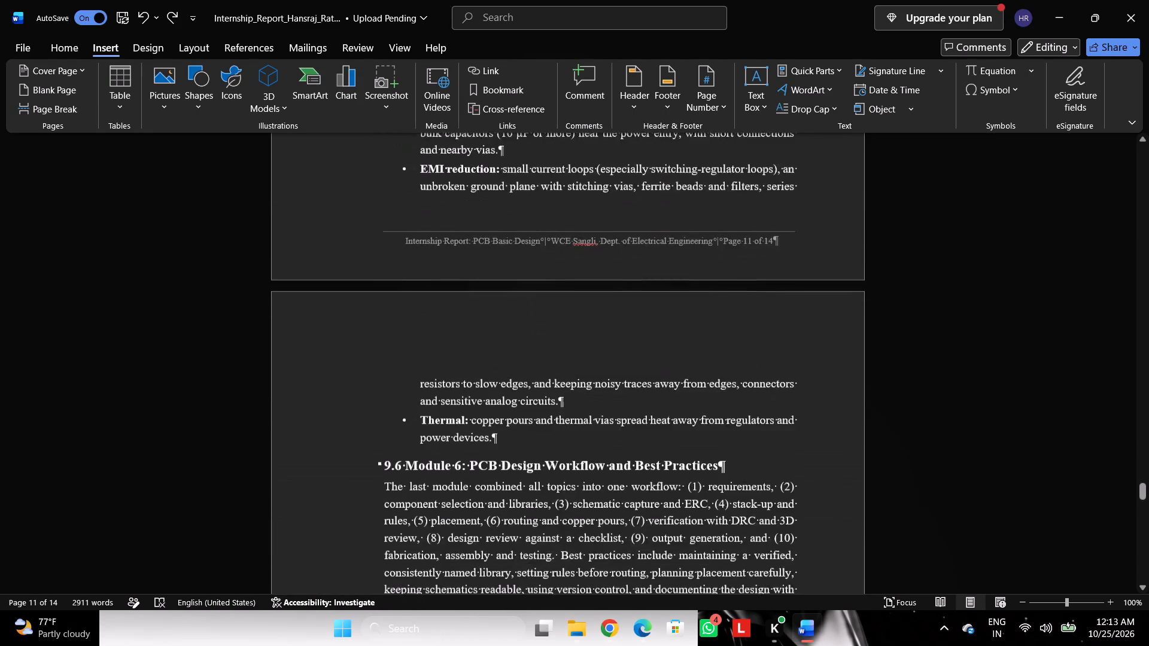
pyautogui.scroll(-7, 434, 305)
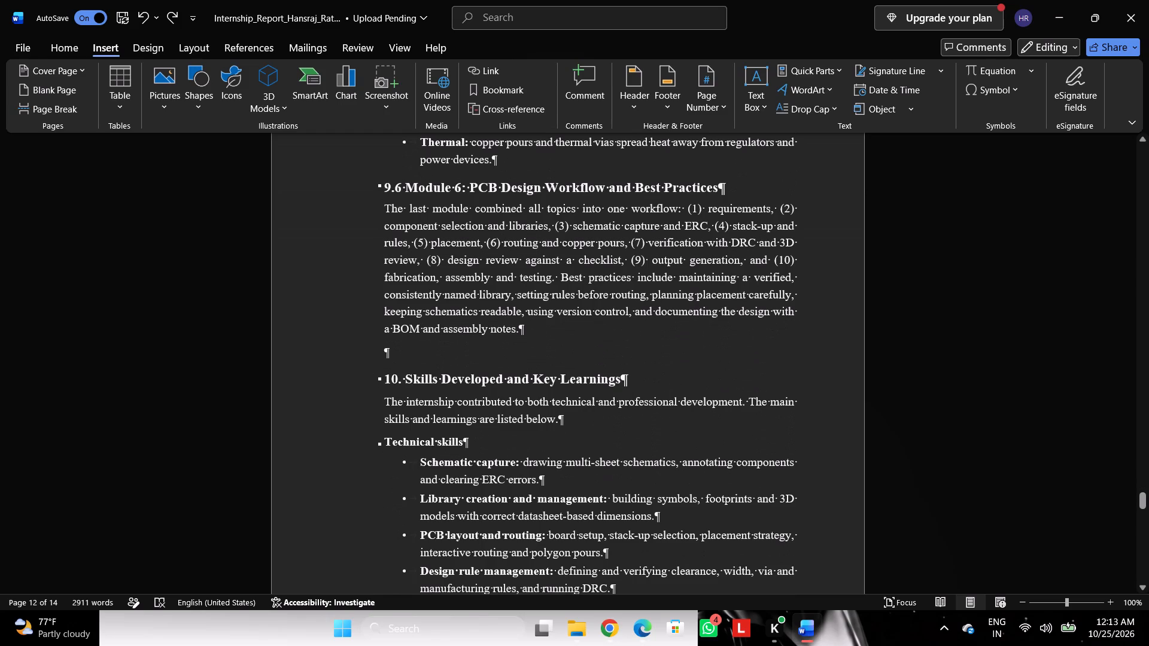
pyautogui.scroll(-5, 434, 304)
pyautogui.scroll(-5, 530, 284)
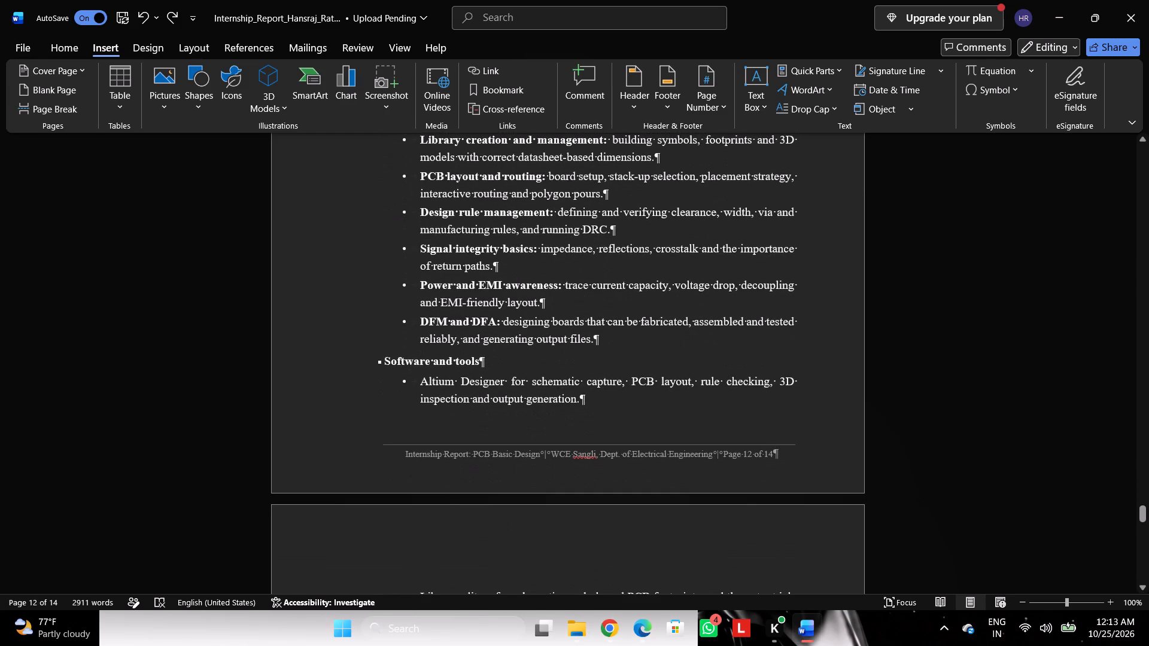
pyautogui.scroll(-15, 536, 283)
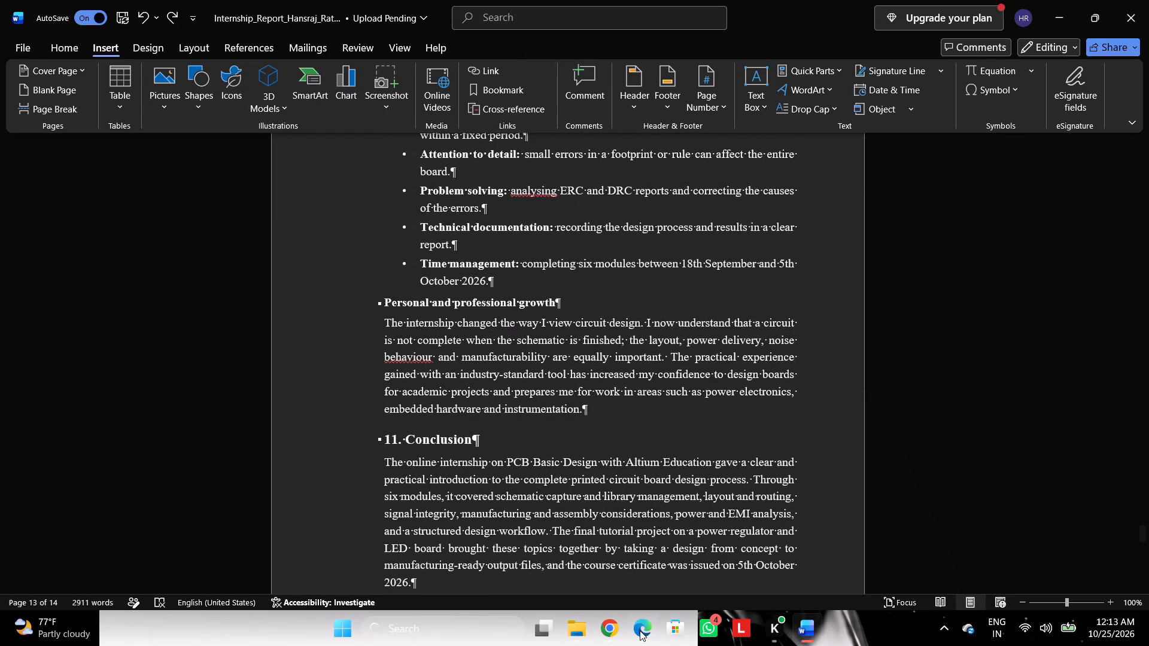
# Switch to Edge, examine the reference internship report PDF from section 6.3 through its References page, and close it.
pyautogui.click(639, 630)
pyautogui.scroll(-20, 417, 357)
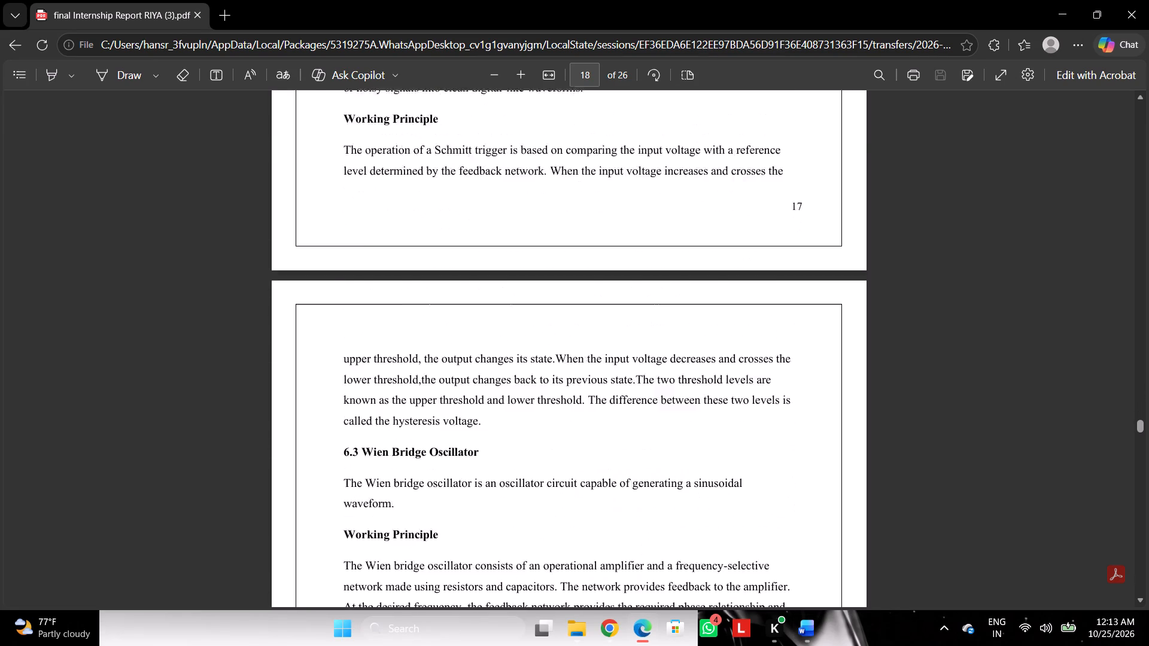
pyautogui.scroll(-12, 427, 328)
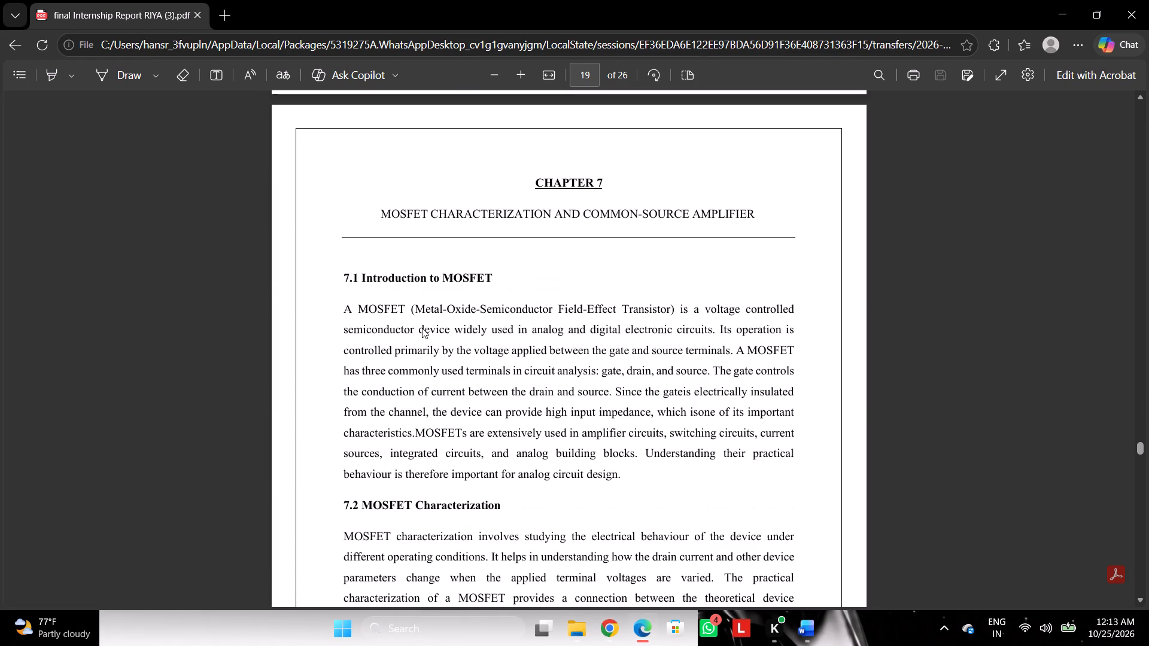
pyautogui.scroll(-3, 421, 328)
pyautogui.scroll(1, 421, 328)
pyautogui.scroll(-20, 421, 328)
pyautogui.scroll(-8, 421, 328)
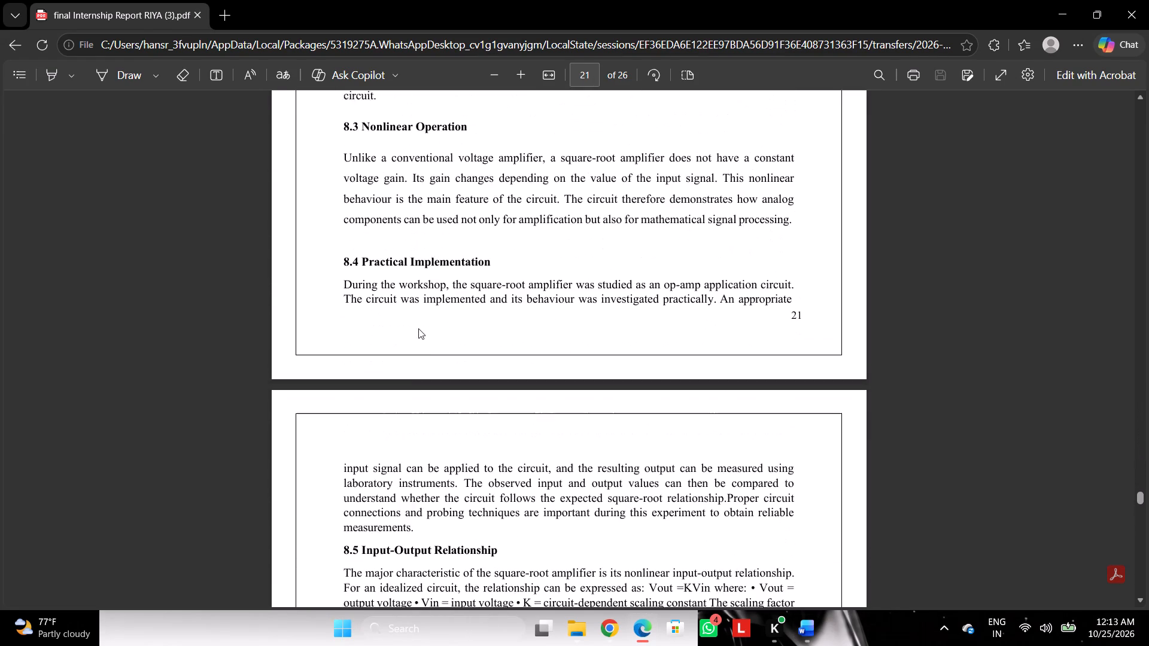
pyautogui.scroll(-16, 418, 328)
pyautogui.scroll(-9, 418, 328)
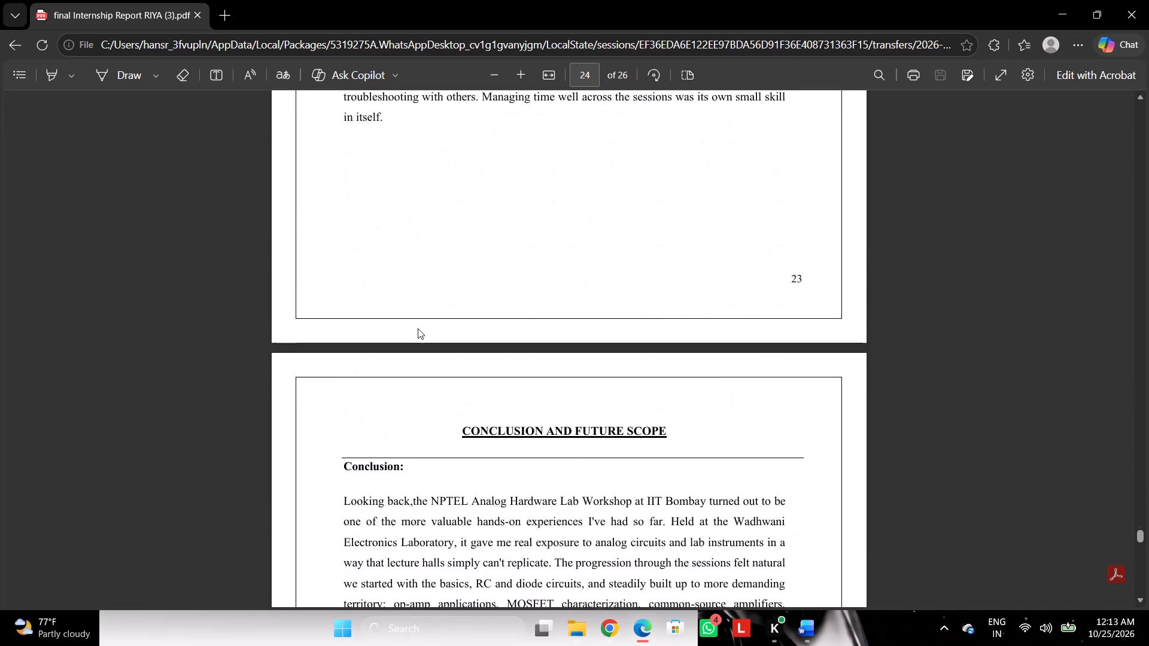
pyautogui.scroll(-11, 418, 328)
pyautogui.scroll(-14, 417, 328)
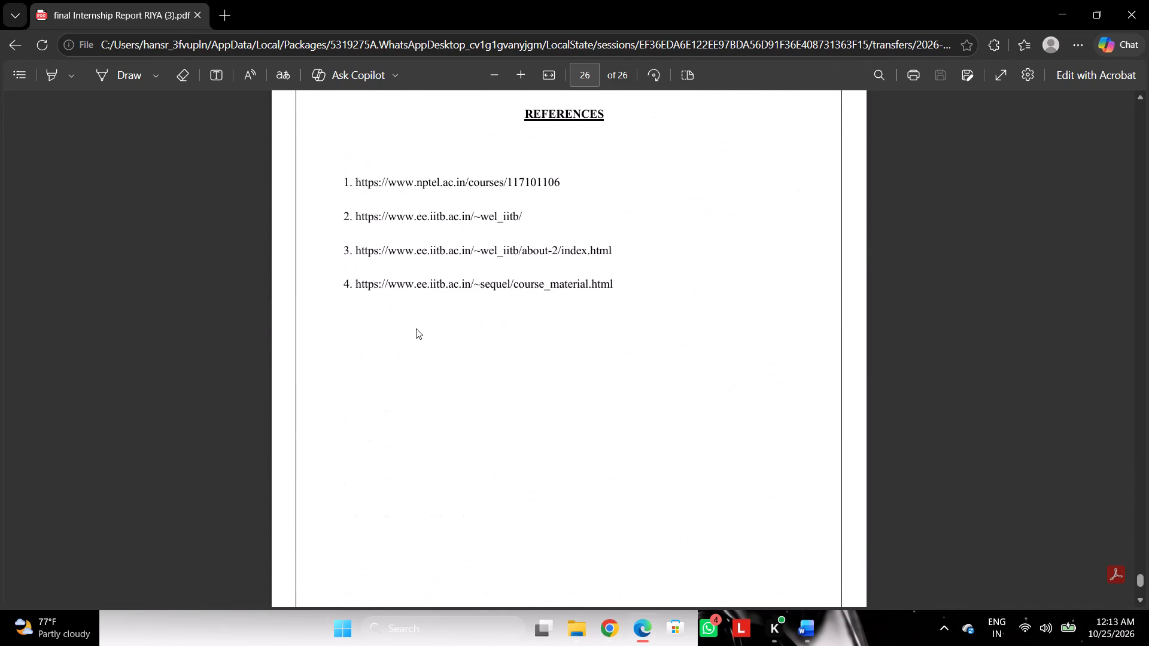
pyautogui.scroll(-11, 416, 328)
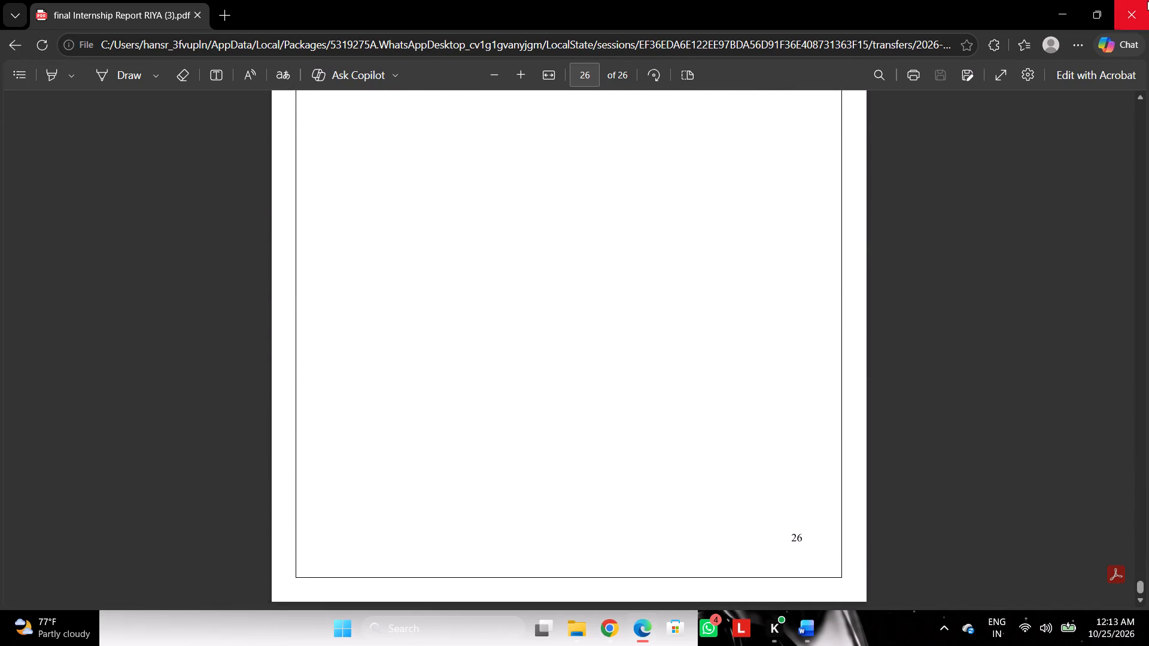
pyautogui.click(1147, 1)
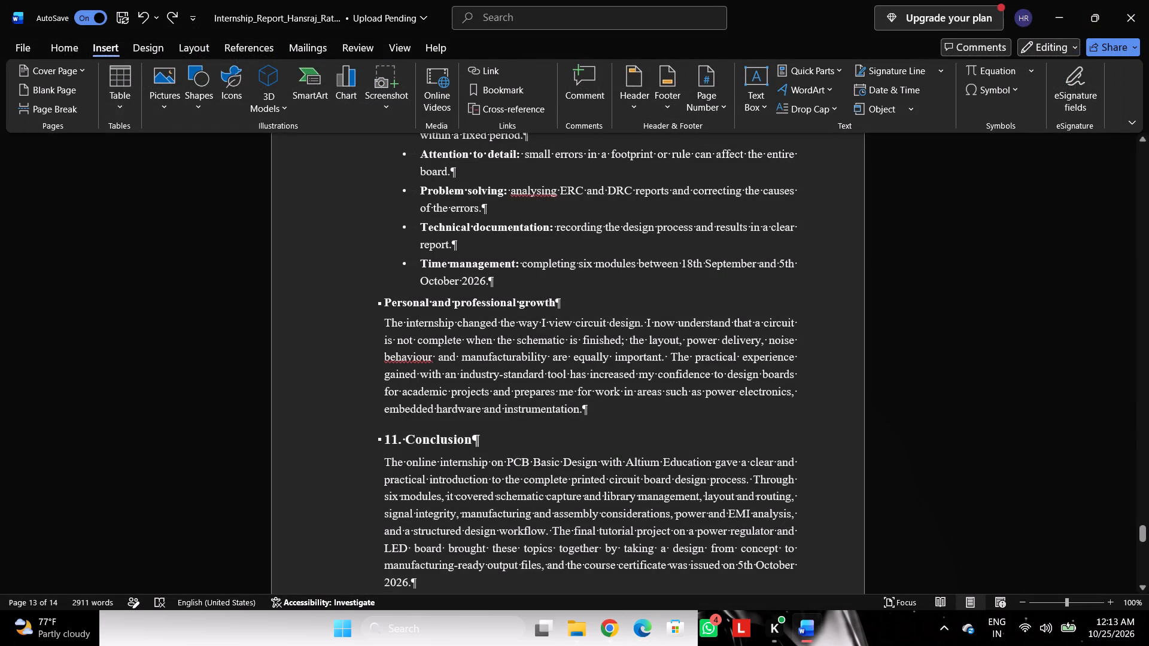
# Review the Word report through the 12. References section and back up to the Altium company section before 8.2.
pyautogui.scroll(-12, 640, 397)
pyautogui.scroll(-12, 600, 310)
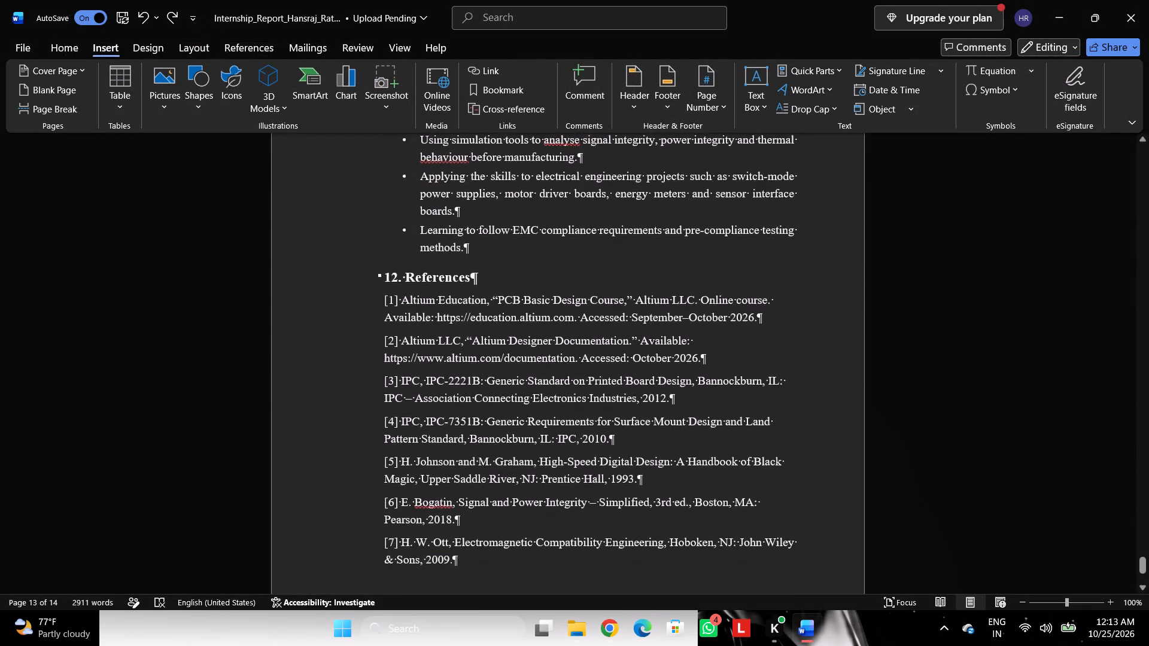
pyautogui.scroll(-7, 590, 318)
pyautogui.scroll(18, 570, 312)
pyautogui.scroll(3, 554, 288)
pyautogui.scroll(20, 554, 288)
pyautogui.scroll(1, 554, 288)
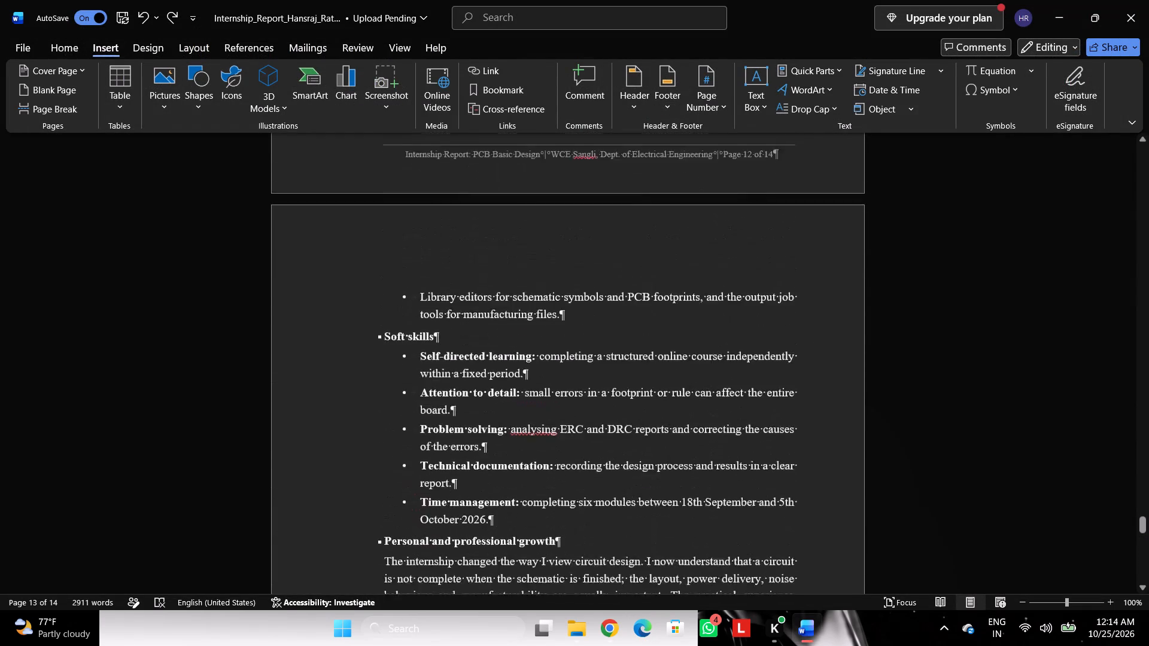
pyautogui.scroll(20, 554, 288)
pyautogui.scroll(8, 554, 288)
pyautogui.scroll(-1, 555, 287)
pyautogui.scroll(10, 555, 287)
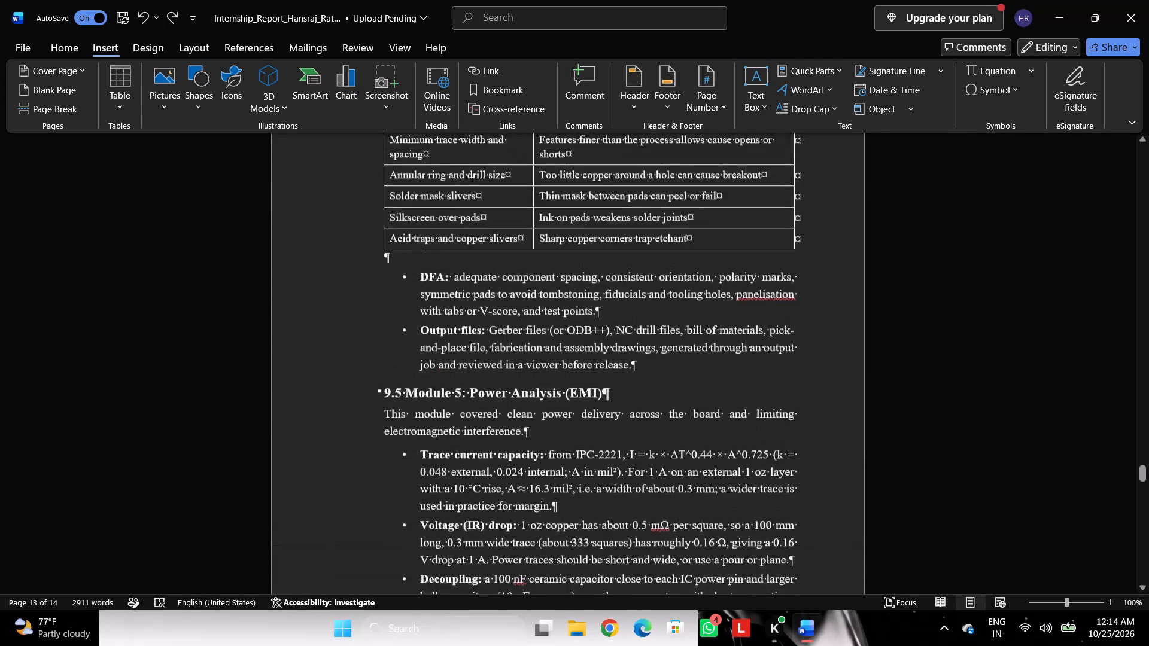
pyautogui.scroll(20, 555, 287)
pyautogui.scroll(20, 555, 287)
pyautogui.scroll(2, 555, 287)
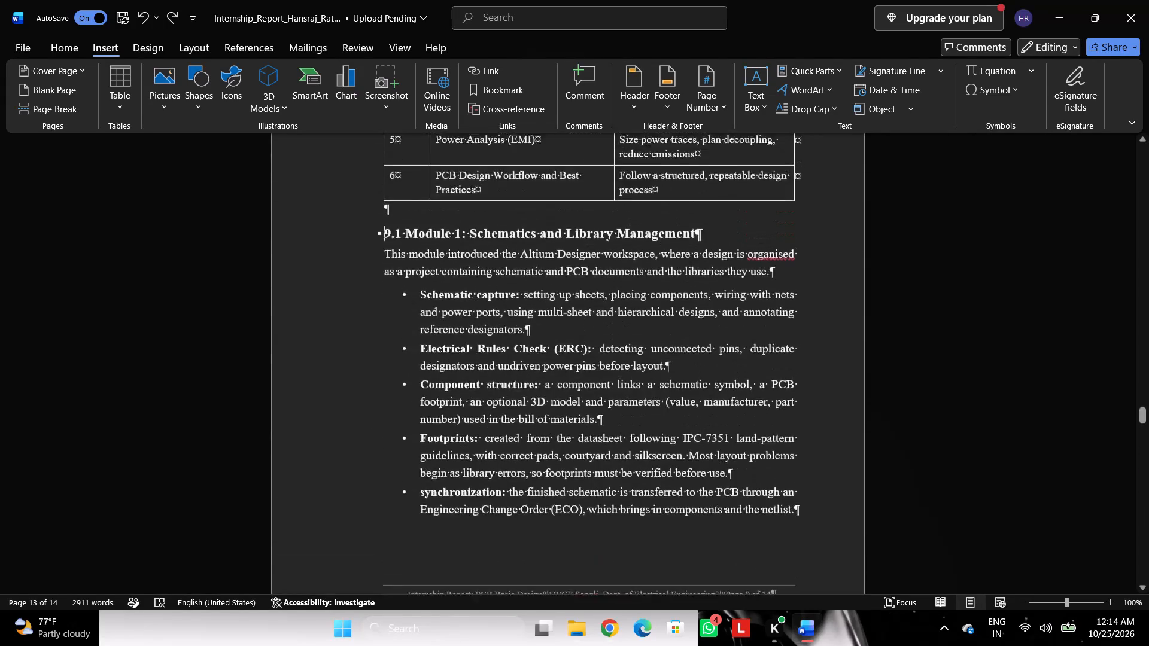
pyautogui.scroll(20, 557, 287)
pyautogui.scroll(14, 557, 287)
pyautogui.scroll(-5, 557, 287)
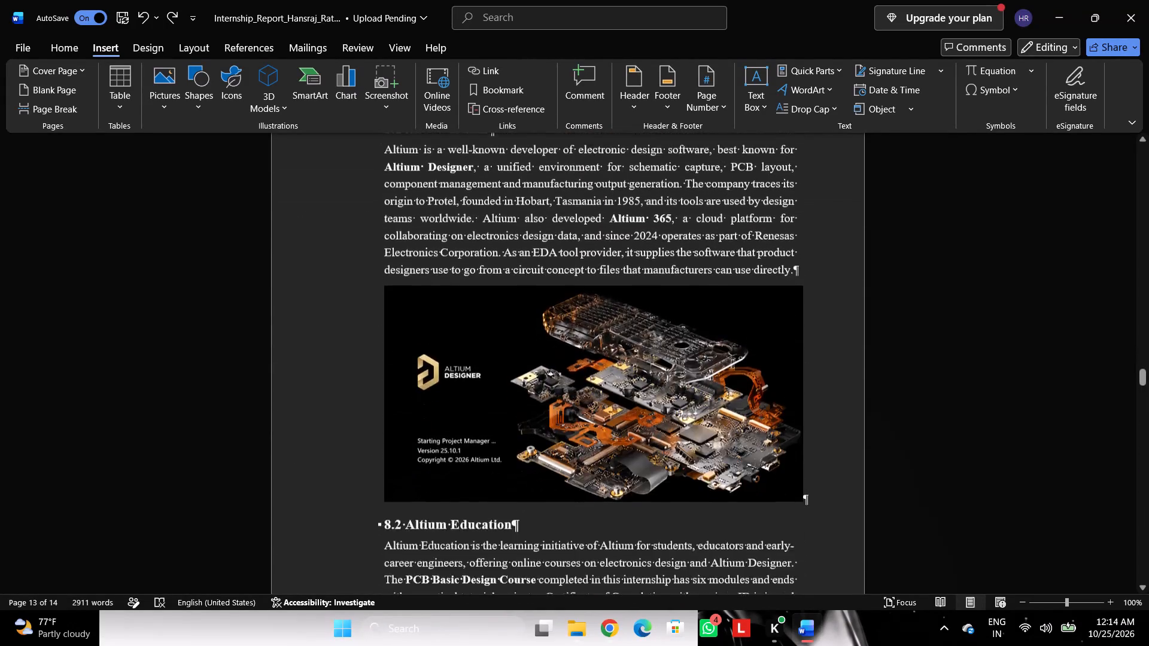
# Paste the copied part-search image at the end of the synchronization bullet in section 9.1.
pyautogui.scroll(-20, 542, 321)
pyautogui.scroll(-8, 542, 321)
pyautogui.scroll(-3, 742, 385)
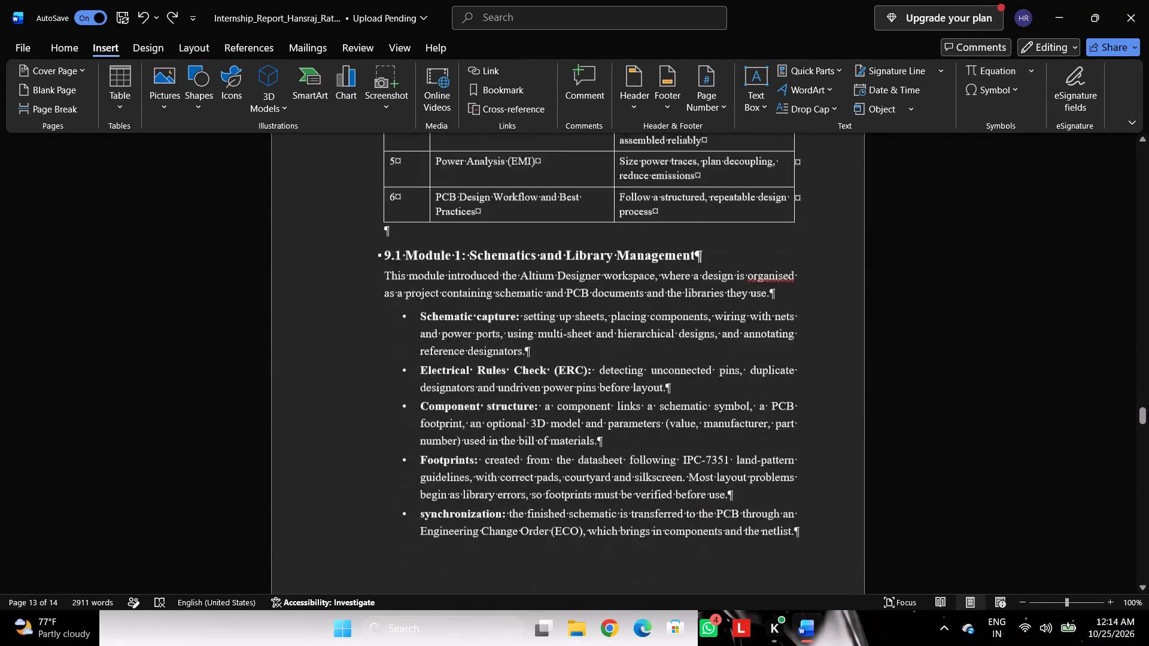
pyautogui.scroll(-2, 709, 391)
pyautogui.click(806, 409)
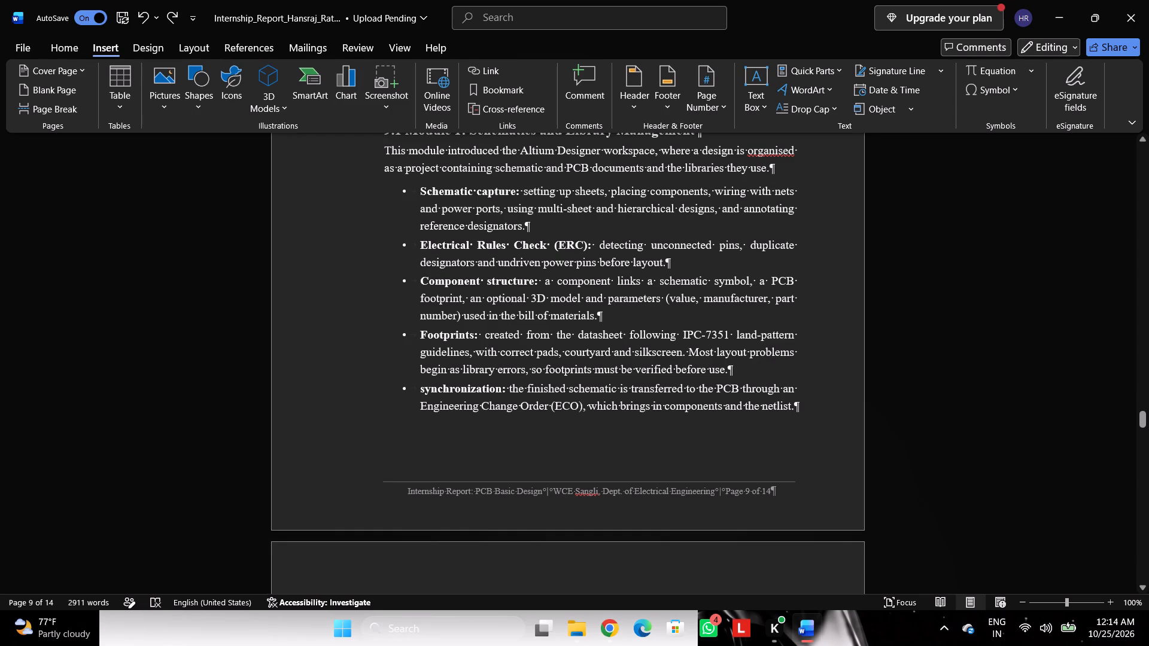
pyautogui.hotkey('ctrl', 'v')
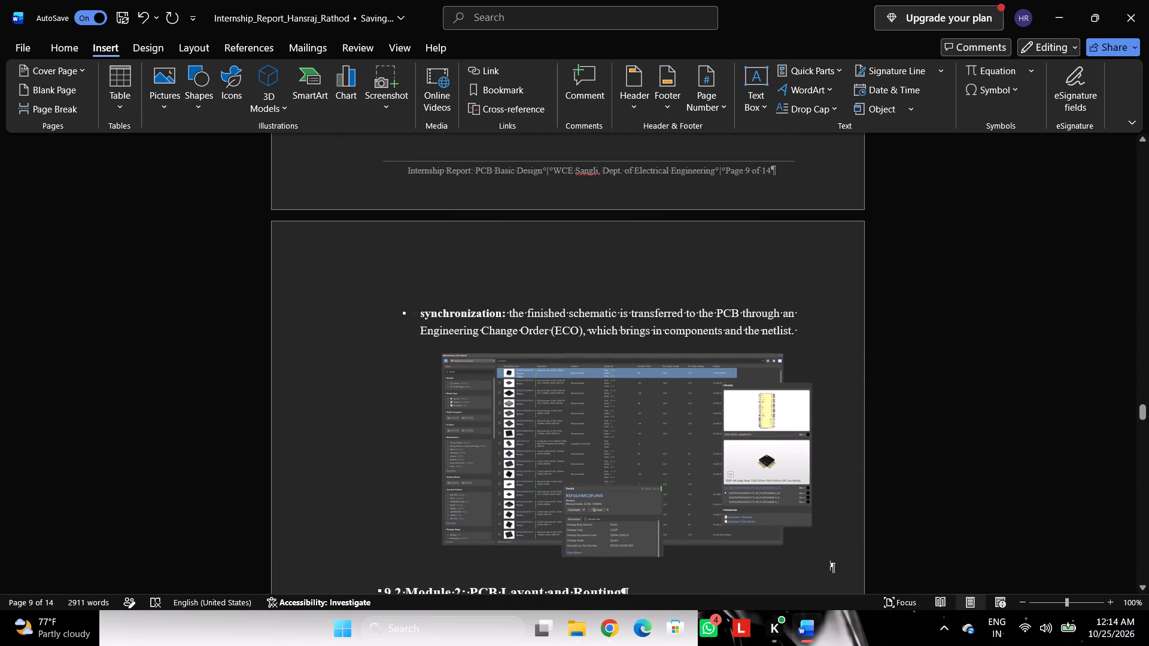
pyautogui.scroll(11, 617, 316)
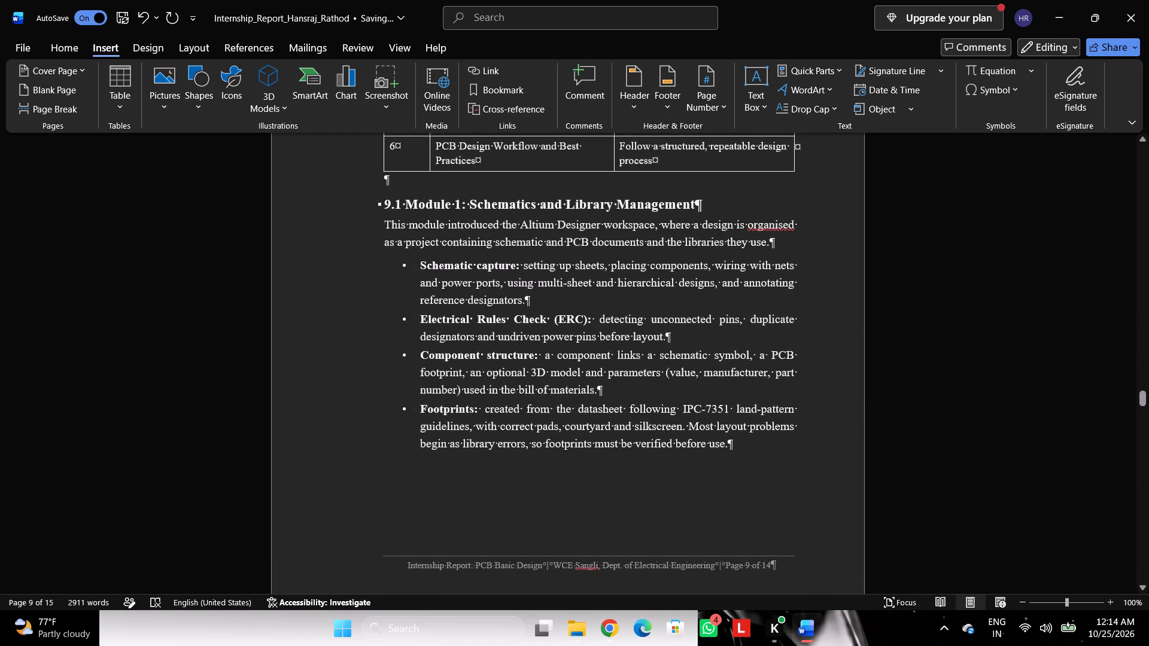
pyautogui.scroll(-14, 569, 304)
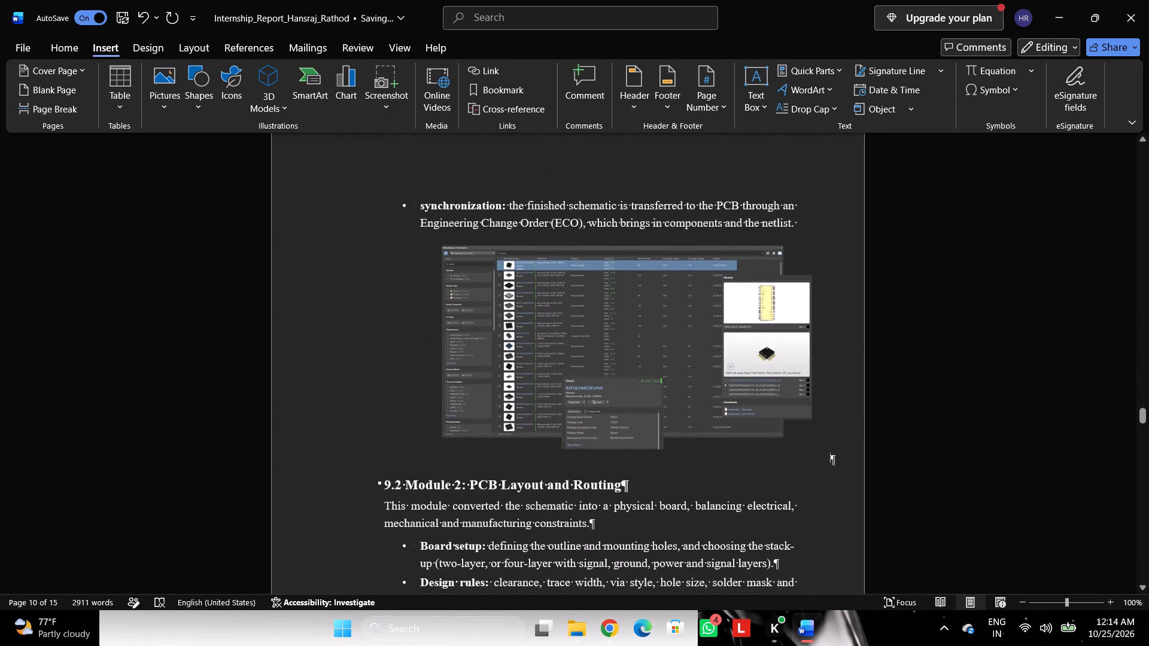
# Stretch the pasted part-search picture horizontally so it is slightly wider.
pyautogui.scroll(-4, 763, 328)
pyautogui.scroll(3, 594, 284)
pyautogui.click(545, 365)
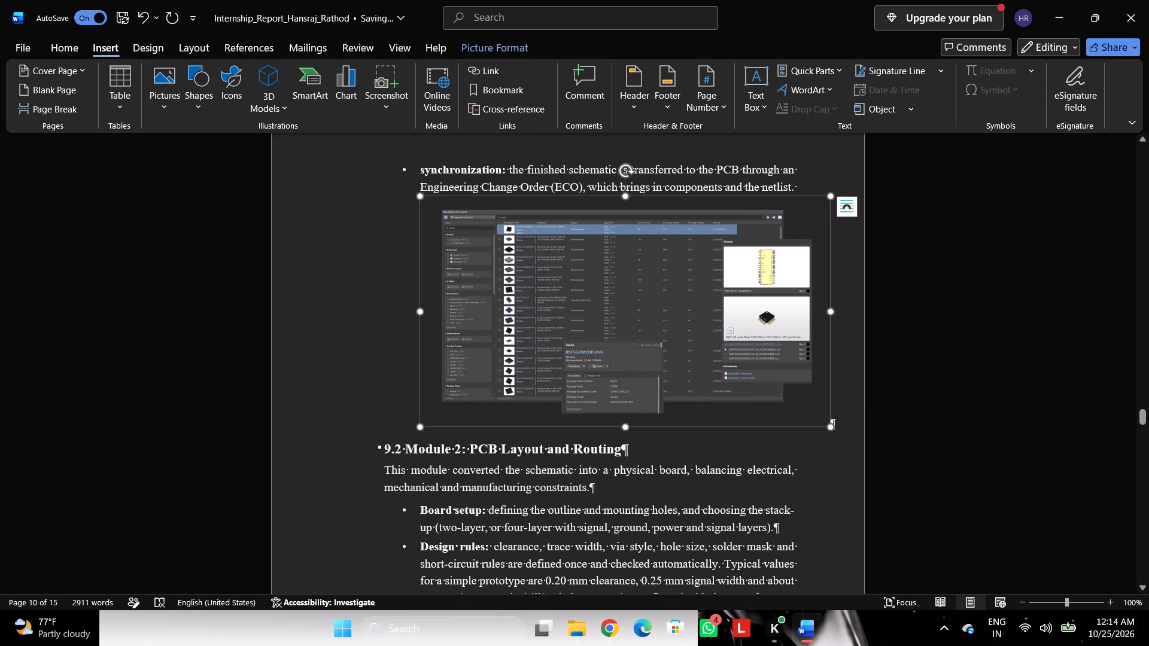
pyautogui.moveTo(422, 313); pyautogui.dragTo(393, 313)
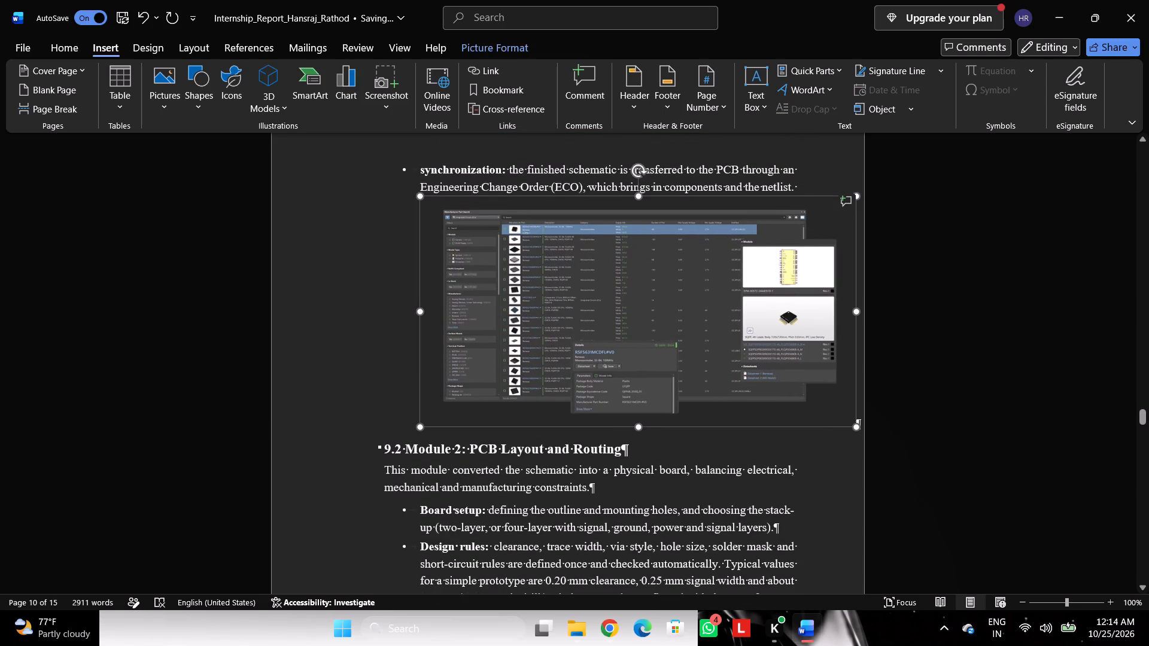
pyautogui.moveTo(393, 313); pyautogui.dragTo(405, 313)
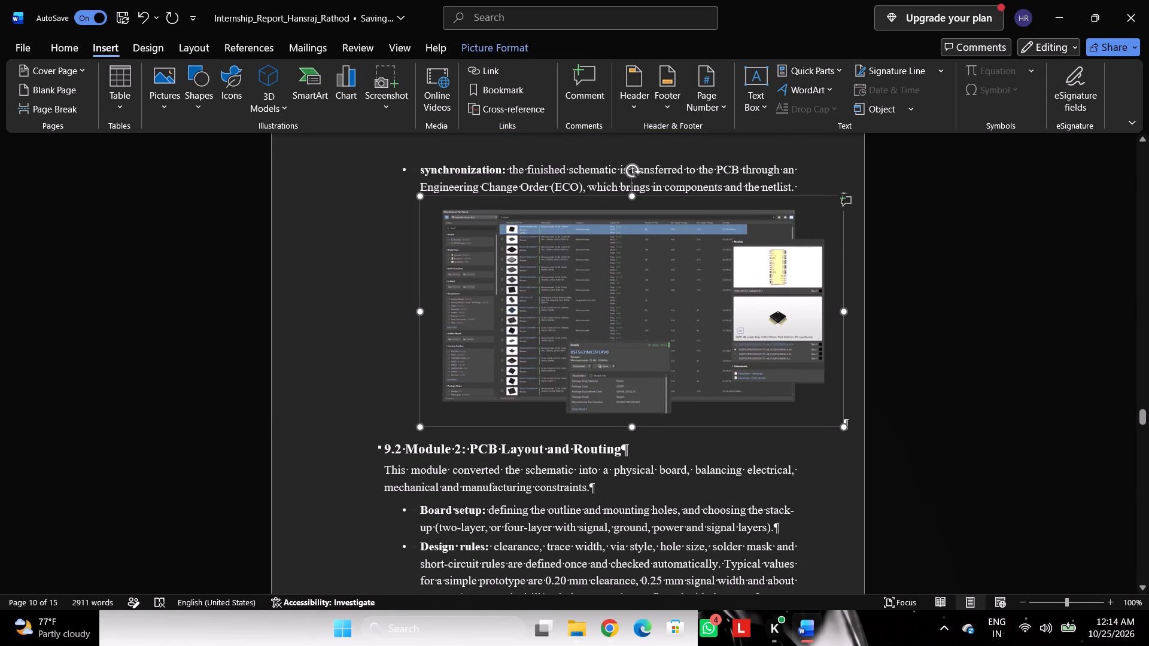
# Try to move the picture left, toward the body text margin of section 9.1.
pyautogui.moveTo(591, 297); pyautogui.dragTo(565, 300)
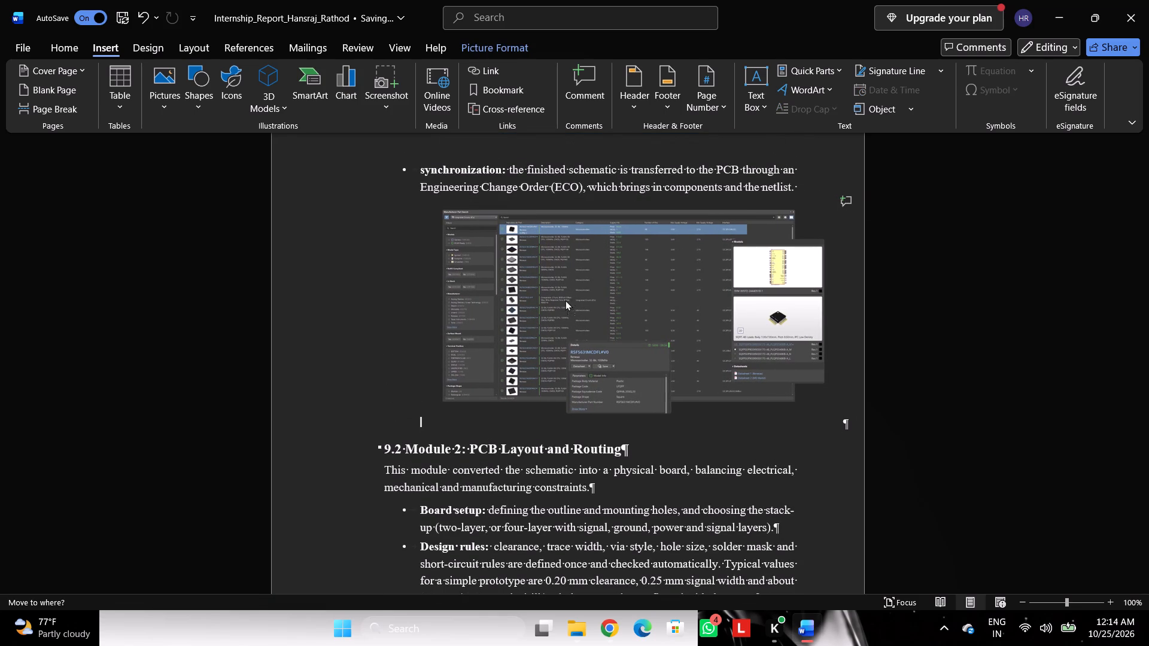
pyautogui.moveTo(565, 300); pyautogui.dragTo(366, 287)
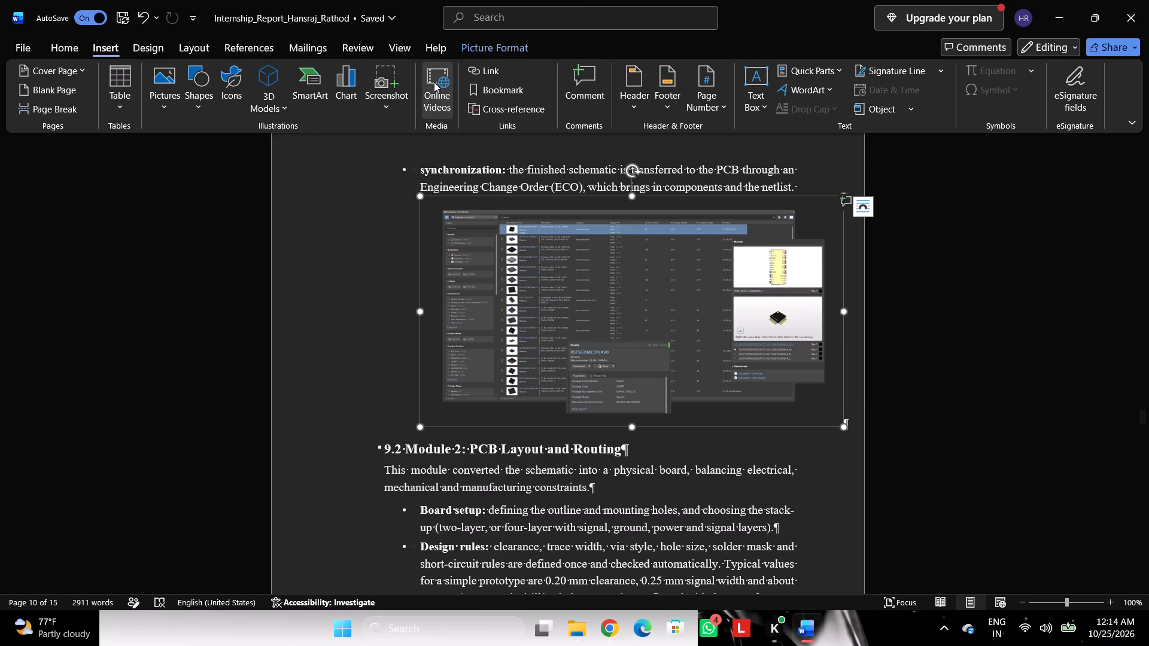
# Capture a screenshot region showing the picture with its surrounding text and the ribbon above it.
pyautogui.press('Print')
pyautogui.moveTo(291, 122); pyautogui.dragTo(962, 523)
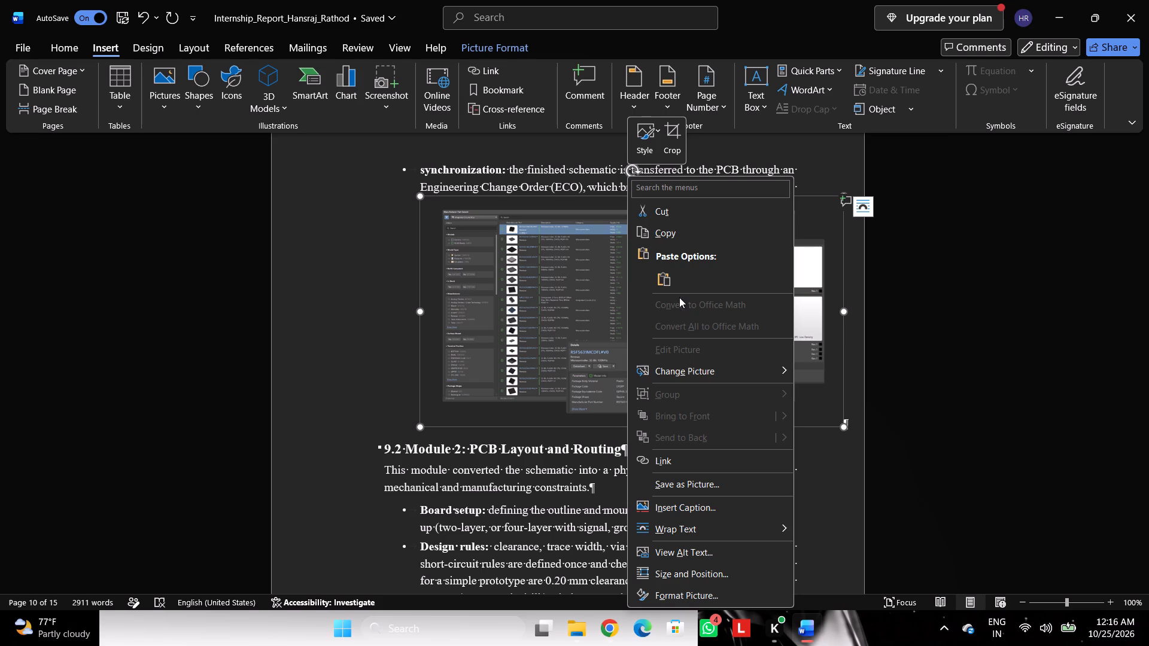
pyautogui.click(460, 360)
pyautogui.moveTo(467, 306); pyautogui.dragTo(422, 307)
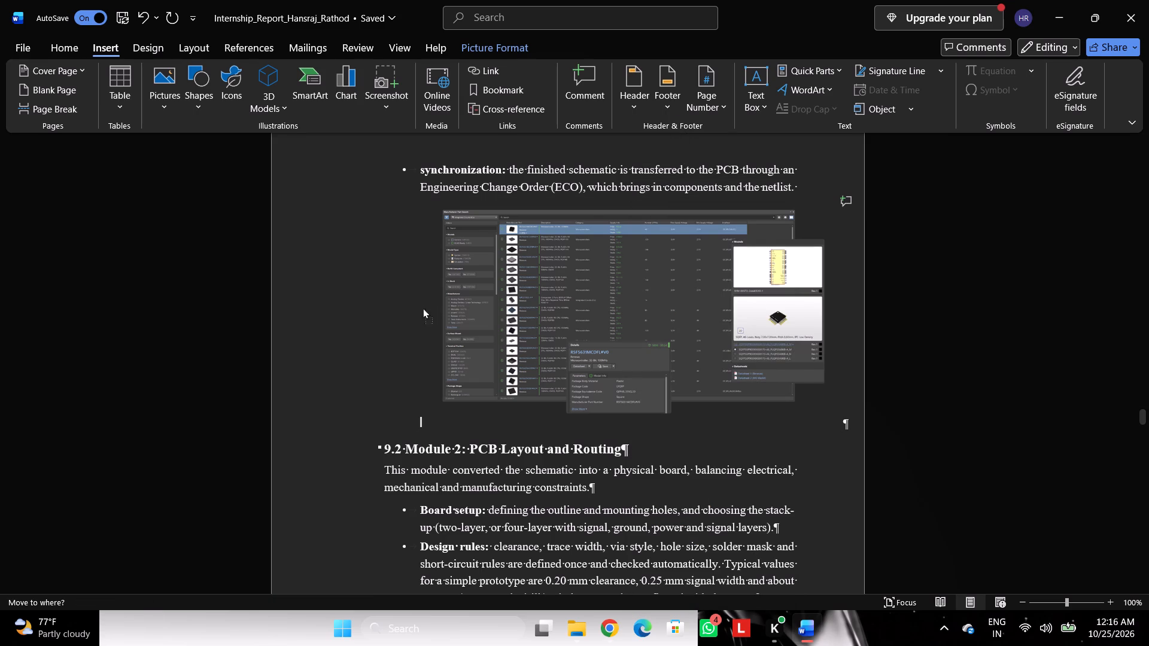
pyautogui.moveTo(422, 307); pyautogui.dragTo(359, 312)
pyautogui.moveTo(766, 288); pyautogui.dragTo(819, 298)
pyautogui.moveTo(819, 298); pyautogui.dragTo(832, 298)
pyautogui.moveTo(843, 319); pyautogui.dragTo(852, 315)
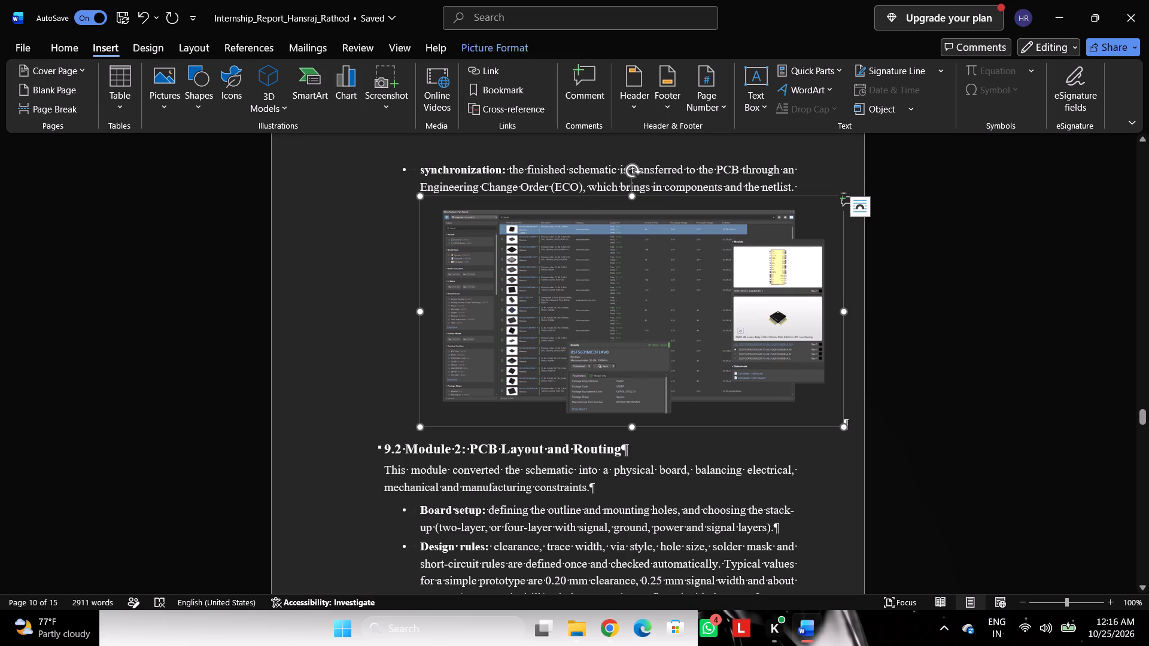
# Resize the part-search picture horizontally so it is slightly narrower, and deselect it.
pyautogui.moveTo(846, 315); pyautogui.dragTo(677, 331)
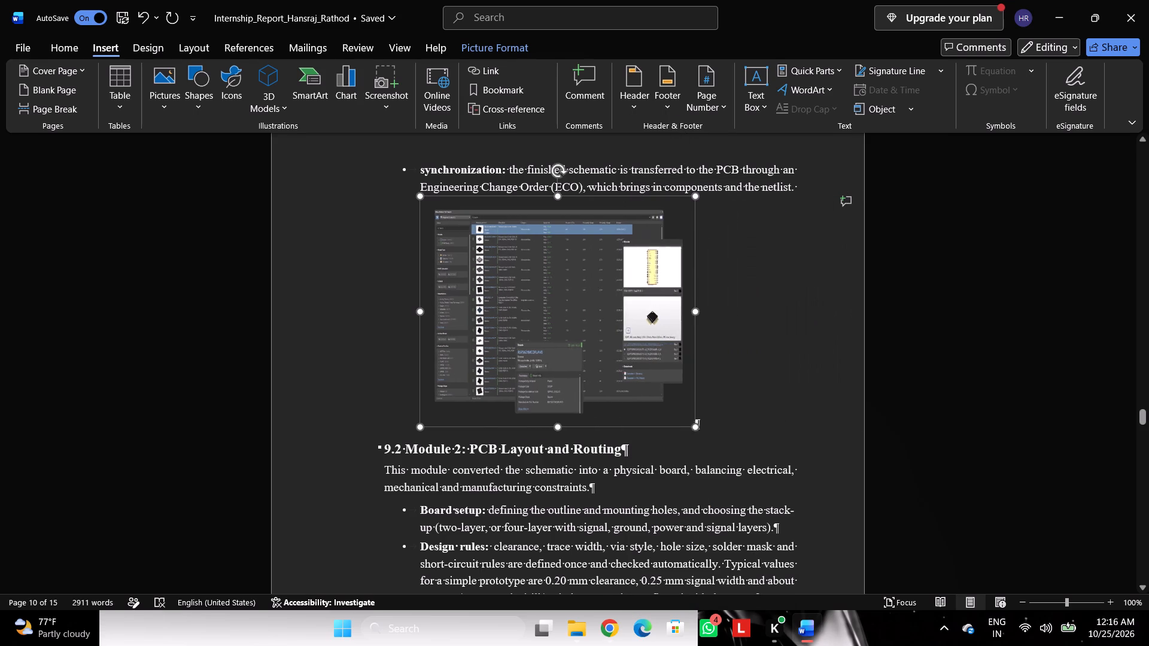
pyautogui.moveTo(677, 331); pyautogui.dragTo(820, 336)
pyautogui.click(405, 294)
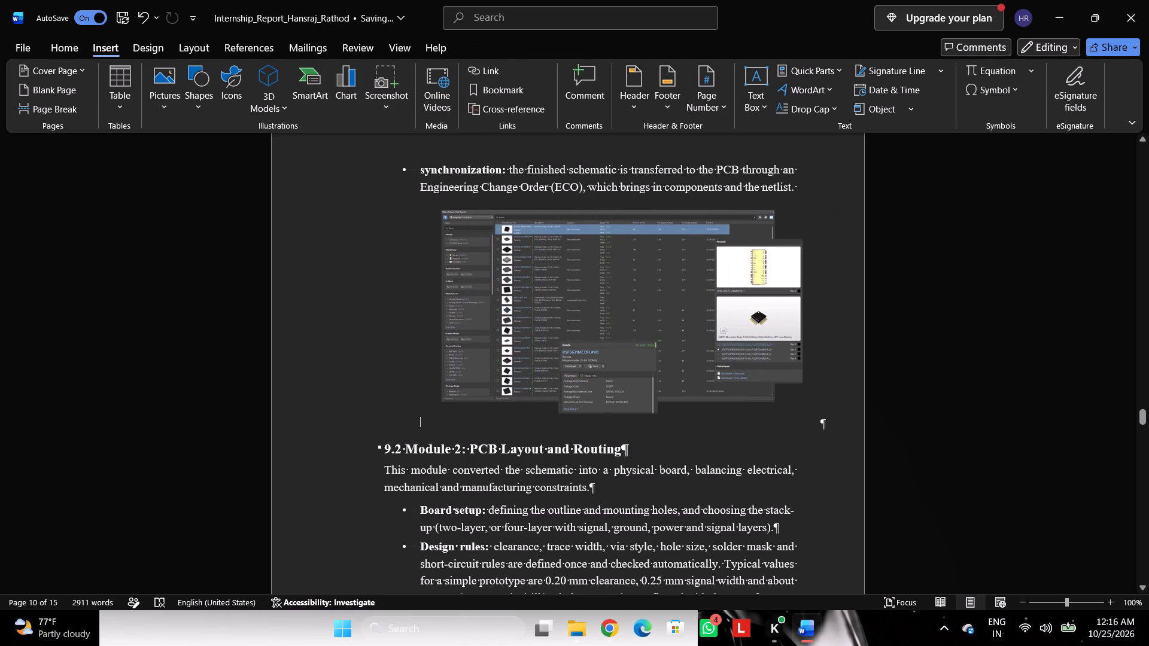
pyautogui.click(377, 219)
# Look over the section 9 pages before the picture and return to the picture.
pyautogui.scroll(4, 385, 292)
pyautogui.scroll(7, 560, 359)
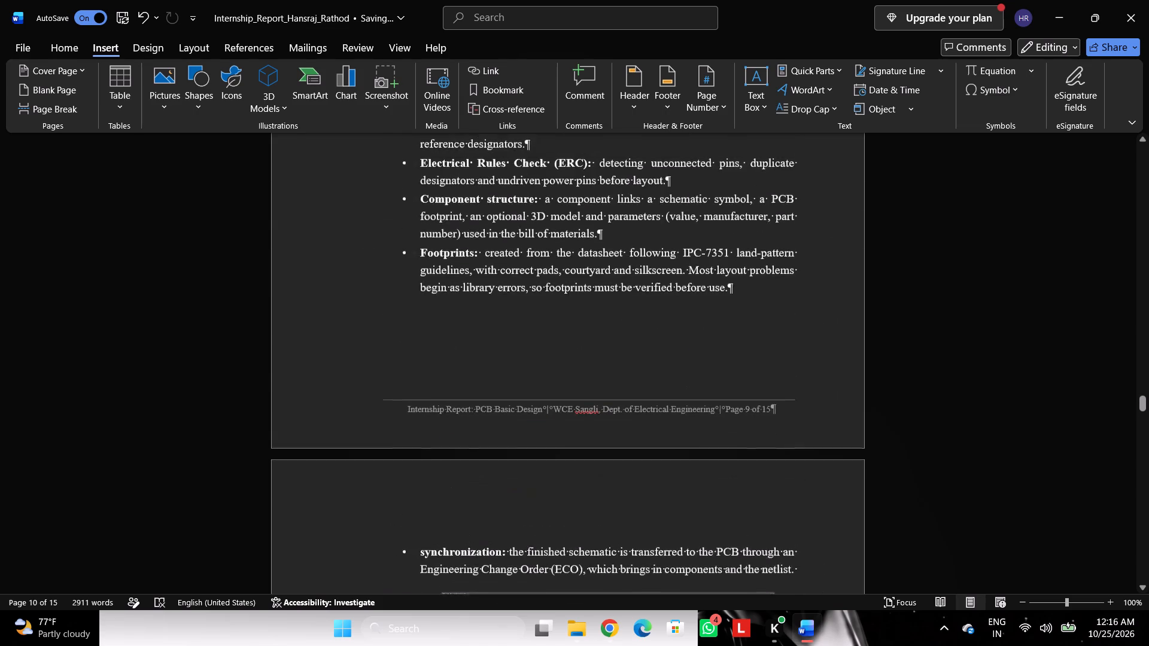
pyautogui.scroll(18, 576, 367)
pyautogui.scroll(-18, 576, 367)
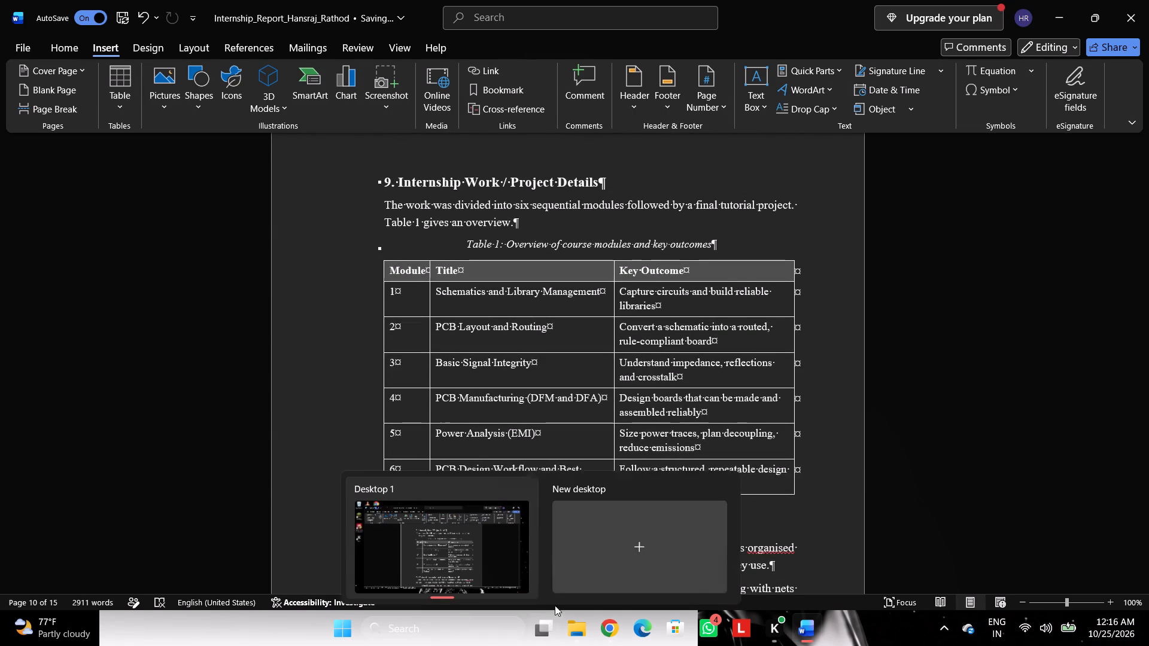
pyautogui.scroll(-2, 555, 605)
pyautogui.scroll(-11, 525, 365)
pyautogui.scroll(-4, 443, 341)
pyautogui.scroll(1, 454, 348)
pyautogui.scroll(-8, 460, 348)
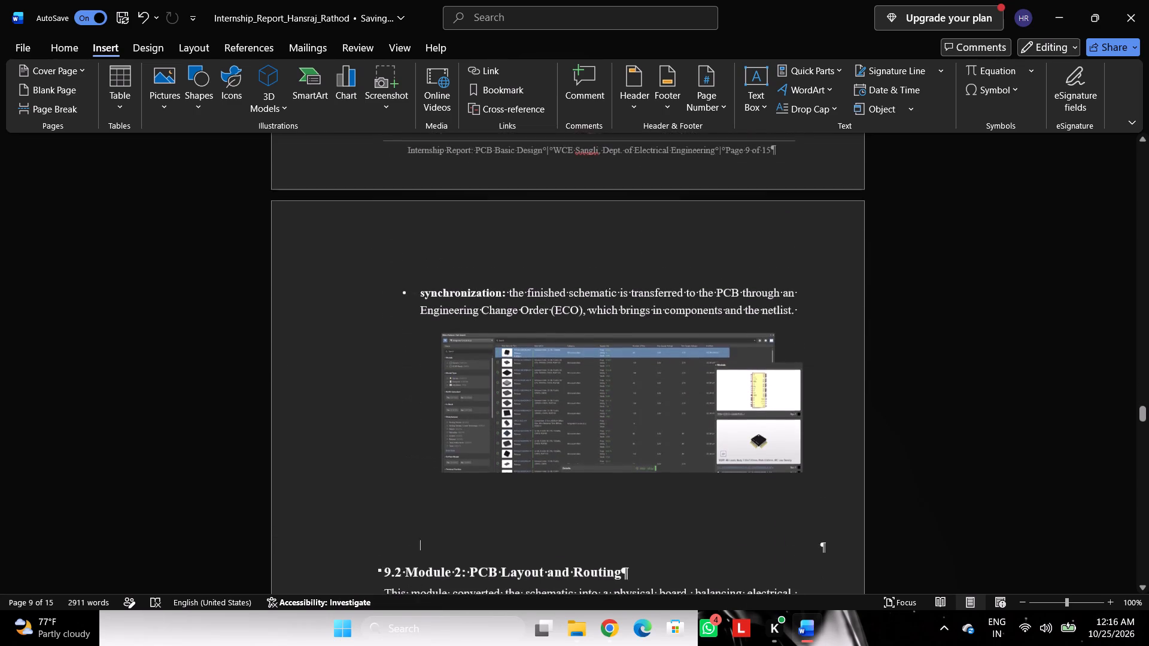
# Reduce the part-search picture's width and height so it fits within the text column above heading 9.2, and deselect it.
pyautogui.click(749, 340)
pyautogui.moveTo(825, 384); pyautogui.dragTo(788, 385)
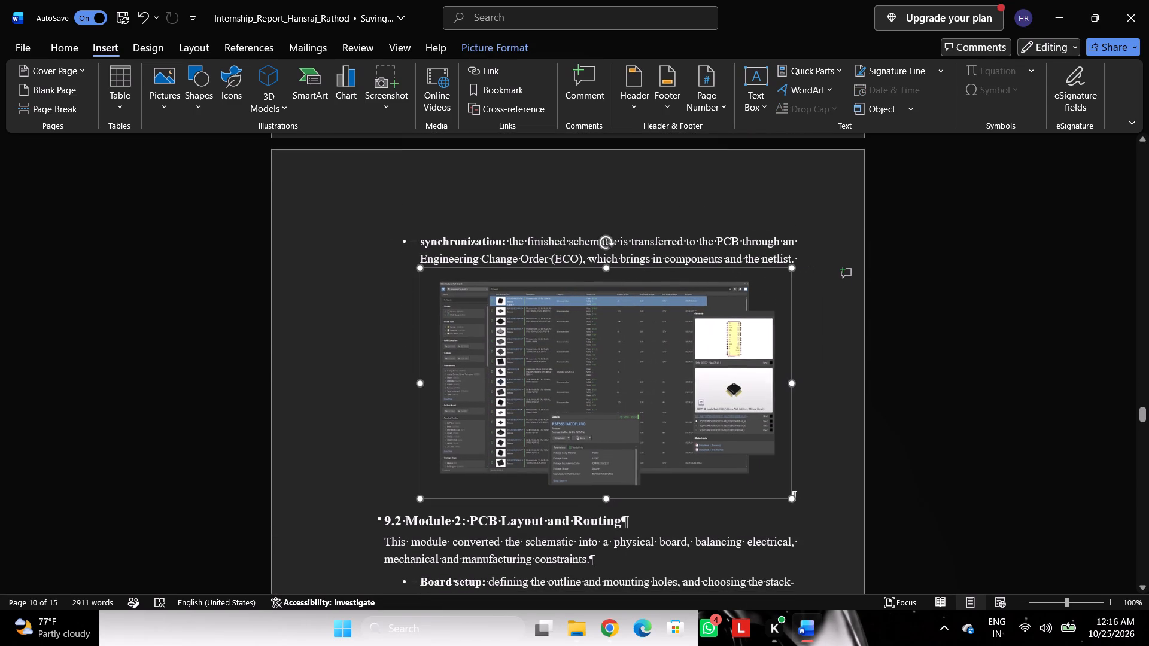
pyautogui.moveTo(788, 385); pyautogui.dragTo(759, 375)
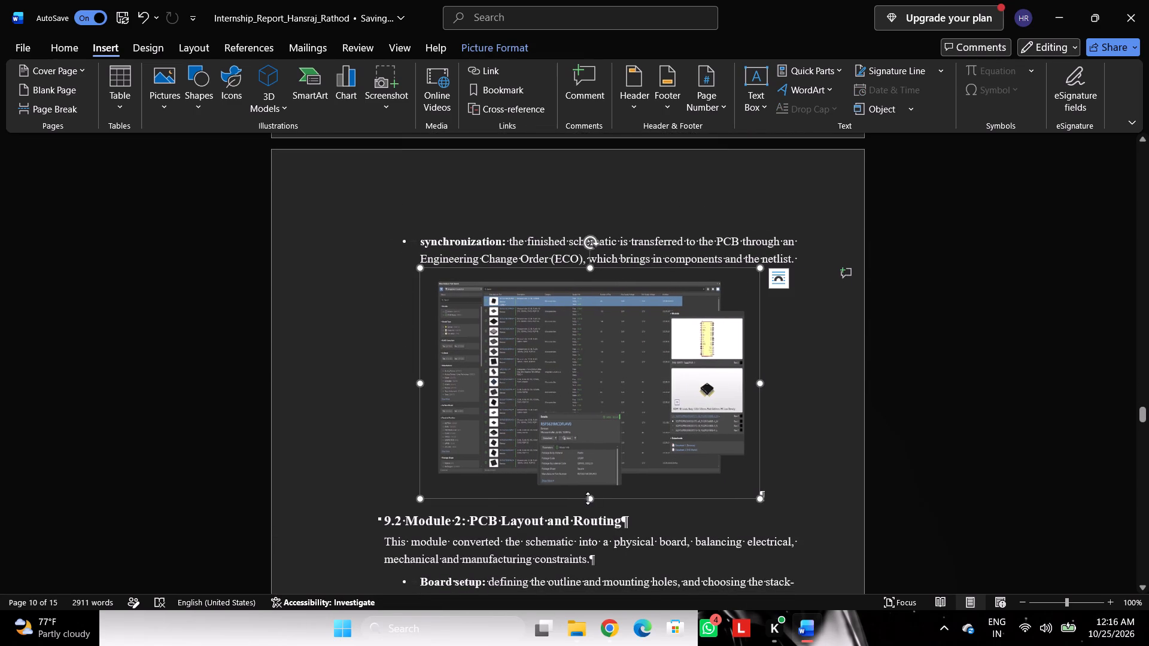
pyautogui.moveTo(588, 498); pyautogui.dragTo(589, 455)
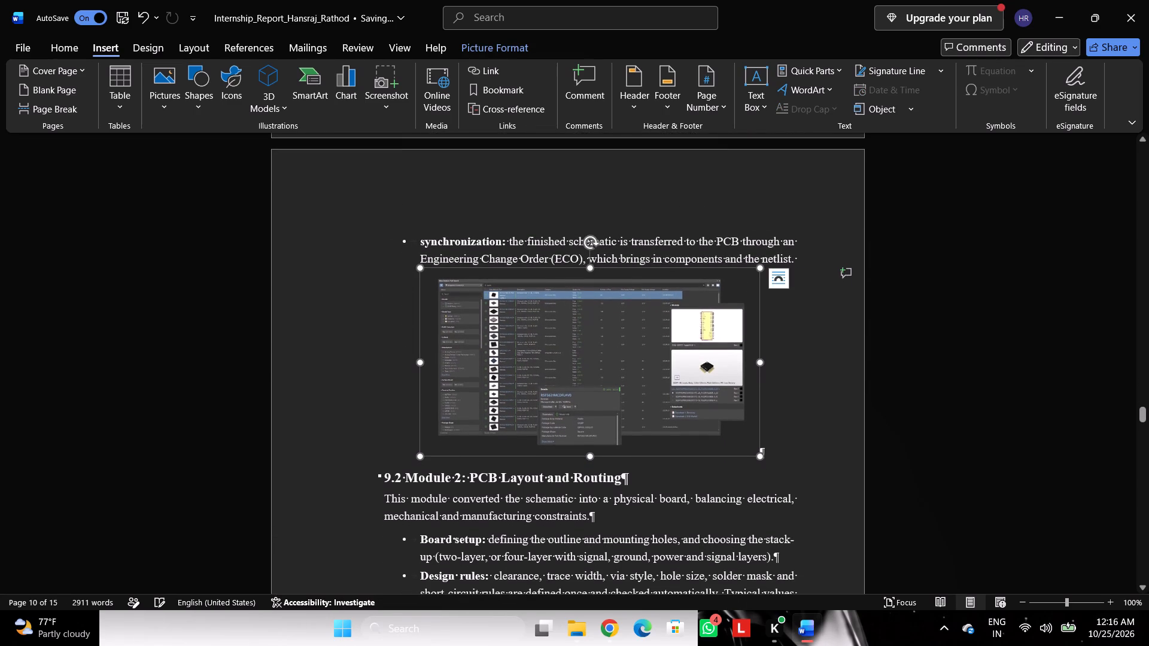
pyautogui.click(341, 346)
pyautogui.click(178, 412)
pyautogui.click(280, 360)
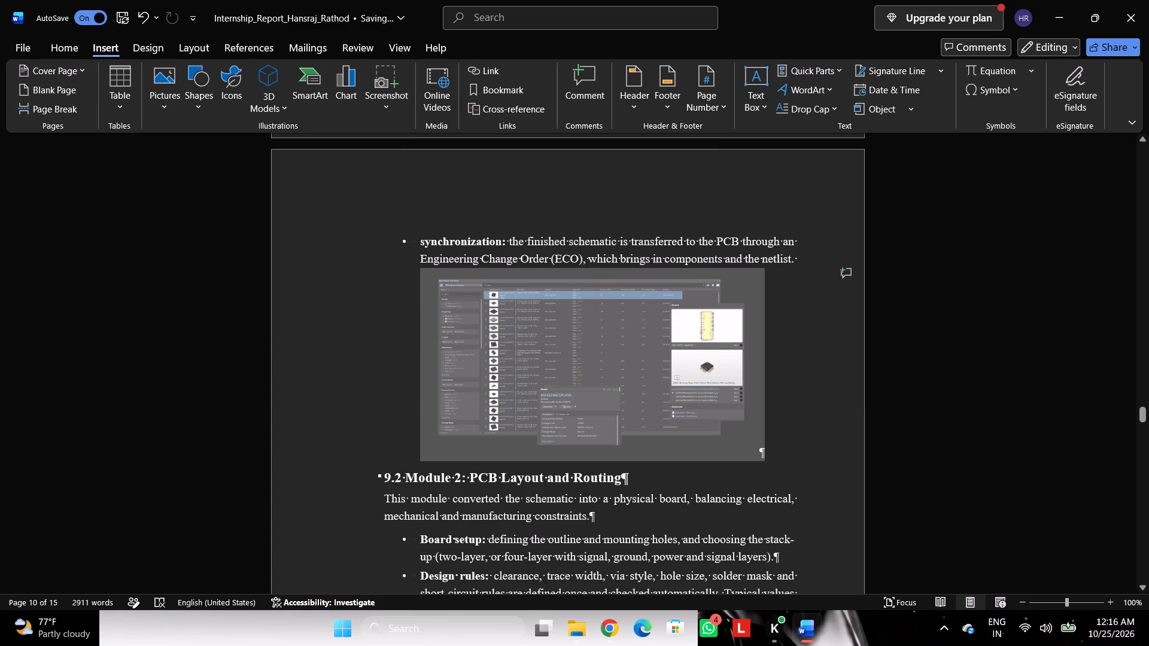
pyautogui.click(338, 381)
pyautogui.click(835, 395)
# Copy the ": PCB Layout and Routing" part of the section 9.2 heading.
pyautogui.scroll(-4, 687, 398)
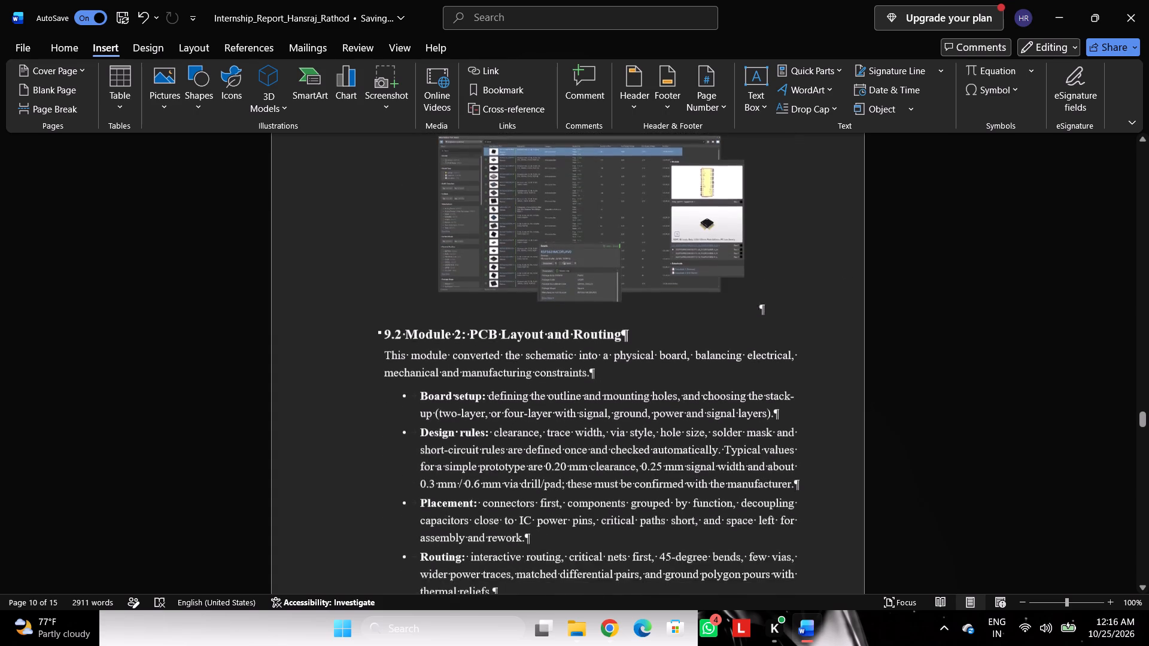
pyautogui.scroll(-6, 679, 402)
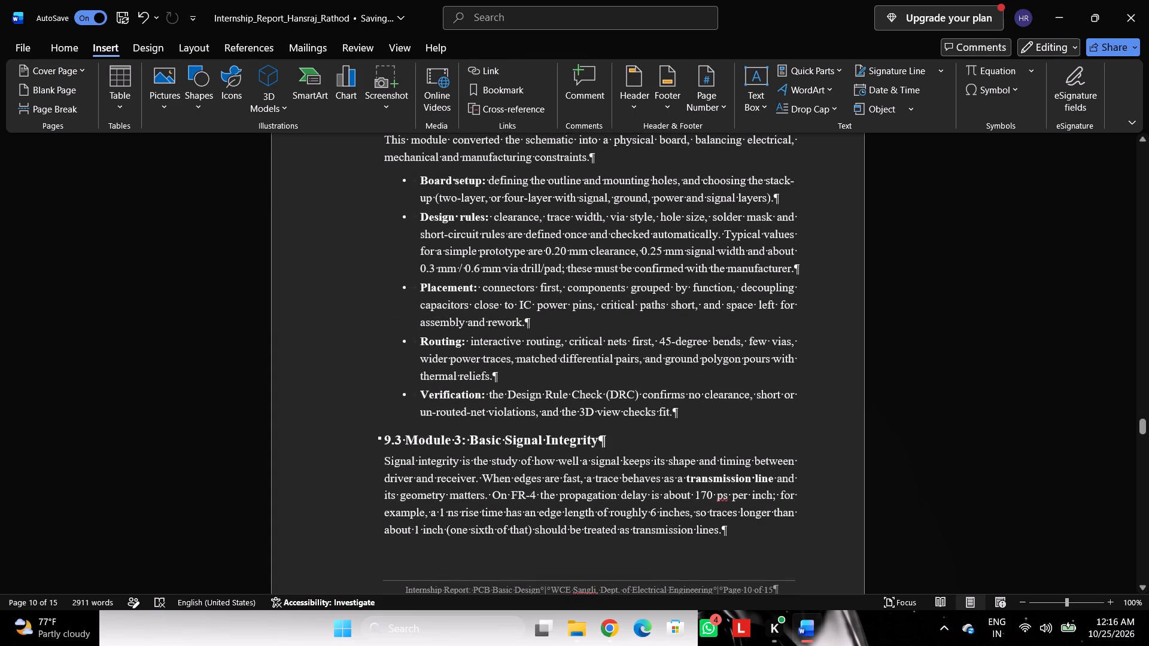
pyautogui.scroll(3, 635, 413)
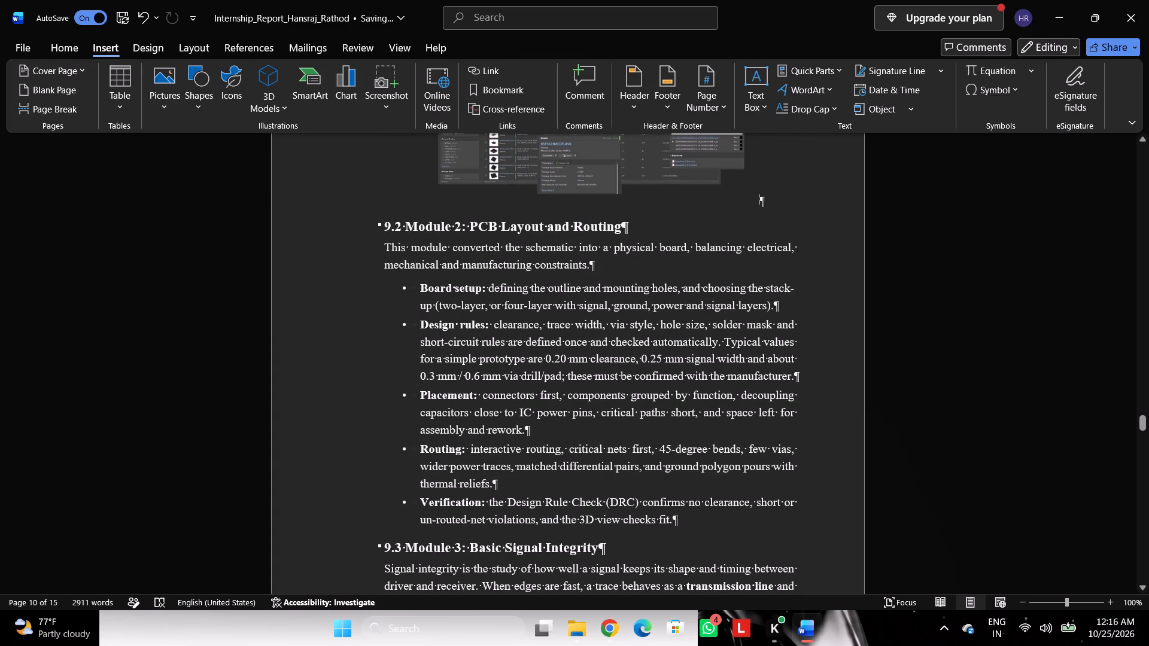
pyautogui.moveTo(466, 226); pyautogui.dragTo(546, 231)
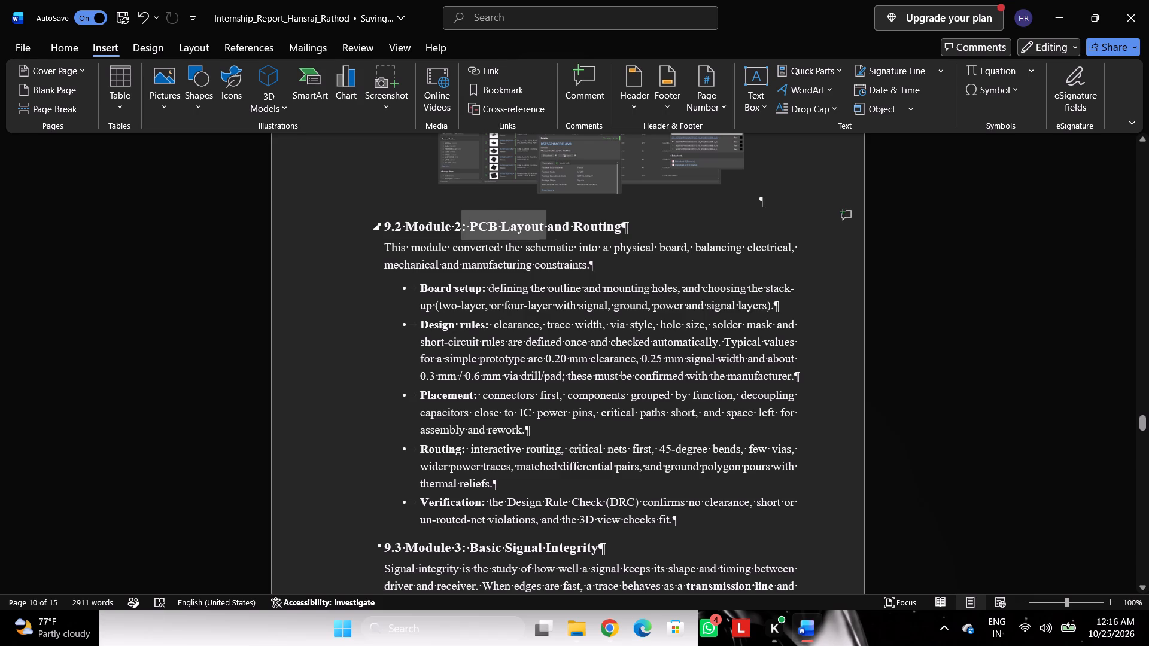
pyautogui.moveTo(546, 231); pyautogui.dragTo(611, 236)
pyautogui.hotkey('ctrl', 'c')
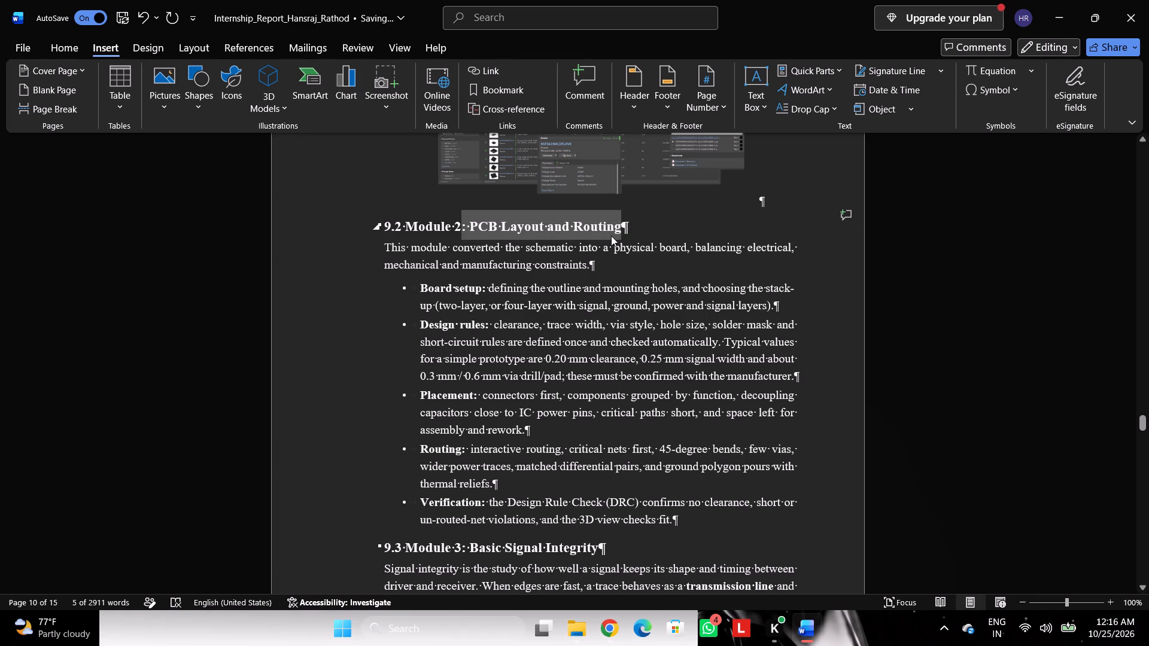
# Switch to Chrome and search the web for the copied heading text ": PCB Layout and Routing", replacing the Altium library page.
pyautogui.click(612, 627)
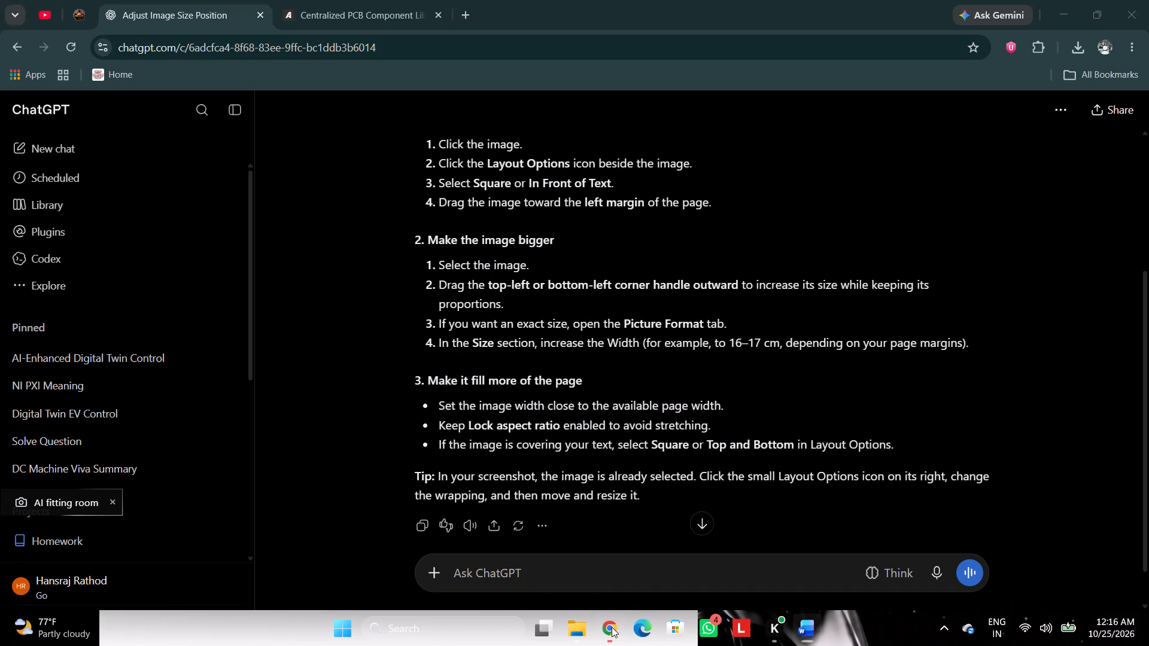
pyautogui.click(308, 28)
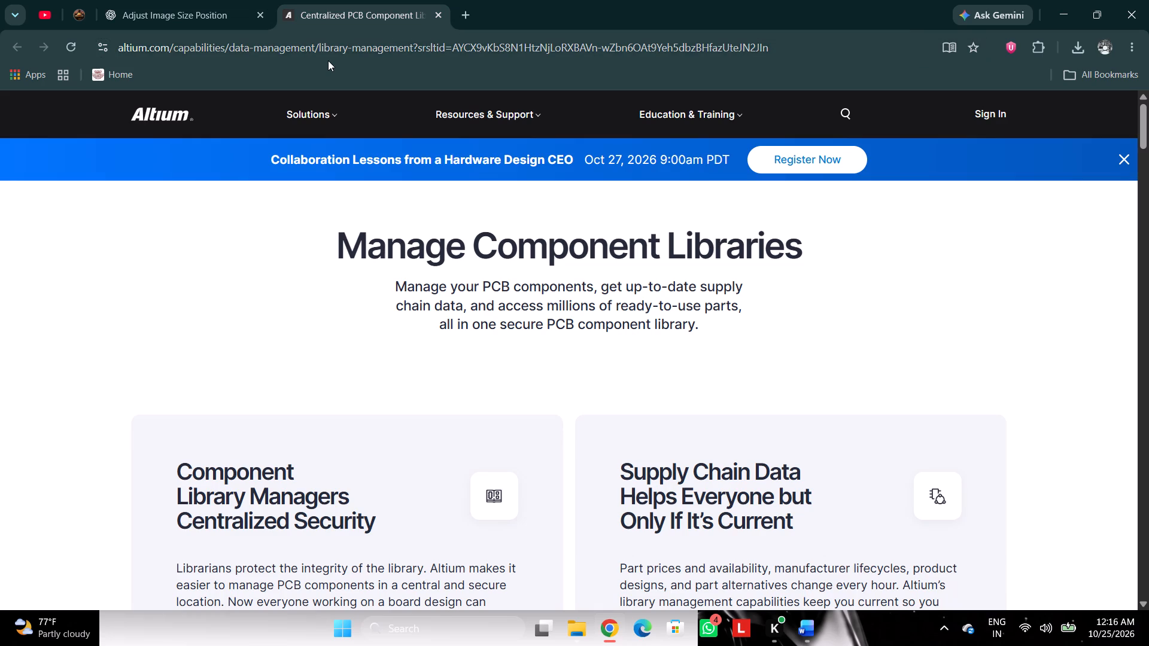
pyautogui.click(329, 60)
pyautogui.click(335, 50)
pyautogui.hotkey('ctrl', 'v')
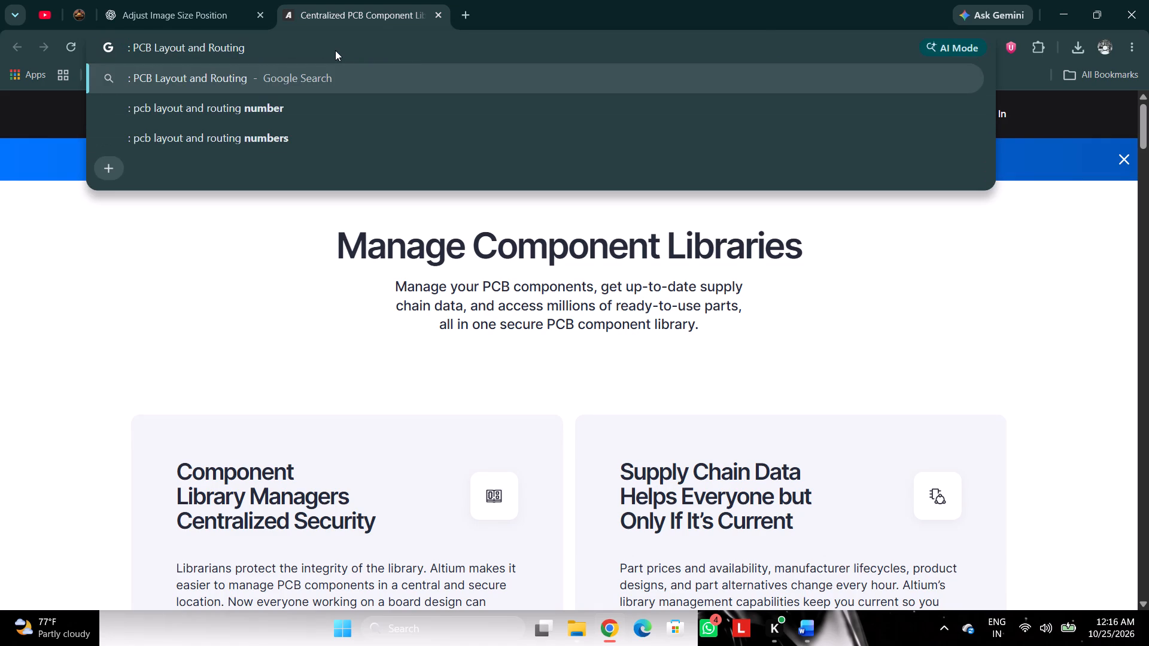
pyautogui.press('Return')
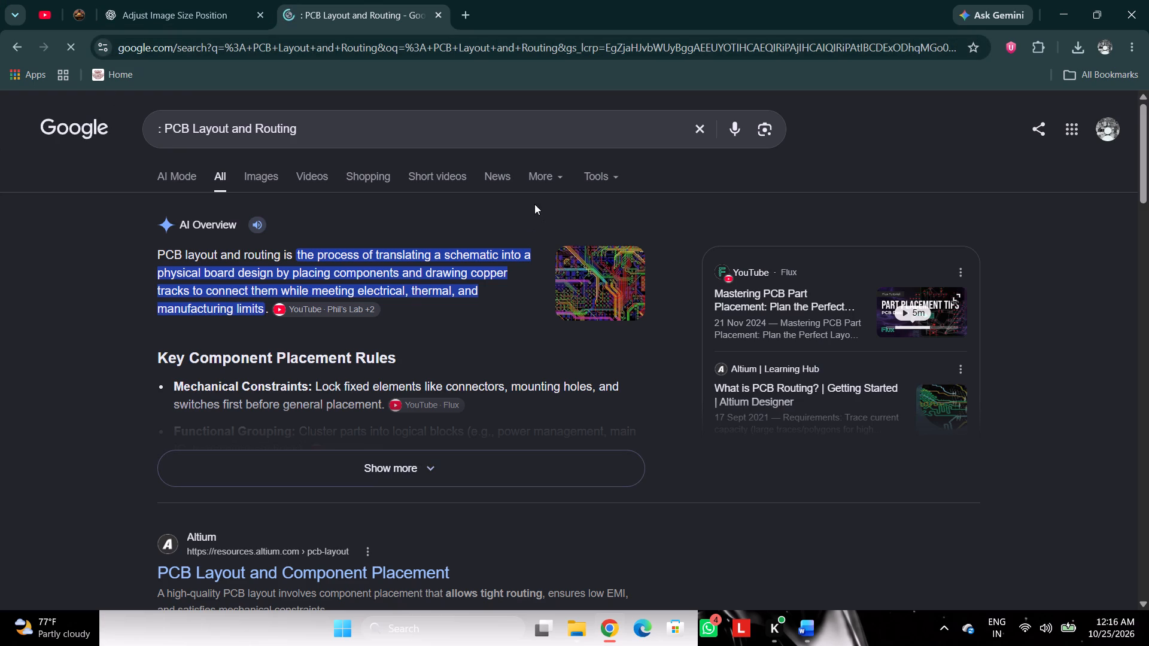
# Refine the search to "pcb layout and routing altium" and show the image results.
pyautogui.click(317, 113)
pyautogui.press('space')
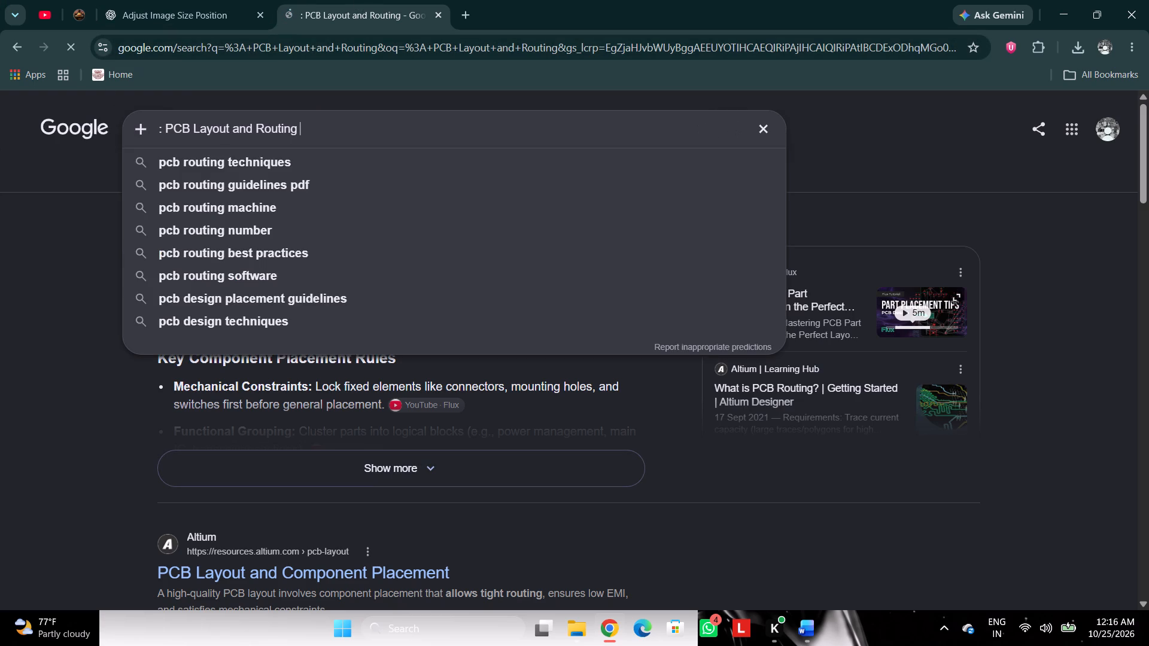
pyautogui.press('a')
pyautogui.write('ltiu')
pyautogui.click(302, 163)
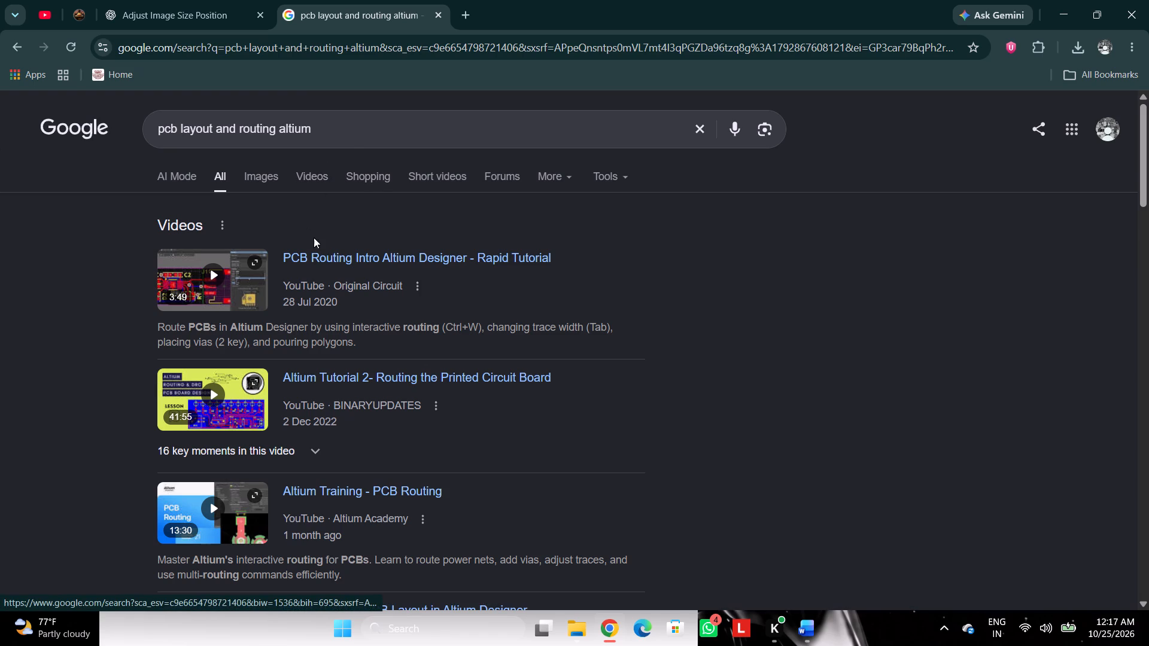
pyautogui.click(259, 169)
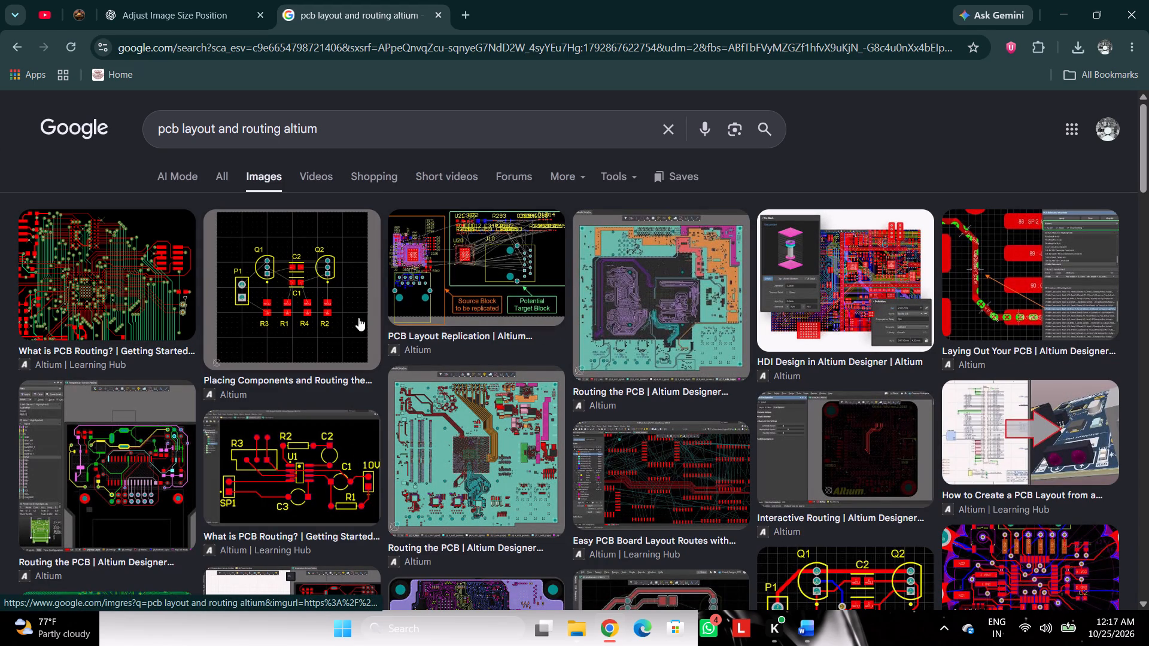
# Browse the image results for a suitable layout picture and preview the "Routing the PCB" image from Altium.
pyautogui.scroll(-4, 497, 397)
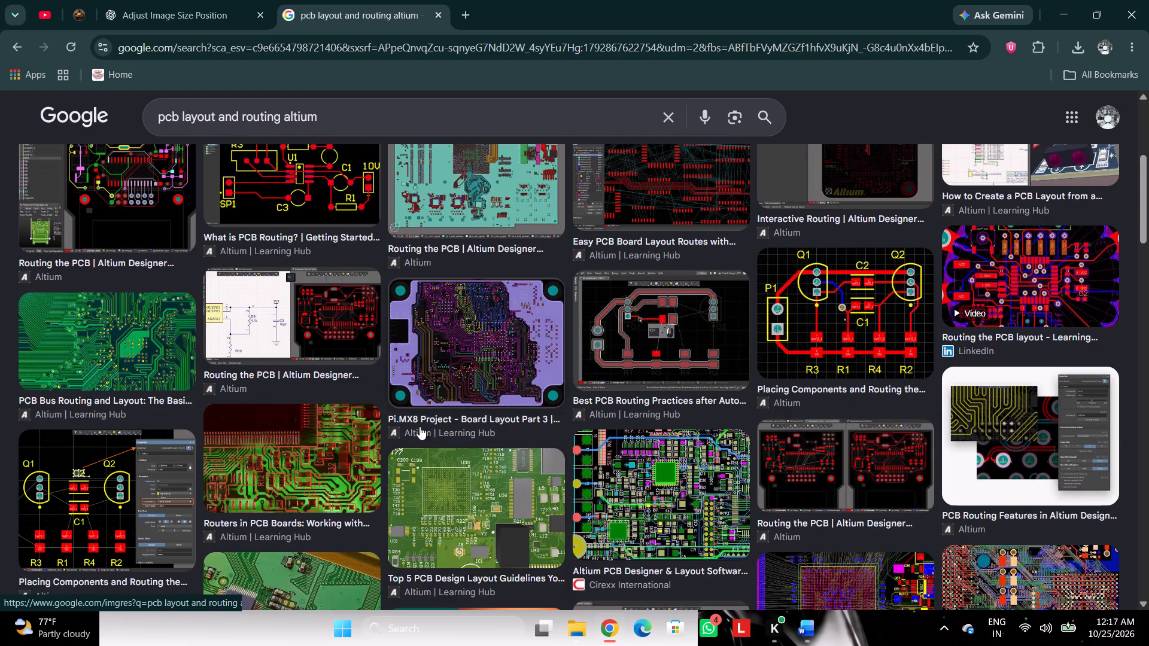
pyautogui.scroll(5, 358, 406)
pyautogui.click(140, 437)
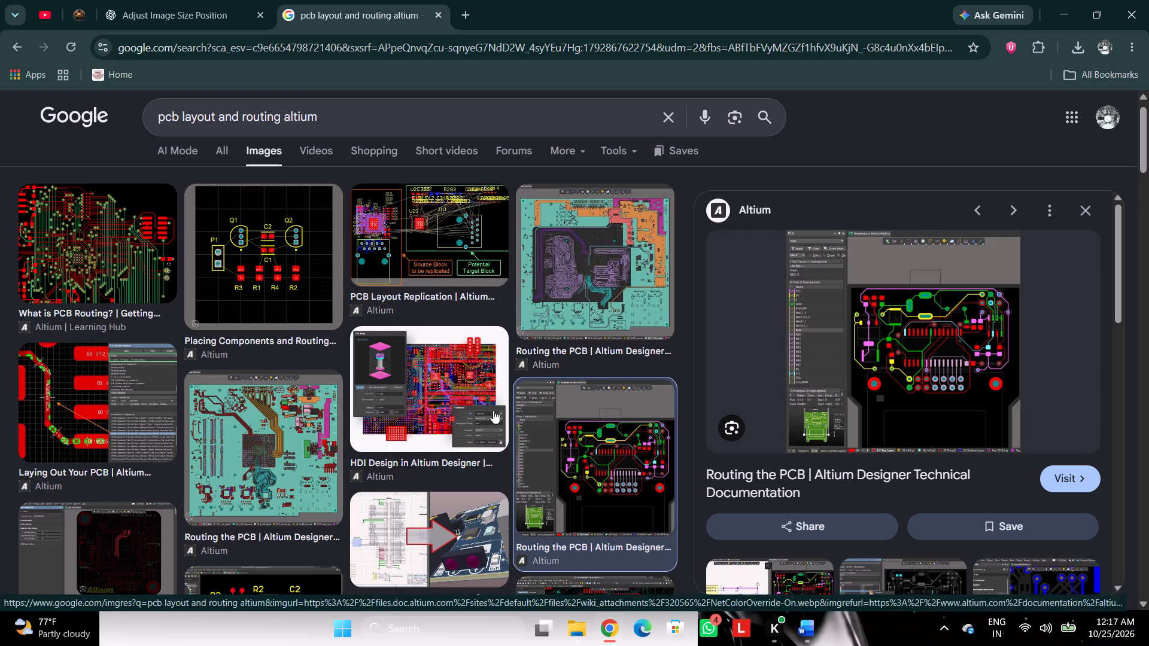
pyautogui.scroll(-7, 248, 340)
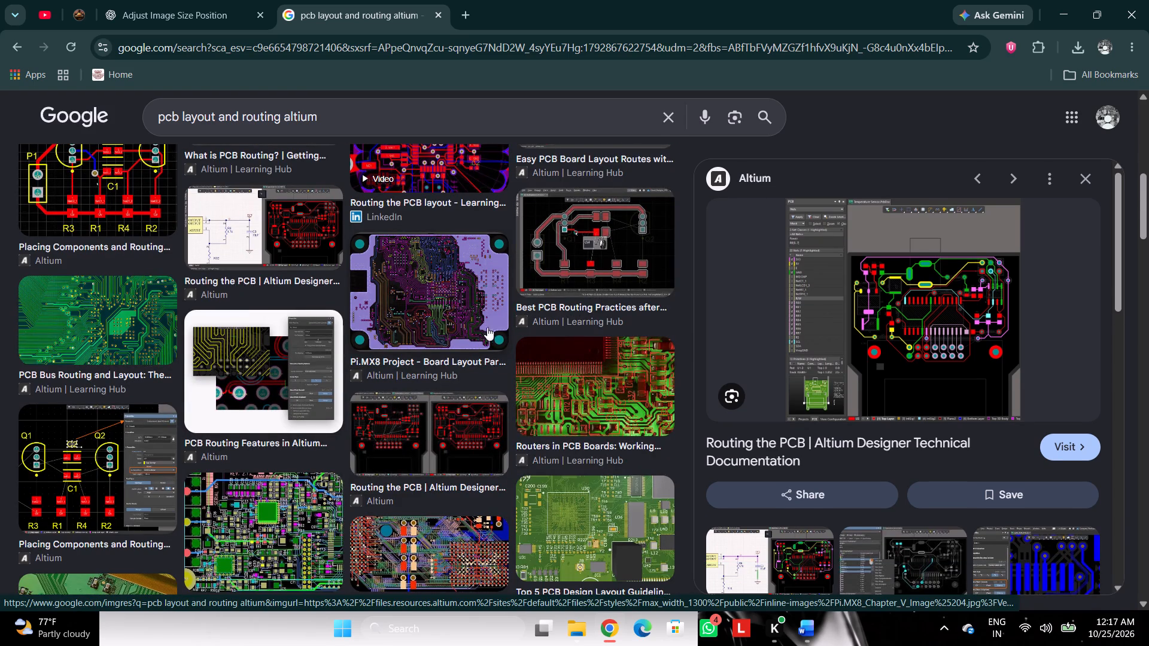
pyautogui.scroll(10, 503, 329)
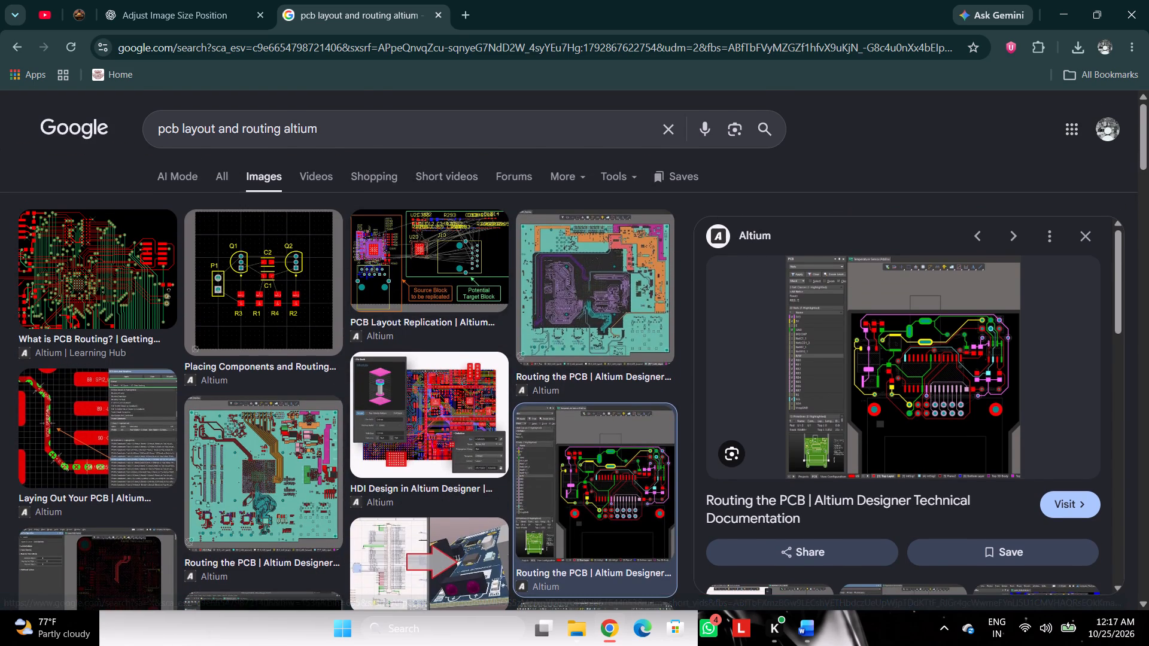
# Narrow the image search to "simple pcb layout and routing altium".
pyautogui.click(157, 127)
pyautogui.write('simple')
pyautogui.press('space')
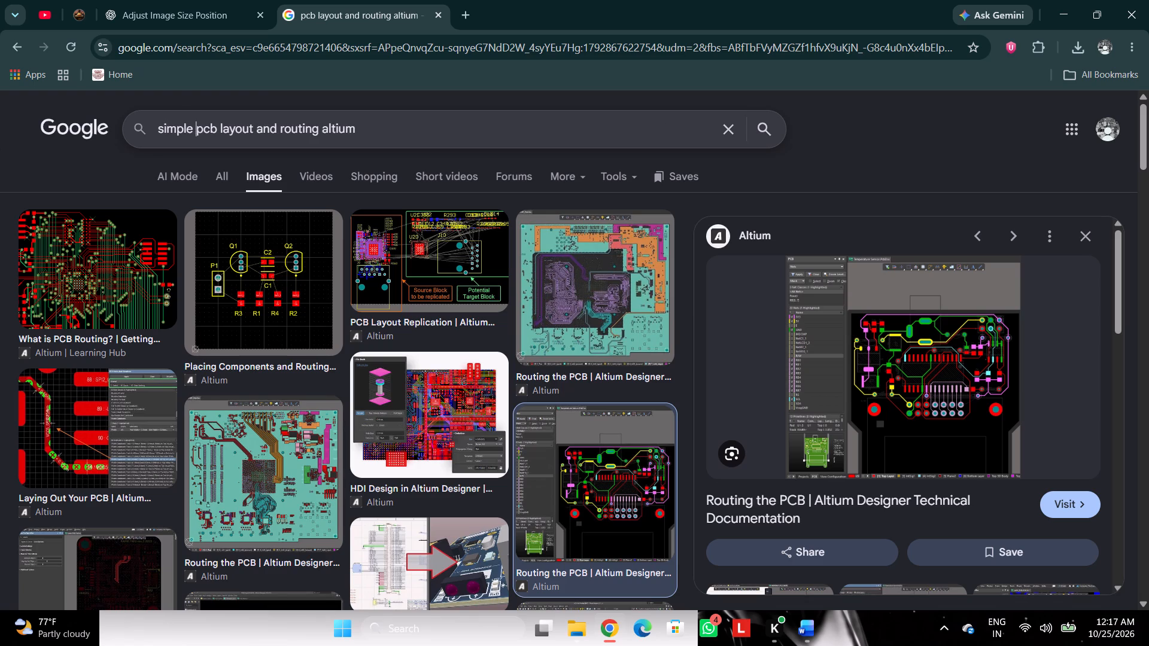
pyautogui.press('Return')
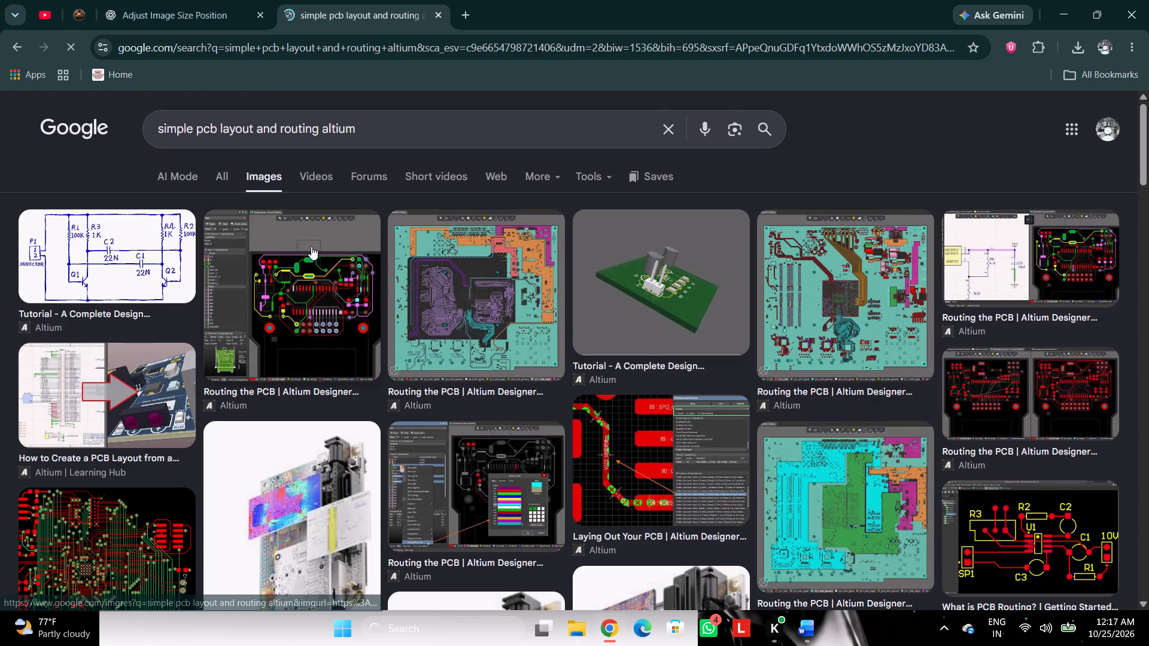
# Open the preview of Altium's "Routing the PCB" image showing the multicoloured traces on a black board, and copy the image.
pyautogui.rightClick(290, 274)
pyautogui.click(266, 294)
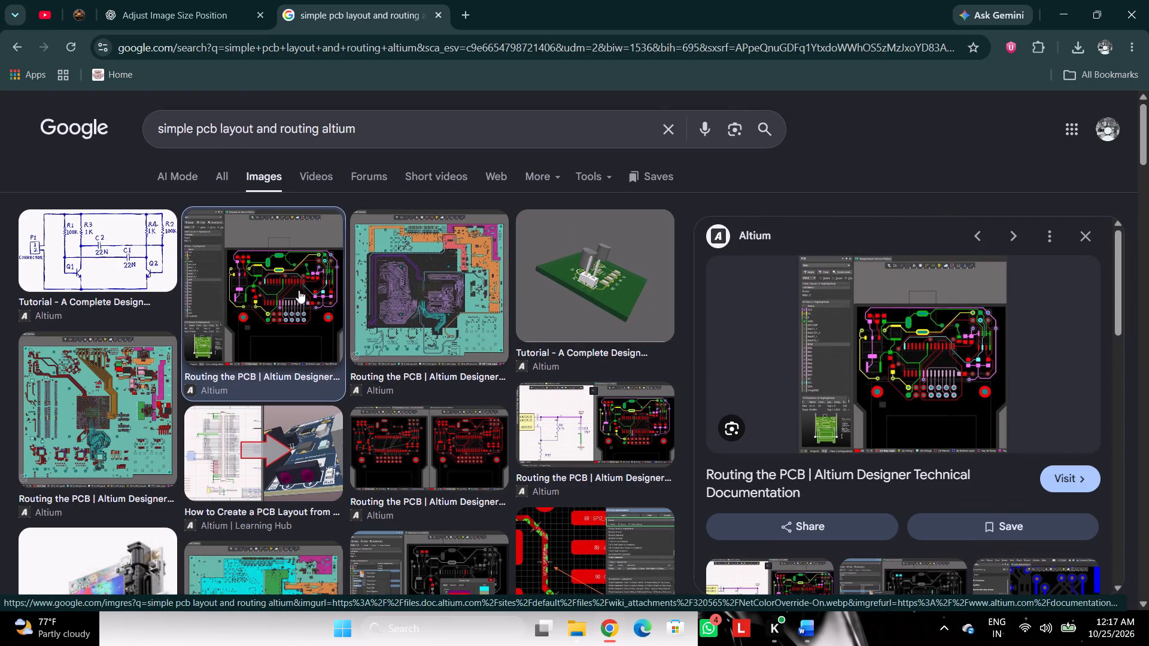
pyautogui.rightClick(825, 374)
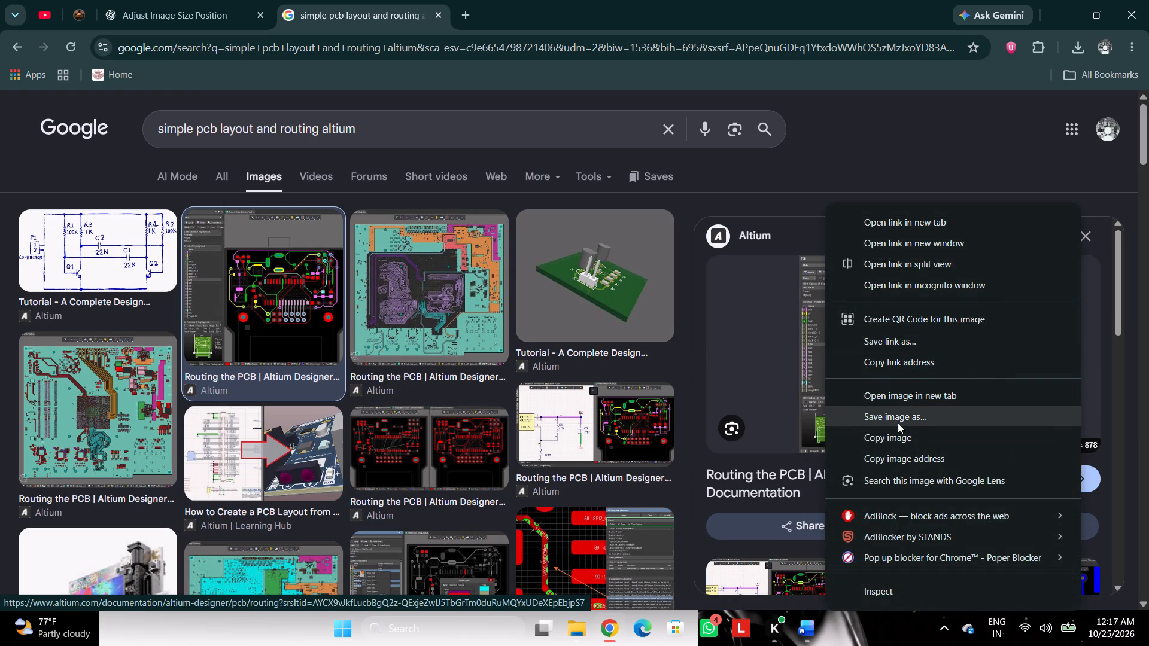
pyautogui.click(883, 438)
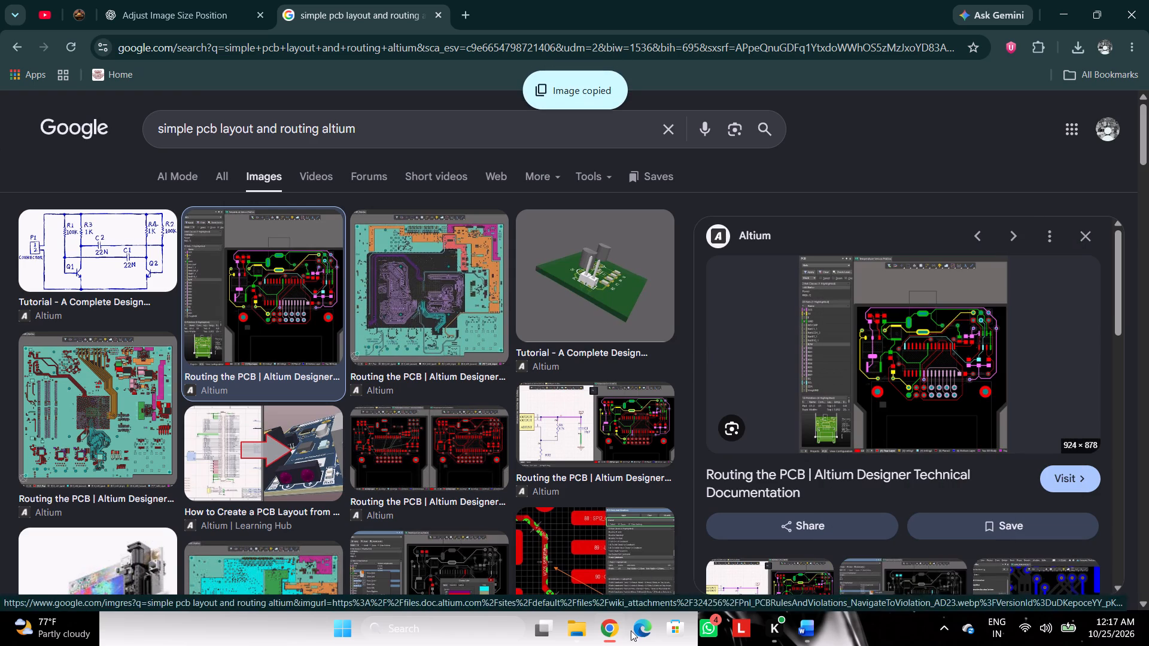
# Switch to the Word report, add a bullet line below the Verification bullet in section 9.2, and paste the copied image there.
pyautogui.click(801, 621)
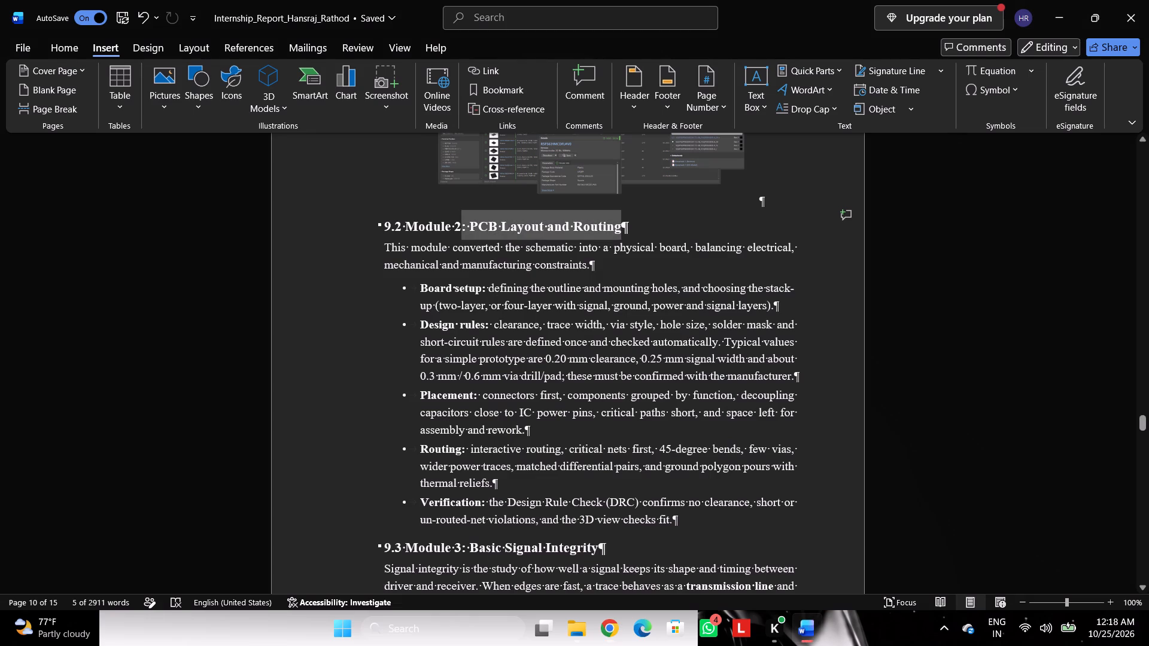
pyautogui.scroll(-3, 583, 380)
pyautogui.click(691, 408)
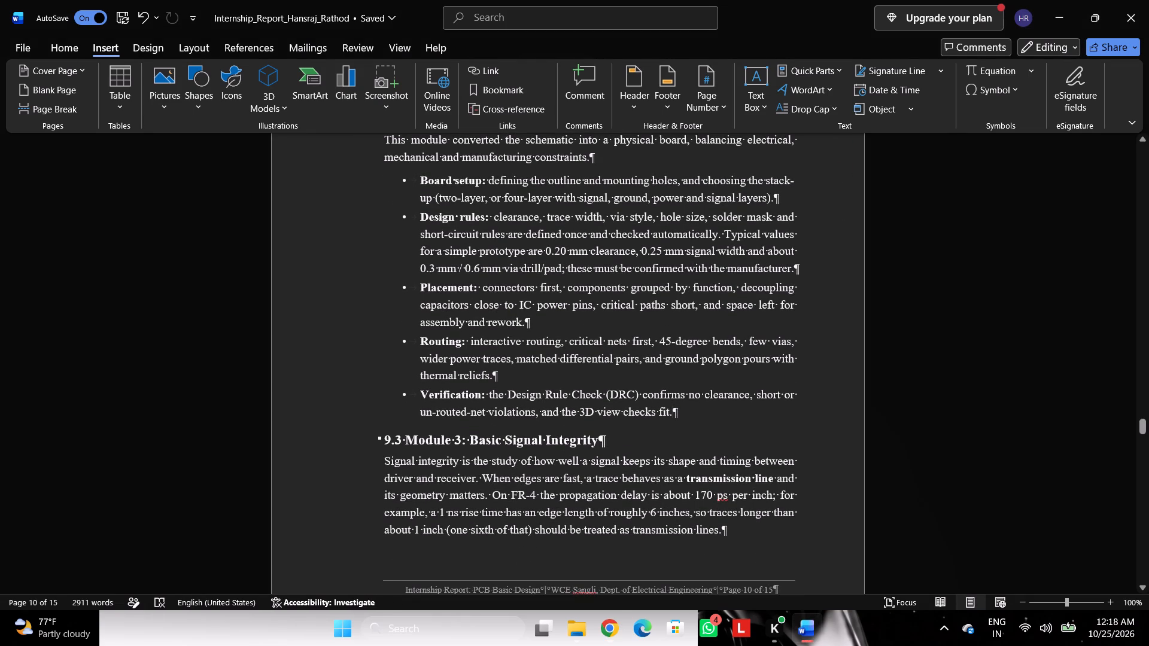
pyautogui.press('Return')
pyautogui.hotkey('ctrl', 'v')
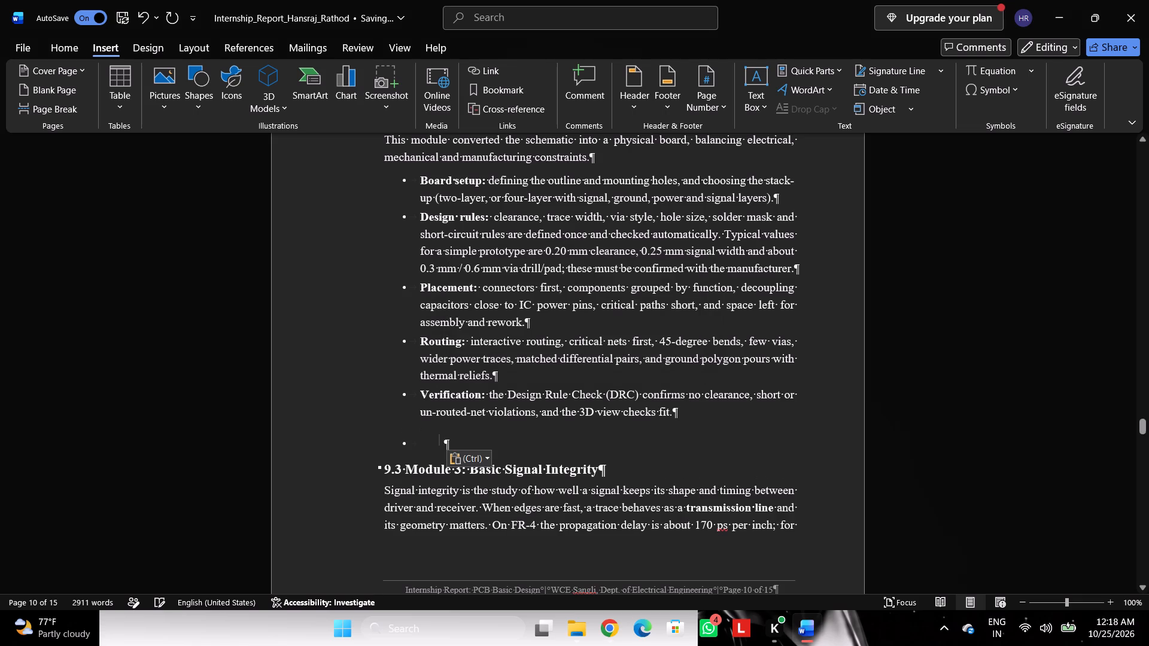
# Select the small blank object pasted in the last bullet of section 9.2 and cut it out.
pyautogui.click(493, 438)
pyautogui.click(462, 444)
pyautogui.moveTo(450, 445); pyautogui.dragTo(440, 446)
pyautogui.press('BackSpace')
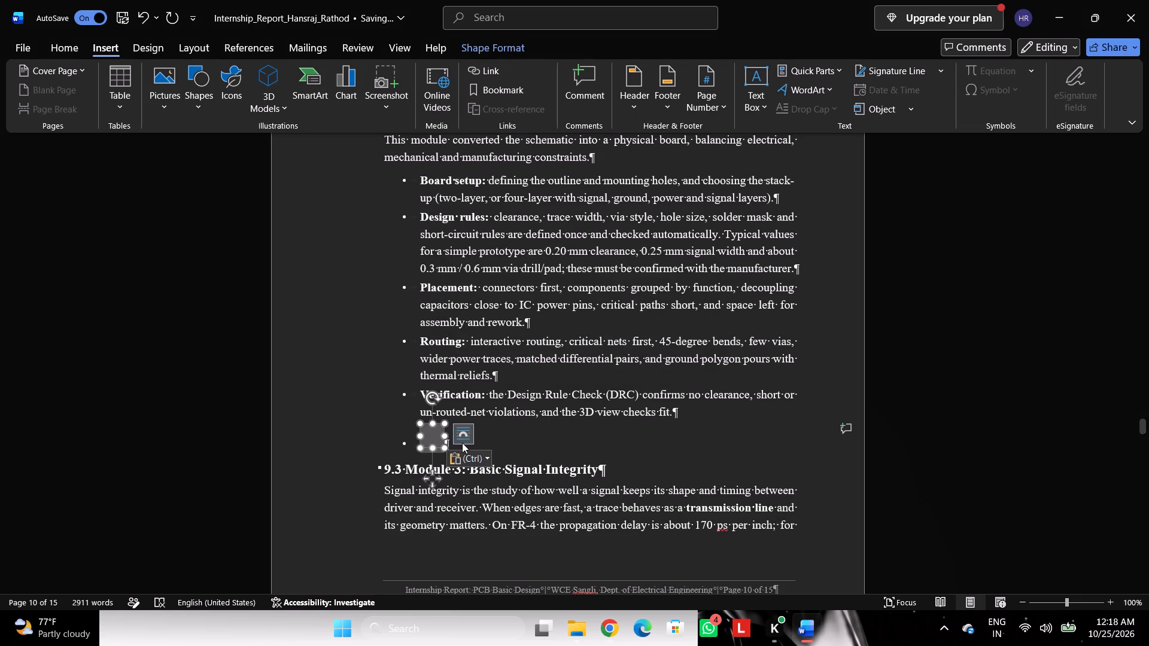
pyautogui.click(436, 431)
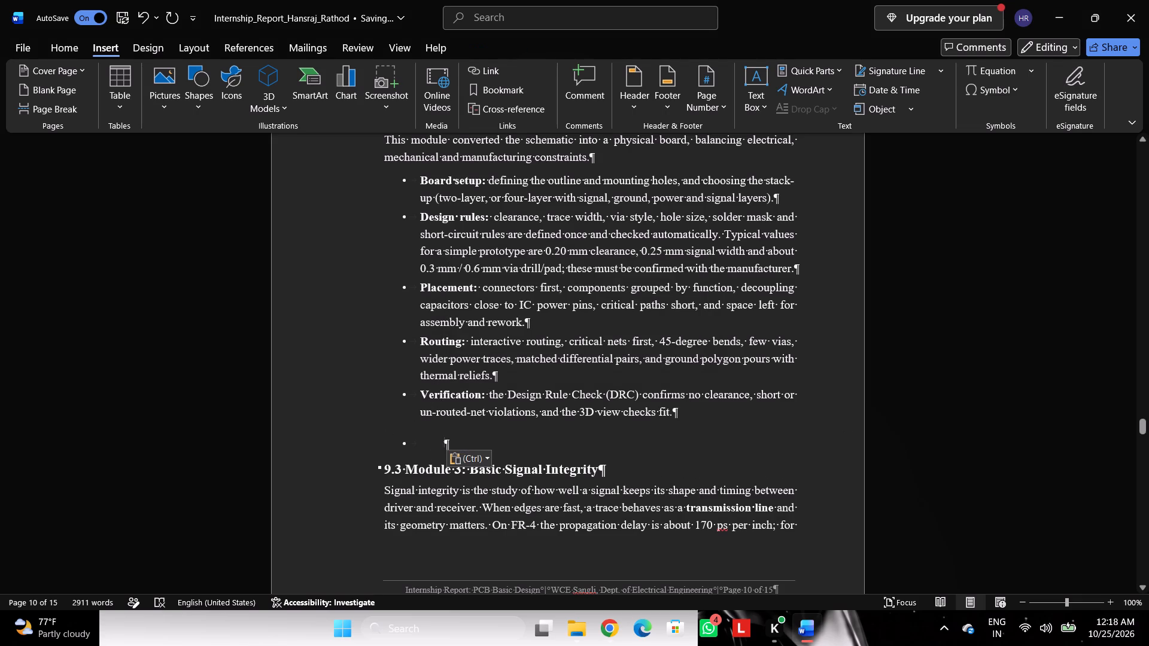
pyautogui.rightClick(442, 437)
pyautogui.click(417, 442)
pyautogui.rightClick(428, 440)
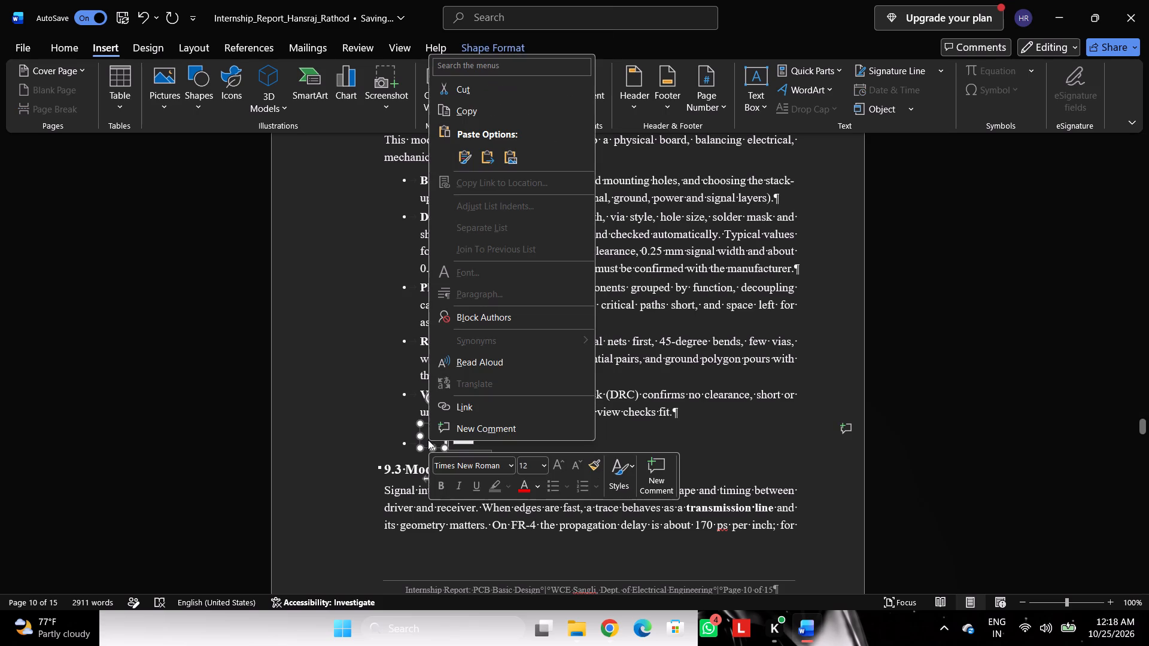
pyautogui.click(480, 93)
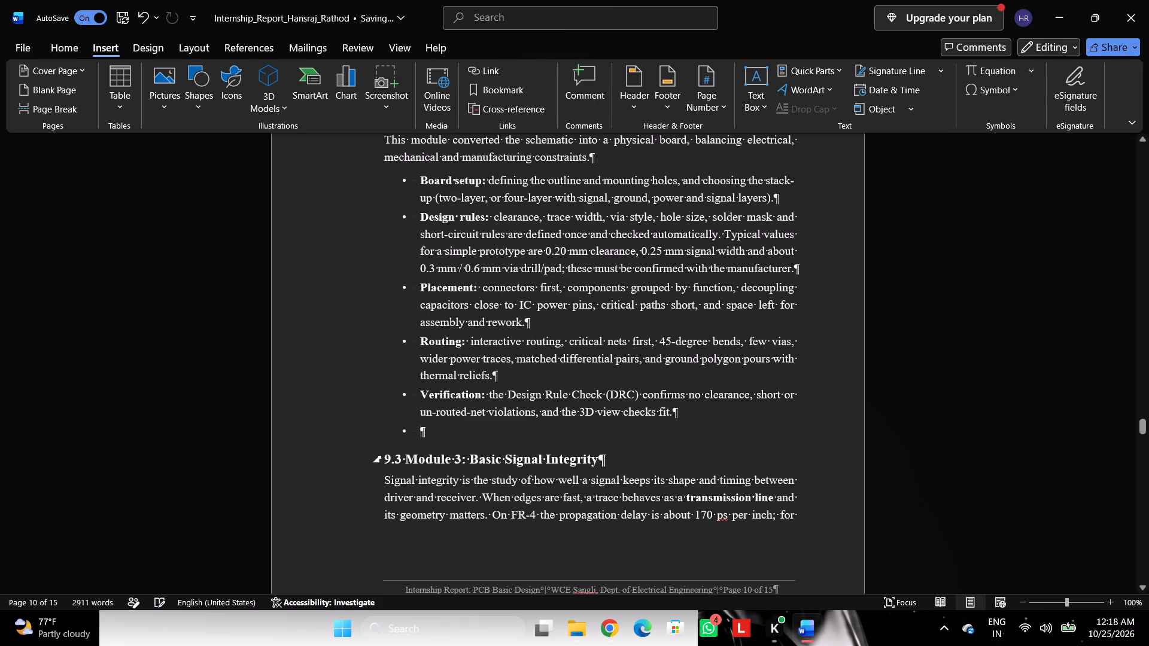
# Place the text cursor in the empty bullet above the section 9.3 heading.
pyautogui.click(451, 448)
pyautogui.click(428, 432)
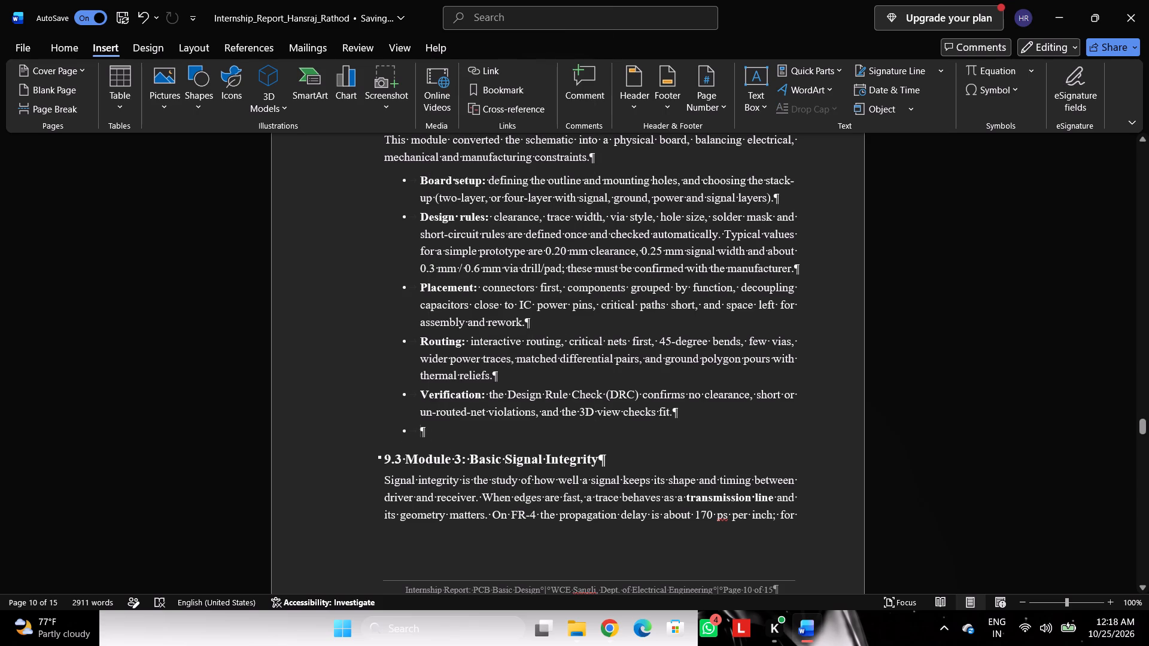
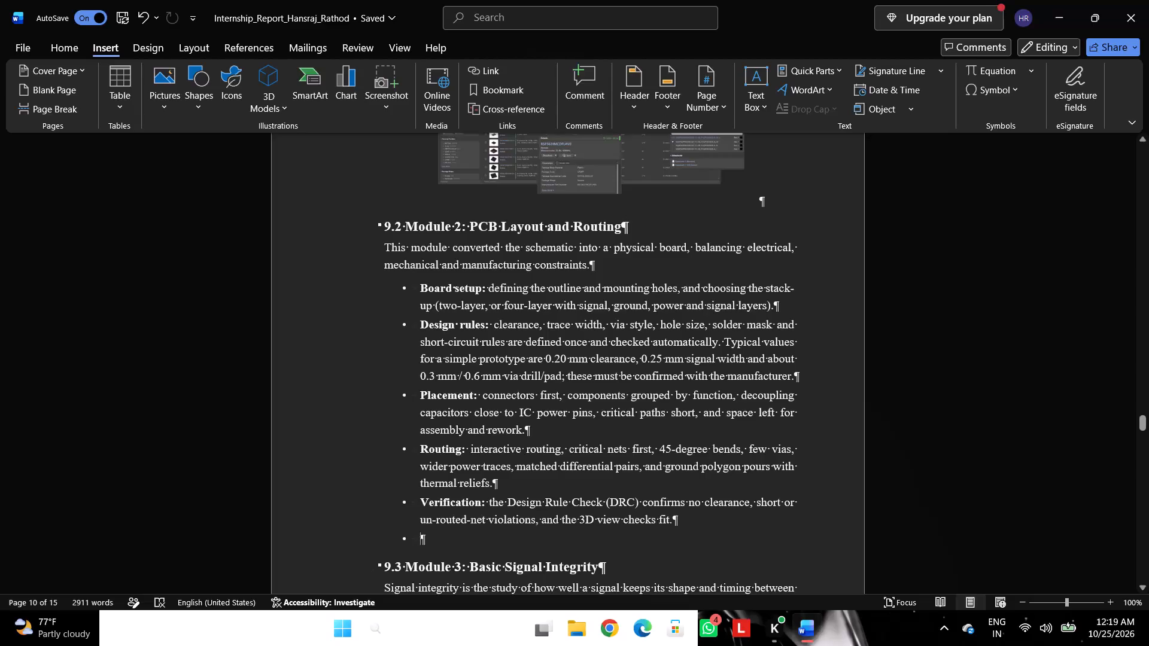
# Replace the leftover empty bullet below the Verification bullet with a fresh one and paste the copied PCB routing image into it.
pyautogui.moveTo(431, 537); pyautogui.dragTo(418, 538)
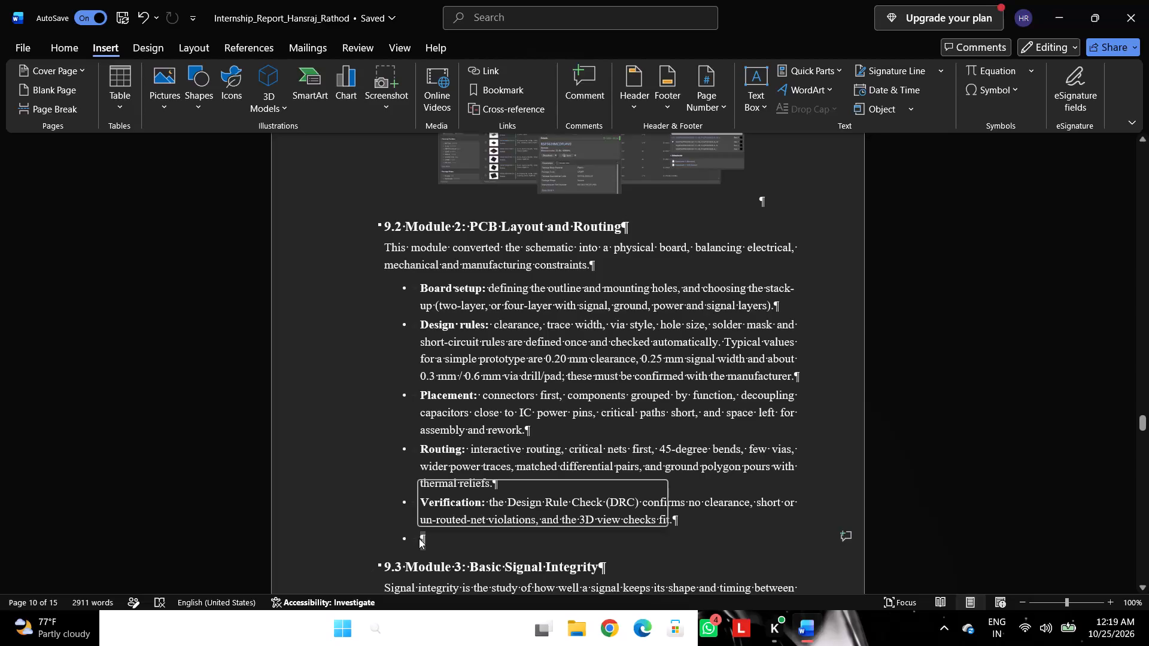
pyautogui.press('BackSpace')
pyautogui.click(692, 517)
pyautogui.press('Return')
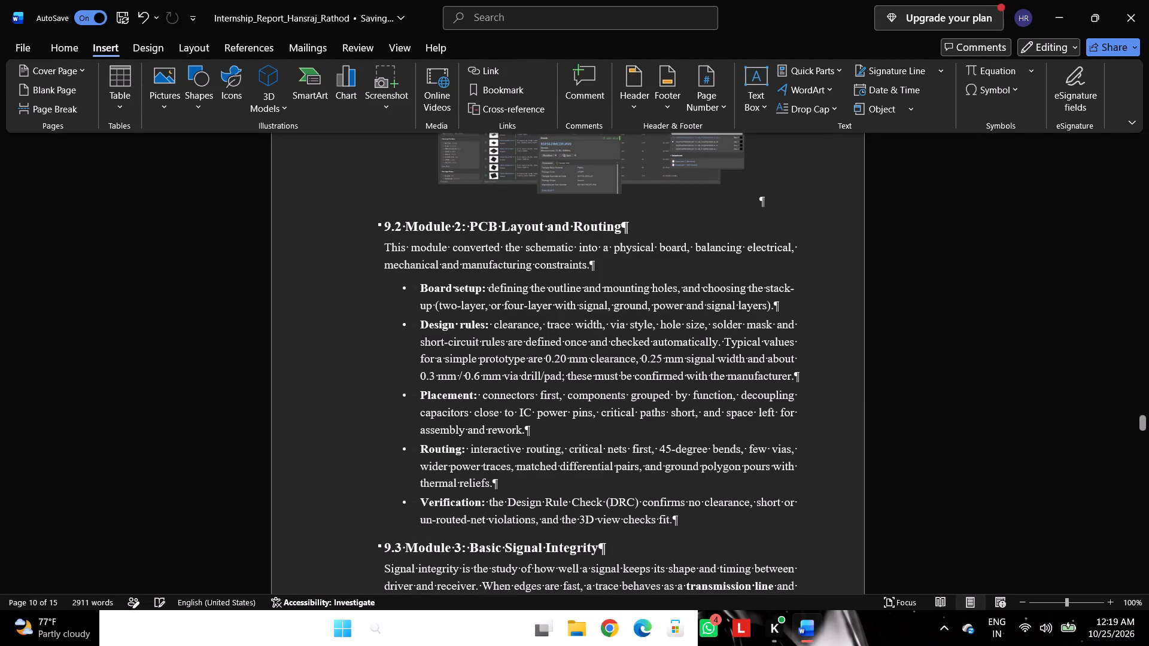
pyautogui.hotkey('ctrl', 'v')
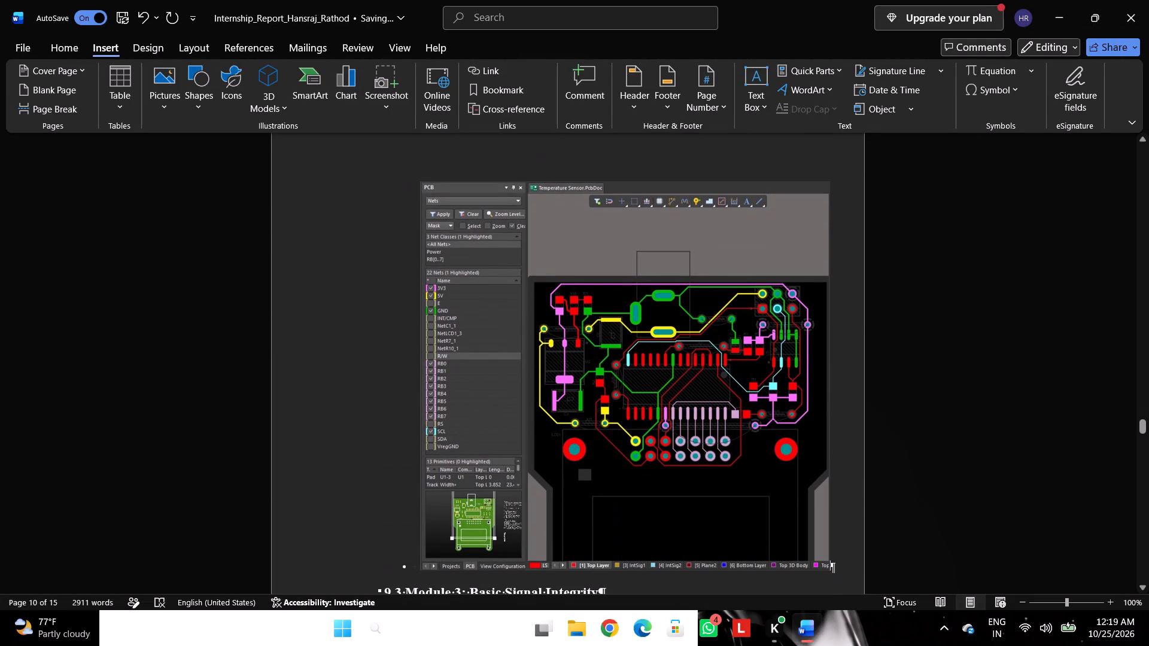
# Reduce the pasted PCB routing image to less than half its height and about two-thirds of the text column's width.
pyautogui.click(557, 418)
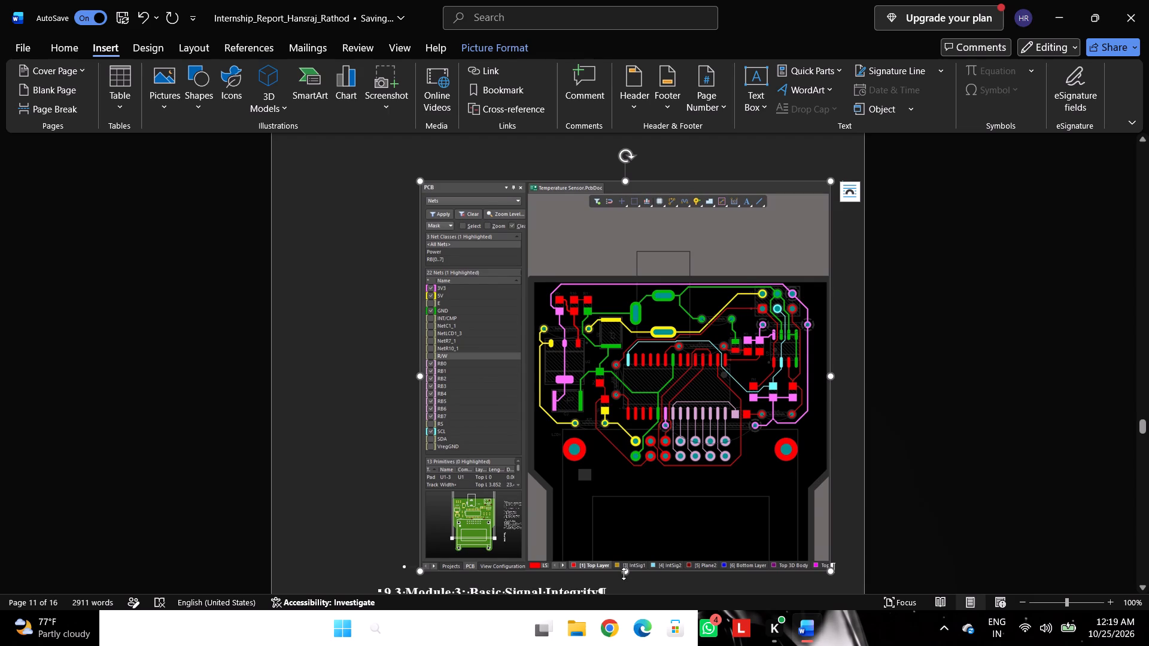
pyautogui.moveTo(624, 574); pyautogui.dragTo(632, 362)
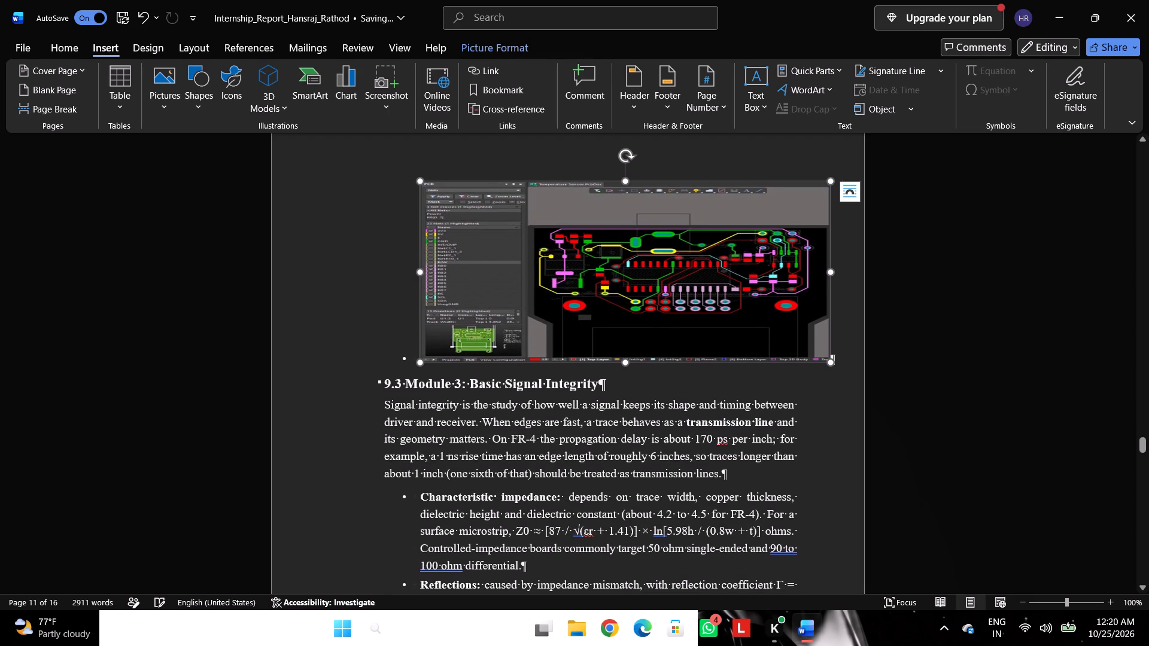
pyautogui.moveTo(832, 272); pyautogui.dragTo(797, 272)
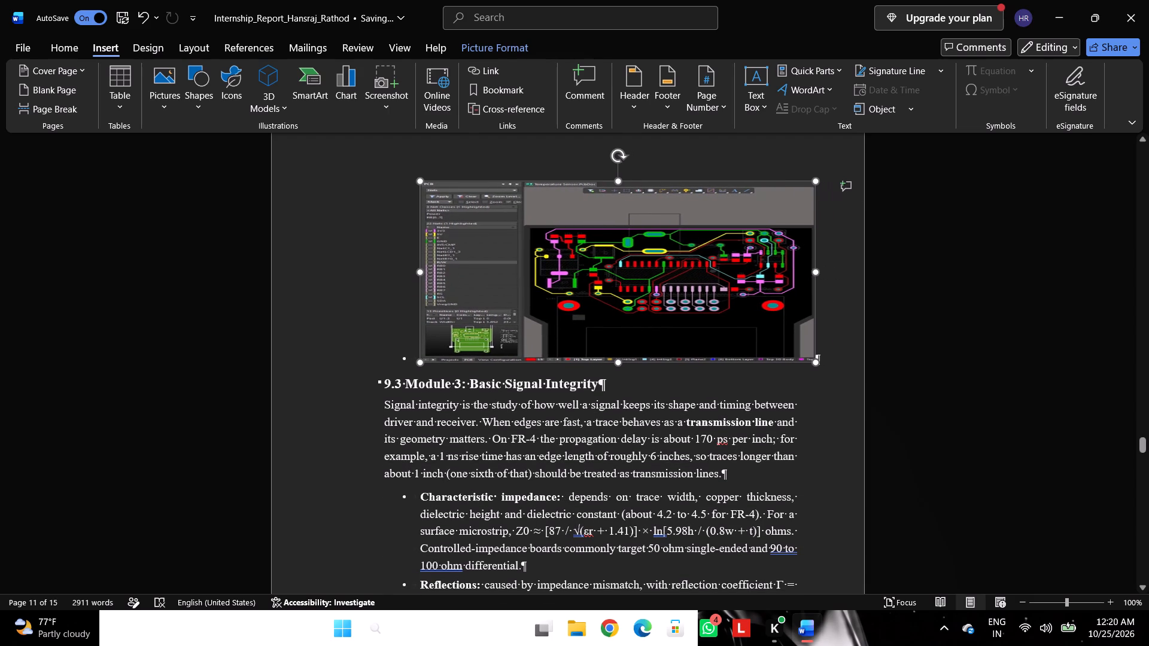
pyautogui.moveTo(797, 272); pyautogui.dragTo(708, 276)
pyautogui.click(403, 249)
pyautogui.click(368, 251)
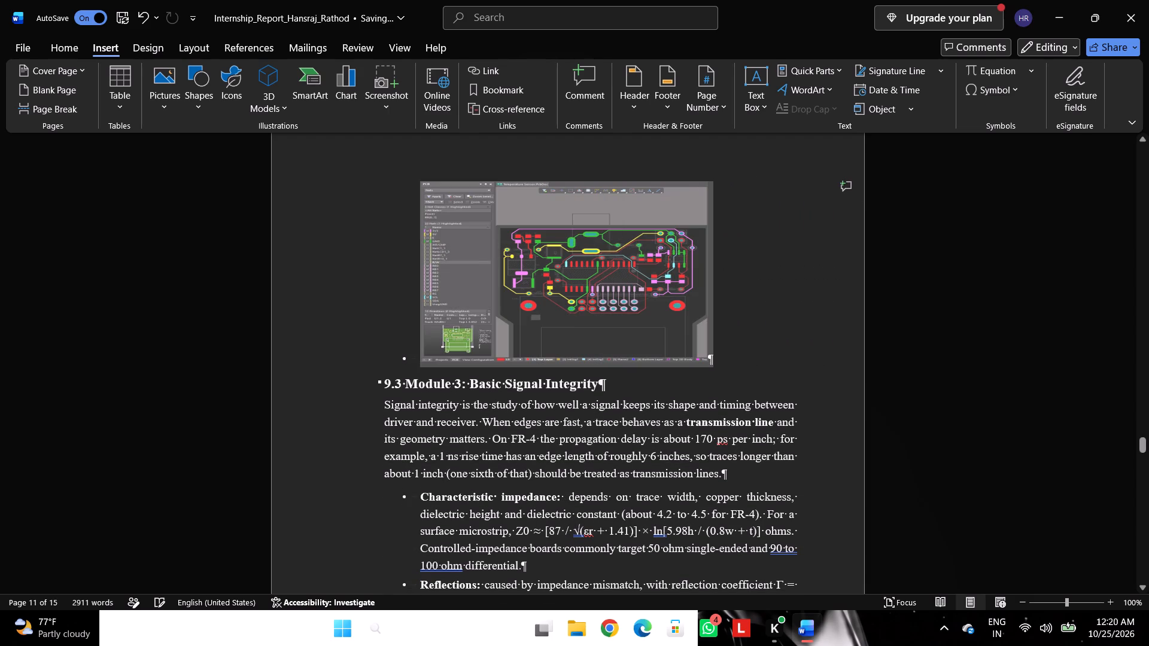
# Shrink the PCB routing image further so it fits on page 10 directly below the Verification bullet.
pyautogui.scroll(14, 336, 247)
pyautogui.scroll(2, 454, 400)
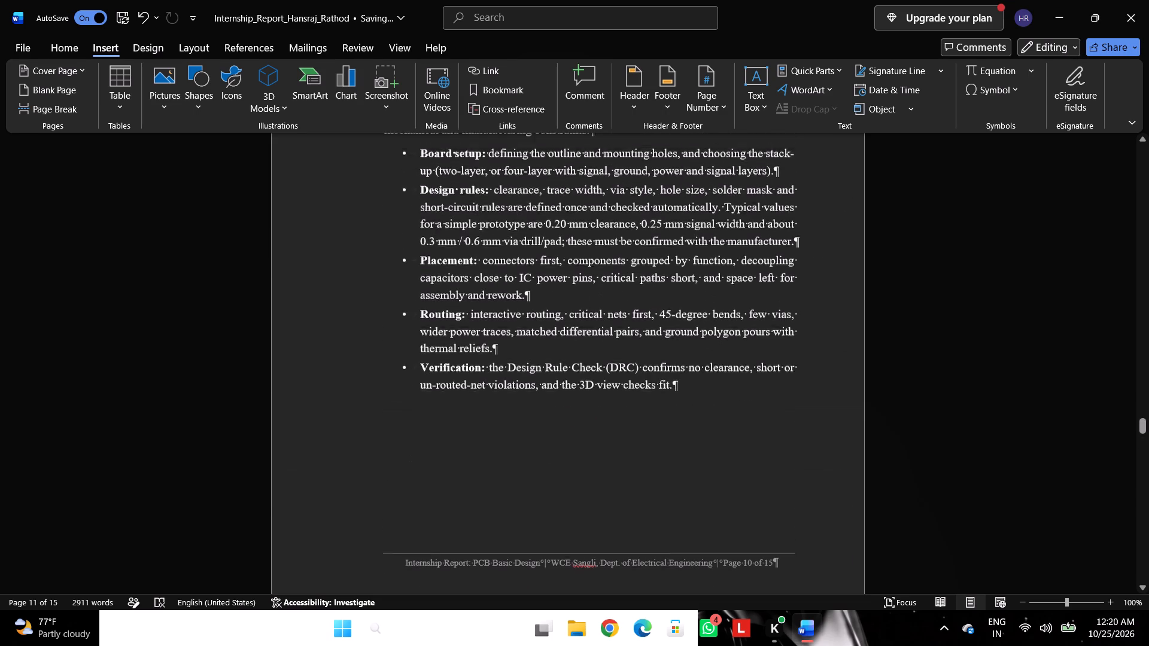
pyautogui.scroll(11, 454, 400)
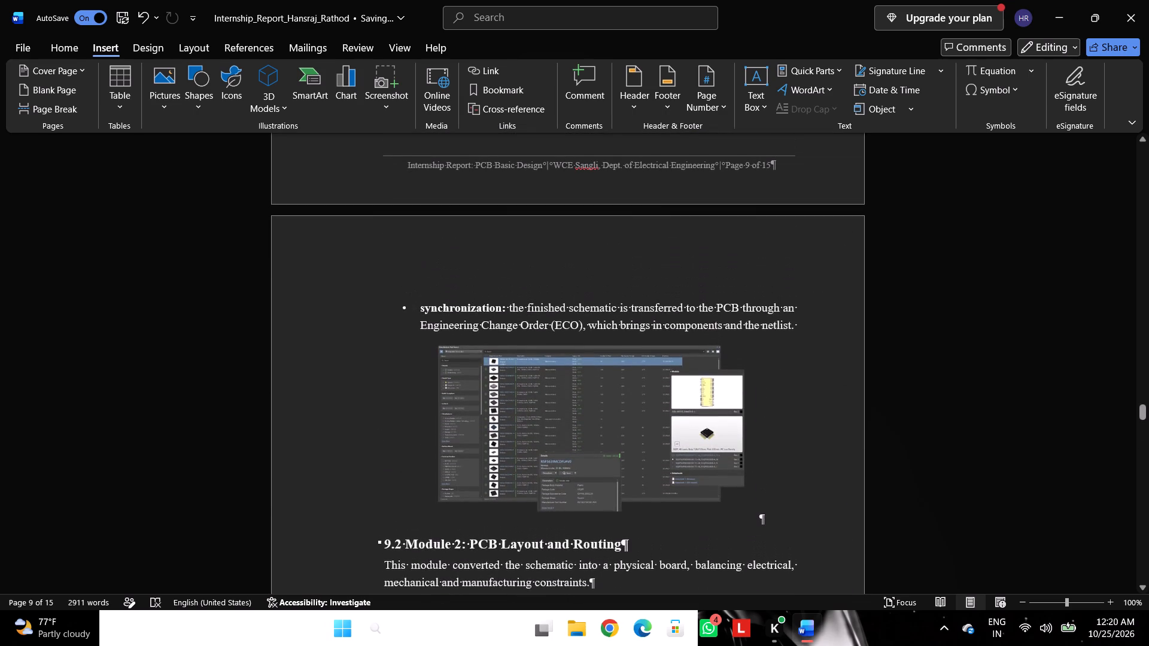
pyautogui.scroll(-11, 548, 367)
pyautogui.scroll(-5, 479, 414)
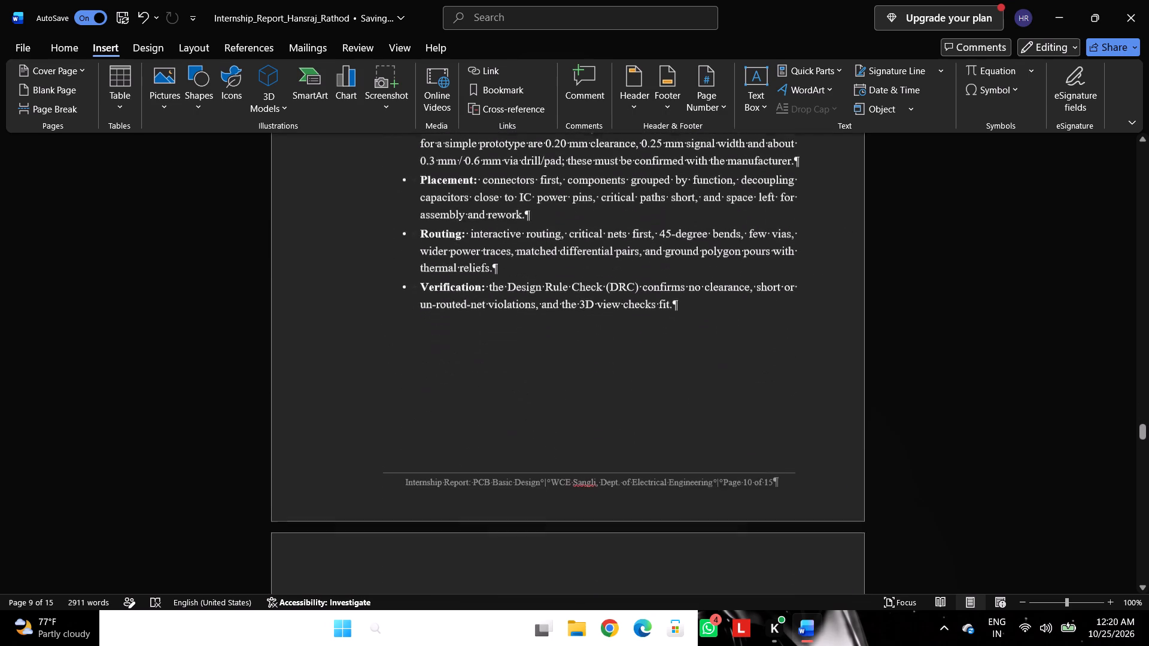
pyautogui.scroll(-6, 476, 410)
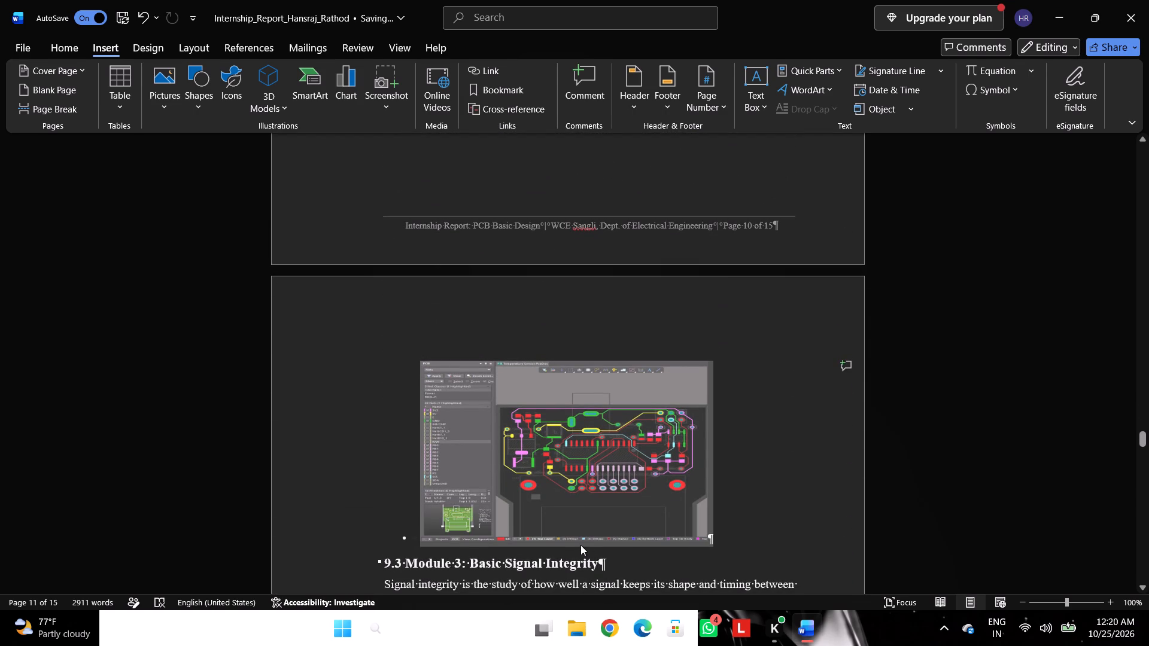
pyautogui.click(576, 543)
pyautogui.click(577, 528)
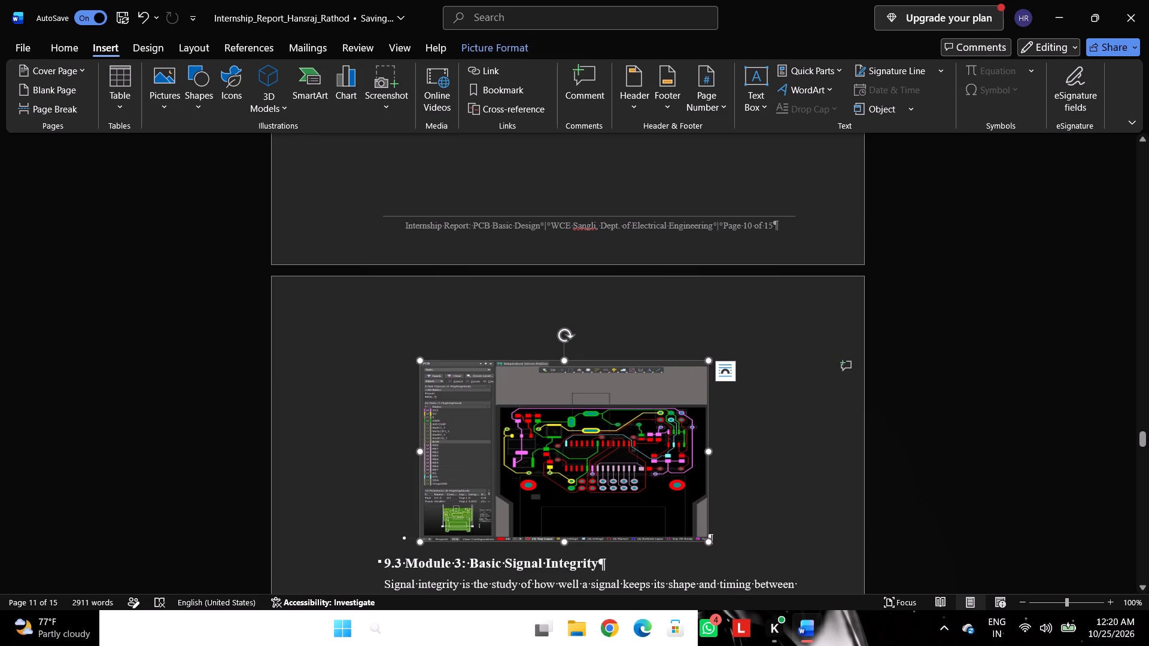
pyautogui.moveTo(562, 543); pyautogui.dragTo(577, 456)
pyautogui.scroll(4, 570, 375)
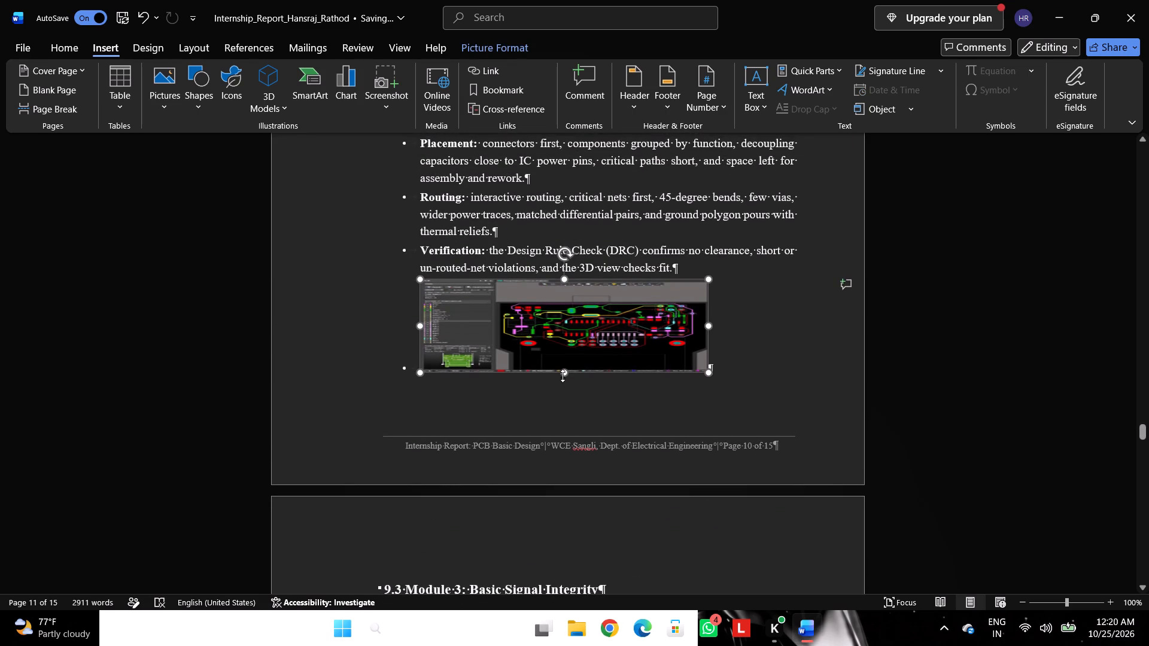
pyautogui.moveTo(563, 374); pyautogui.dragTo(563, 389)
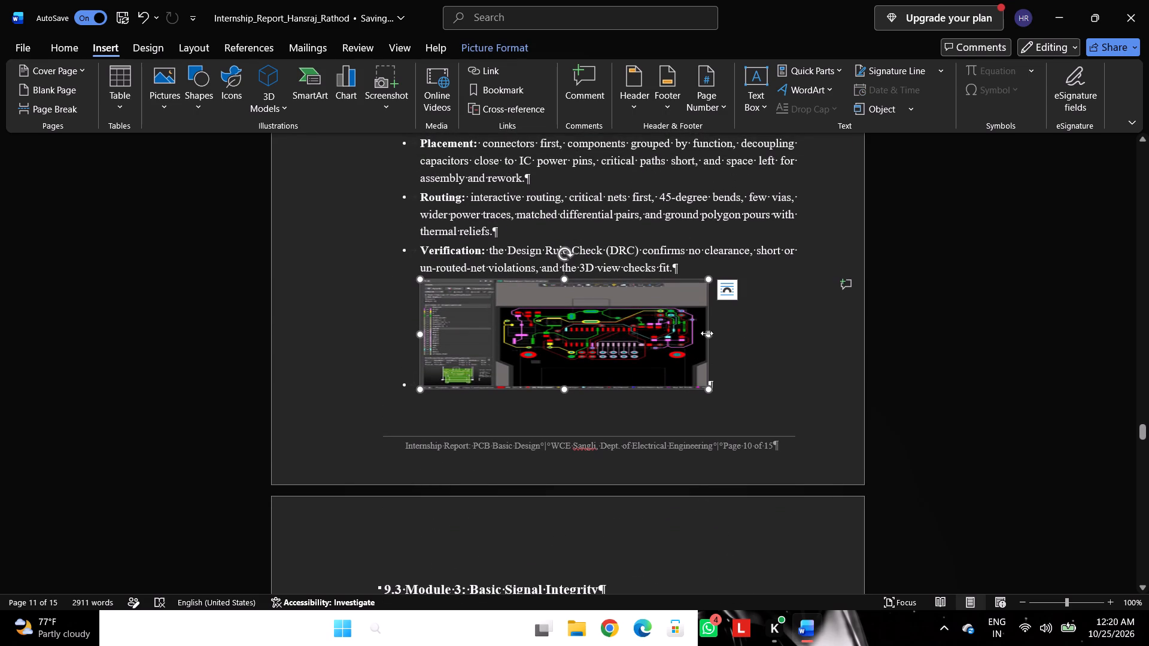
pyautogui.moveTo(418, 337); pyautogui.dragTo(449, 337)
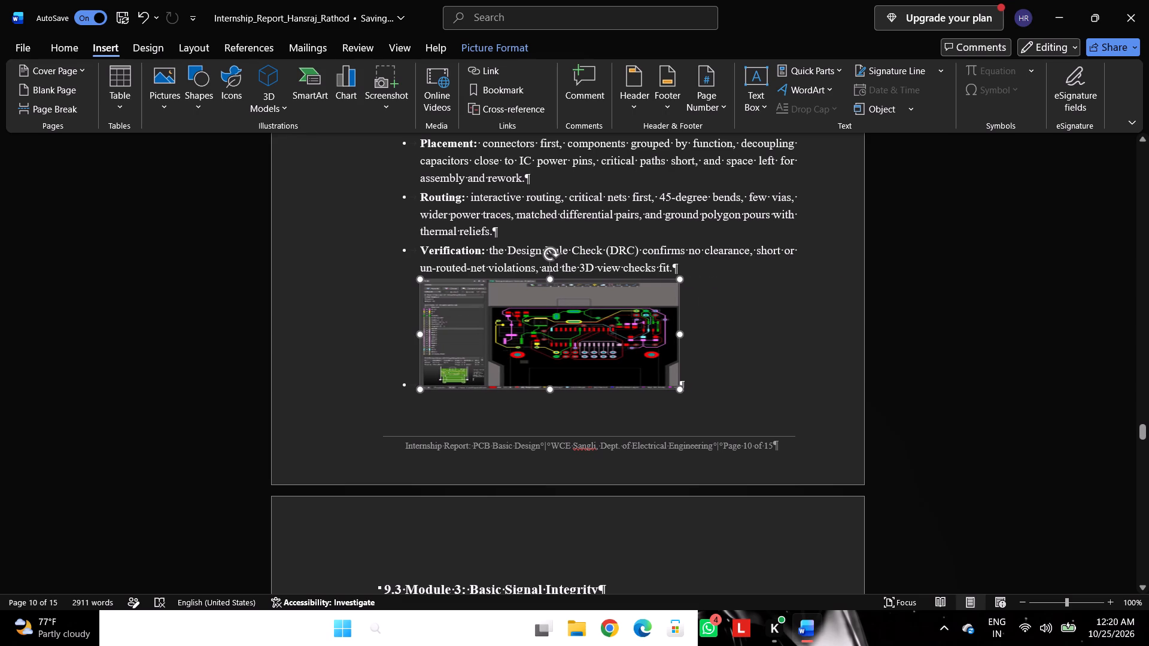
pyautogui.moveTo(551, 388); pyautogui.dragTo(548, 399)
pyautogui.click(548, 399)
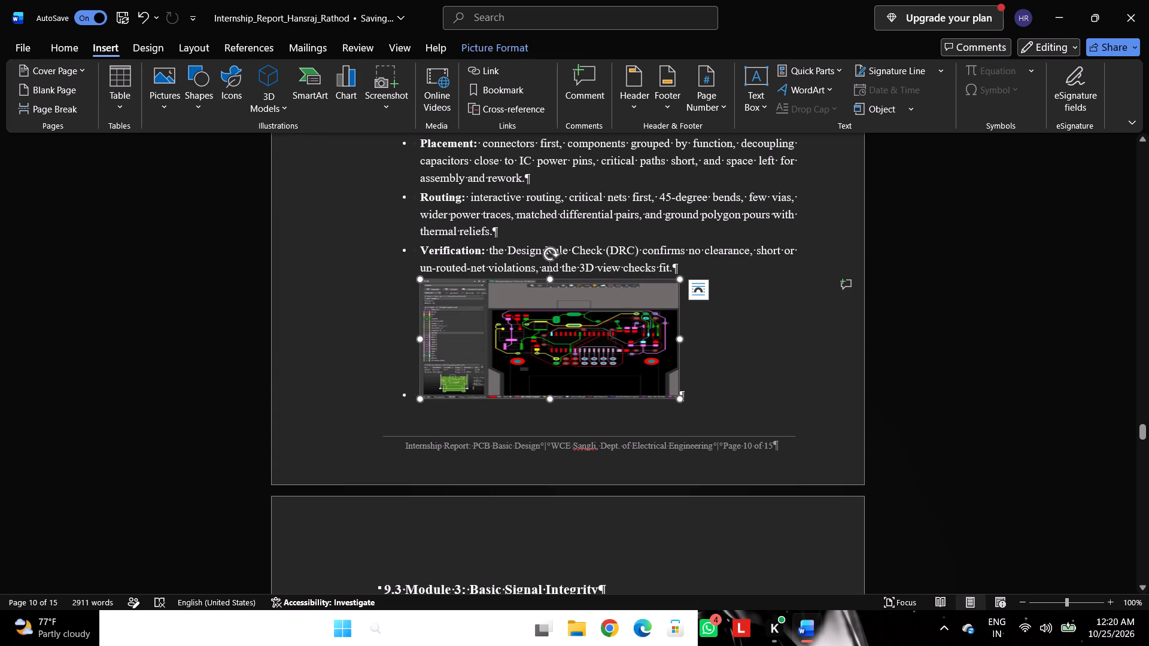
pyautogui.moveTo(677, 341); pyautogui.dragTo(689, 341)
pyautogui.click(750, 365)
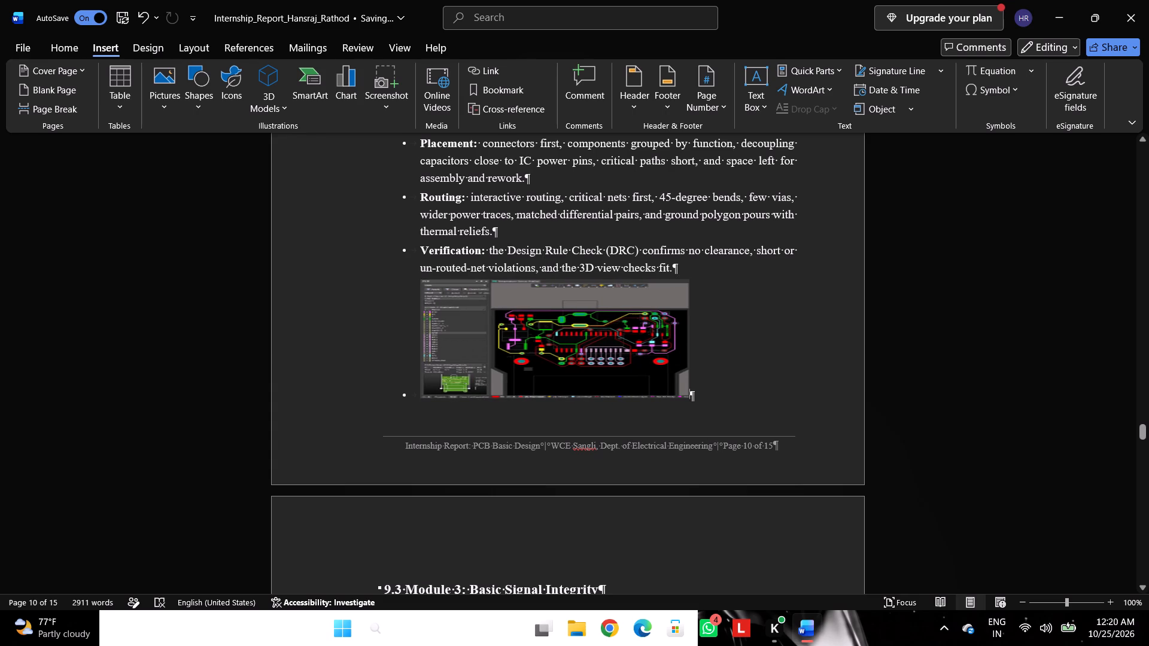
# Insert an empty line above the section 9.2 Module 2: PCB Layout and Routing heading.
pyautogui.scroll(4, 715, 380)
pyautogui.scroll(-5, 636, 409)
pyautogui.scroll(3, 598, 433)
pyautogui.scroll(1, 566, 353)
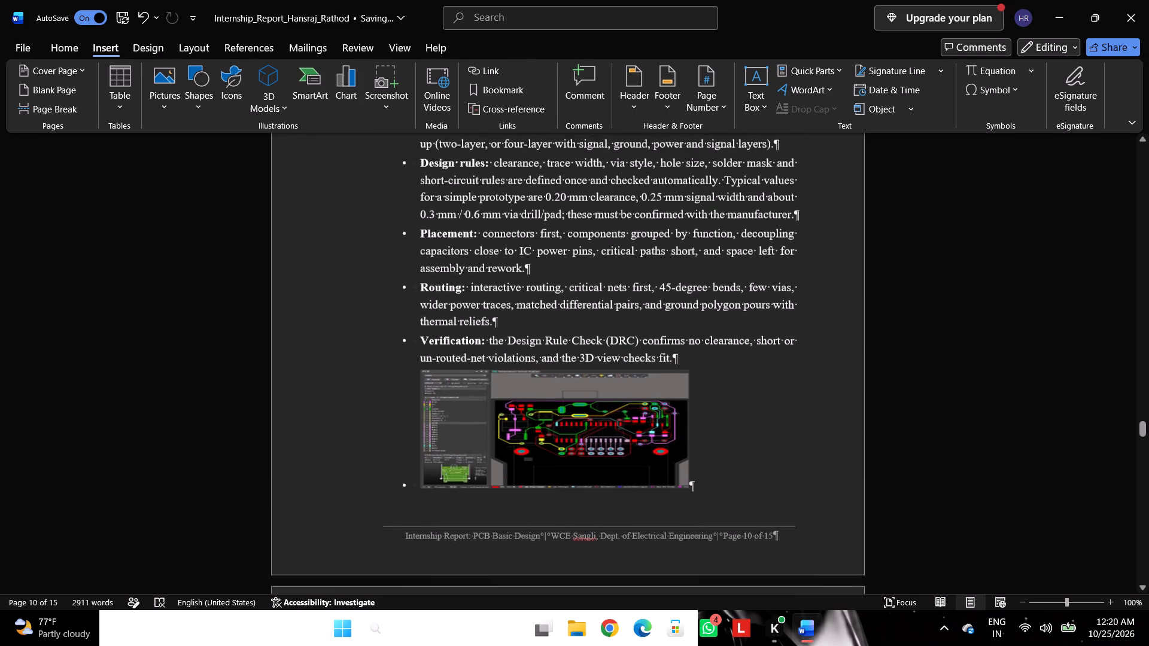
pyautogui.scroll(2, 566, 353)
pyautogui.scroll(9, 625, 367)
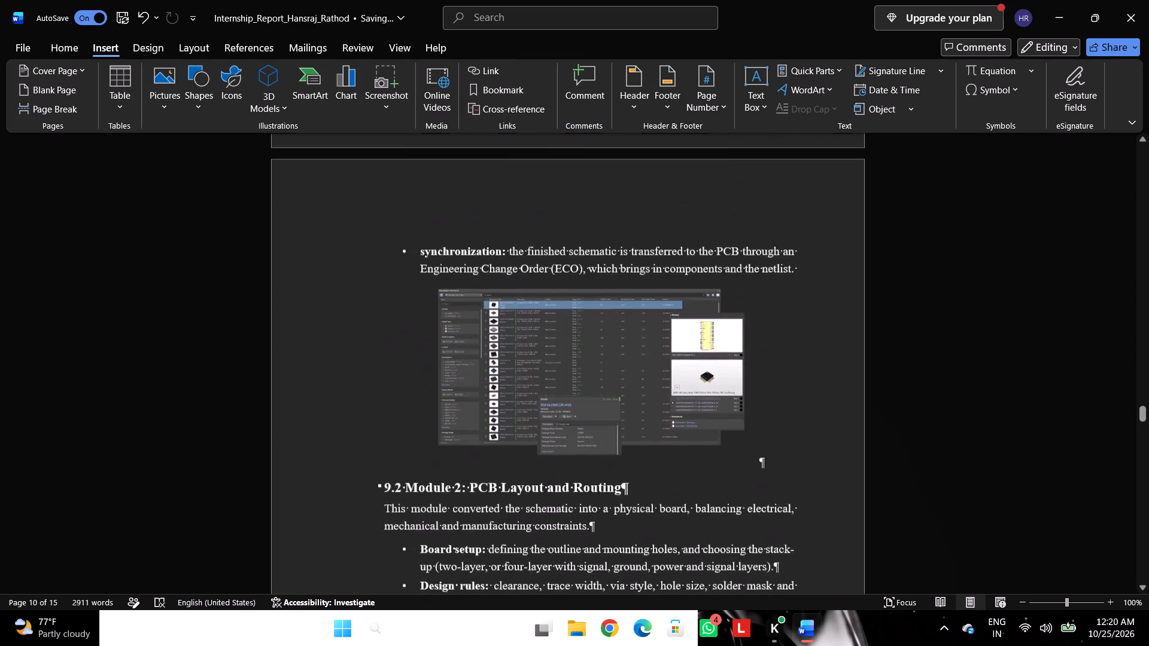
pyautogui.scroll(16, 631, 370)
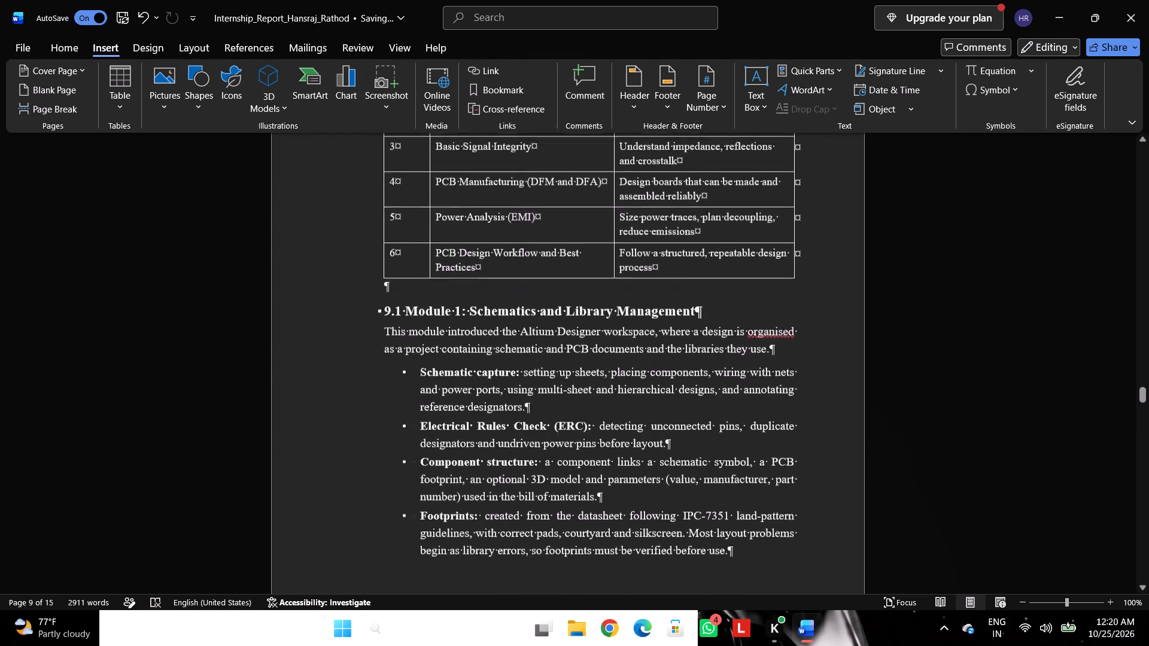
pyautogui.scroll(-16, 609, 373)
pyautogui.scroll(-5, 586, 378)
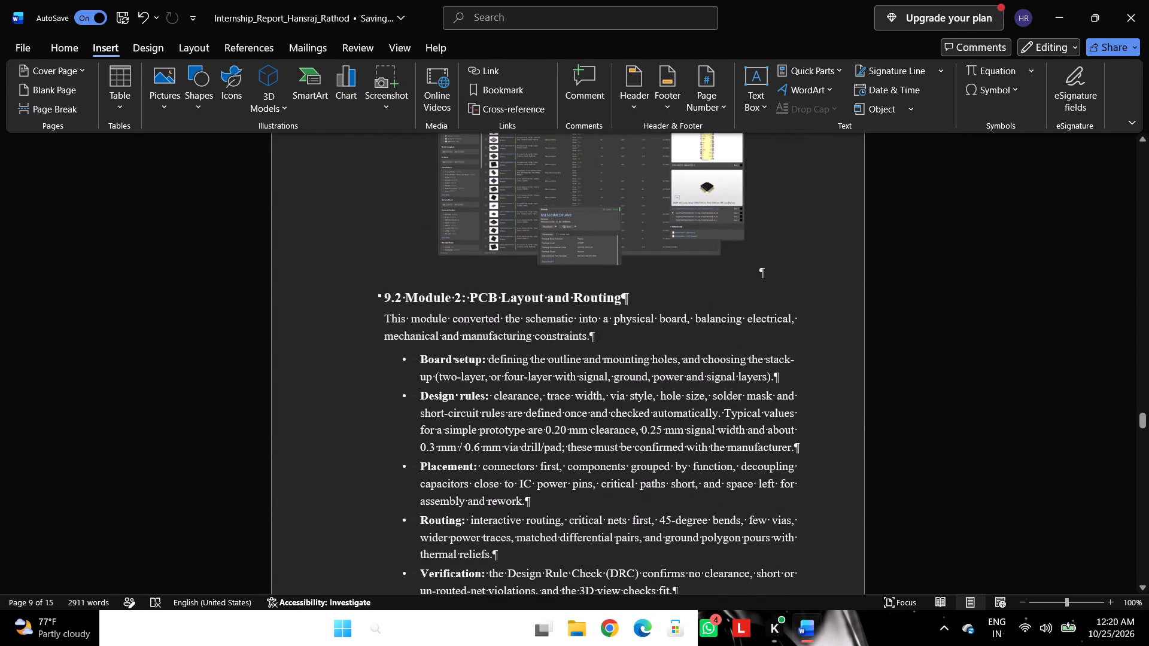
pyautogui.click(383, 296)
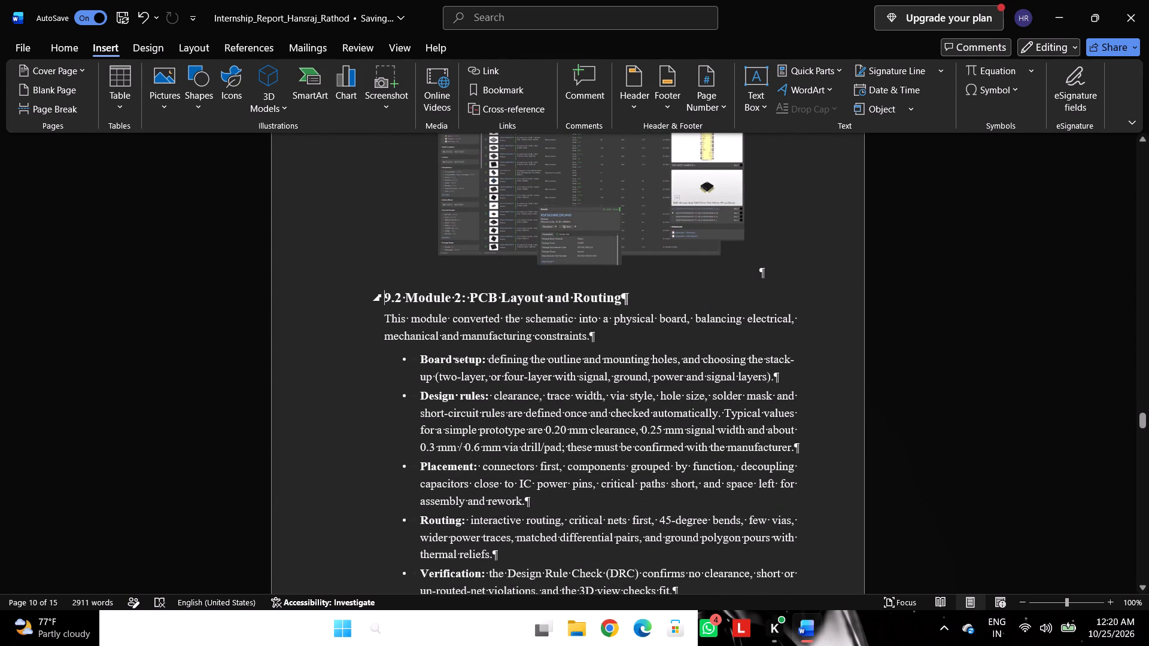
pyautogui.press('Return')
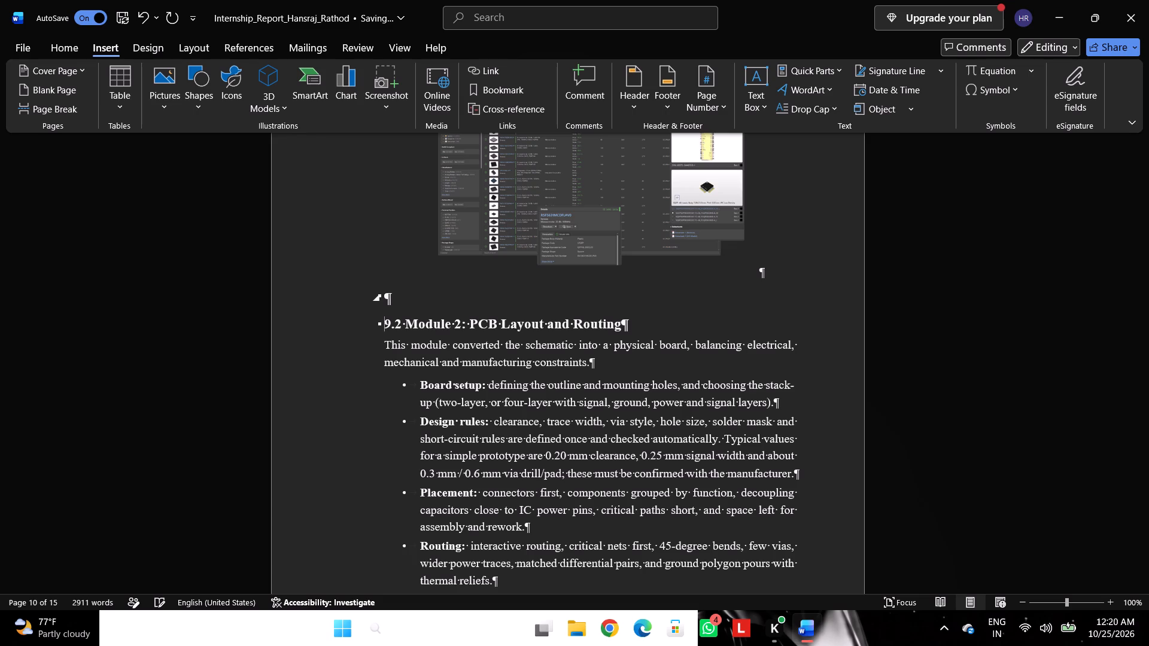
# Insert six empty bullet lines above the Verification bullet to push it onto the page with the PCB routing image.
pyautogui.scroll(4, 431, 292)
pyautogui.scroll(-19, 431, 291)
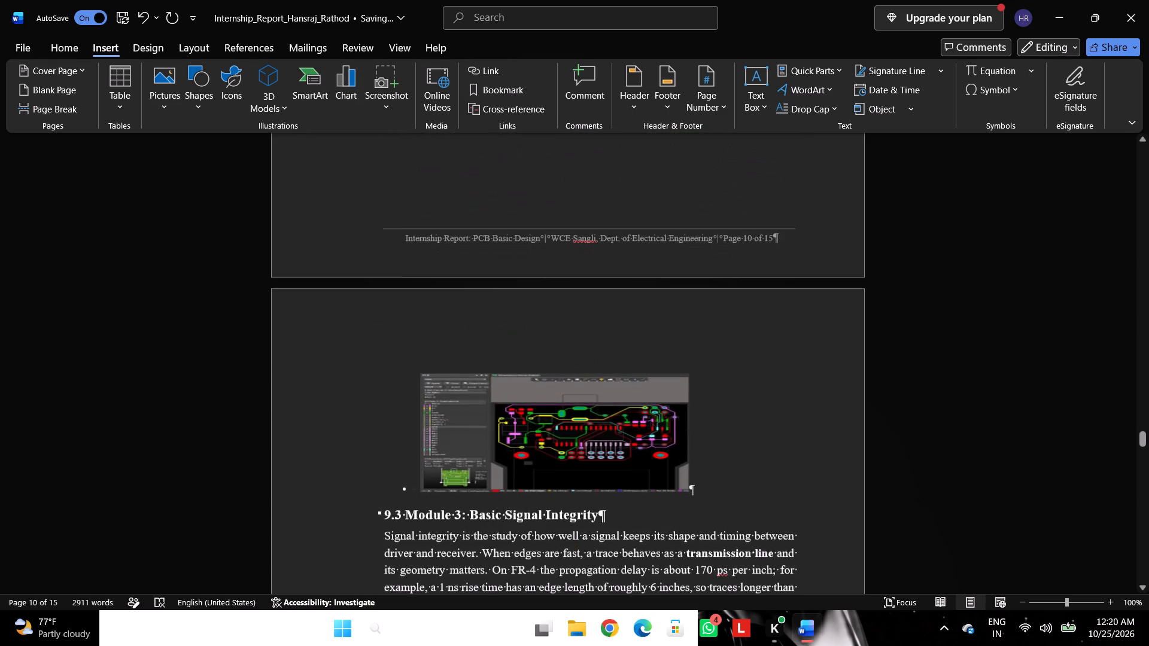
pyautogui.scroll(6, 447, 309)
pyautogui.click(427, 272)
pyautogui.click(409, 276)
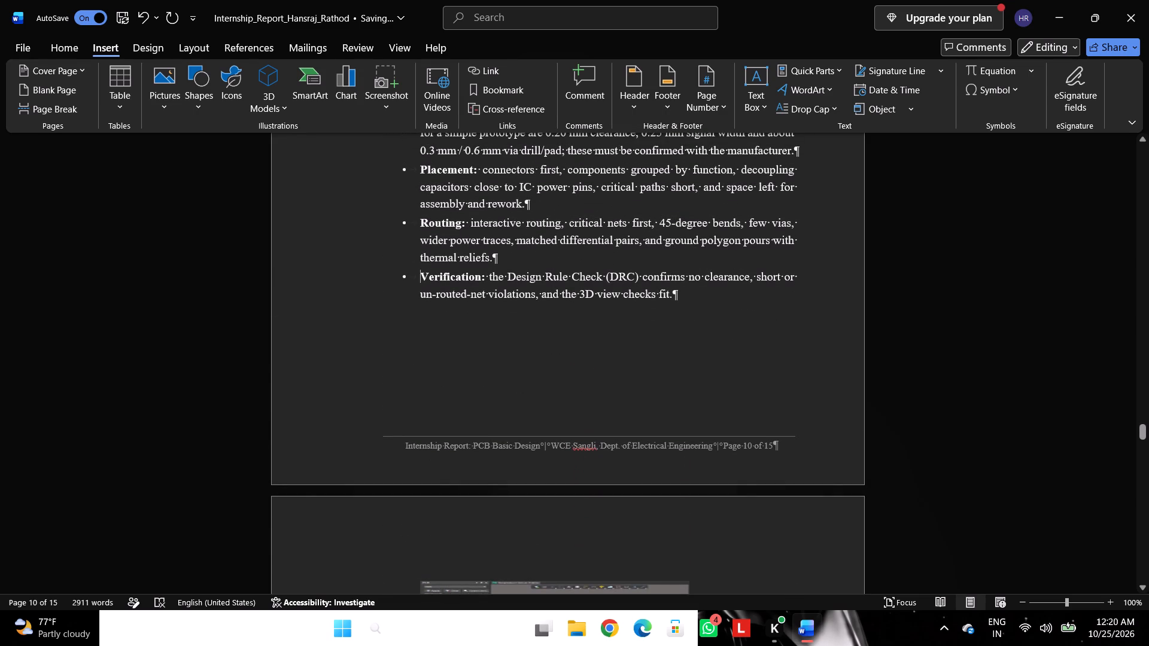
pyautogui.click(397, 276)
pyautogui.click(400, 276)
pyautogui.moveTo(402, 275); pyautogui.dragTo(416, 275)
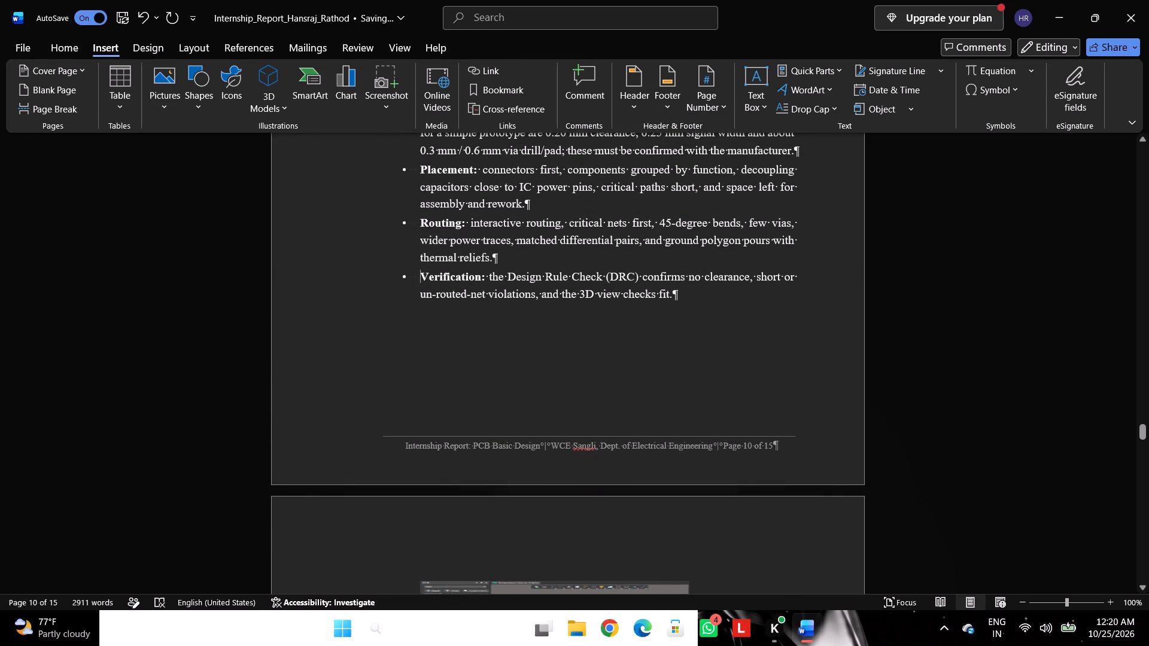
pyautogui.click(408, 272)
pyautogui.press('Return')
pyautogui.press('Return')
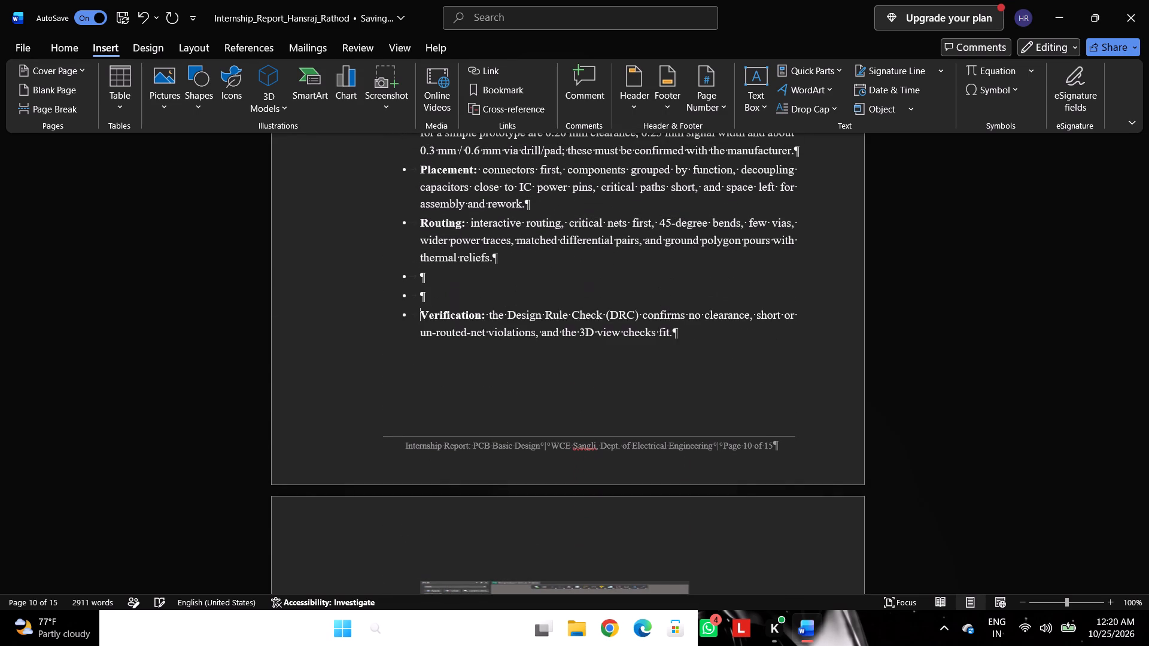
pyautogui.press('Return')
pyautogui.press('Return')
pyautogui.press('Return')
pyautogui.press('Return')
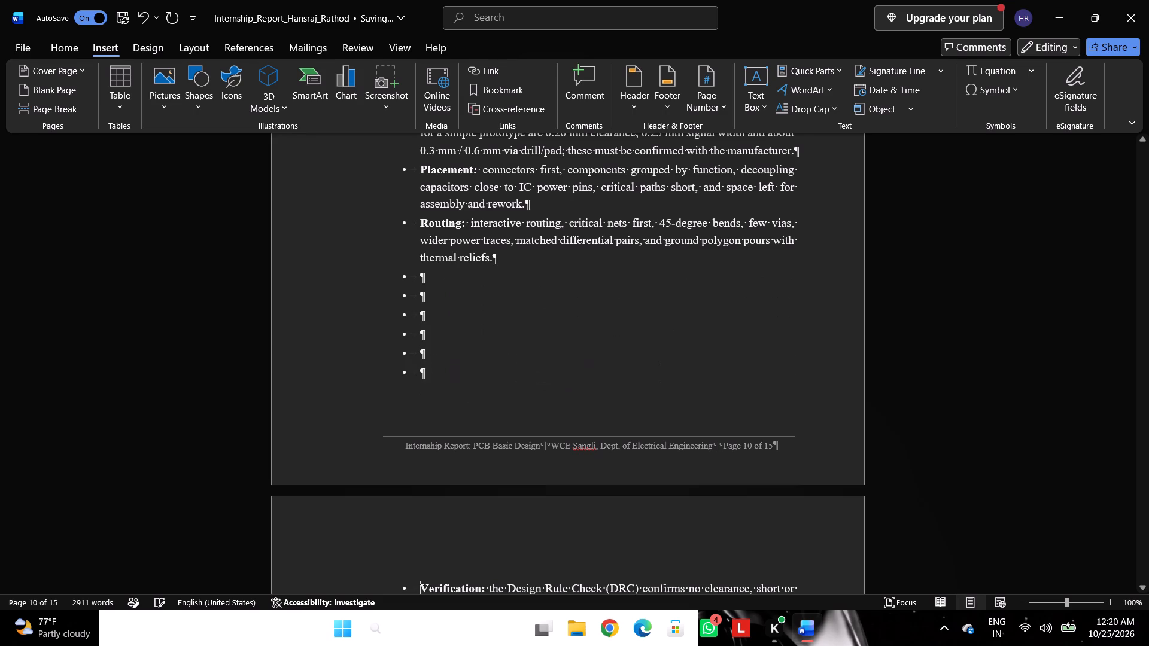
# Enlarge the PCB routing image below the Verification bullet in height and width, keeping it within the text column.
pyautogui.scroll(-9, 526, 328)
pyautogui.click(576, 350)
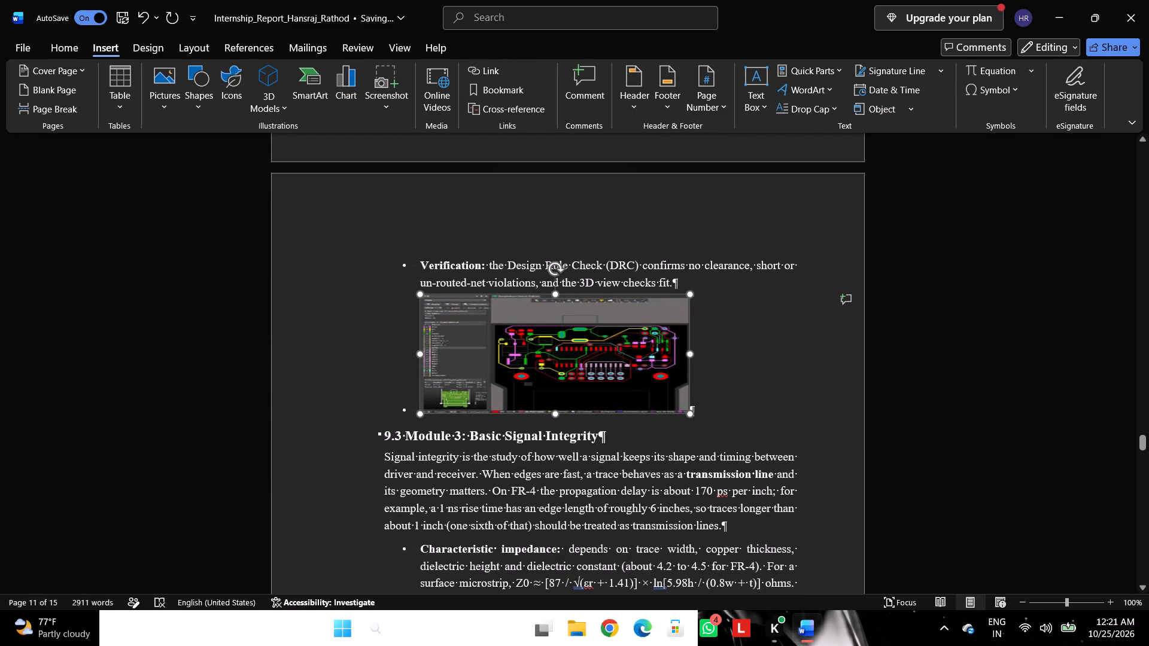
pyautogui.moveTo(554, 412); pyautogui.dragTo(557, 438)
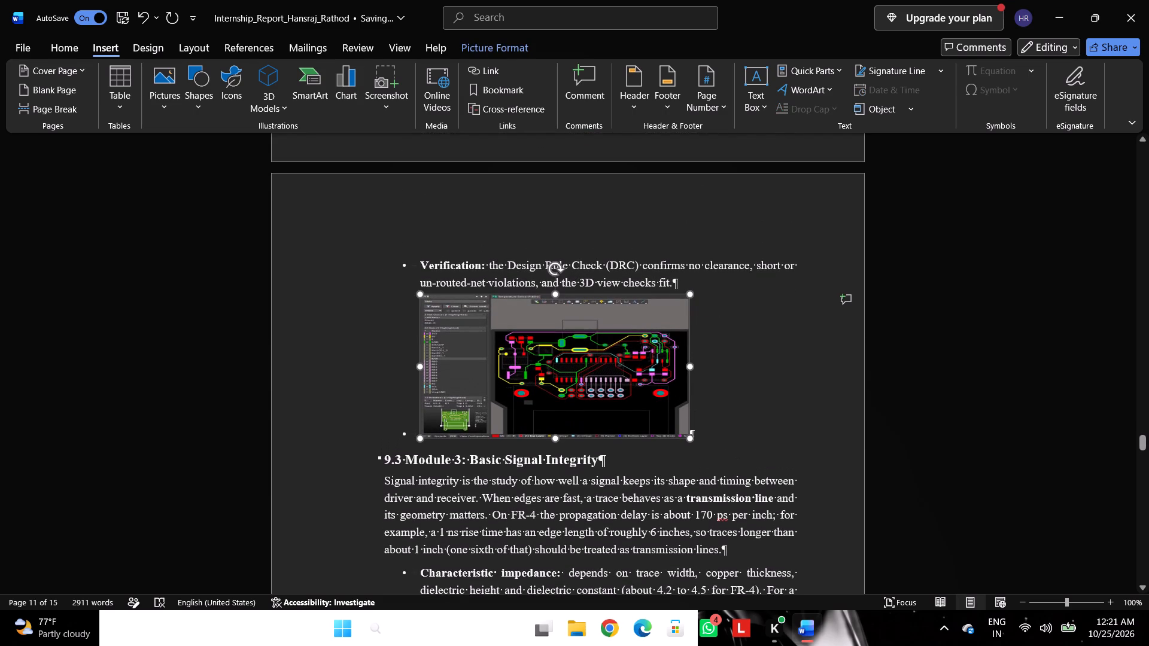
pyautogui.moveTo(686, 368); pyautogui.dragTo(735, 368)
pyautogui.moveTo(577, 439); pyautogui.dragTo(577, 459)
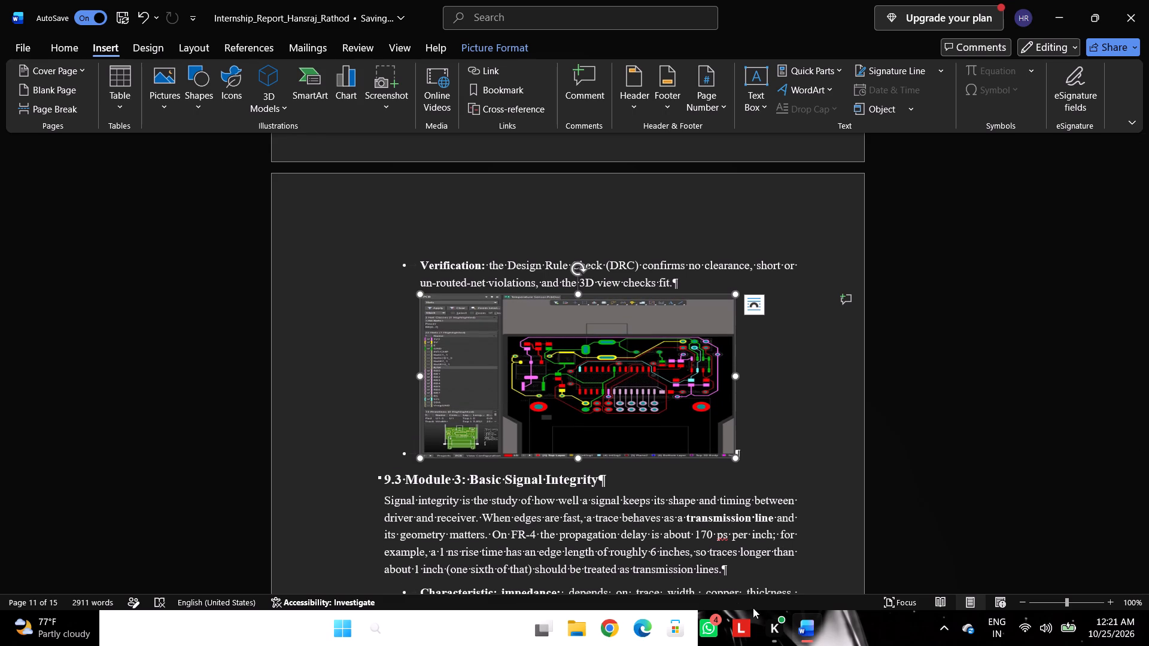
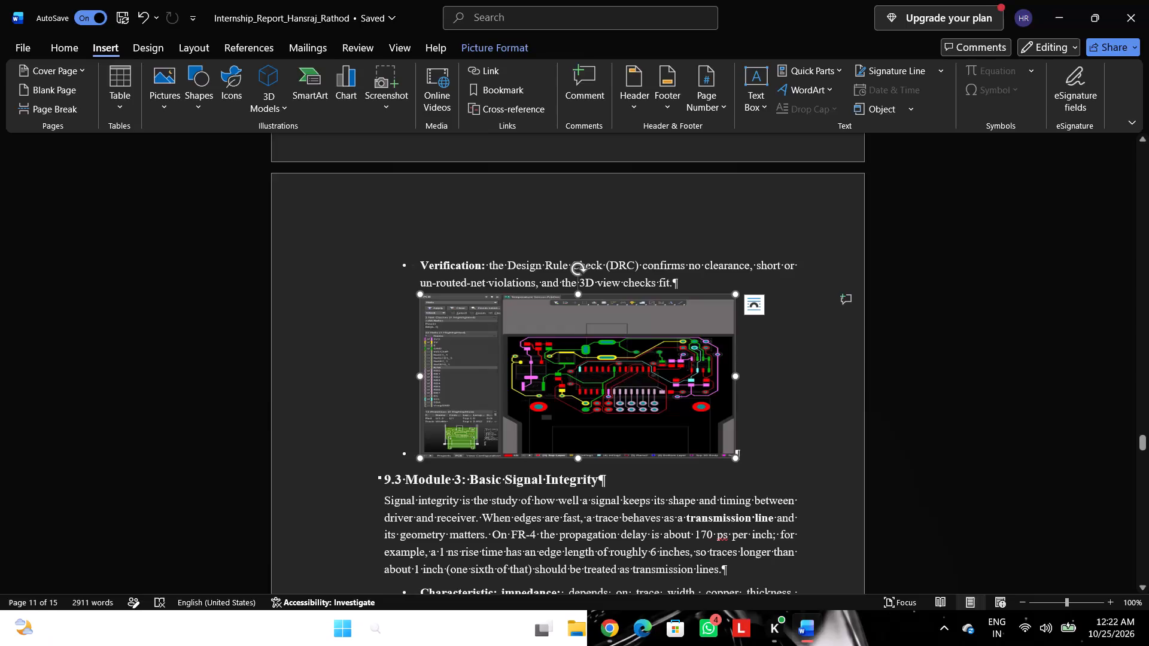
# Enlarge the PCB routing image below the Verification bullet slightly in width and height, keeping it above the section 9.3 heading.
pyautogui.moveTo(734, 376); pyautogui.dragTo(734, 376)
pyautogui.moveTo(734, 376); pyautogui.dragTo(759, 376)
pyautogui.click(580, 457)
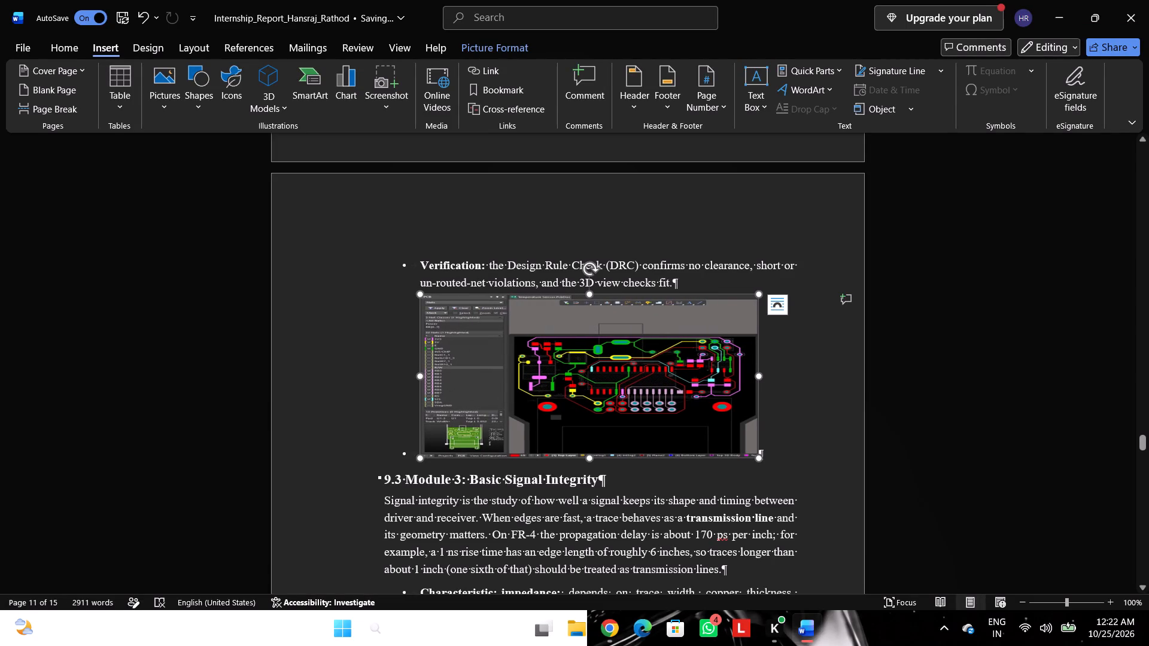
pyautogui.moveTo(587, 459); pyautogui.dragTo(587, 480)
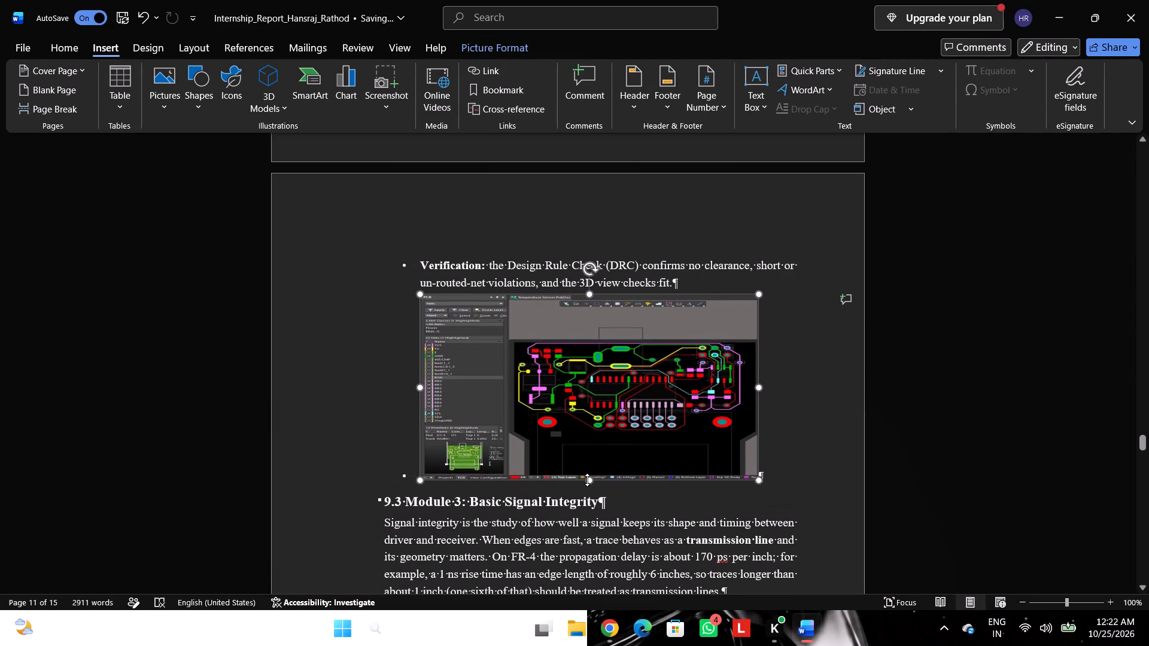
pyautogui.doubleClick(354, 348)
pyautogui.click(367, 361)
pyautogui.click(418, 437)
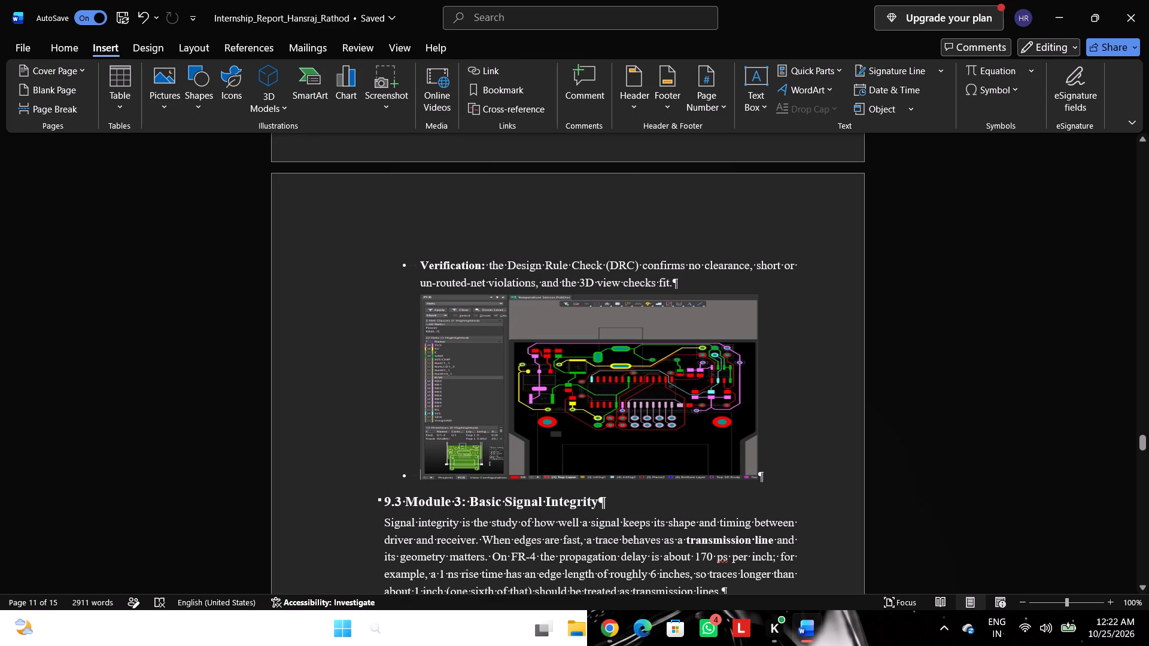
# Review the page layout from the synchronization image through the PCB routing image to sections 9.3 and 9.4.
pyautogui.scroll(-2, 715, 314)
pyautogui.scroll(-2, 775, 296)
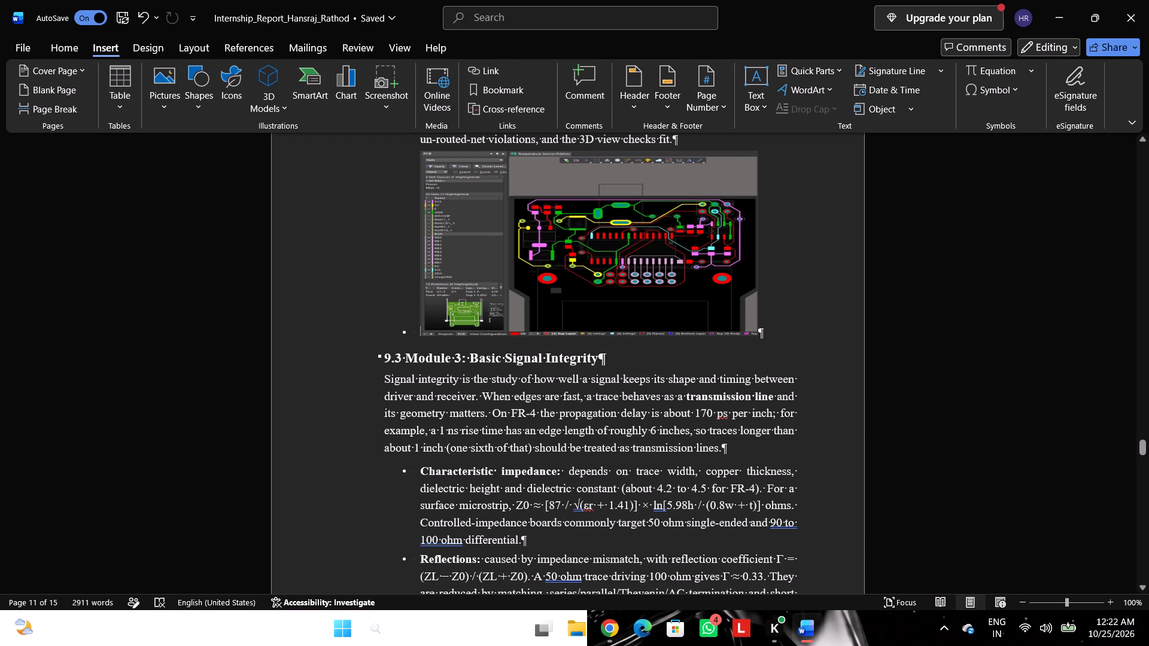
pyautogui.scroll(2, 838, 272)
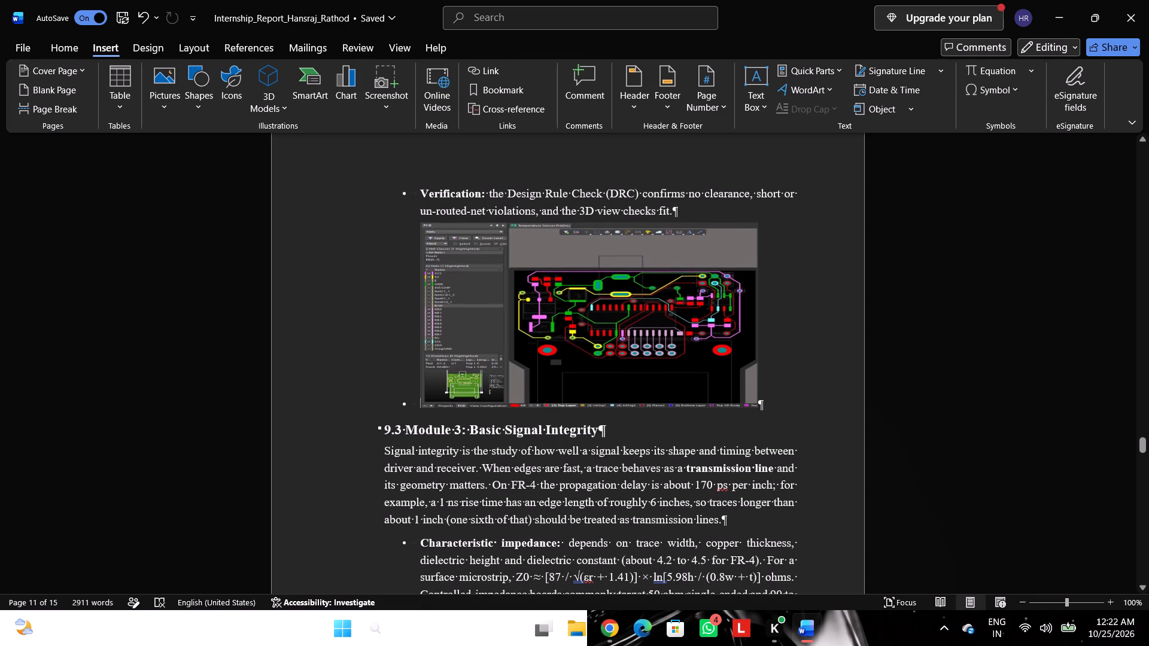
pyautogui.click(683, 341)
pyautogui.click(649, 347)
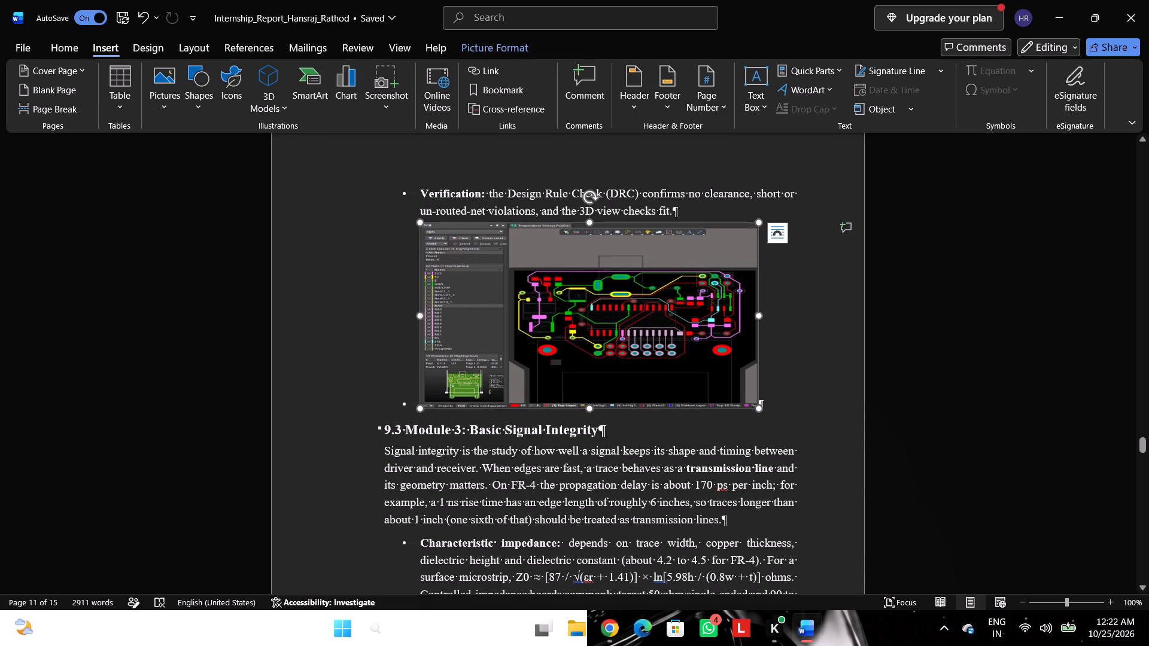
pyautogui.scroll(4, 834, 532)
pyautogui.scroll(-2, 813, 535)
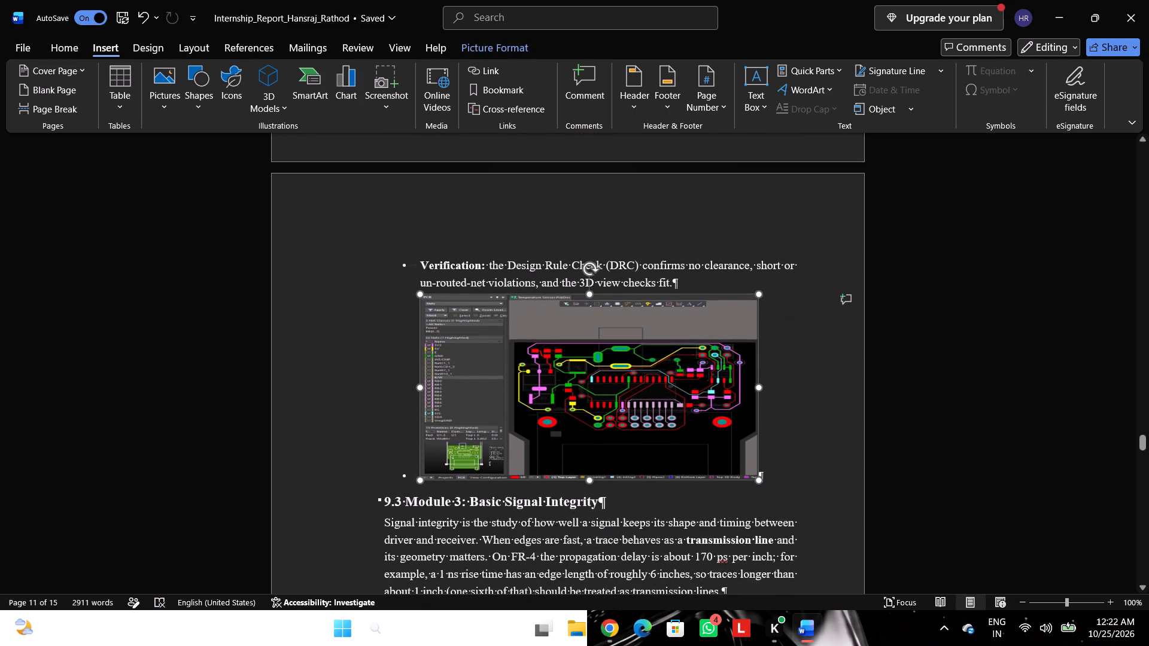
pyautogui.scroll(-1, 813, 535)
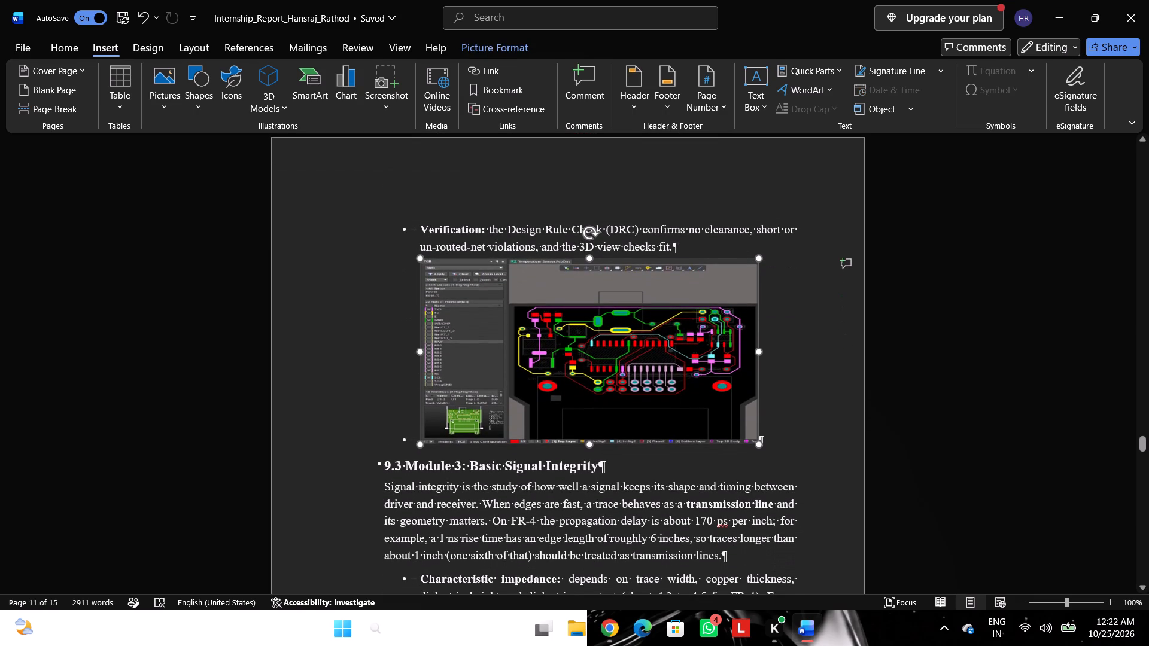
pyautogui.scroll(-2, 817, 531)
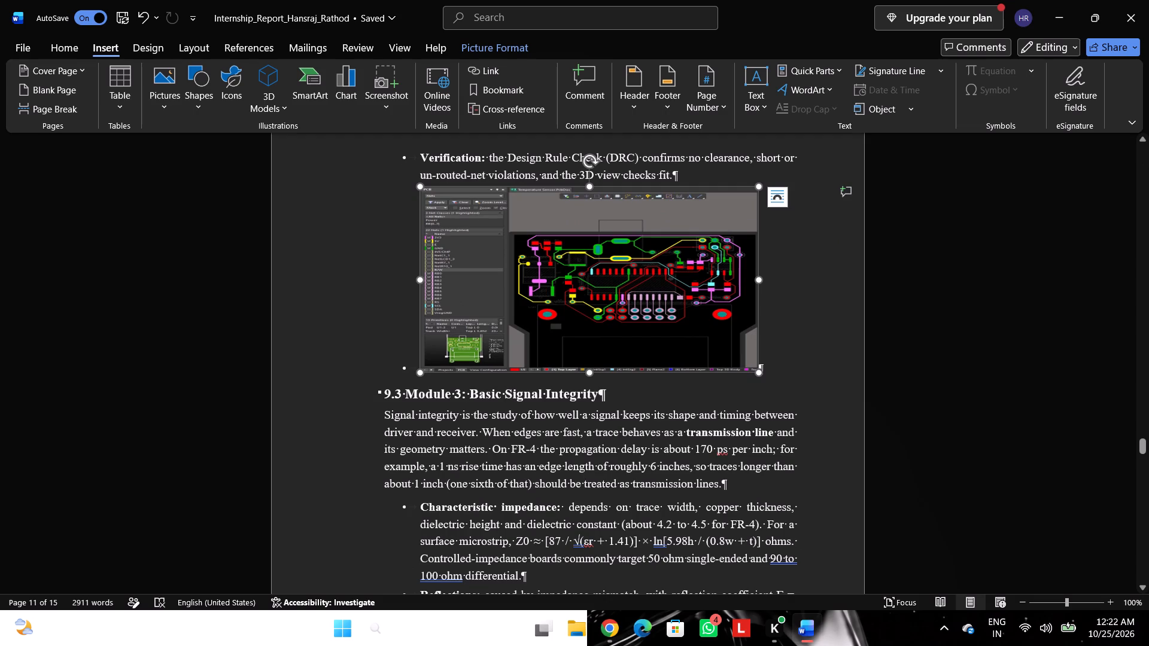
pyautogui.click(813, 265)
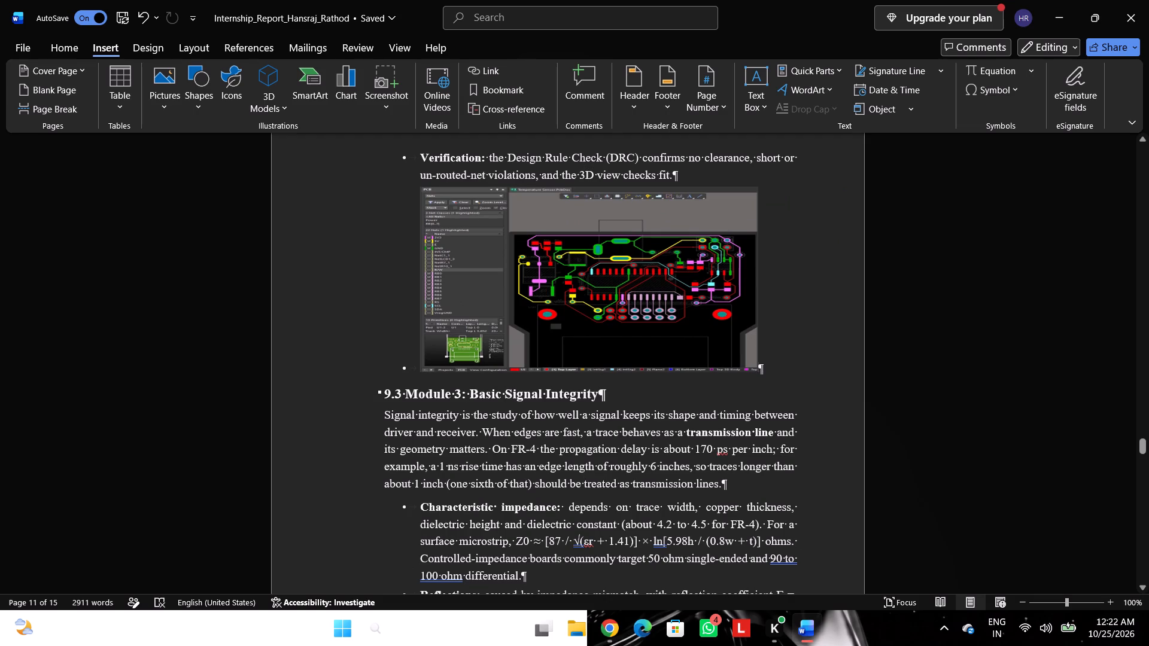
pyautogui.scroll(-4, 813, 261)
pyautogui.scroll(3, 721, 275)
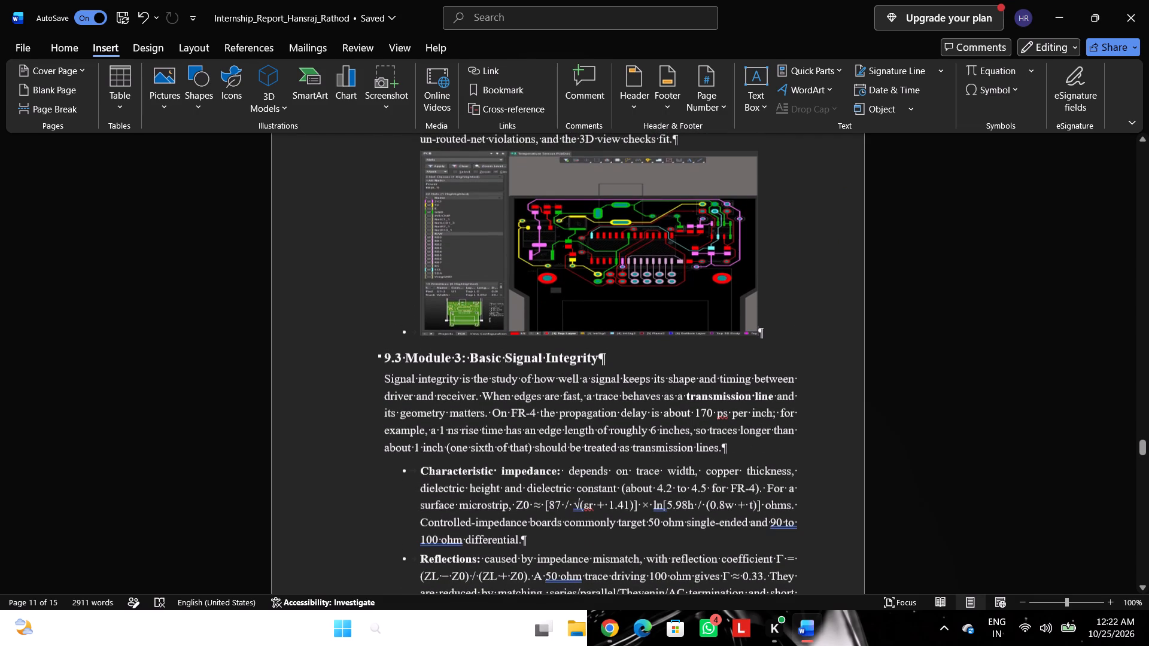
pyautogui.click(546, 272)
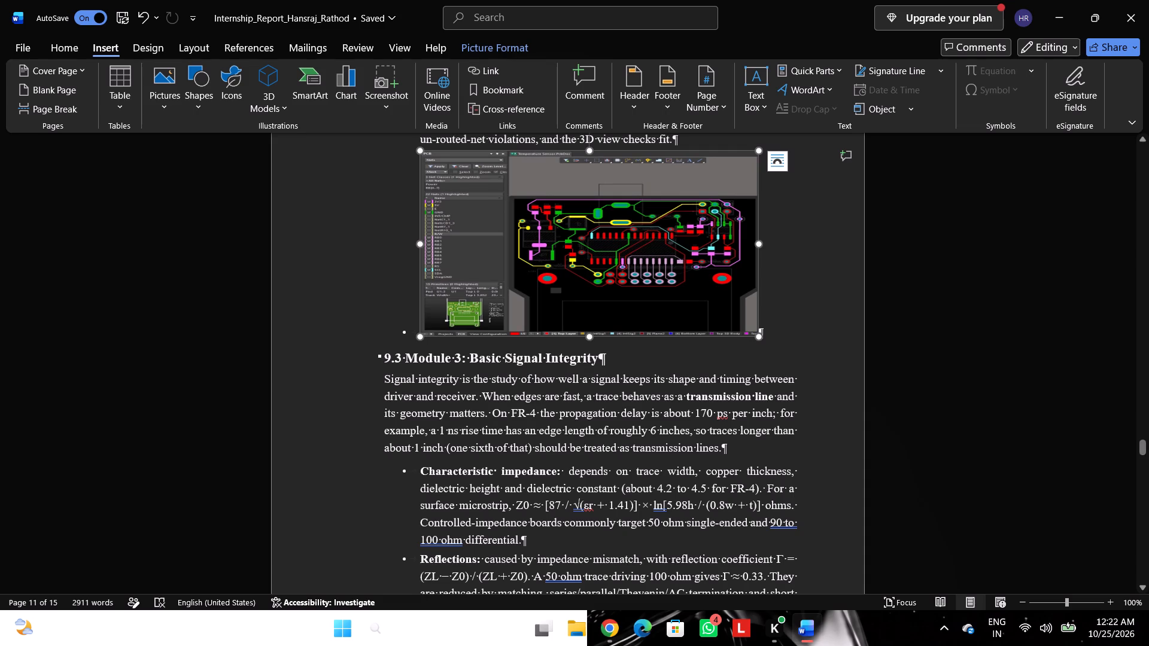
pyautogui.click(317, 282)
pyautogui.click(366, 342)
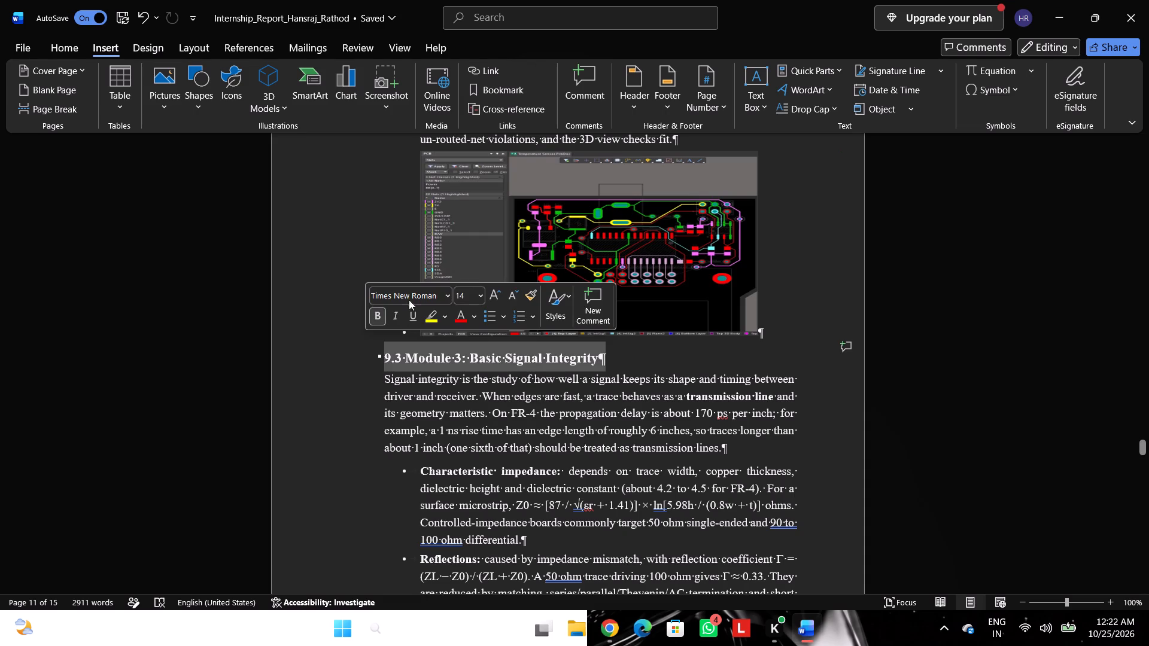
pyautogui.click(855, 321)
pyautogui.scroll(-6, 682, 302)
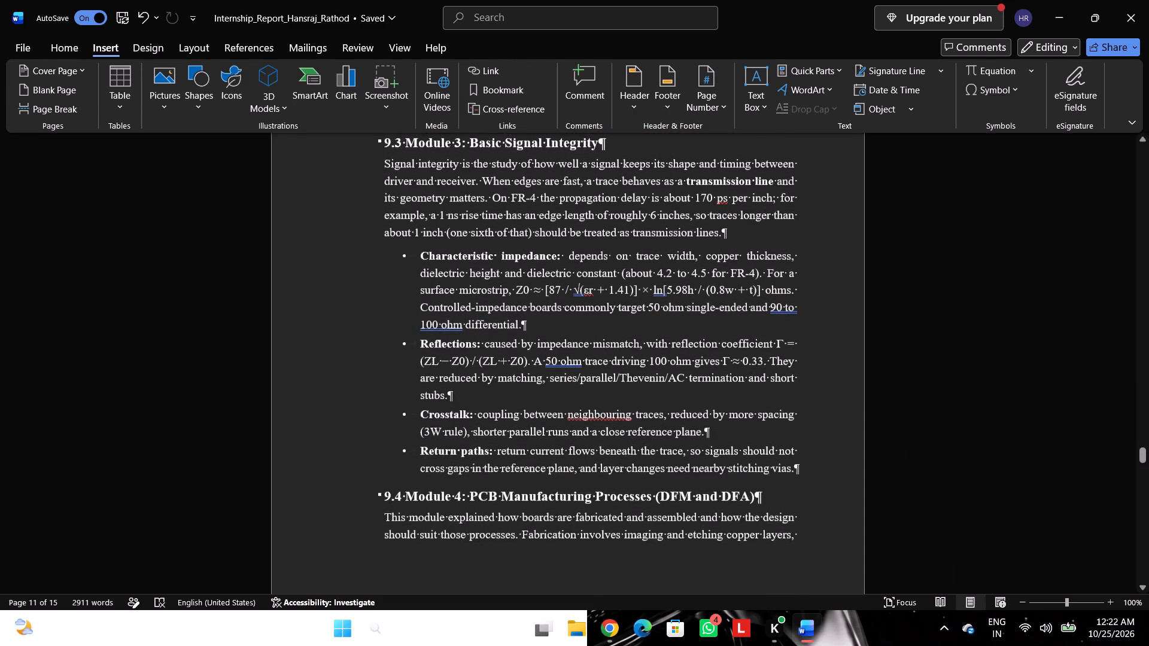
pyautogui.scroll(18, 682, 302)
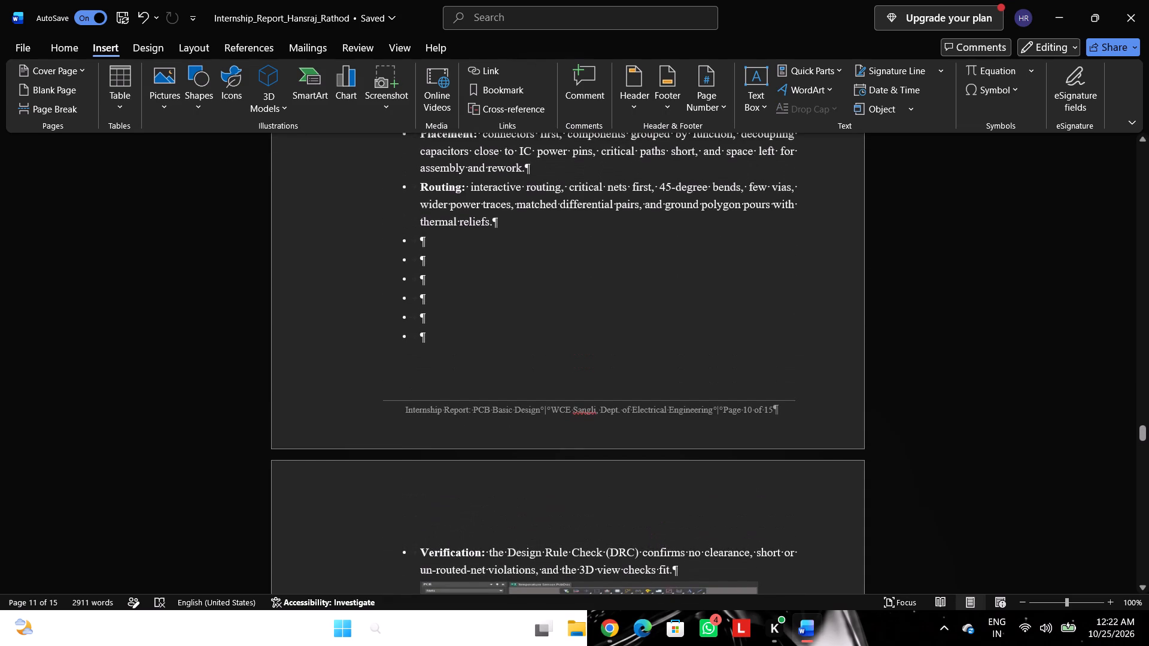
pyautogui.scroll(17, 677, 291)
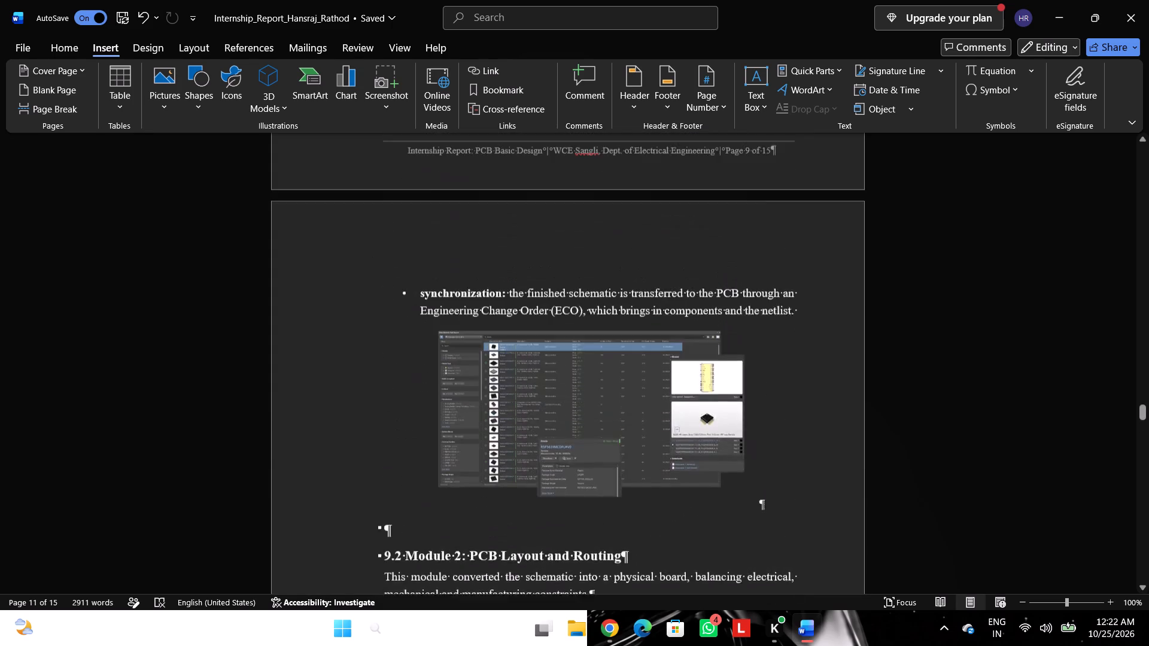
pyautogui.scroll(-20, 683, 292)
pyautogui.scroll(-10, 683, 292)
pyautogui.scroll(-2, 513, 264)
pyautogui.scroll(-7, 390, 290)
pyautogui.scroll(3, 455, 319)
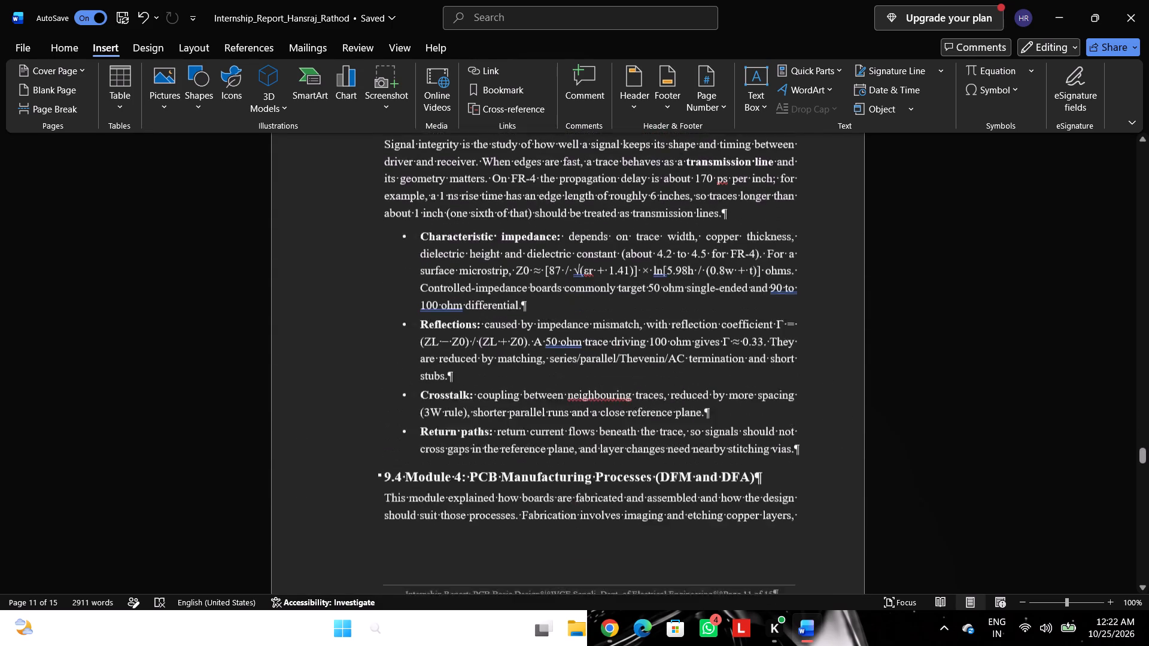
pyautogui.scroll(3, 442, 324)
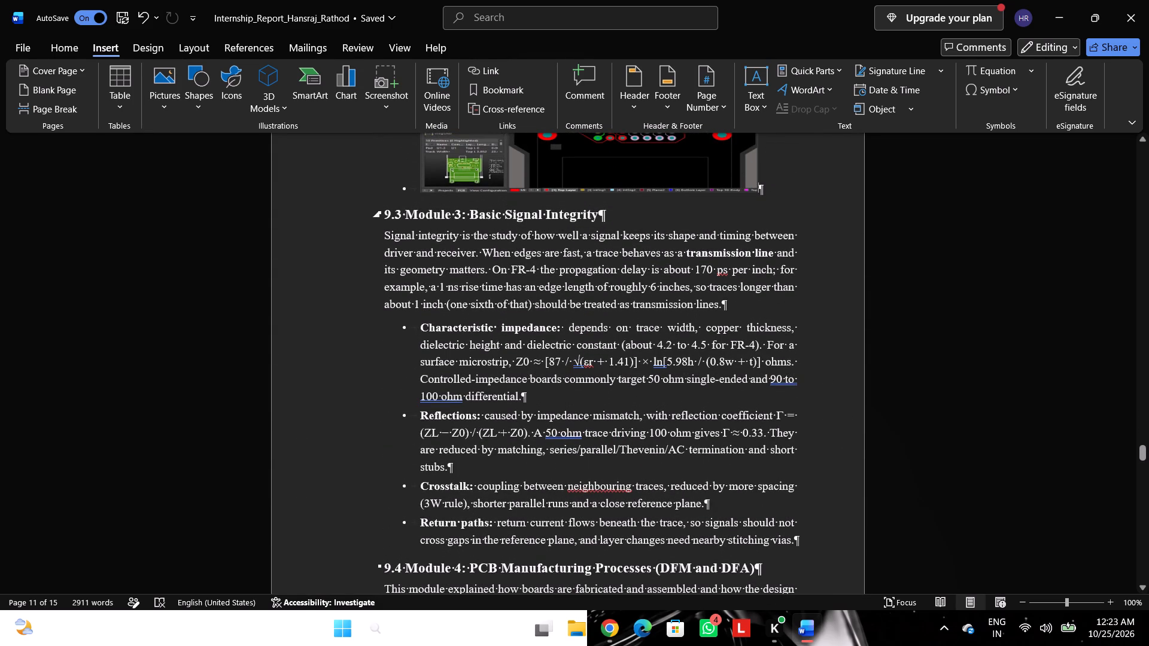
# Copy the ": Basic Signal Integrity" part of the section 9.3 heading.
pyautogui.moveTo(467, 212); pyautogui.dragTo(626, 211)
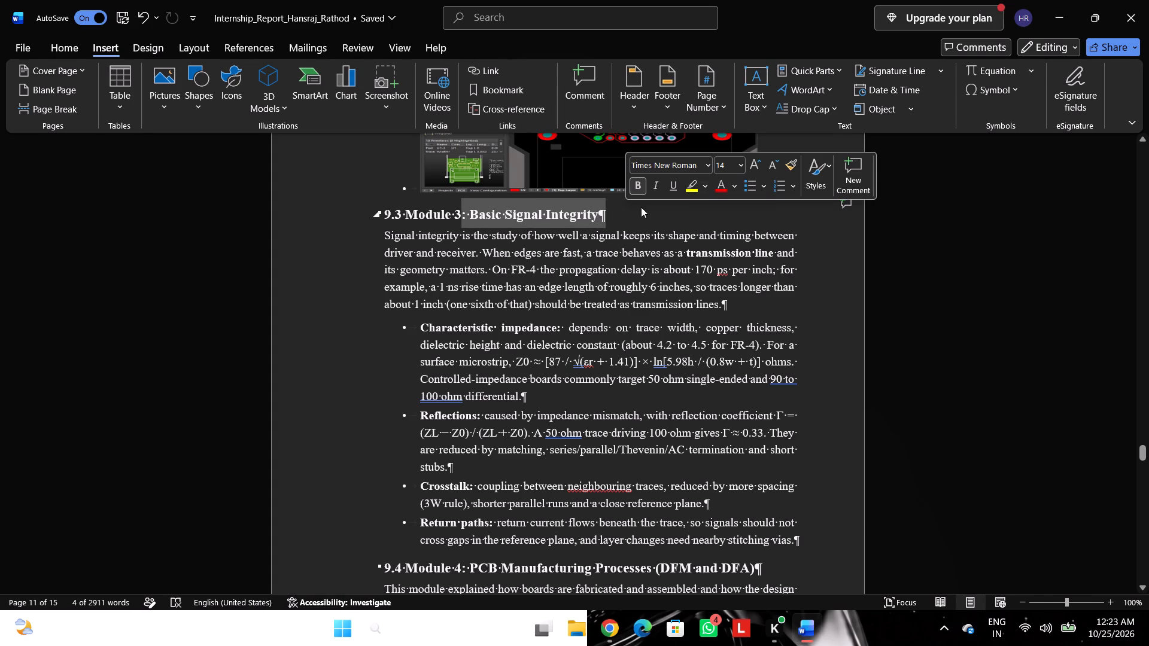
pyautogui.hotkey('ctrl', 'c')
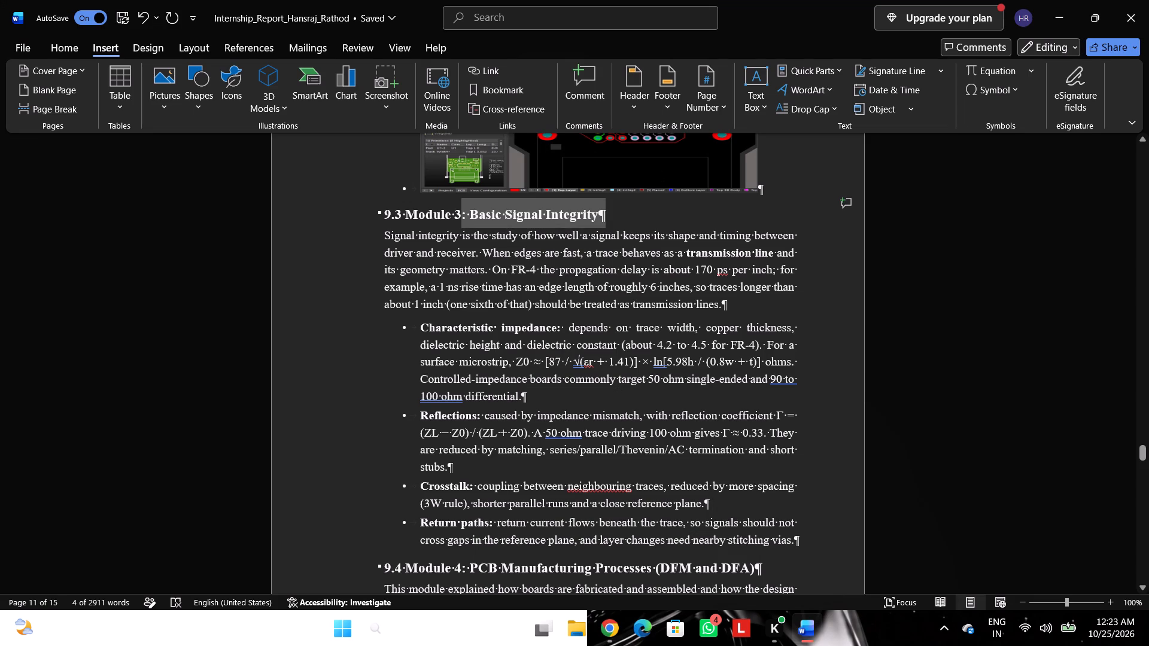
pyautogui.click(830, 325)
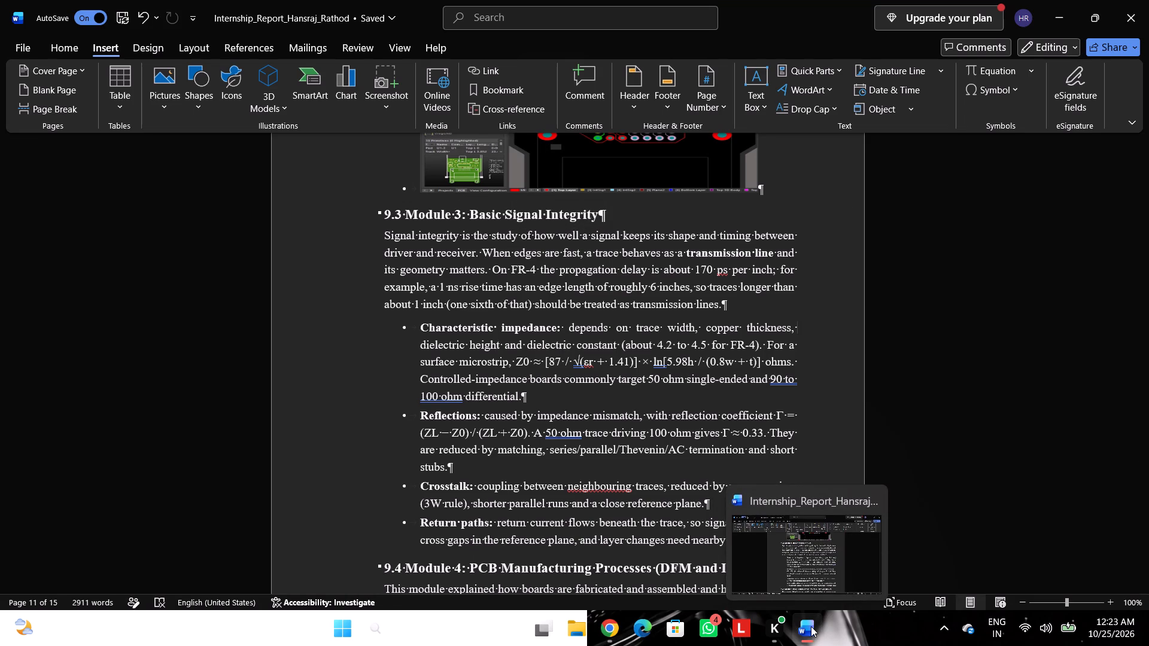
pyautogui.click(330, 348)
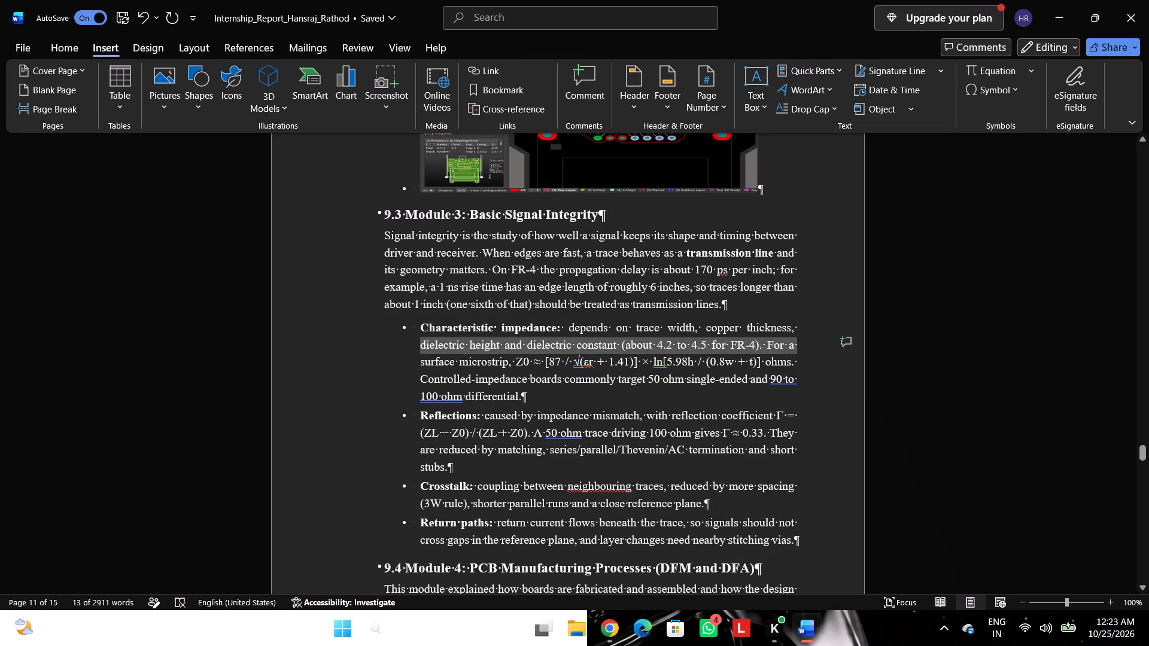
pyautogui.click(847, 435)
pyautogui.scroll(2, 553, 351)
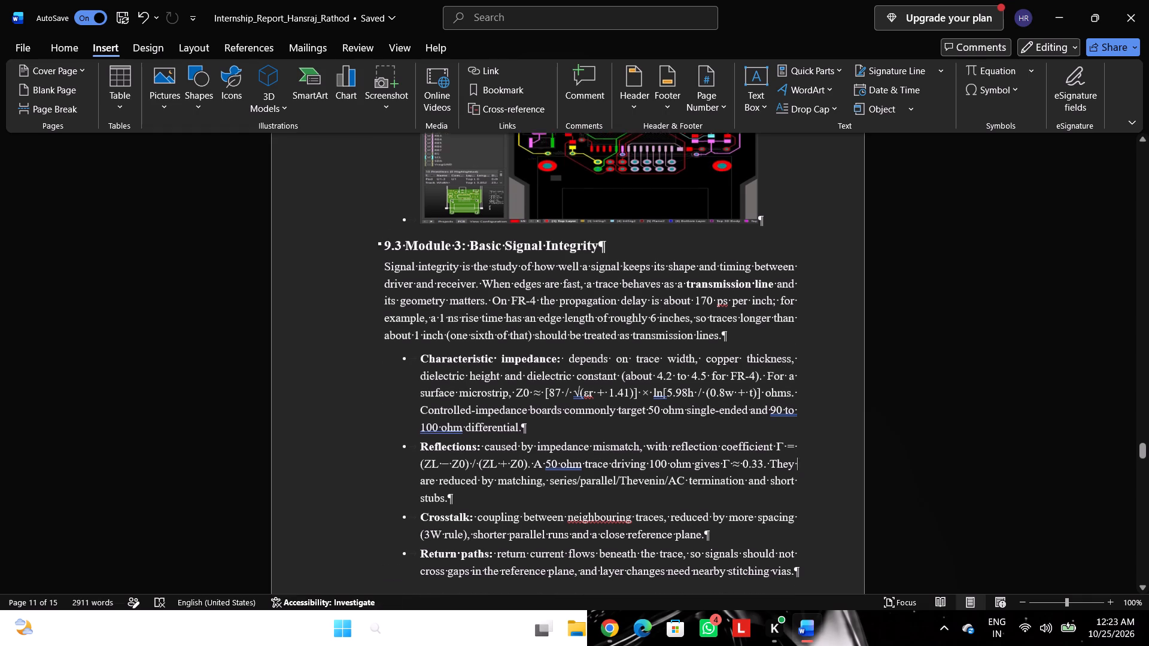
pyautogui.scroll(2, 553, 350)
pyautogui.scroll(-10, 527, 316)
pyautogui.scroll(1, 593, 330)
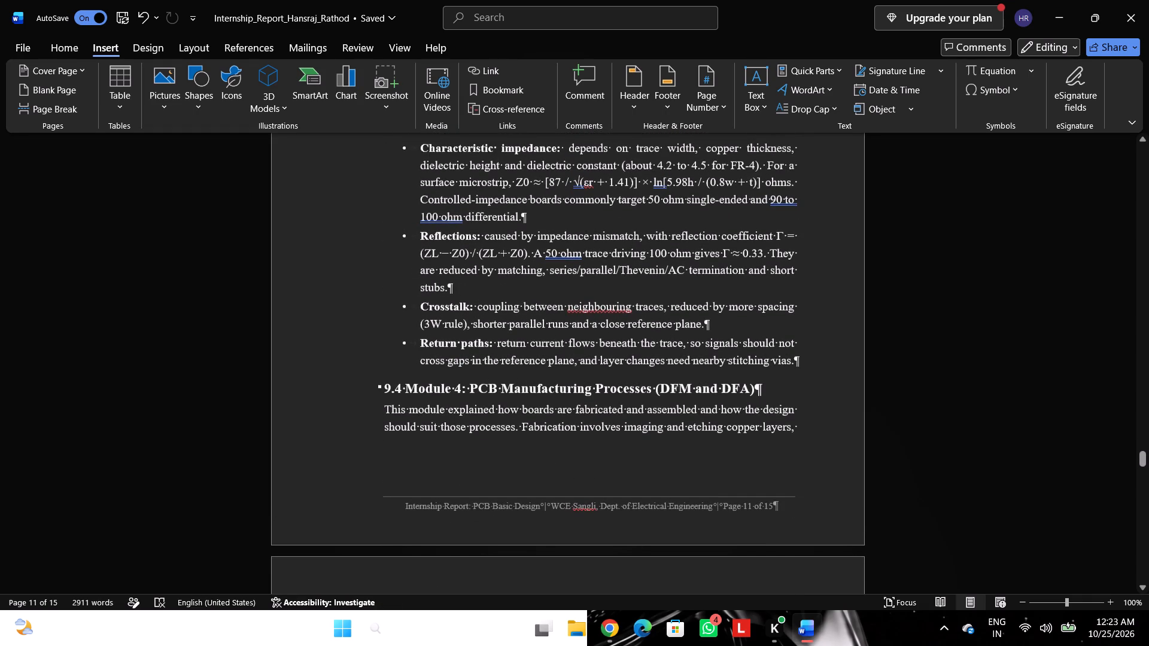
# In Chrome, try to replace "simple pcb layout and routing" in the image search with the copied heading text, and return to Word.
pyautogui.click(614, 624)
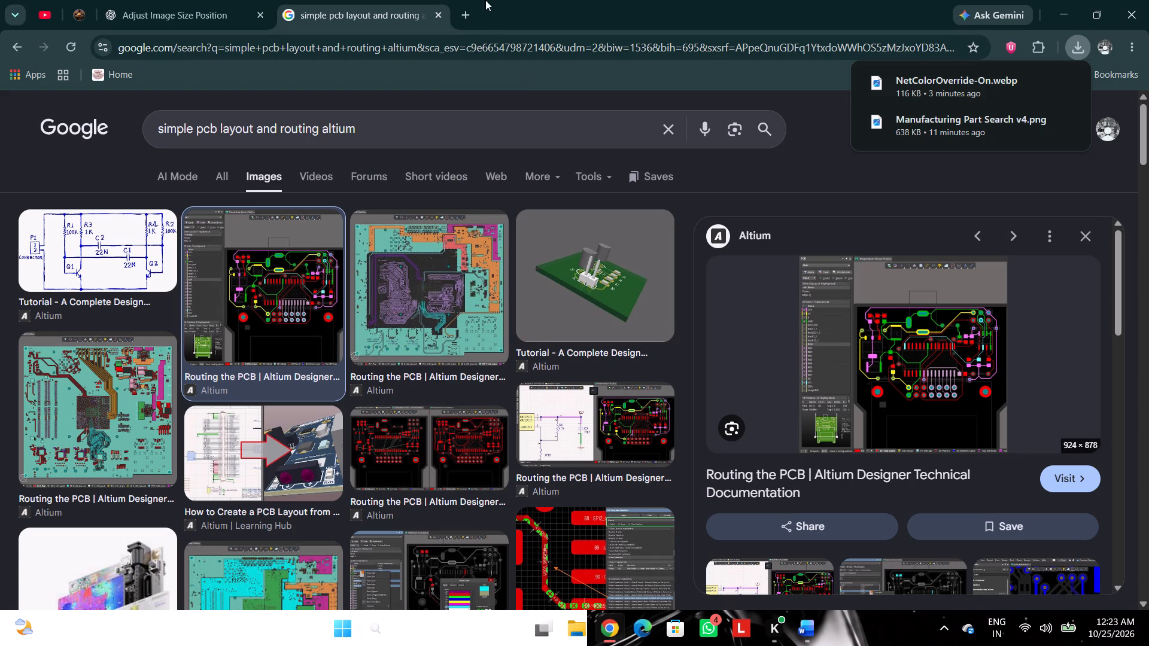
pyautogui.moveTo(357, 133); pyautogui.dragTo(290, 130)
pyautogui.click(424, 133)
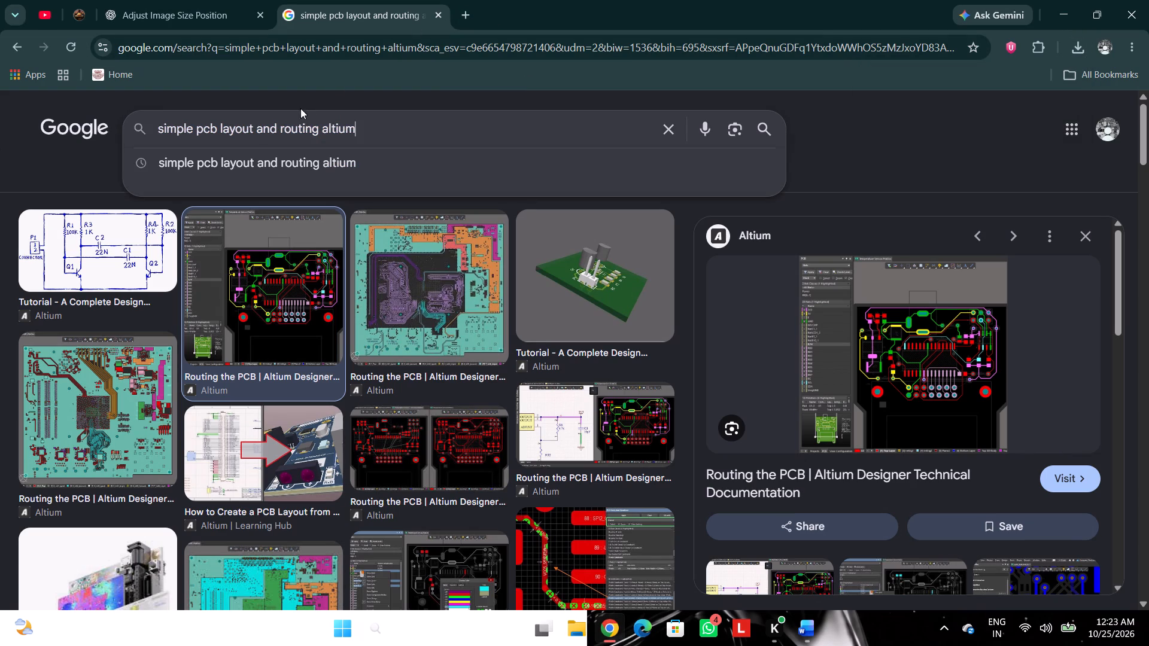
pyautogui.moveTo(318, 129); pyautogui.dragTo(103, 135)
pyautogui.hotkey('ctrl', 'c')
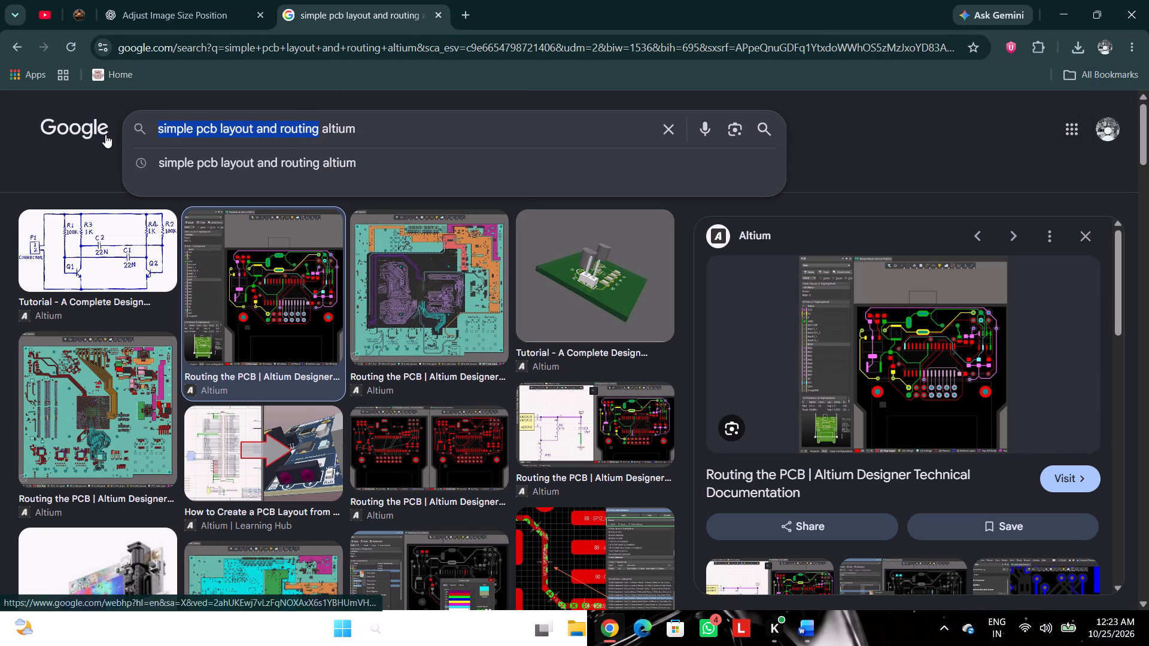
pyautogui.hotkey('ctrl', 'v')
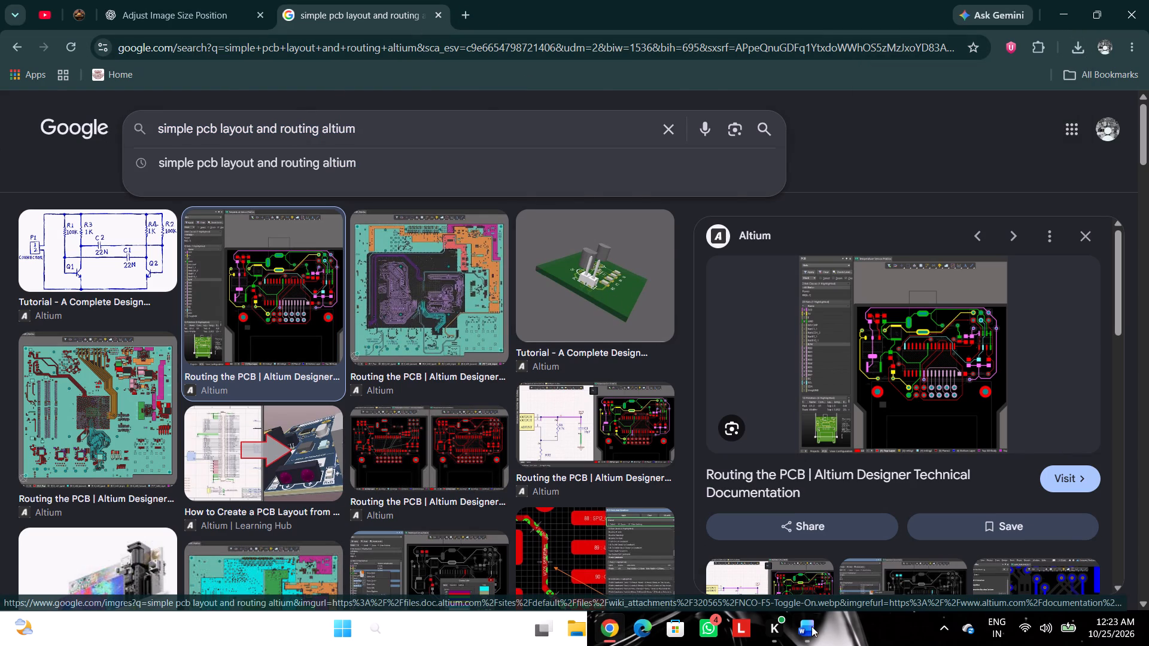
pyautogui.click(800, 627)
# Copy the words "Basic Signal Integrity" from the section 9.3 heading.
pyautogui.scroll(4, 518, 342)
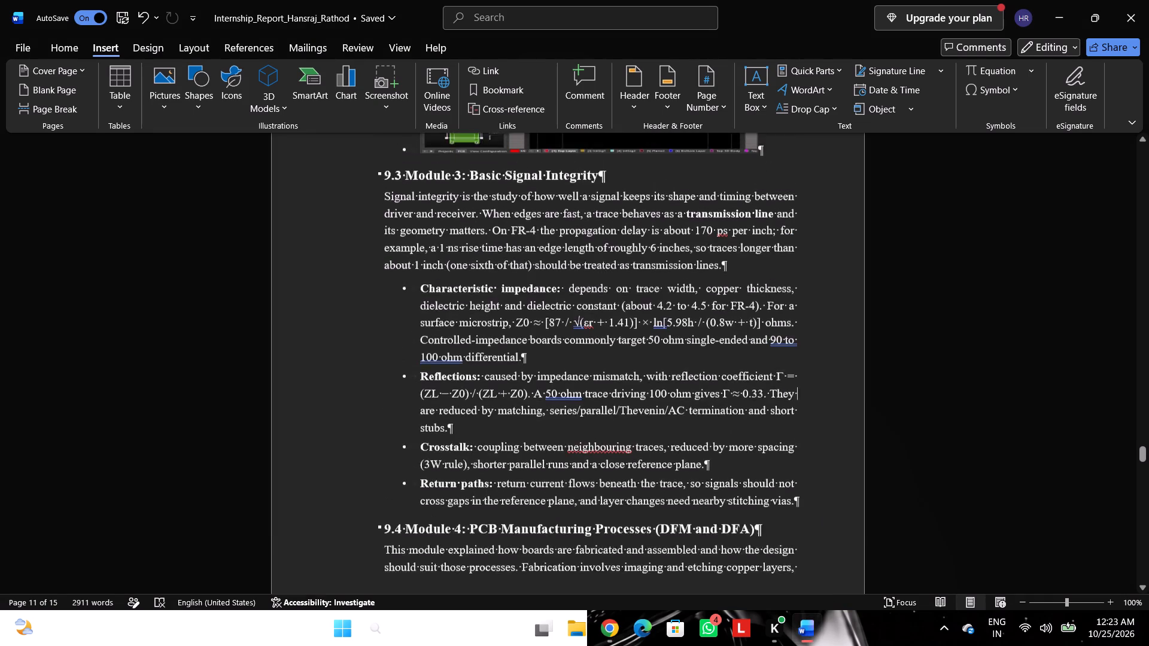
pyautogui.scroll(2, 518, 341)
pyautogui.moveTo(469, 249); pyautogui.dragTo(589, 250)
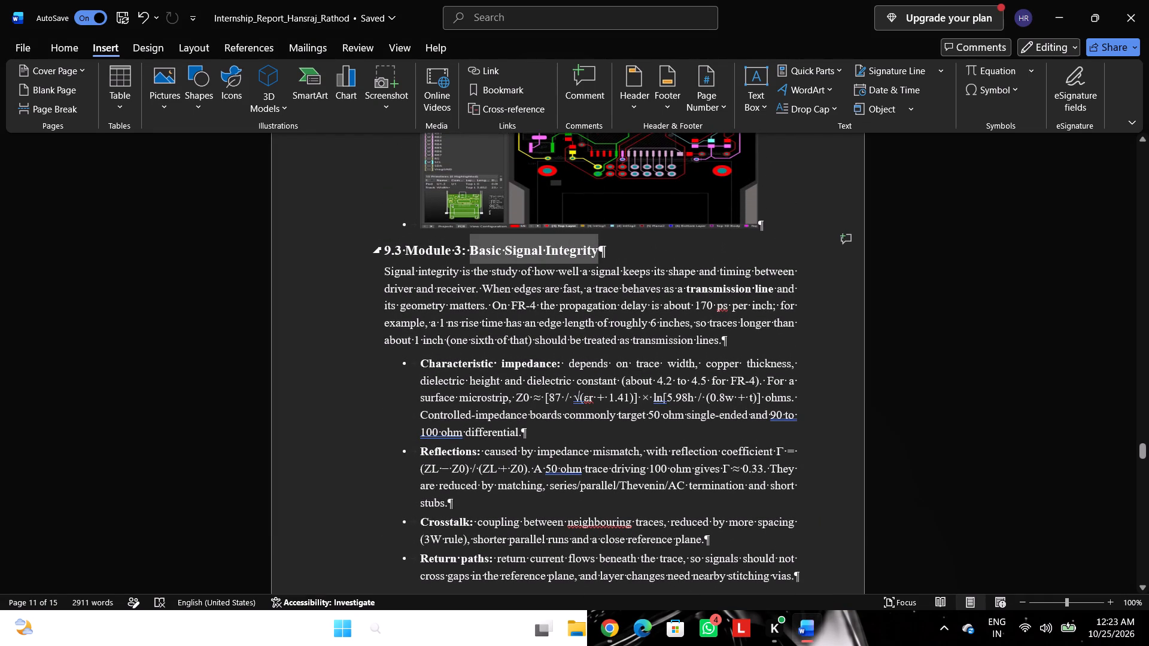
pyautogui.moveTo(589, 250); pyautogui.dragTo(595, 251)
pyautogui.hotkey('ctrl', 'c')
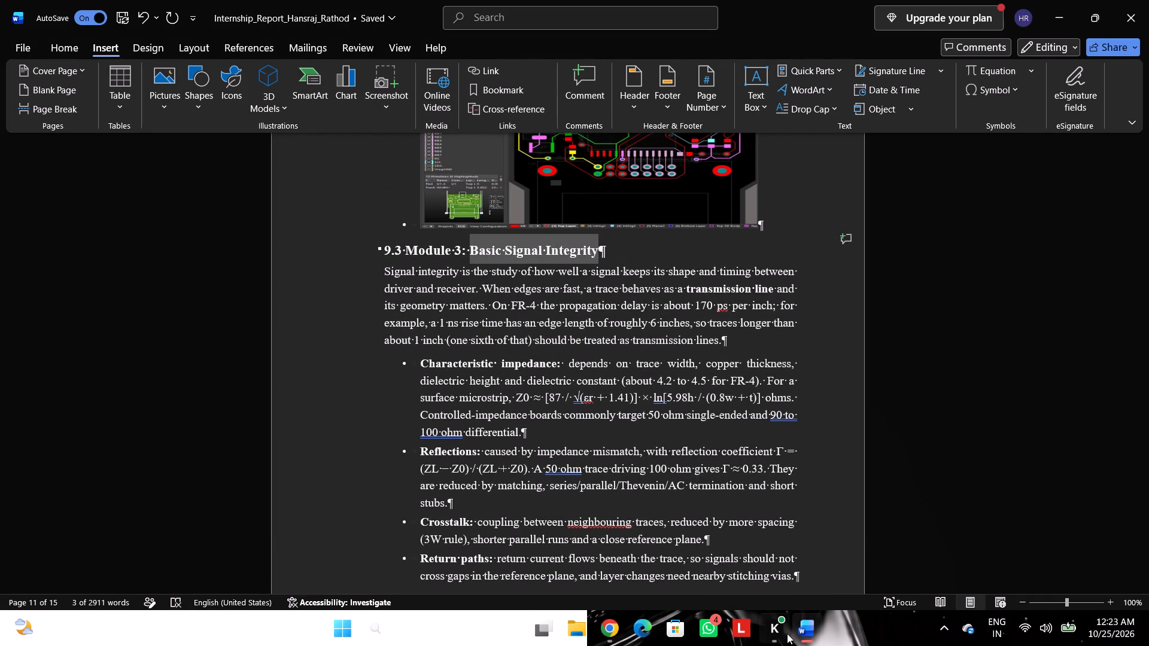
# In Chrome, replace "simple pcb layout and routing" with the copied text and run the image search for "Basic Signal Integrity altium".
pyautogui.click(610, 629)
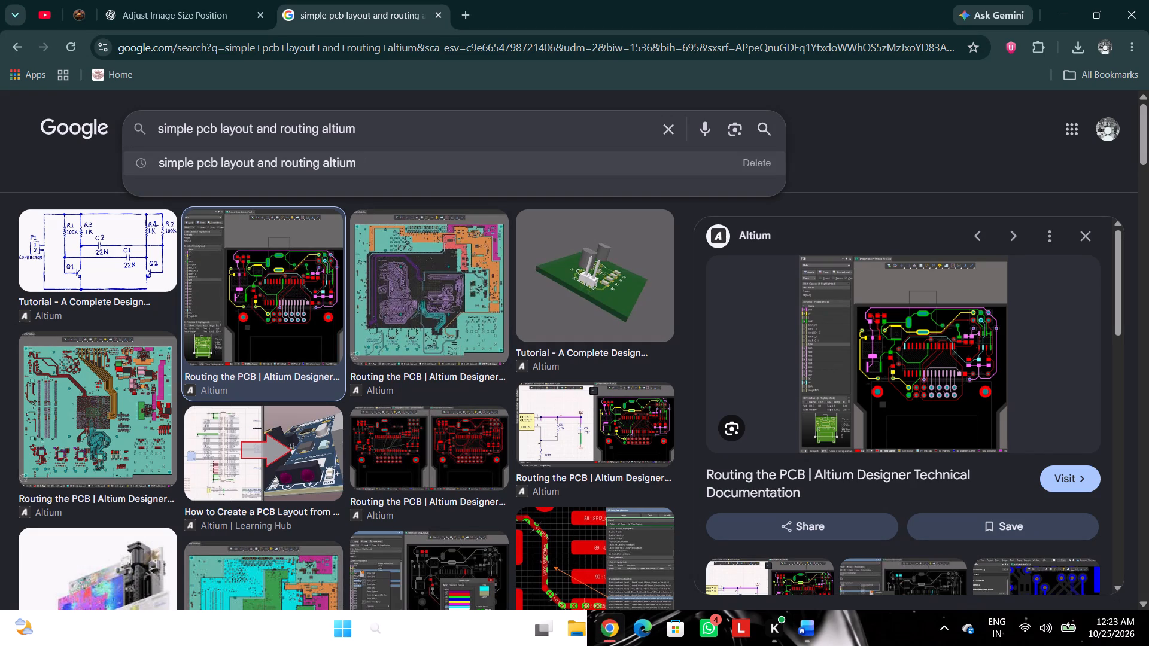
pyautogui.moveTo(308, 127); pyautogui.dragTo(220, 130)
pyautogui.moveTo(316, 129); pyautogui.dragTo(315, 129)
pyautogui.moveTo(315, 129); pyautogui.dragTo(150, 133)
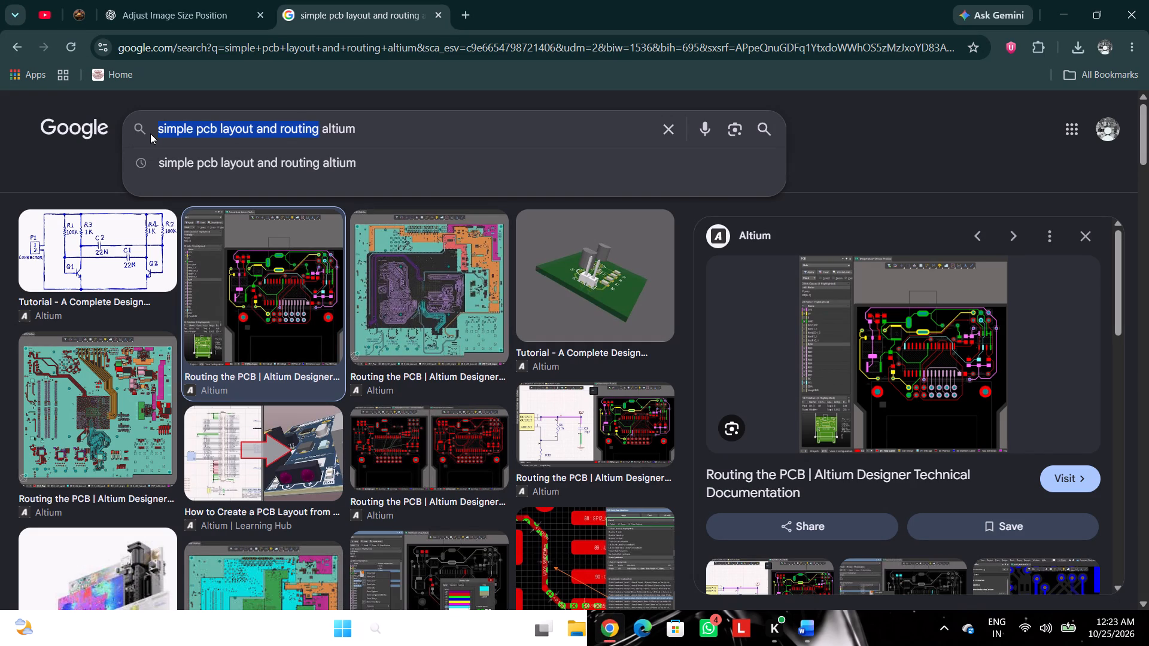
pyautogui.hotkey('ctrl', 'v')
pyautogui.press('Return')
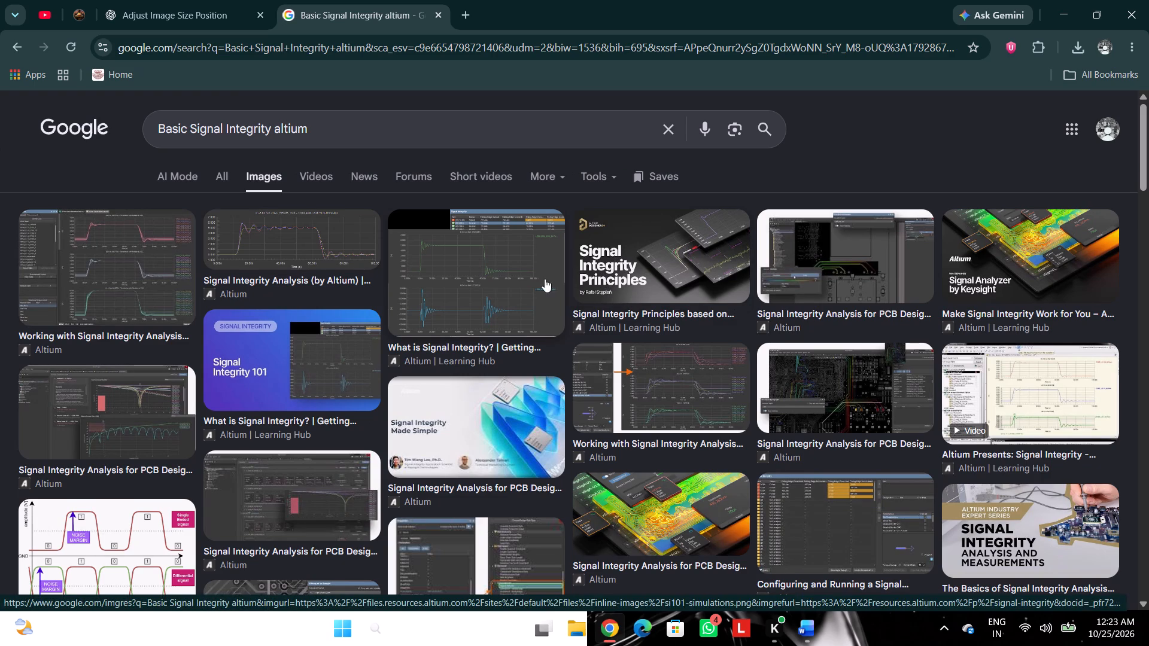
# Browse the image results and save Altium's "Termination with Serial Resistor" waveform graph as the PNG "images" in the download D folder.
pyautogui.scroll(-4, 524, 291)
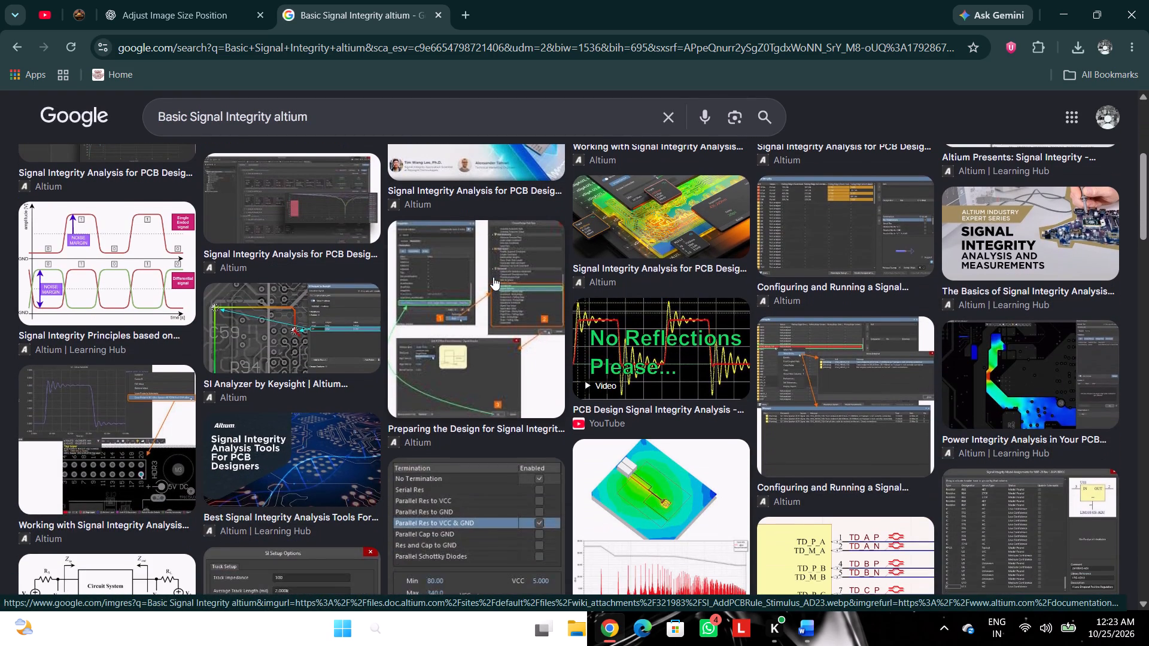
pyautogui.scroll(-3, 493, 280)
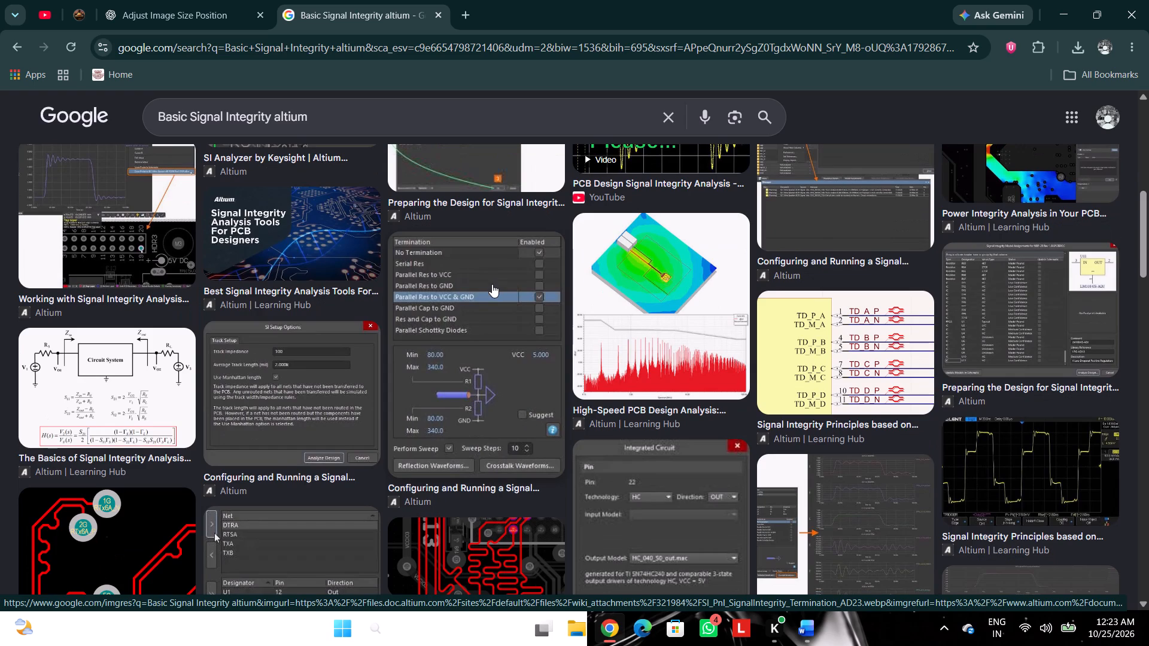
pyautogui.scroll(10, 294, 321)
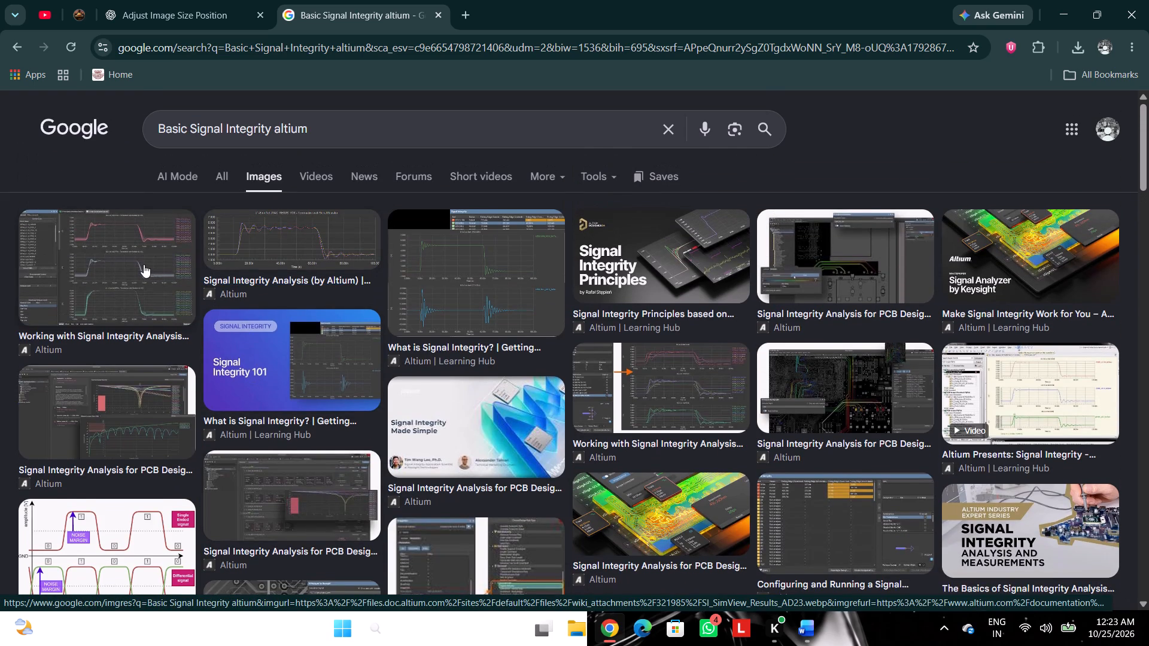
pyautogui.click(275, 240)
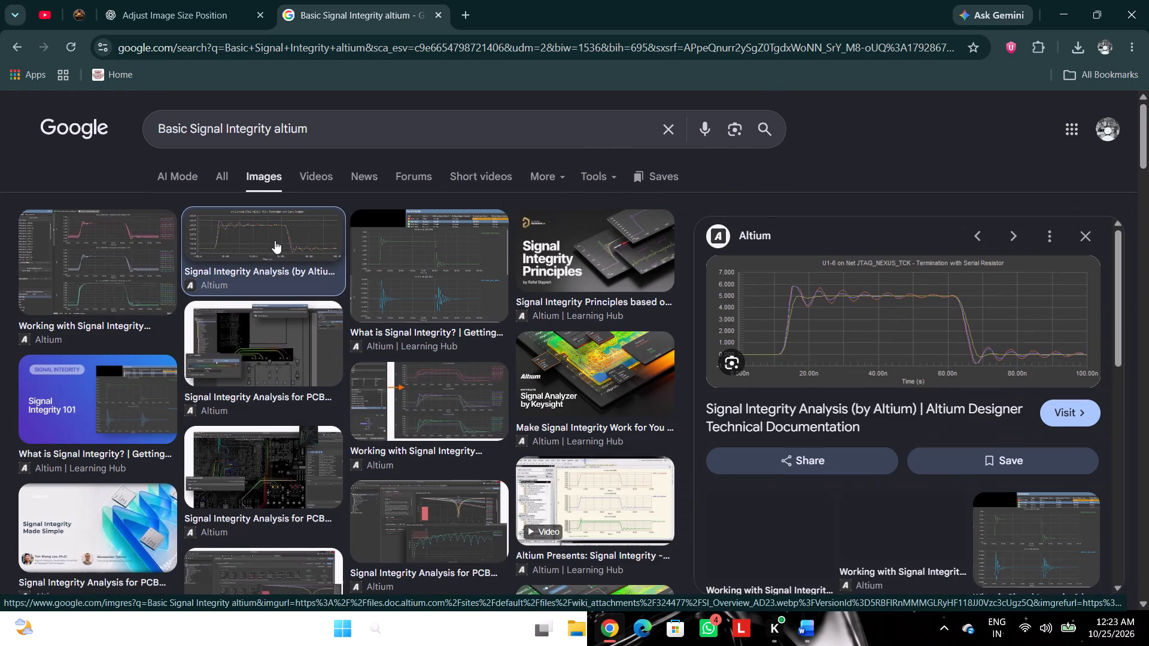
pyautogui.scroll(1, 756, 283)
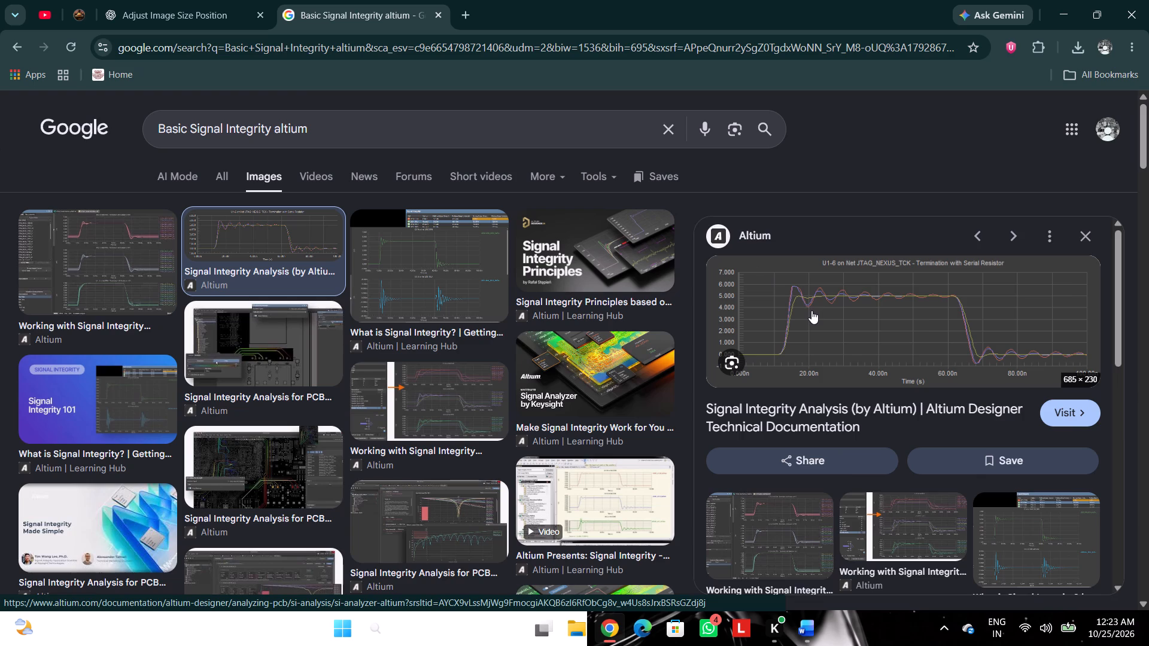
pyautogui.rightClick(811, 310)
pyautogui.click(889, 418)
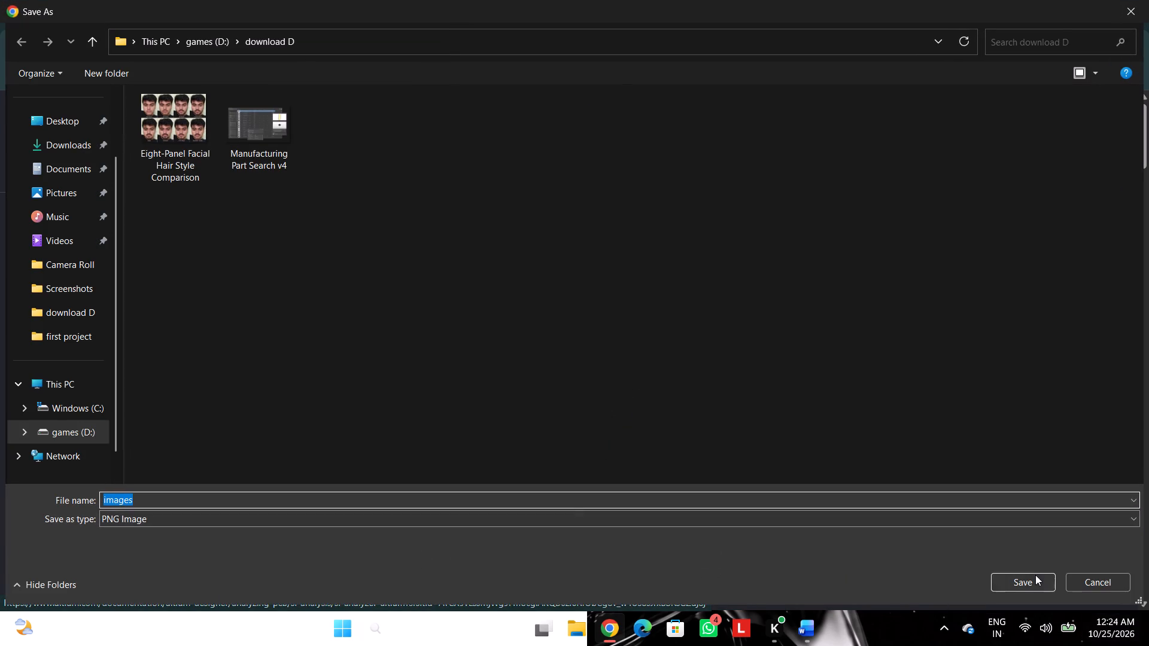
pyautogui.click(1035, 578)
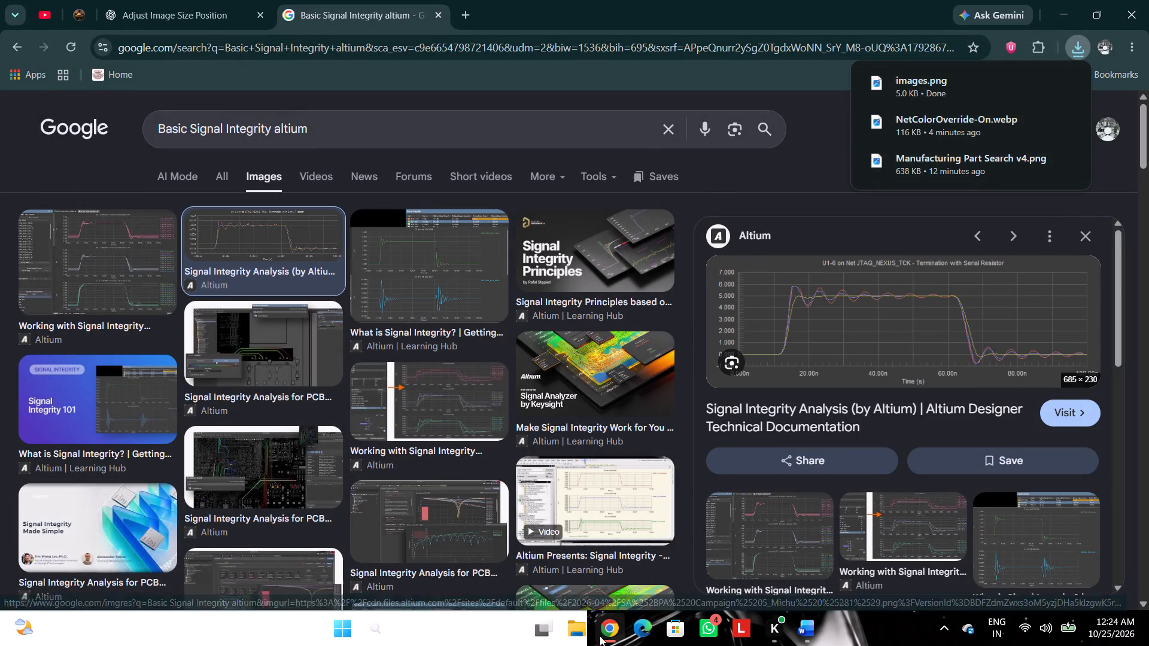
# In File Explorer, refresh the download D folder and copy the "images" picture file.
pyautogui.click(558, 634)
pyautogui.click(564, 631)
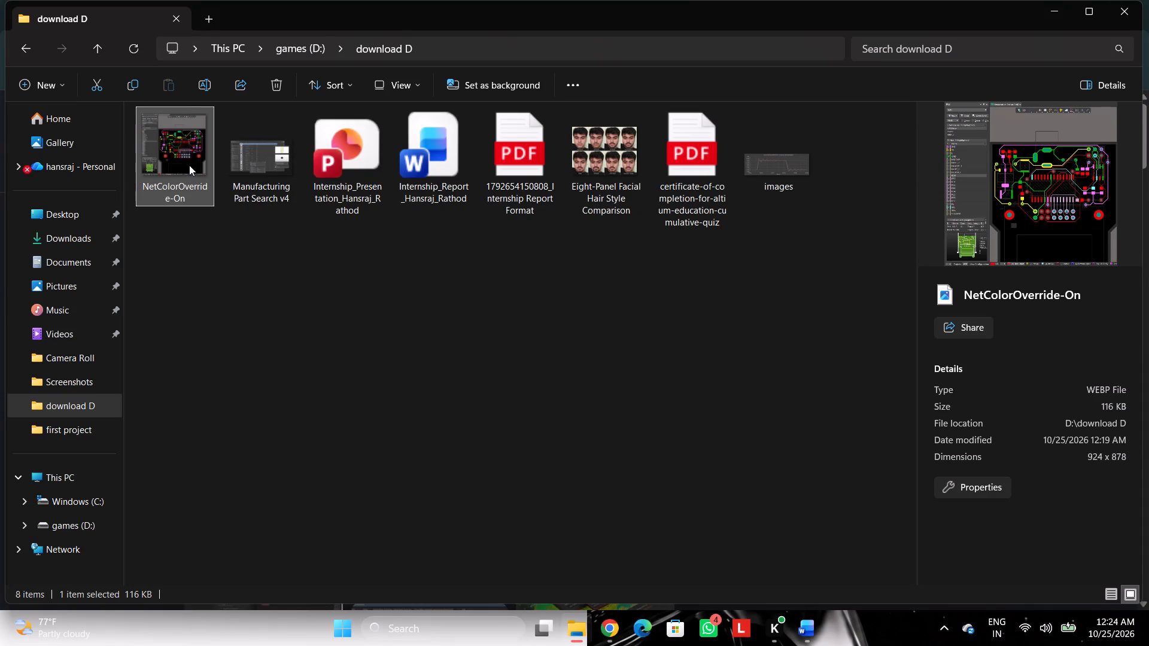
pyautogui.click(124, 51)
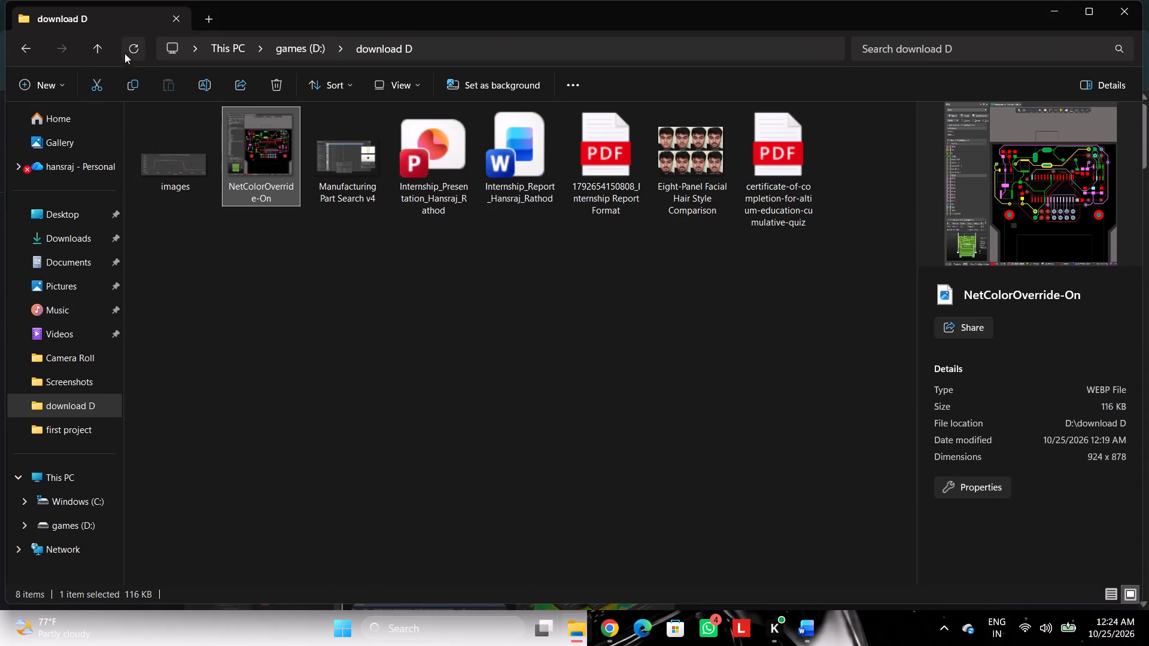
pyautogui.click(170, 162)
pyautogui.click(139, 89)
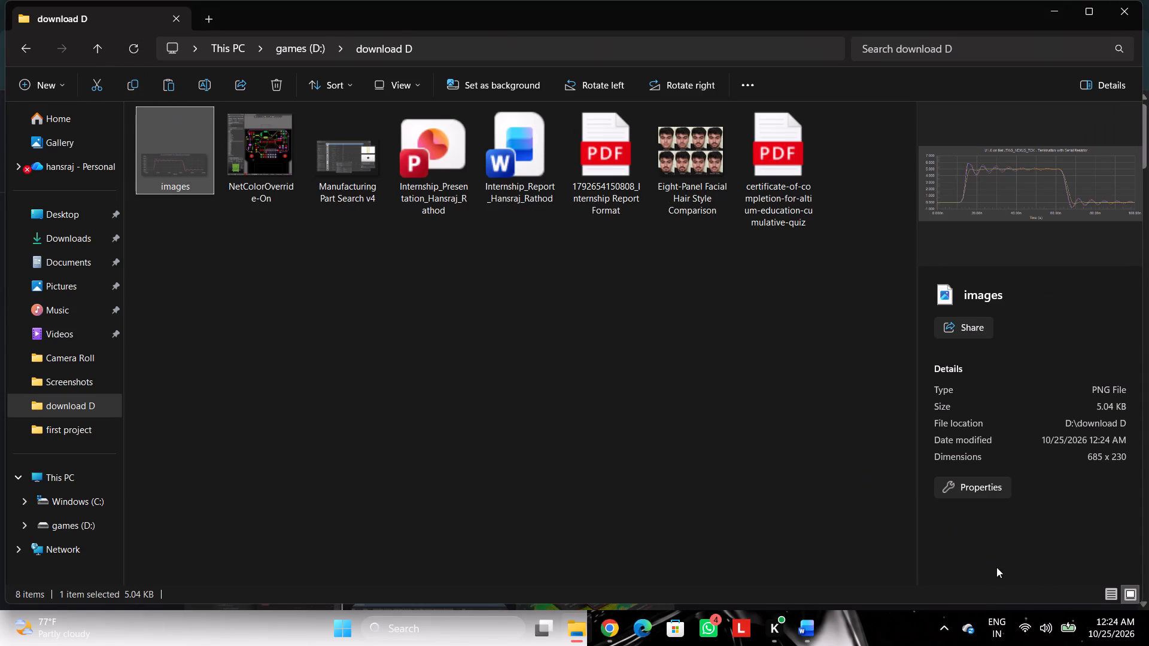
# In Word, paste the waveform graph at the end of the Return paths bullet in section 9.3.
pyautogui.click(808, 629)
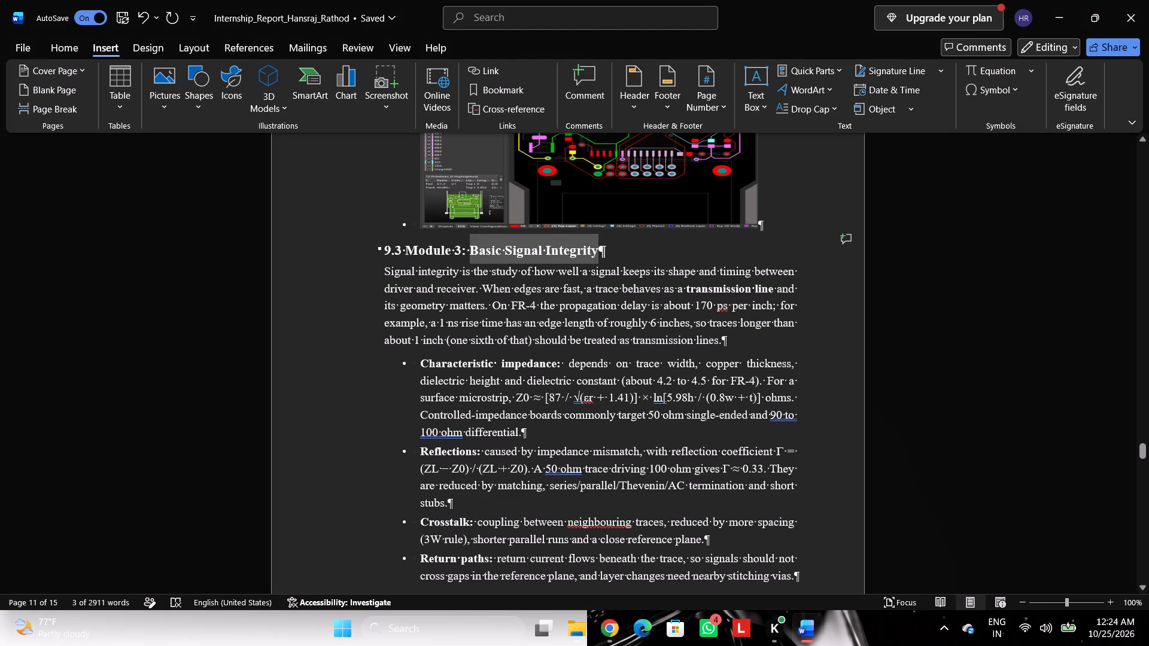
pyautogui.scroll(-4, 490, 239)
pyautogui.click(804, 433)
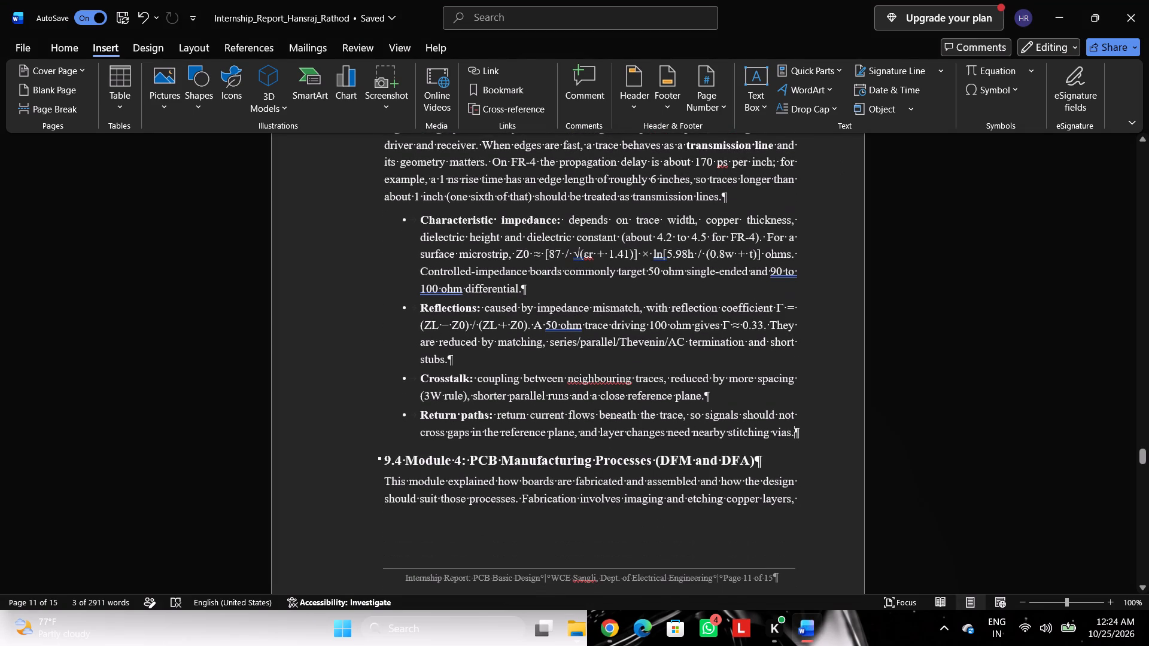
pyautogui.hotkey('ctrl', 'v')
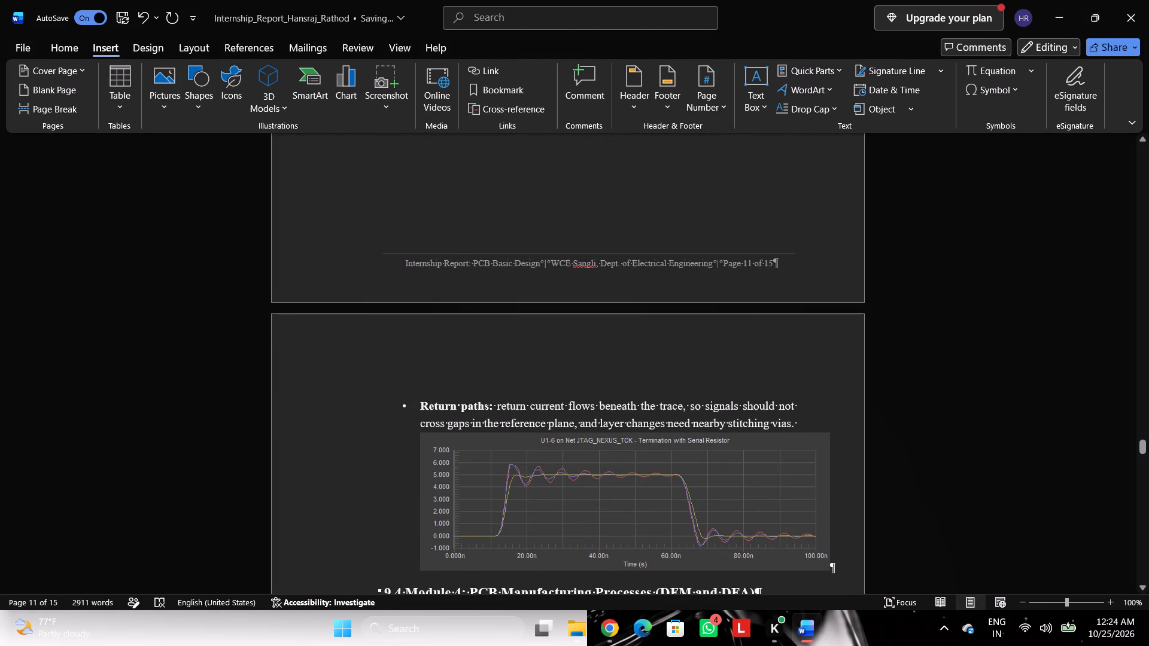
# Shrink the waveform graph below the Return paths bullet, narrowing it to fit inside the text margins and slightly reducing its height.
pyautogui.scroll(4, 613, 385)
pyautogui.scroll(4, 524, 398)
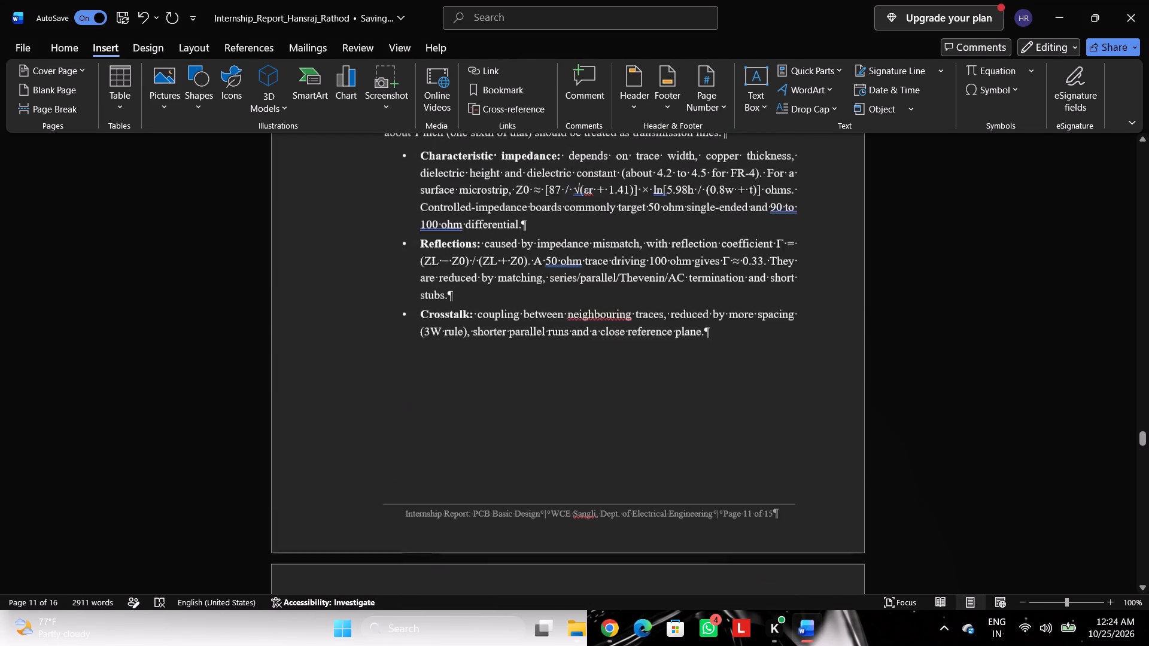
pyautogui.scroll(-4, 524, 398)
pyautogui.scroll(5, 523, 398)
pyautogui.scroll(-7, 523, 398)
pyautogui.scroll(-5, 563, 346)
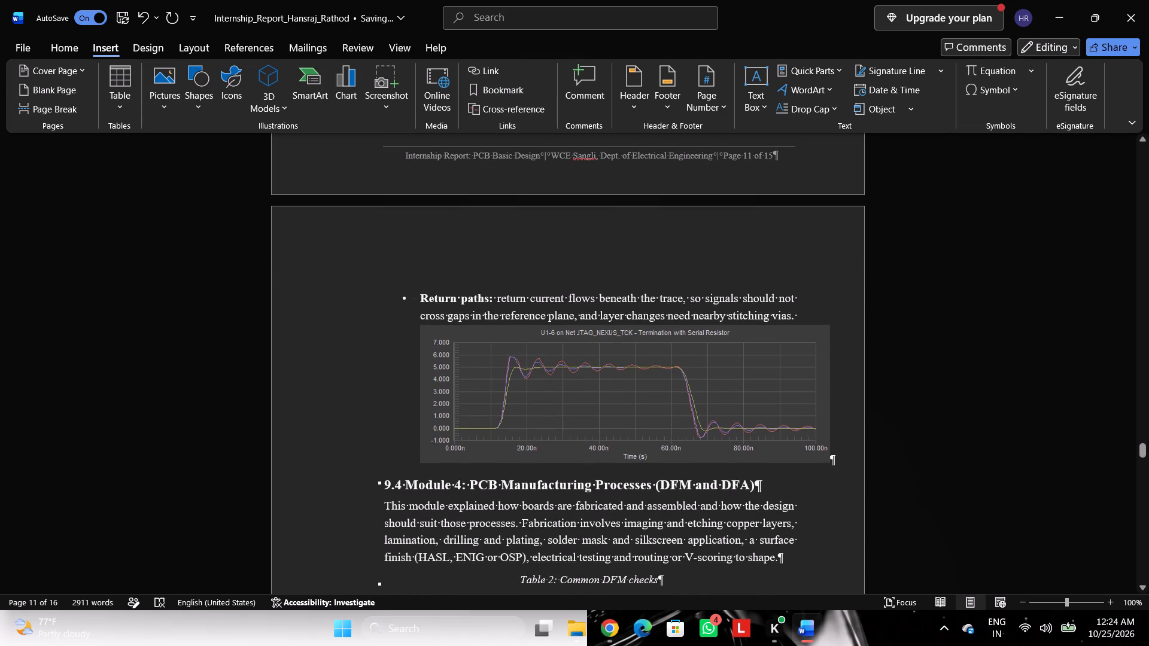
pyautogui.click(728, 404)
pyautogui.moveTo(831, 398); pyautogui.dragTo(823, 398)
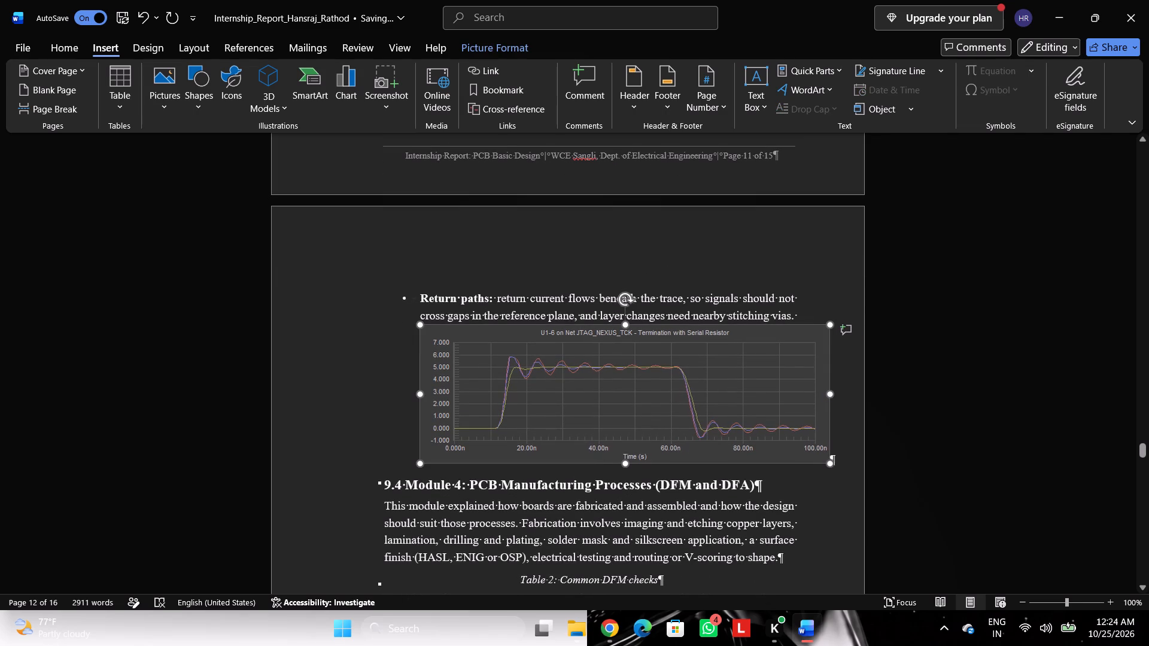
pyautogui.moveTo(823, 398); pyautogui.dragTo(823, 403)
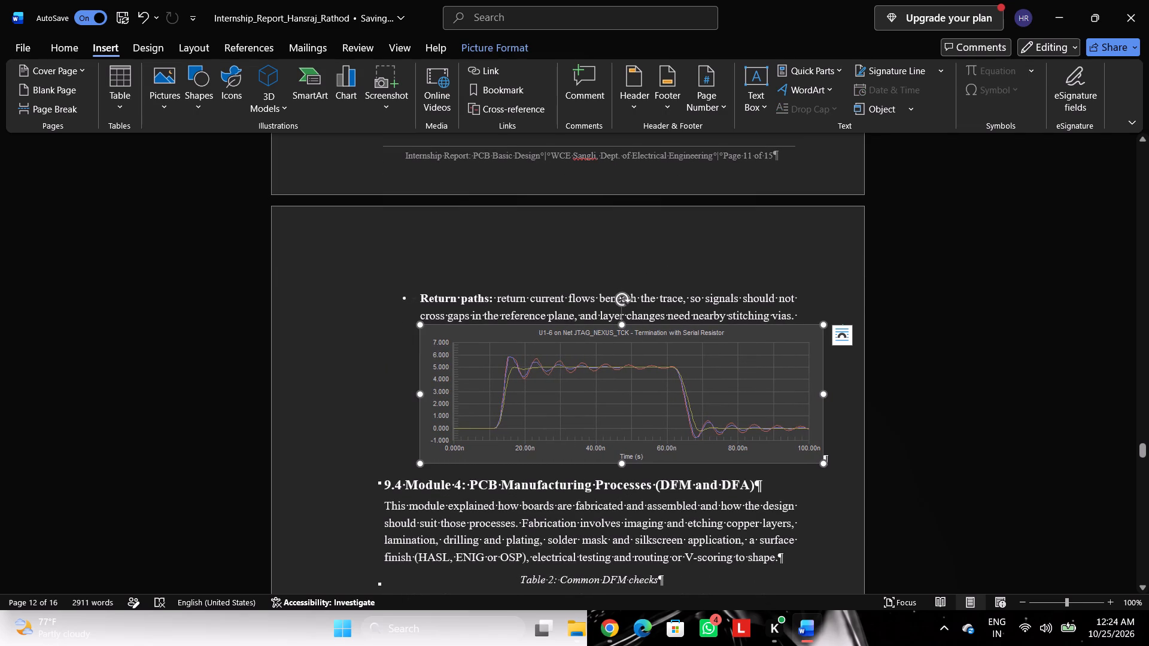
pyautogui.moveTo(822, 393); pyautogui.dragTo(802, 395)
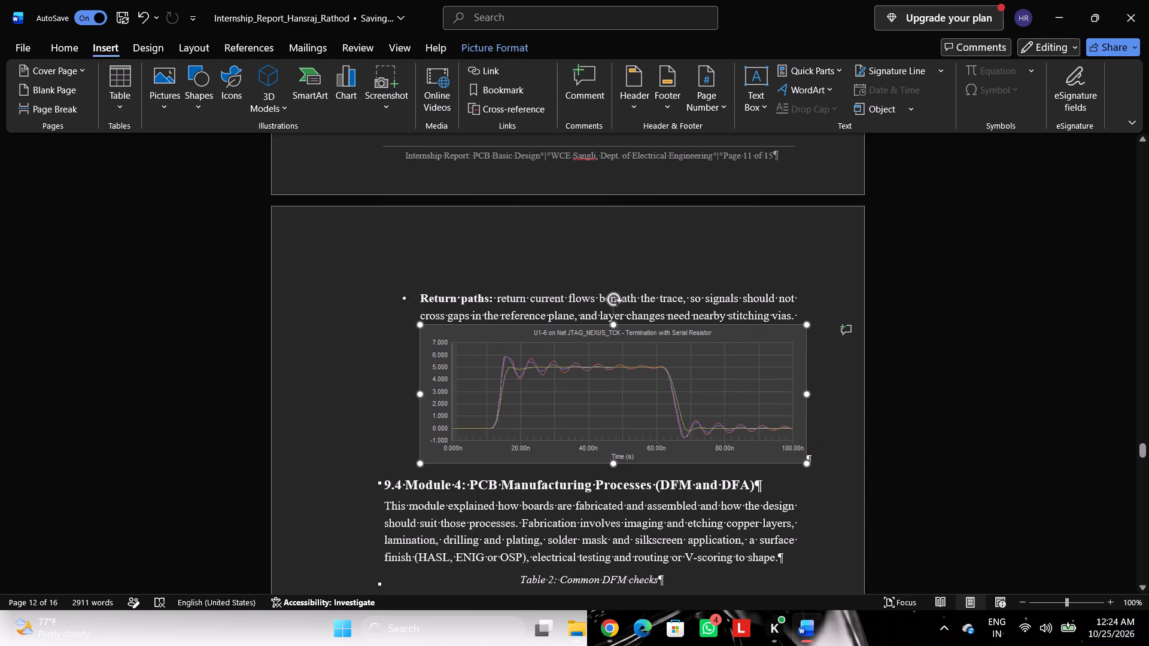
pyautogui.moveTo(802, 395); pyautogui.dragTo(777, 395)
pyautogui.moveTo(603, 463); pyautogui.dragTo(600, 453)
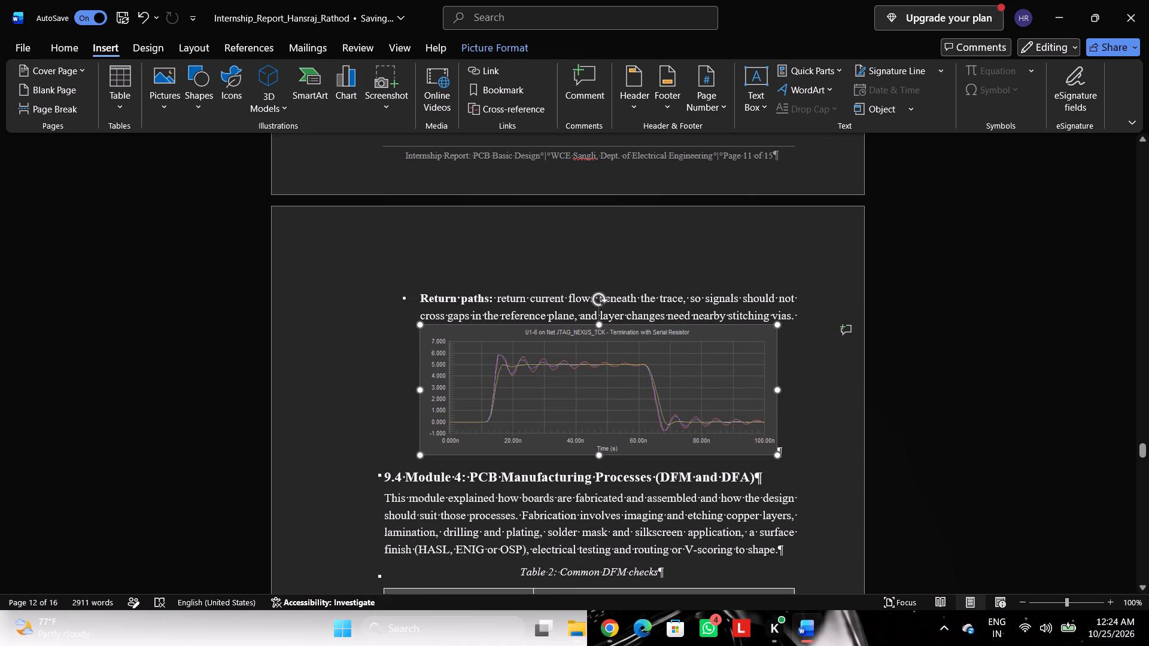
pyautogui.moveTo(600, 453); pyautogui.dragTo(599, 441)
pyautogui.click(304, 336)
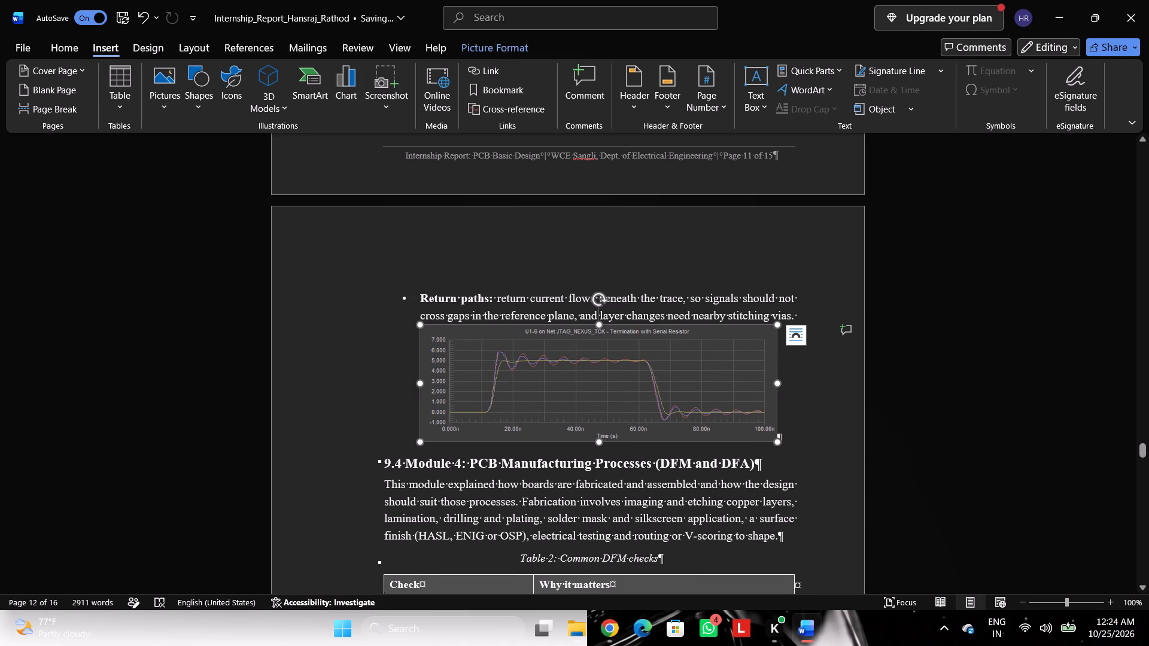
pyautogui.click(337, 381)
# Review the page layout from the section 9.2 bullets through the waveform graph and the DFM table to sections 9.5 and 9.6.
pyautogui.scroll(10, 339, 382)
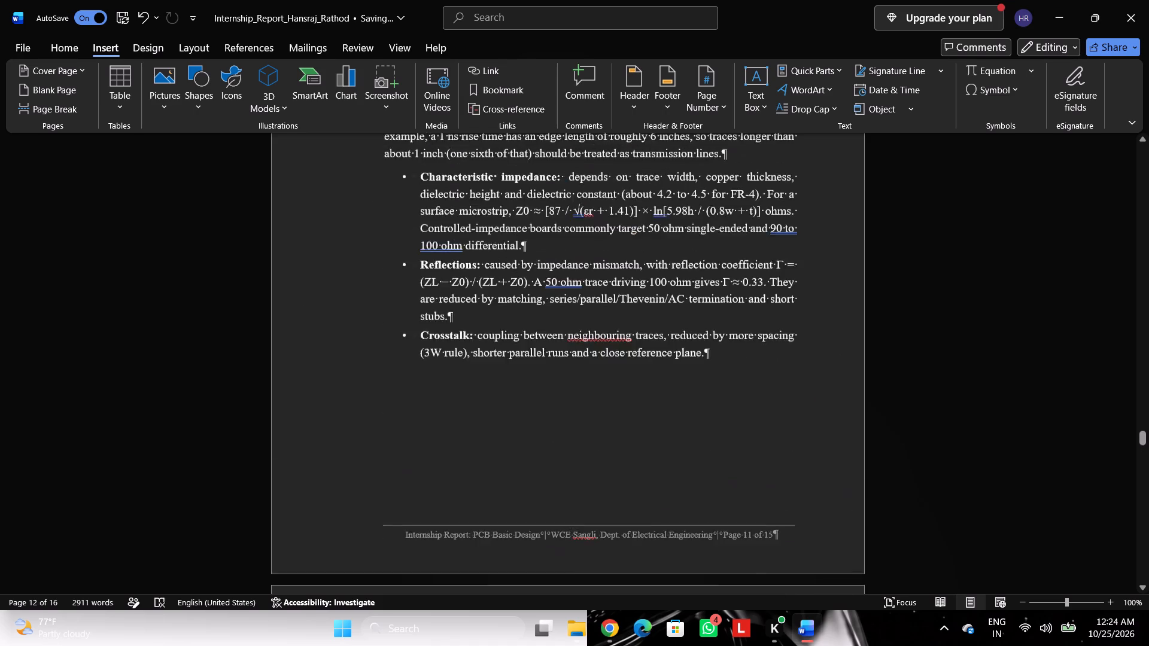
pyautogui.scroll(9, 355, 371)
pyautogui.scroll(9, 443, 362)
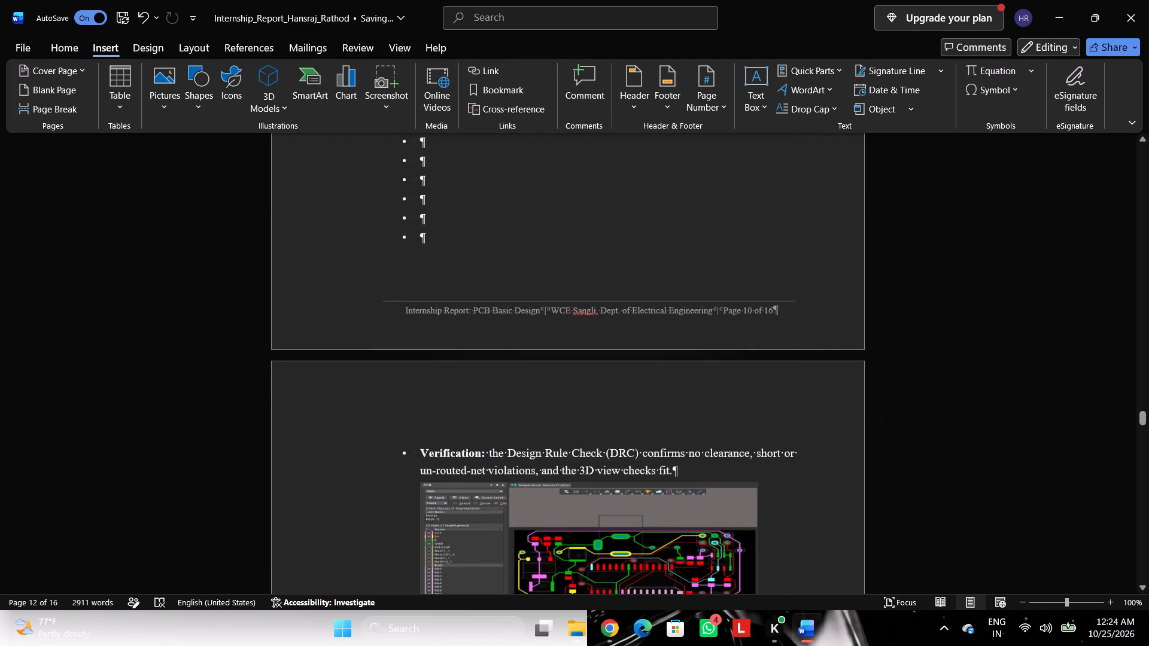
pyautogui.scroll(15, 472, 386)
pyautogui.scroll(-10, 489, 383)
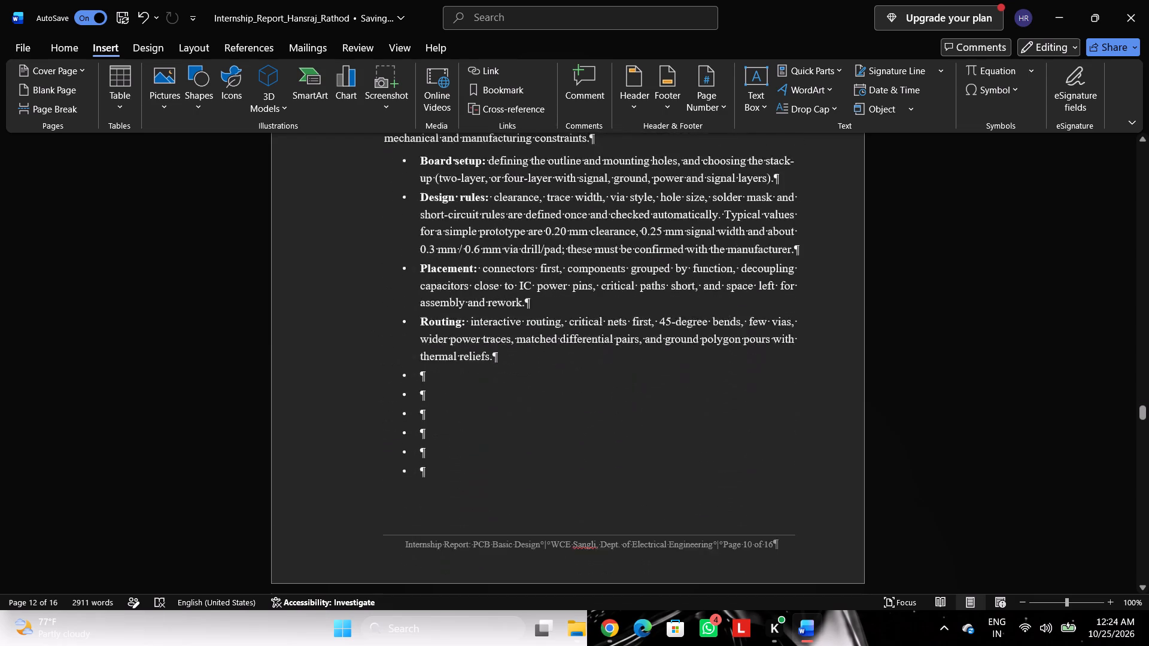
pyautogui.scroll(-20, 490, 383)
pyautogui.scroll(-15, 490, 383)
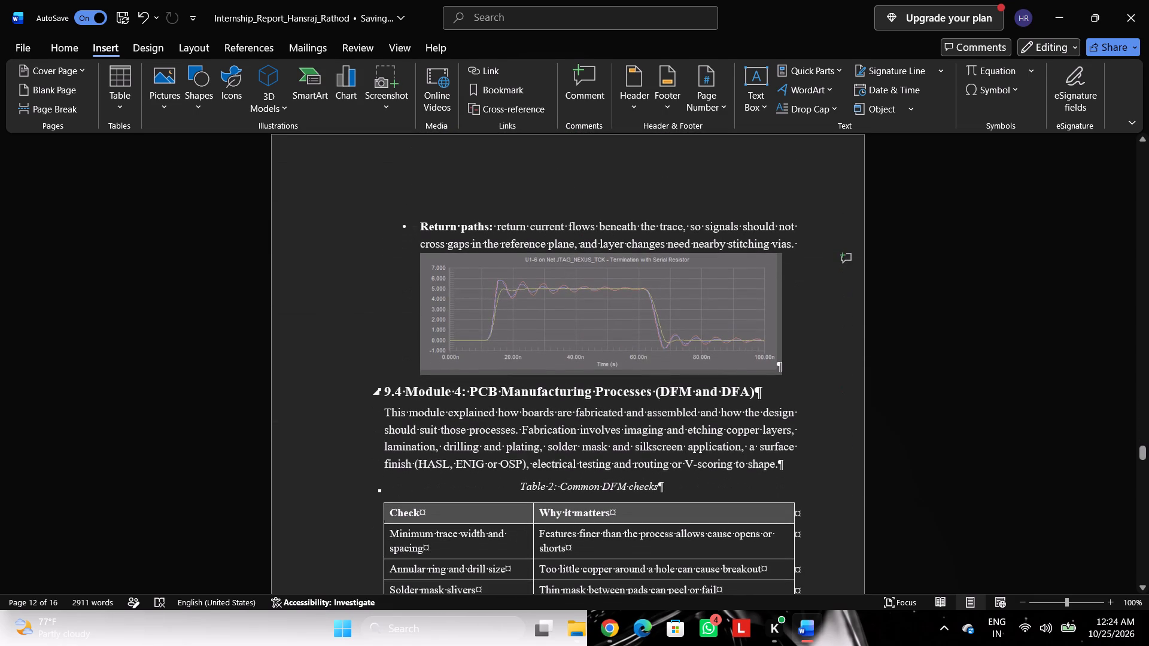
pyautogui.scroll(6, 519, 350)
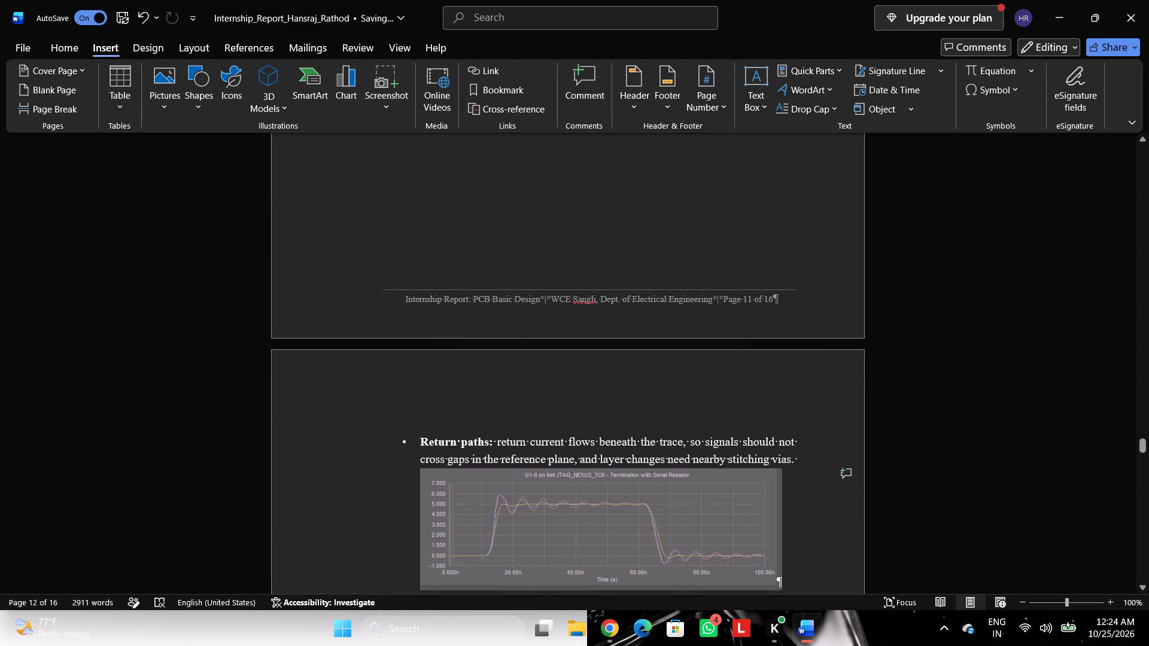
pyautogui.scroll(-14, 519, 350)
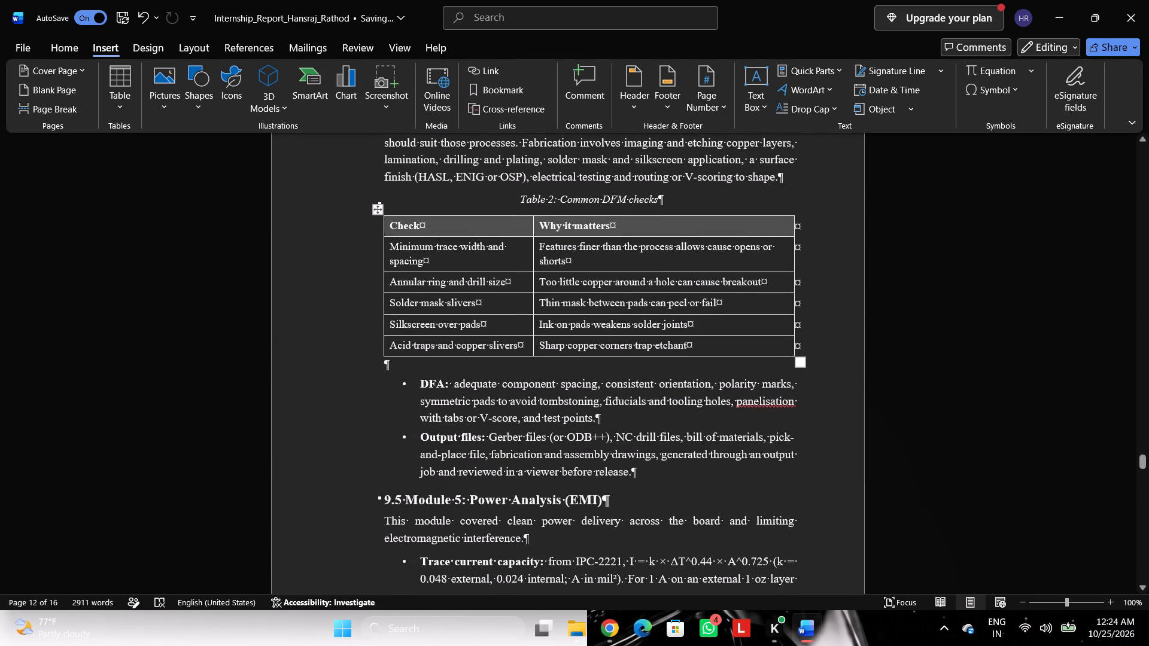
pyautogui.scroll(-6, 576, 334)
pyautogui.scroll(-10, 594, 389)
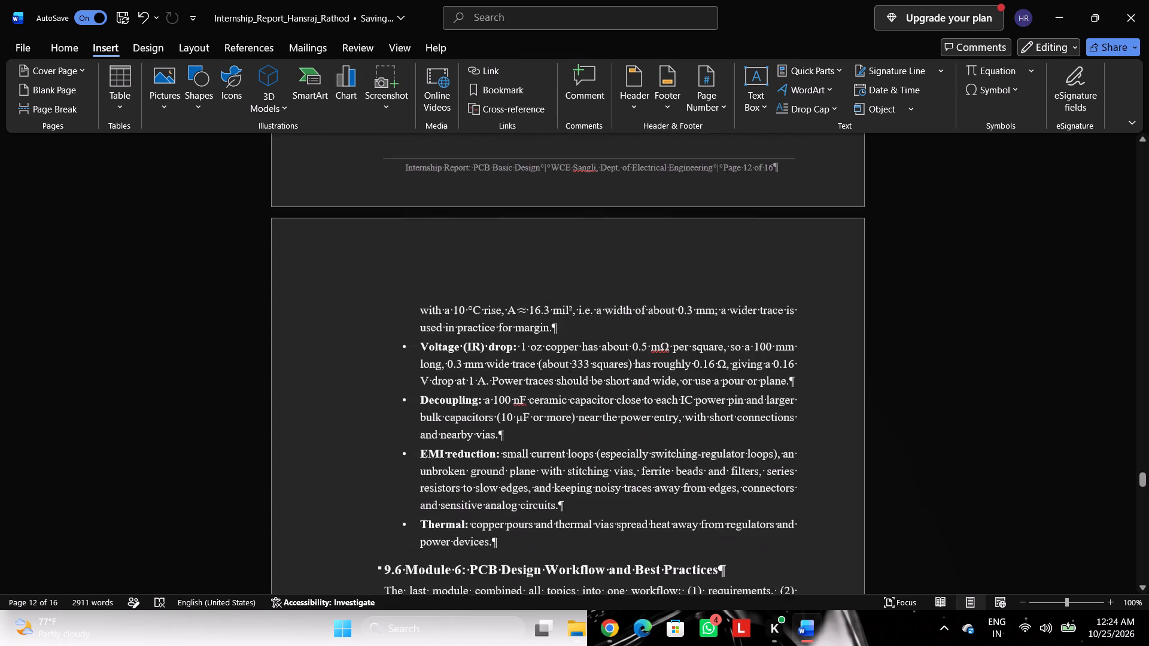
pyautogui.scroll(-4, 618, 364)
pyautogui.scroll(18, 618, 365)
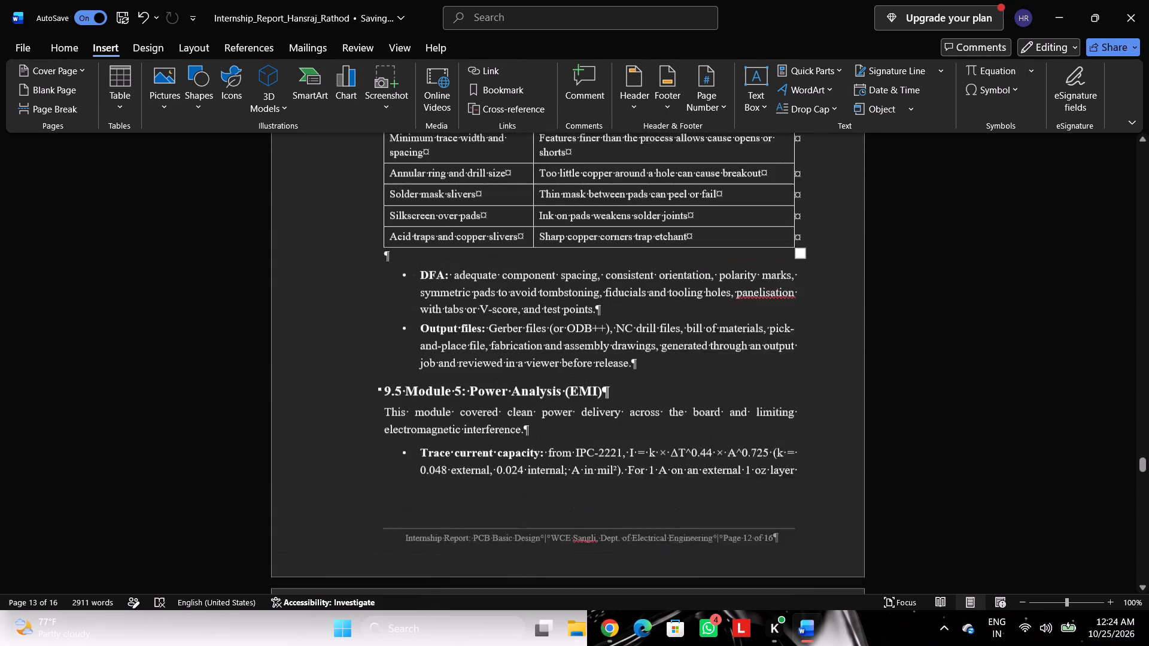
# Copy the title text ": PCB Manufacturing Processes (DFM and DFA)" from the section 9.4 heading.
pyautogui.scroll(6, 602, 392)
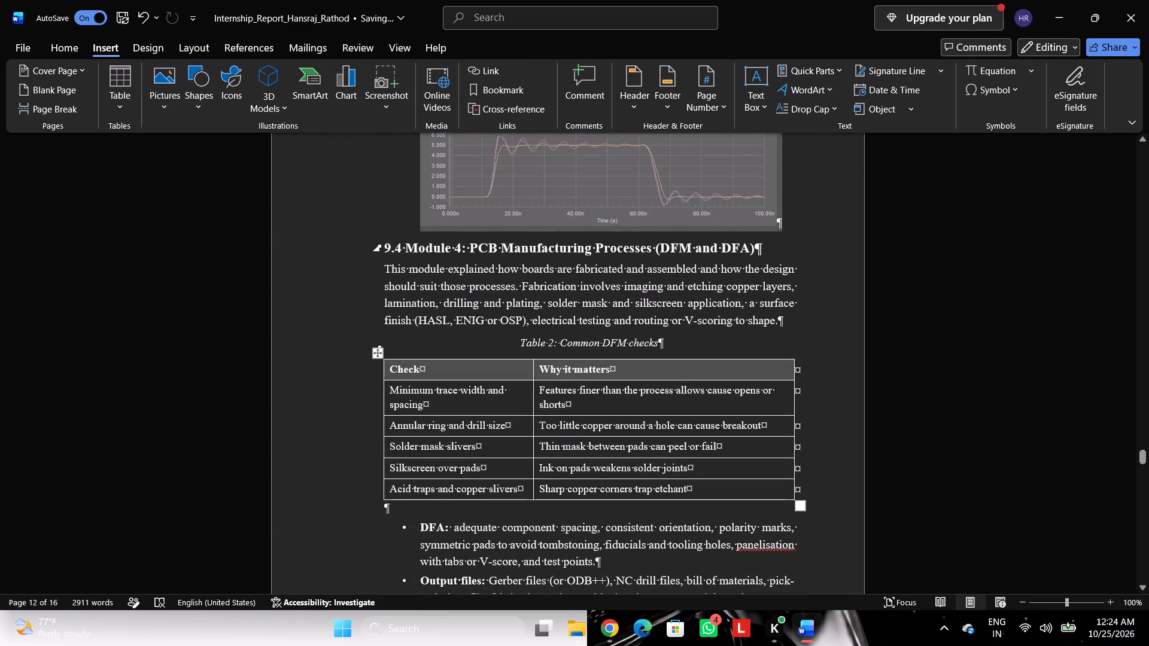
pyautogui.moveTo(467, 245); pyautogui.dragTo(692, 257)
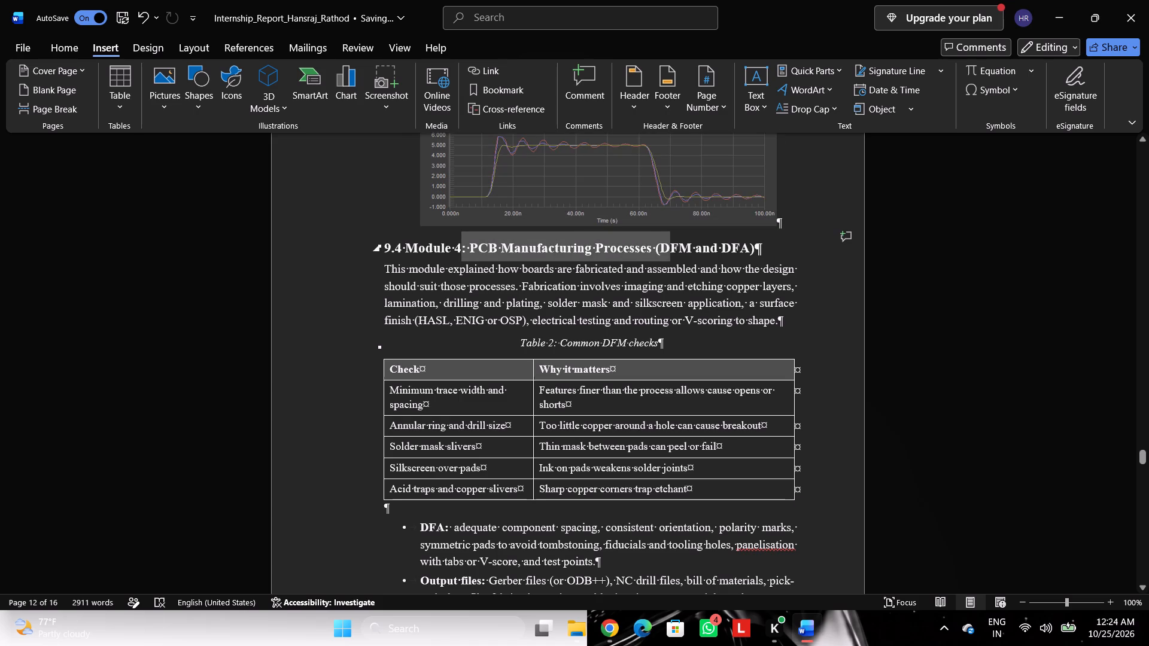
pyautogui.moveTo(692, 257); pyautogui.dragTo(763, 257)
pyautogui.hotkey('ctrl', 'c')
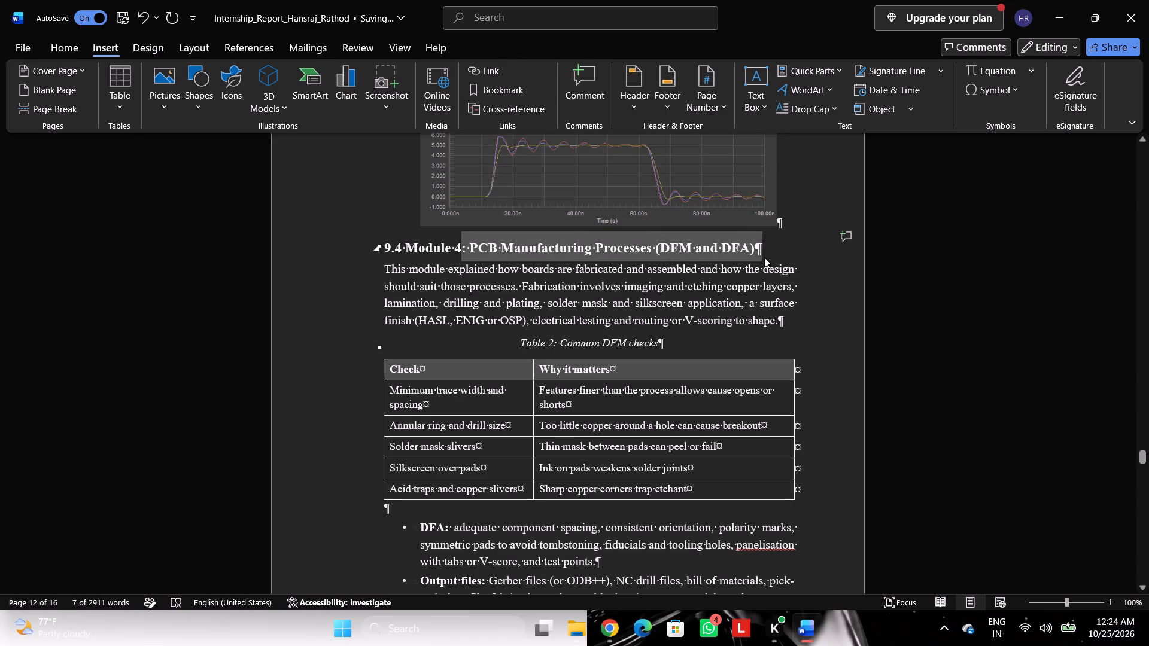
# In Chrome, search Google Images for ": PCB Manufacturing Processes (DFM and DFA) altium", replacing "Basic Signal Integrity" with the copied title.
pyautogui.click(617, 645)
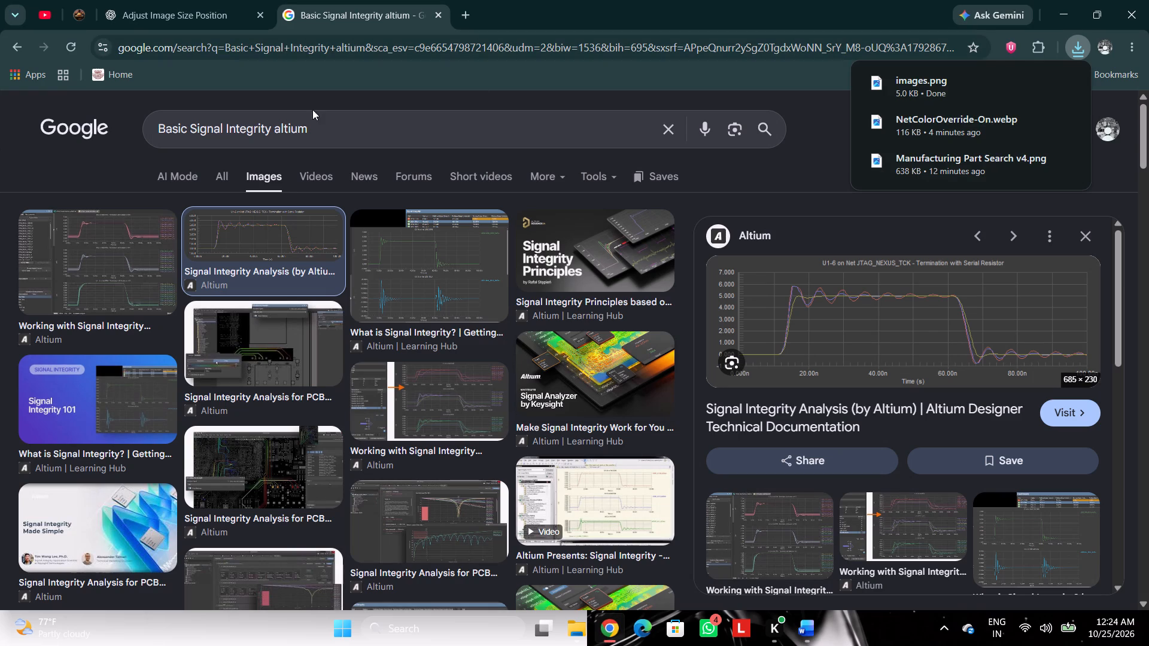
pyautogui.moveTo(272, 130); pyautogui.dragTo(140, 145)
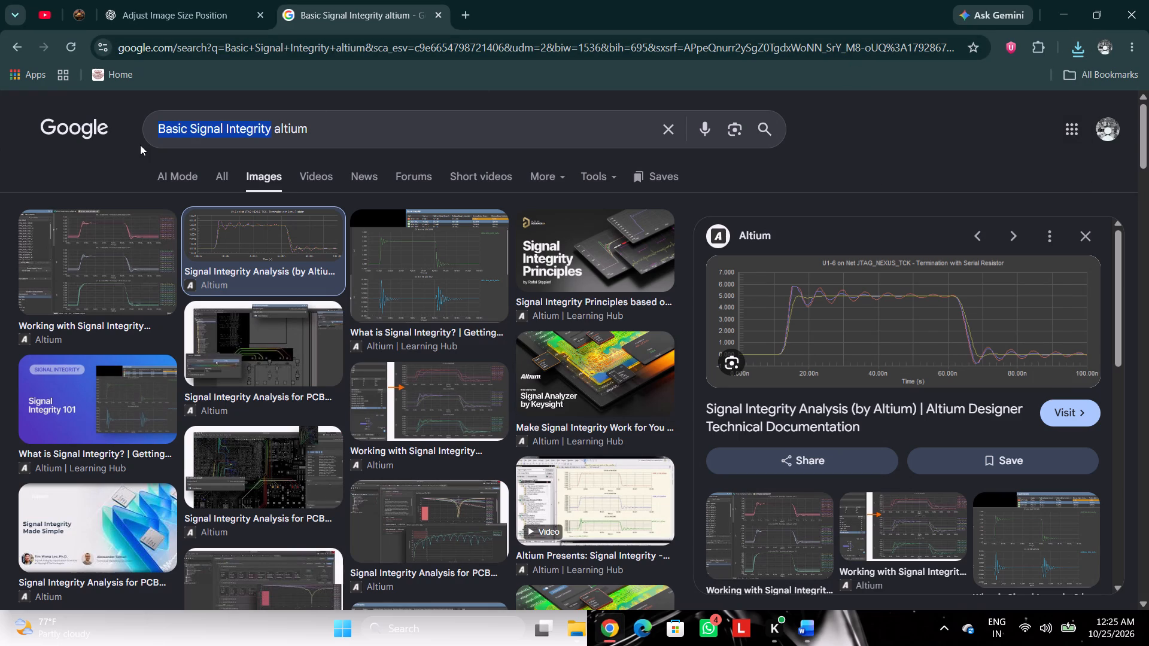
pyautogui.hotkey('ctrl', 'v')
pyautogui.press('Return')
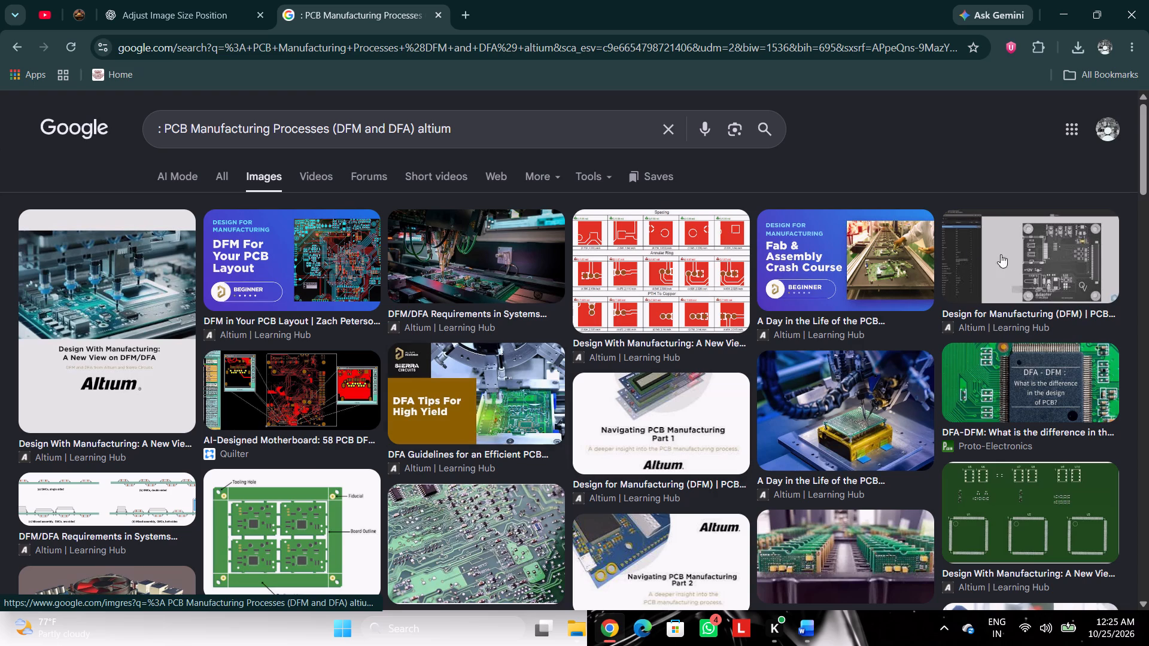
# Browse the image results and save the "DFM/DFA Requirements in Systems Engineering" assembly machine picture as a JPEG under its suggested name.
pyautogui.scroll(-4, 791, 355)
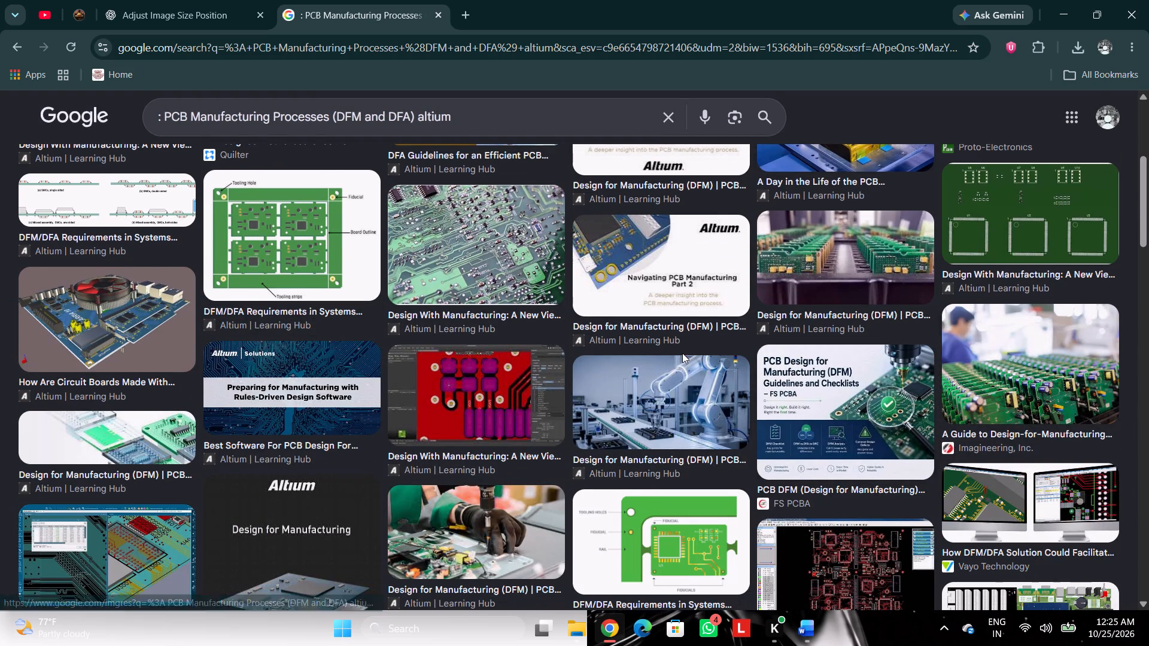
pyautogui.scroll(6, 680, 354)
pyautogui.click(813, 390)
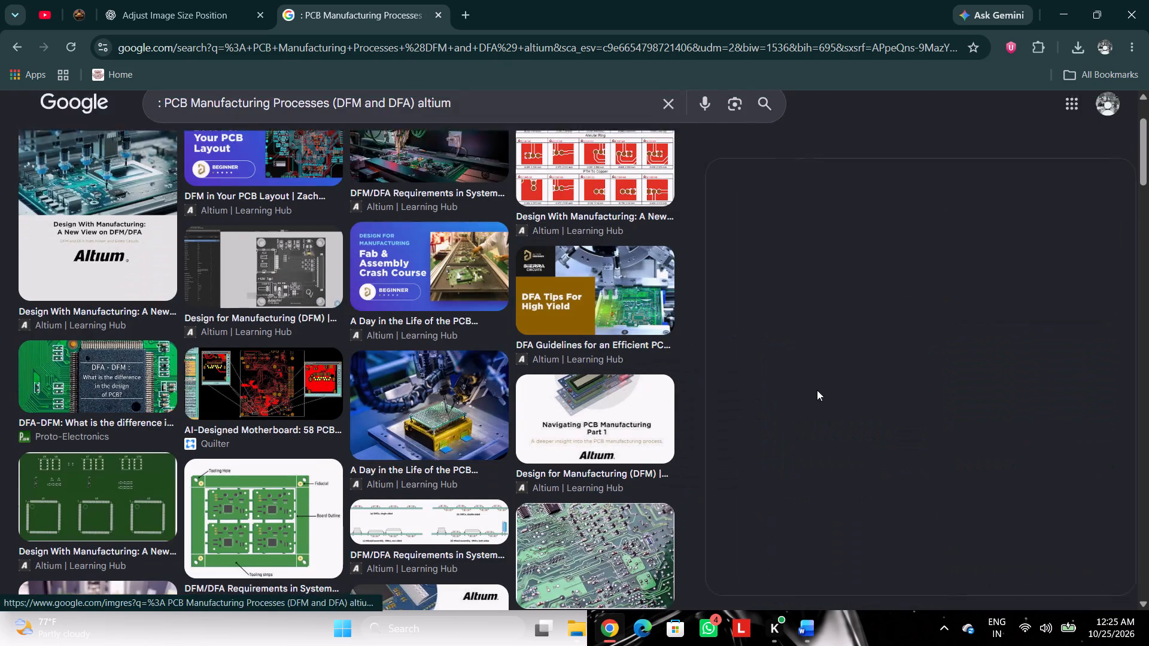
pyautogui.scroll(2, 373, 420)
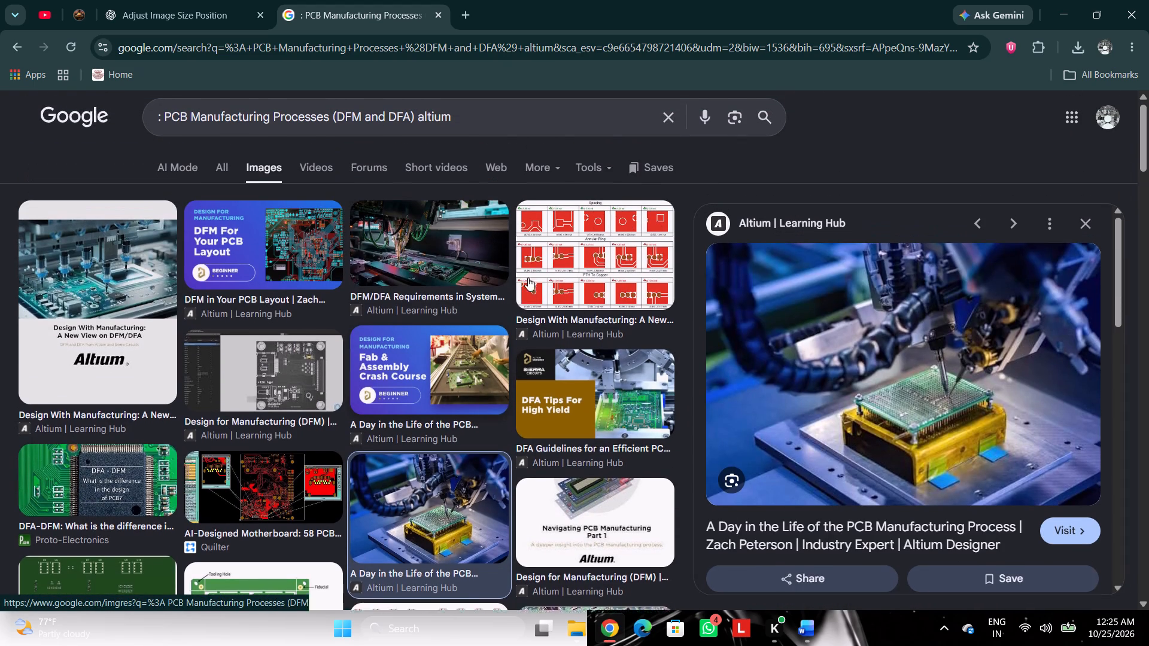
pyautogui.click(429, 257)
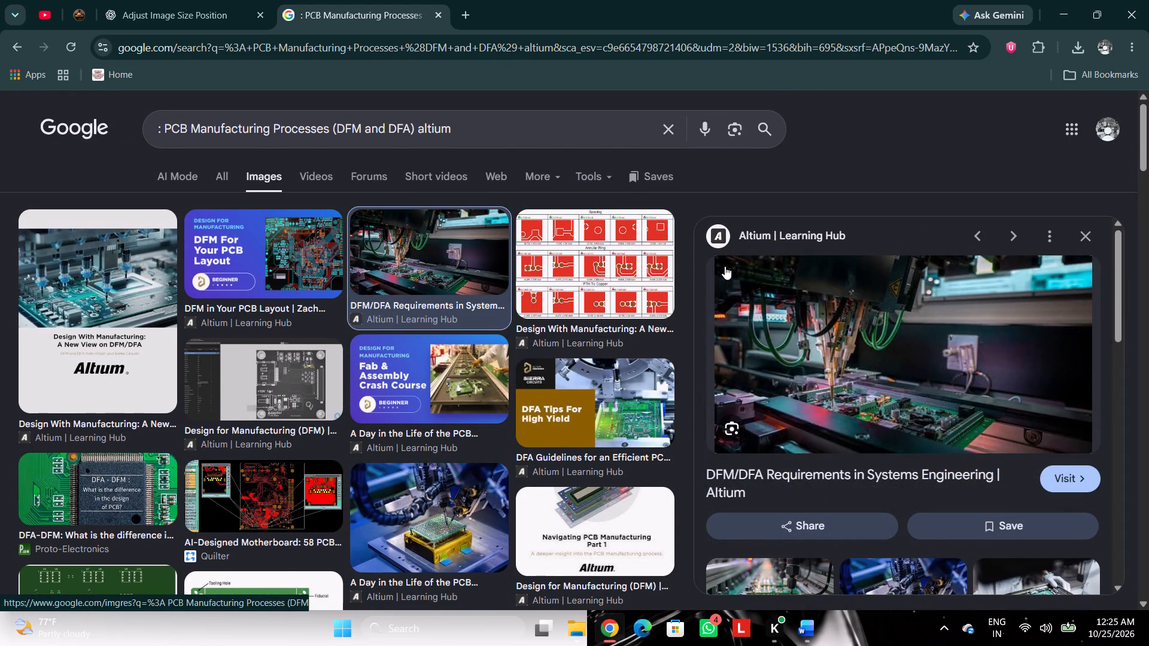
pyautogui.rightClick(870, 320)
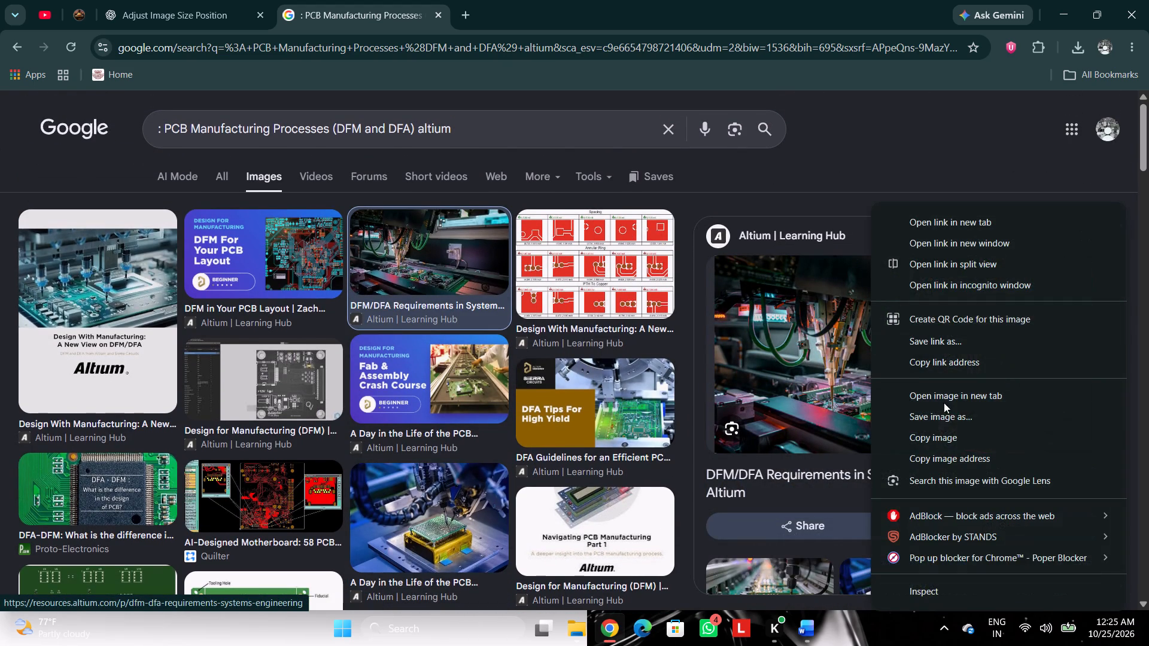
pyautogui.click(963, 424)
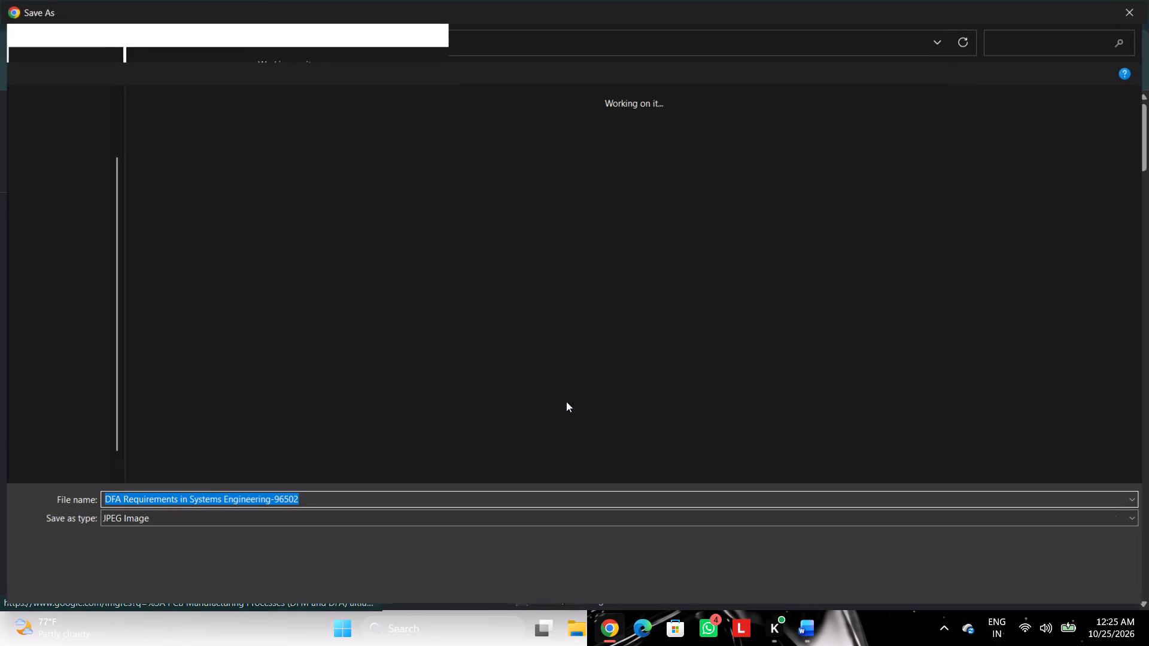
pyautogui.click(1010, 580)
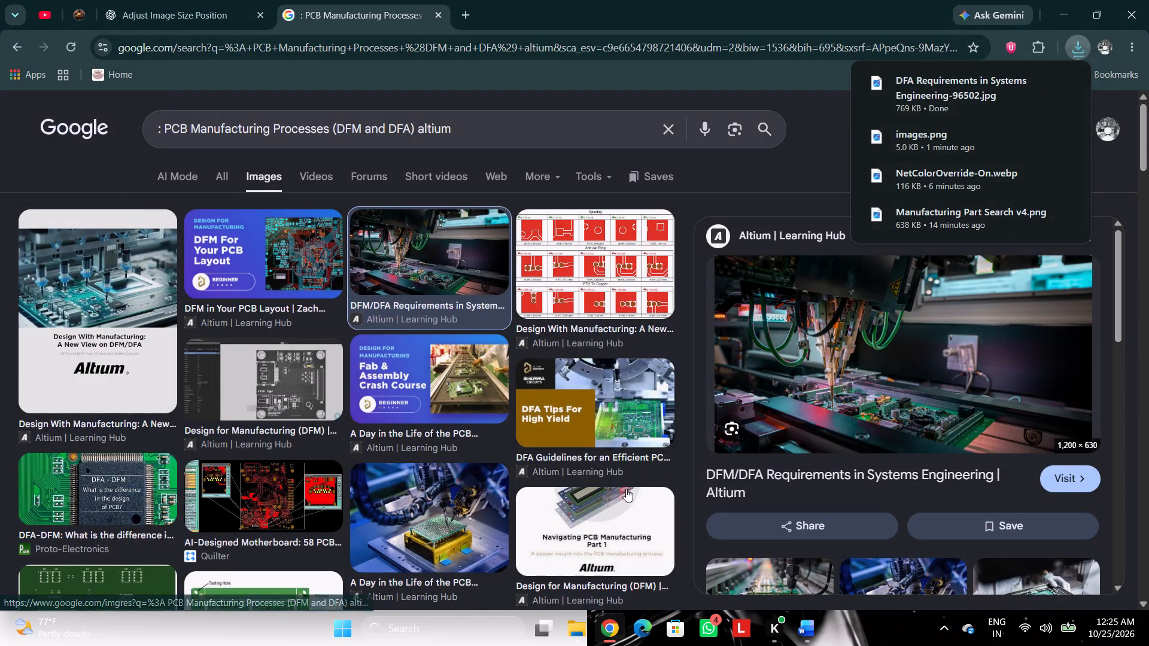
# In File Explorer, refresh the download D folder and copy the "DFA Requirements in Systems Engineering-96502" picture file.
pyautogui.click(567, 636)
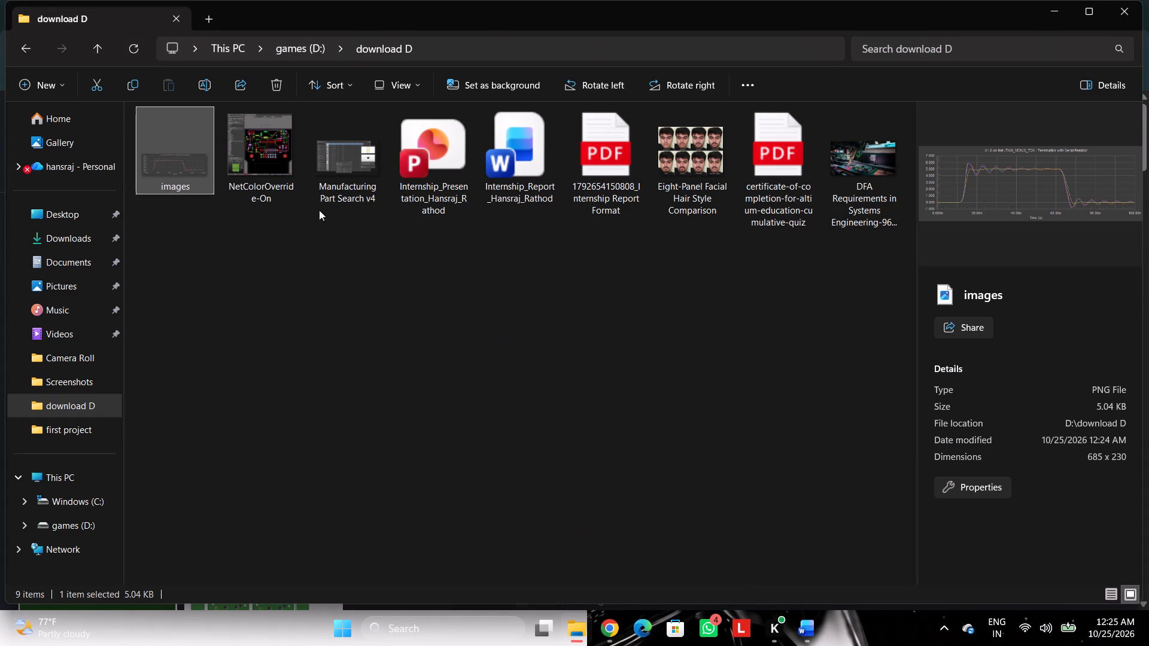
pyautogui.click(138, 49)
pyautogui.click(144, 164)
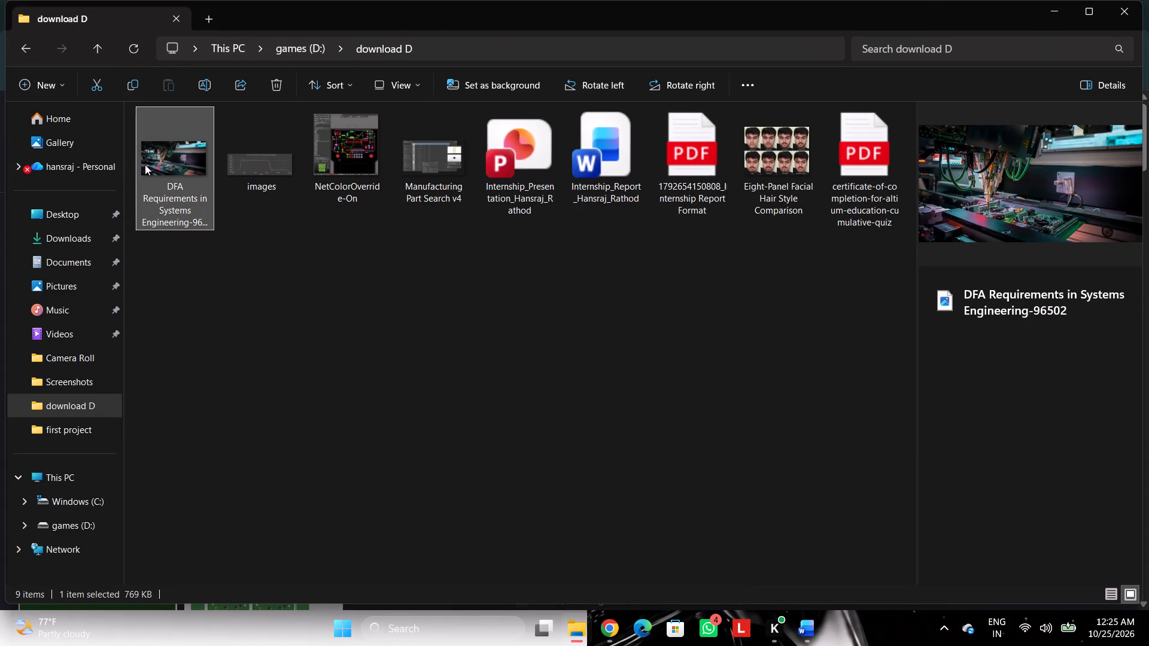
pyautogui.click(141, 82)
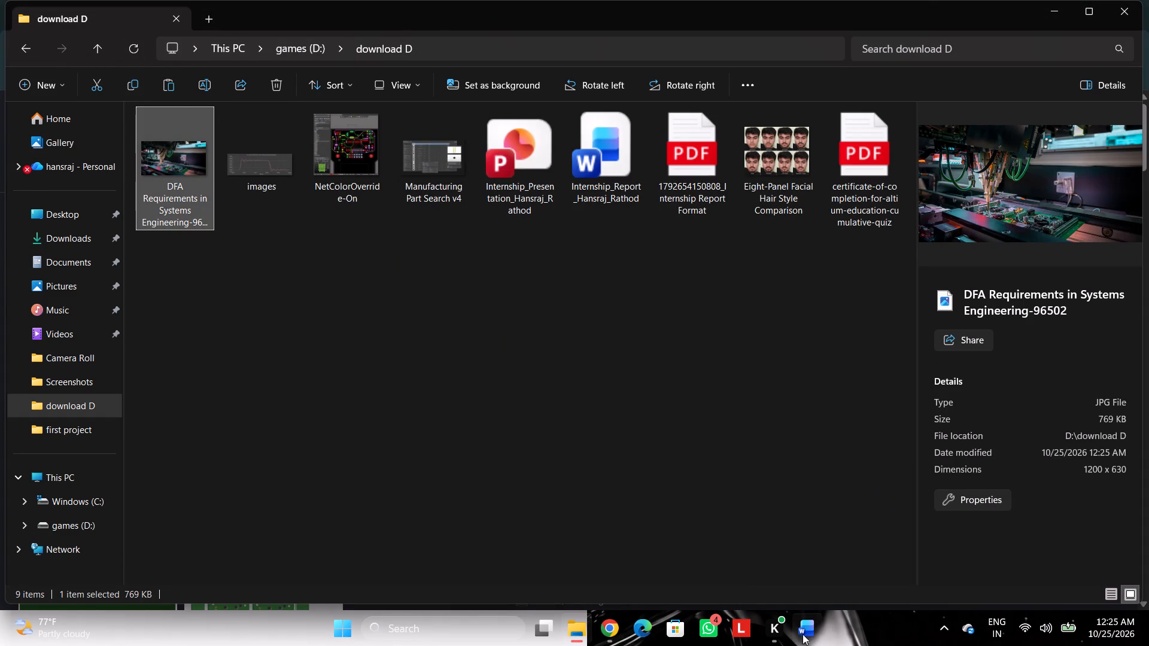
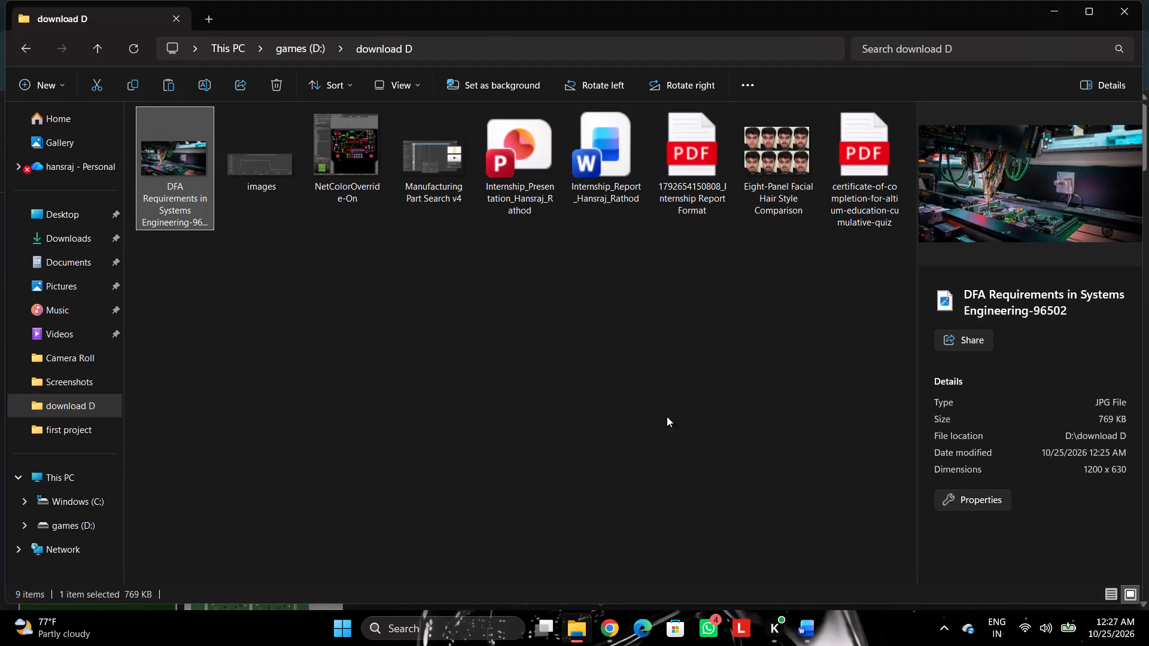
# In Word, paste the copied DFM/DFA assembly machine picture at the end of section 9.4's "Output files" bullet, after "before release.".
pyautogui.click(805, 623)
pyautogui.scroll(-3, 491, 213)
pyautogui.scroll(-3, 731, 381)
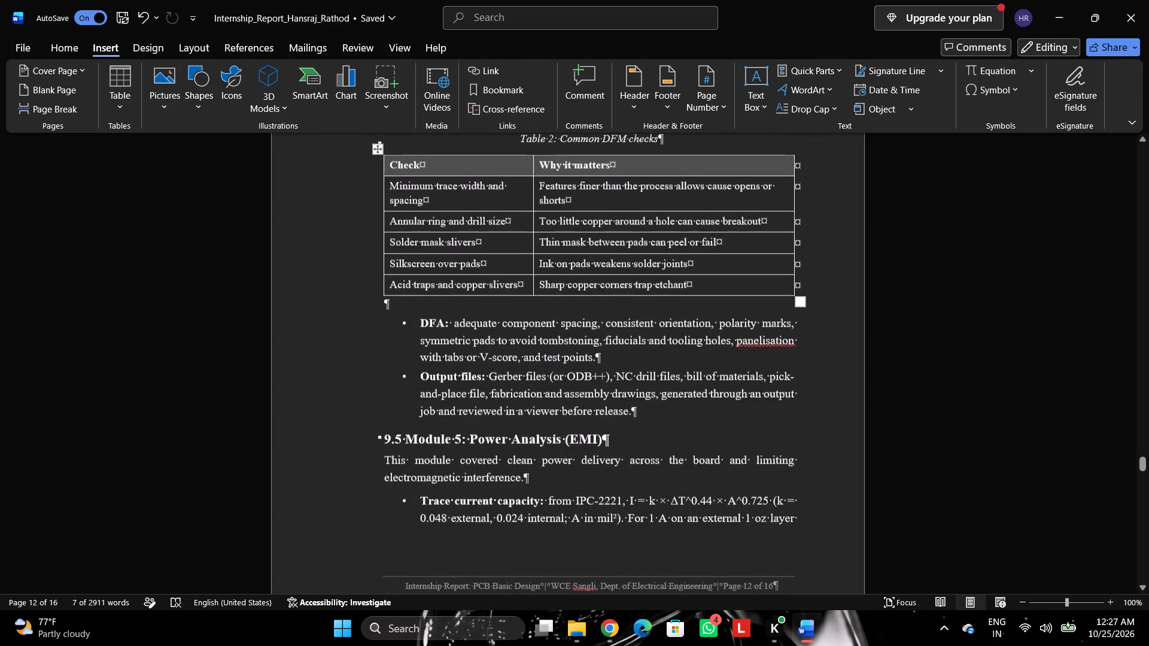
pyautogui.click(642, 401)
pyautogui.hotkey('ctrl', 'v')
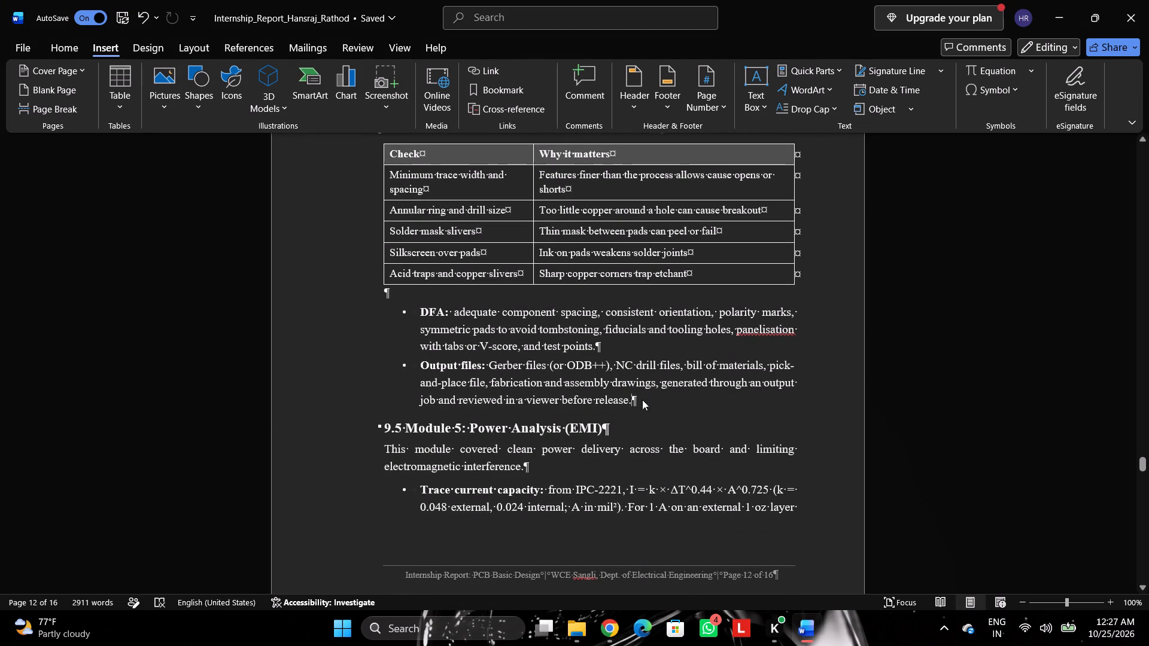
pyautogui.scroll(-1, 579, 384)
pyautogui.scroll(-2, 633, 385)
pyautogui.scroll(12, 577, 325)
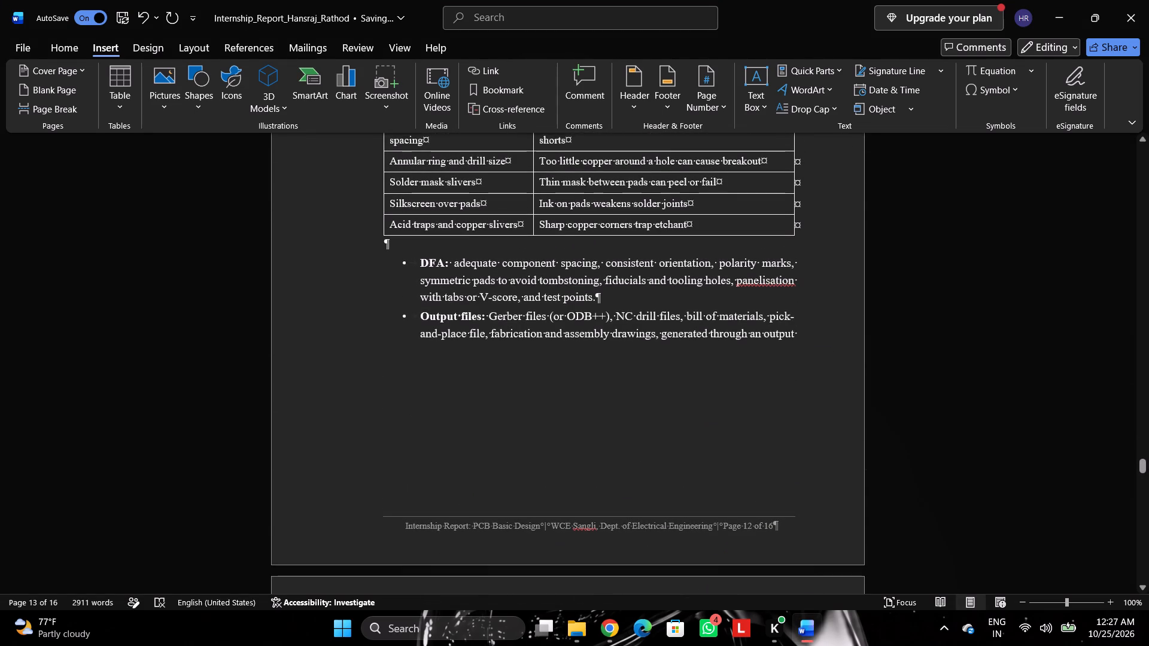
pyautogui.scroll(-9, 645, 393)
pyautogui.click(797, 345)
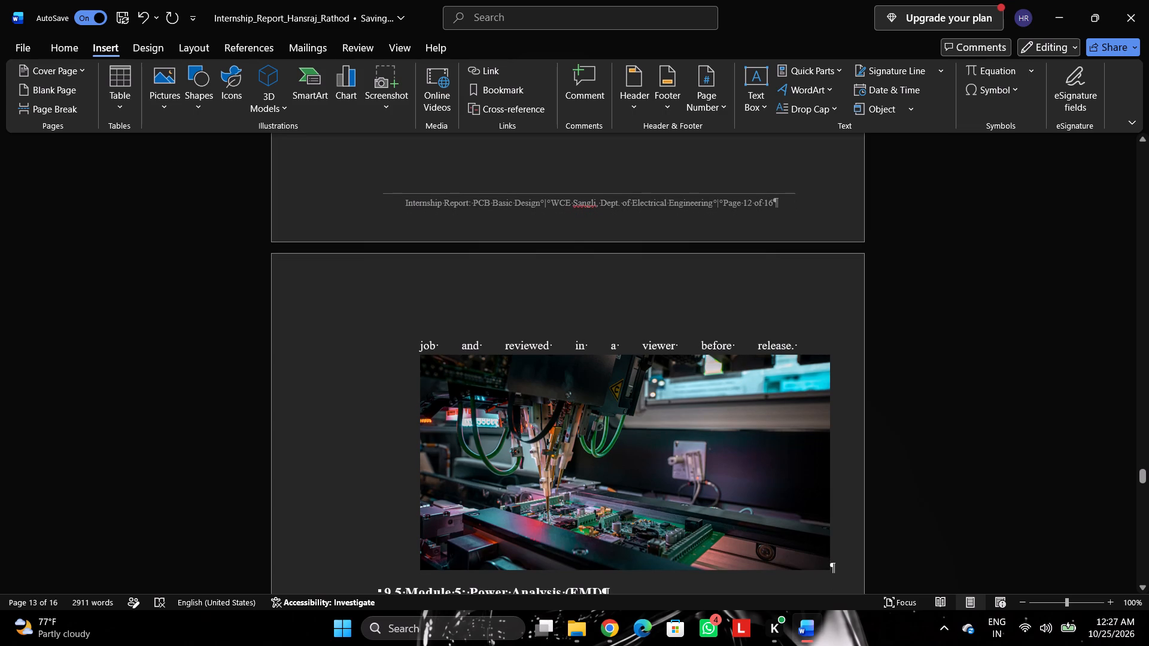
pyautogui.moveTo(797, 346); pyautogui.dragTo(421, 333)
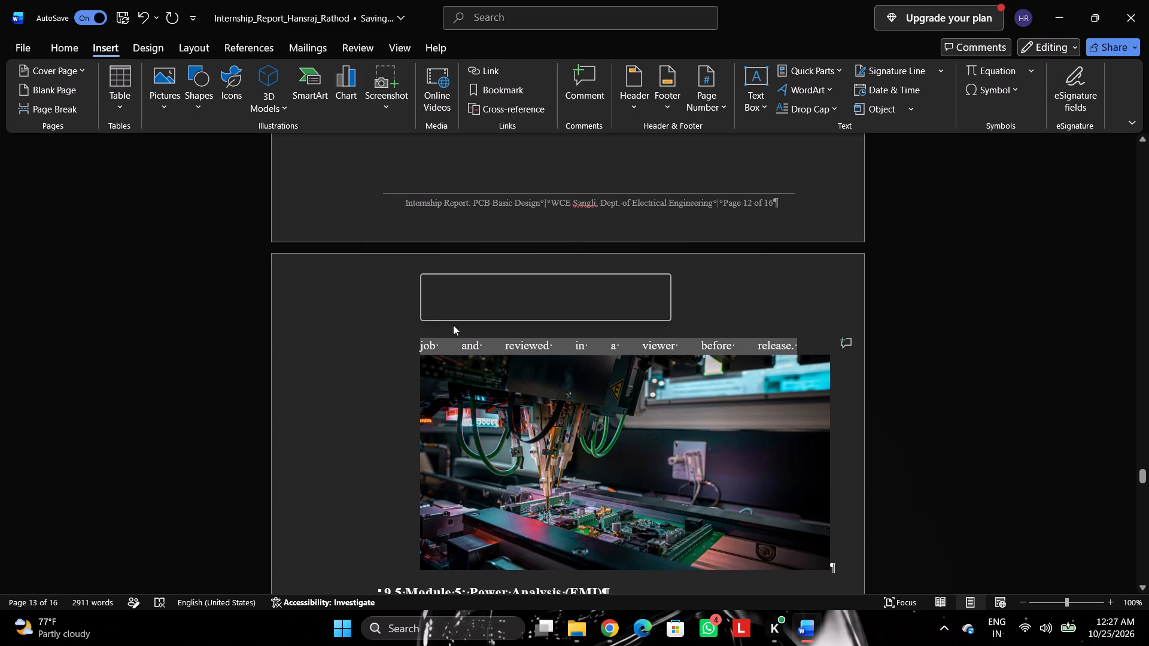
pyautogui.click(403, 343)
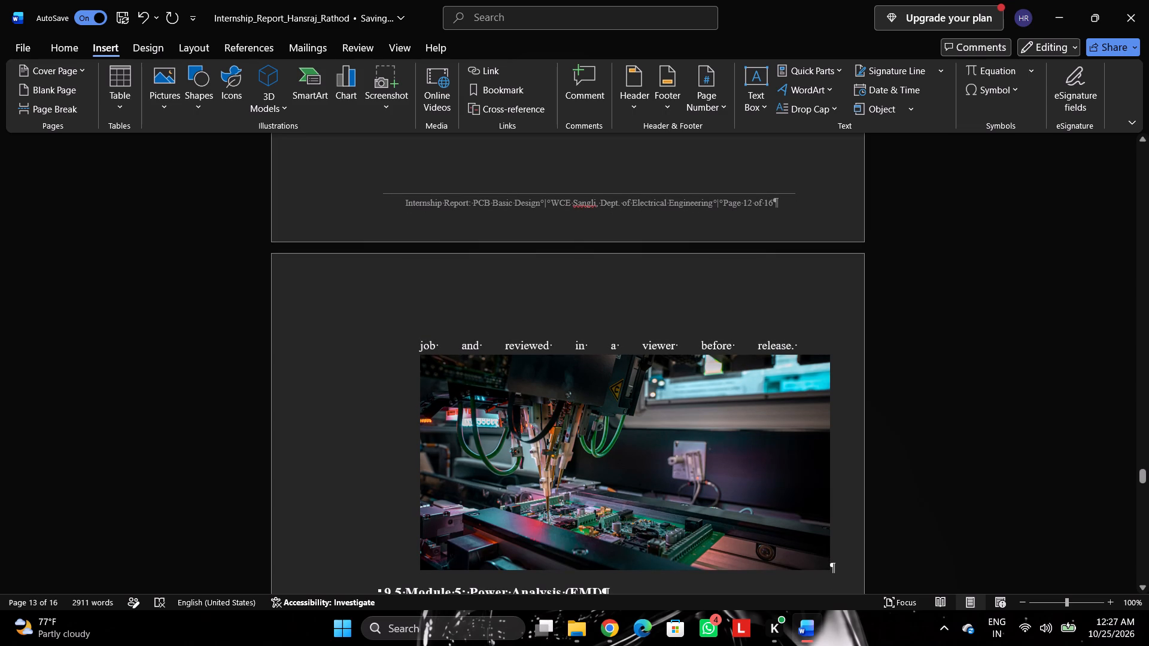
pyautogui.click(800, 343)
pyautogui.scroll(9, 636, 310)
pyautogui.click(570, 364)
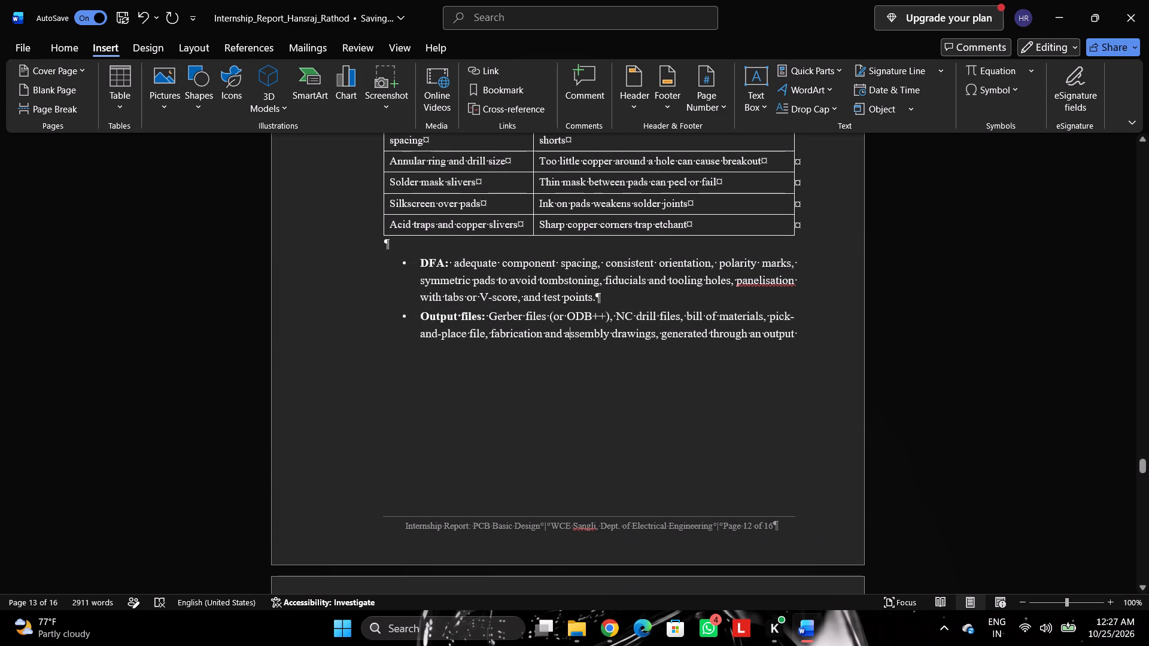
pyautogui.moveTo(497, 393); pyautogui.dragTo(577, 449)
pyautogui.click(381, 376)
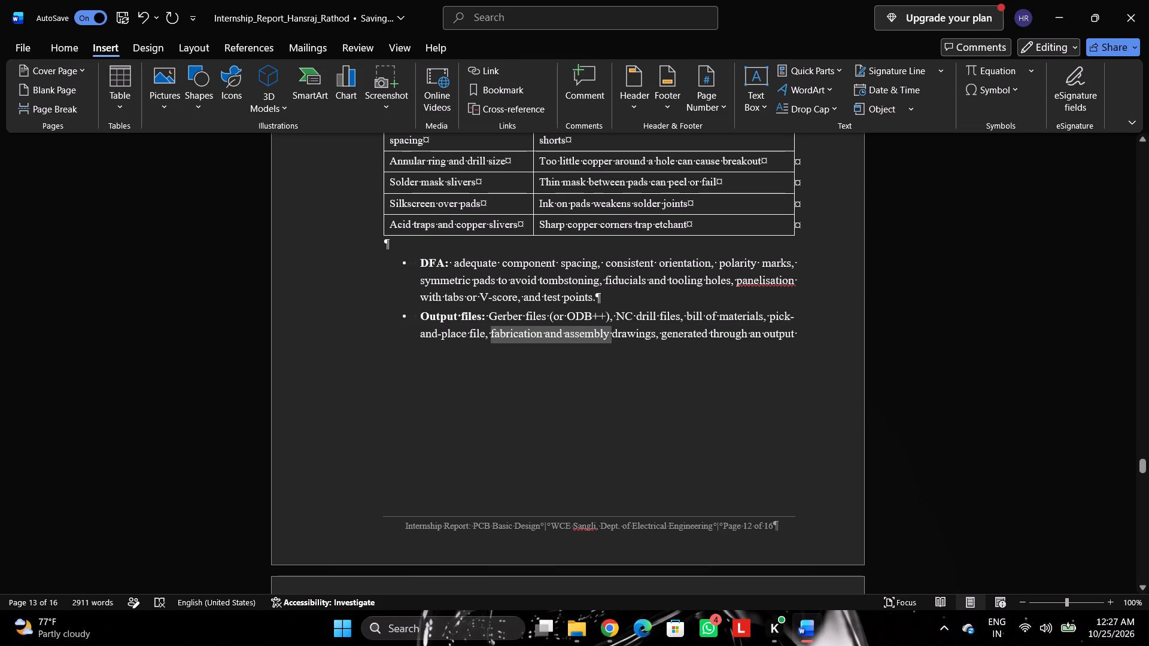
# Reduce the assembly machine picture's width and height so it fits inside the text margins above heading 9.5.
pyautogui.scroll(-13, 387, 370)
pyautogui.click(670, 300)
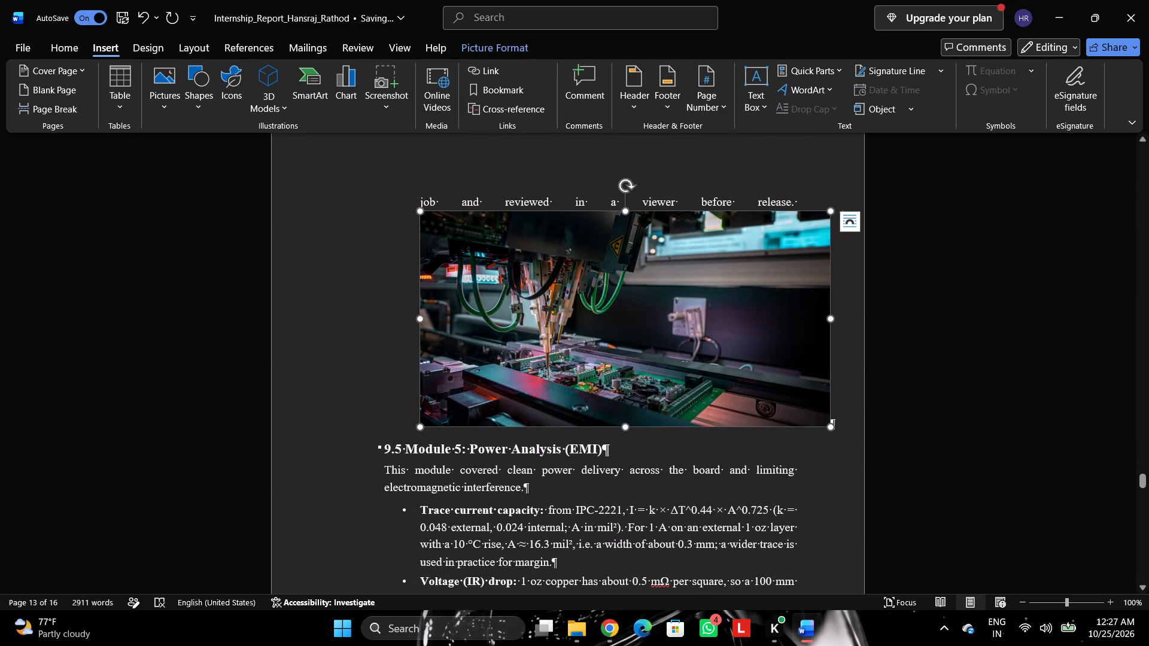
pyautogui.moveTo(831, 322); pyautogui.dragTo(760, 328)
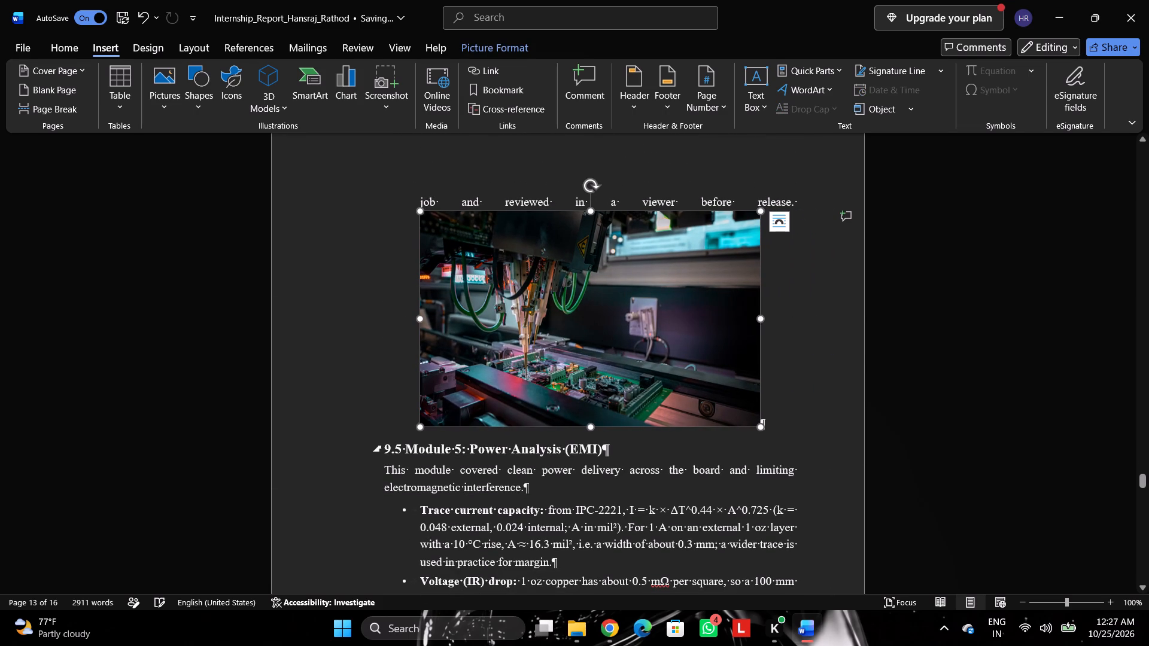
pyautogui.moveTo(590, 429); pyautogui.dragTo(592, 386)
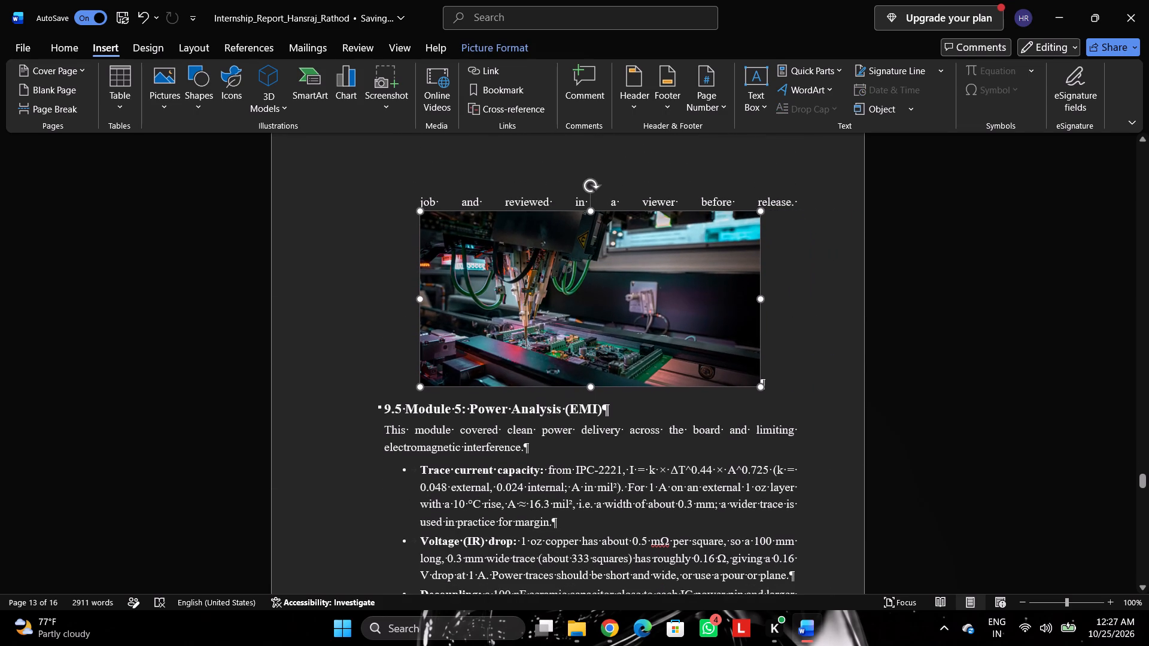
pyautogui.moveTo(592, 386); pyautogui.dragTo(598, 396)
pyautogui.click(351, 320)
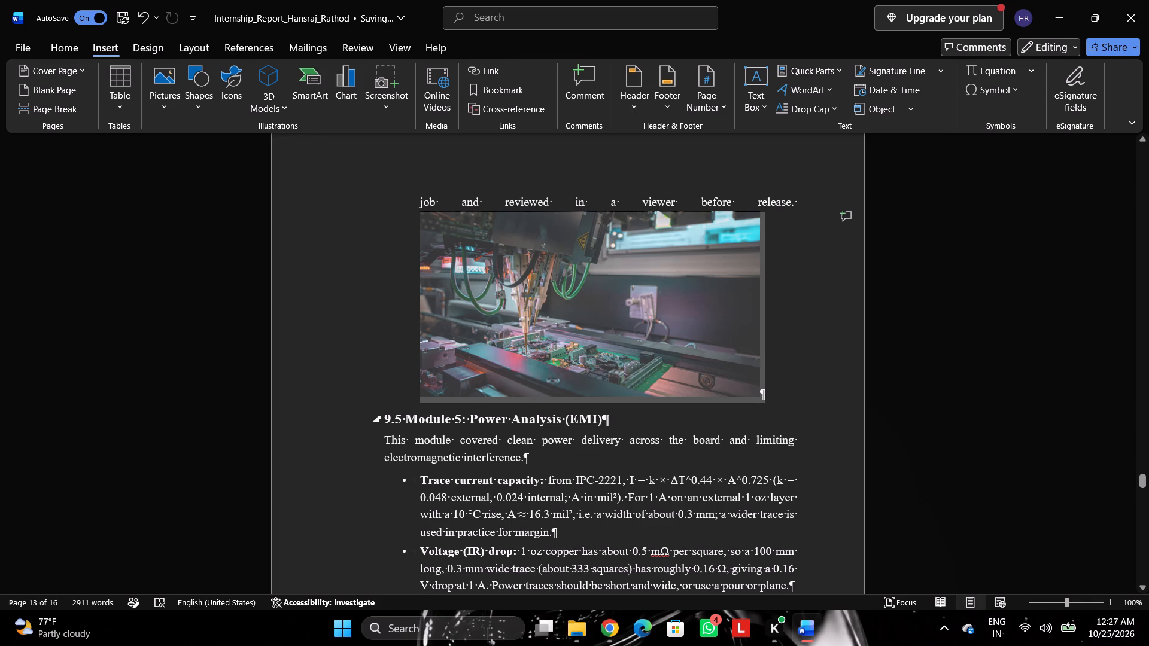
# Copy the title text ": Power Analysis (EMI)" from the section 9.5 heading.
pyautogui.moveTo(467, 419); pyautogui.dragTo(625, 420)
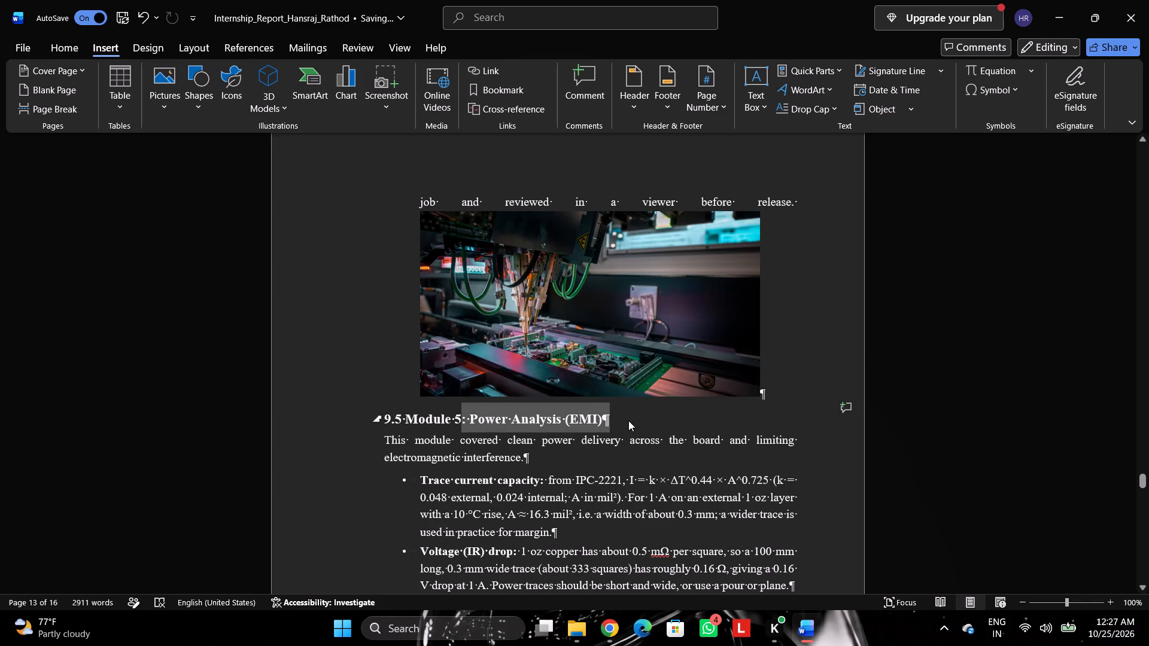
pyautogui.hotkey('ctrl', 'c')
# In Chrome, search Google Images for ": Power Analysis (EMI) altium", replacing the previous module title with the copied one.
pyautogui.click(607, 621)
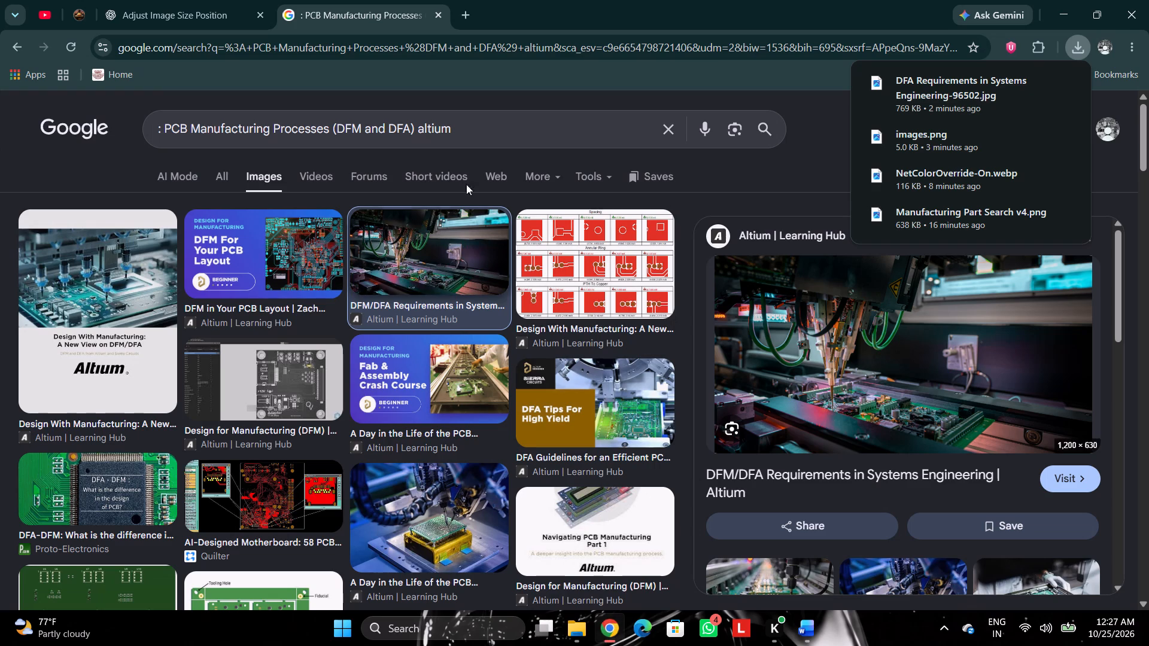
pyautogui.click(410, 129)
pyautogui.moveTo(413, 127); pyautogui.dragTo(155, 108)
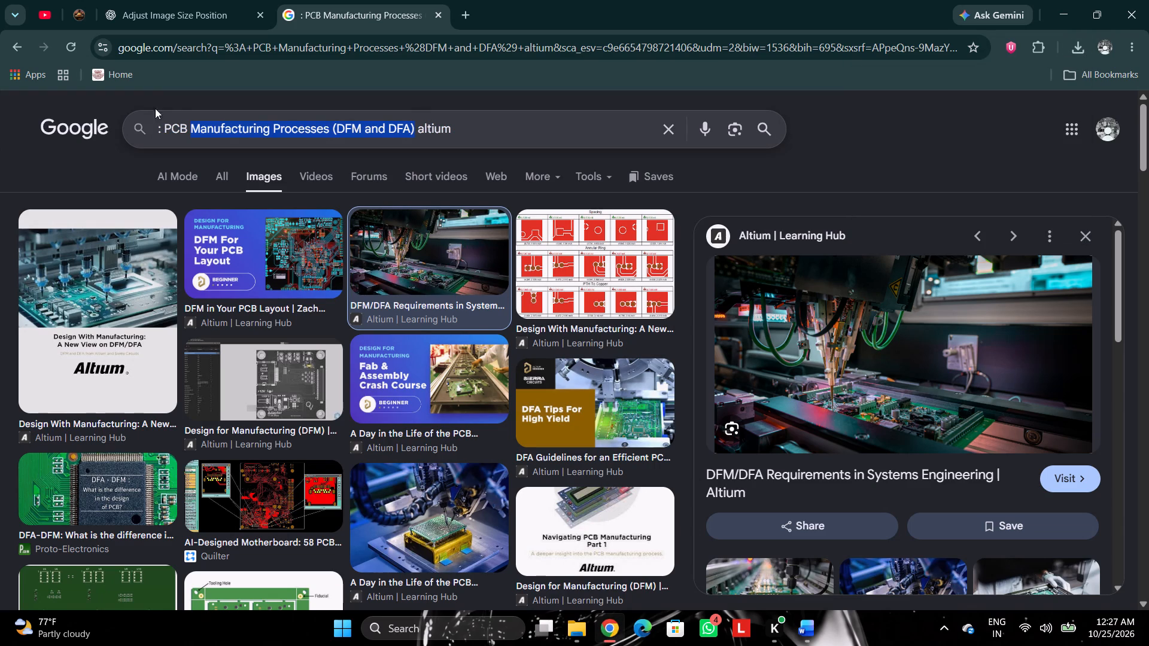
pyautogui.moveTo(155, 108); pyautogui.dragTo(147, 108)
pyautogui.hotkey('ctrl', 'v')
pyautogui.press('Return')
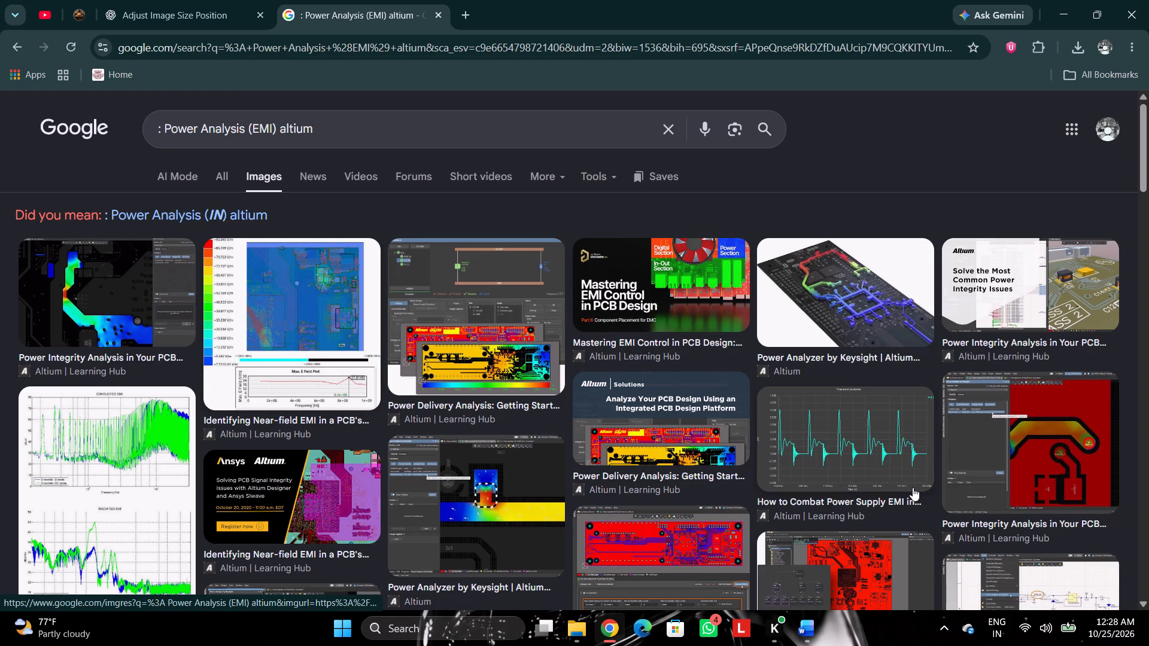
# Open the "How to Combat Power Supply EMI" transient analysis graph and save it as a PNG under the suggested name "images (1)".
pyautogui.click(842, 445)
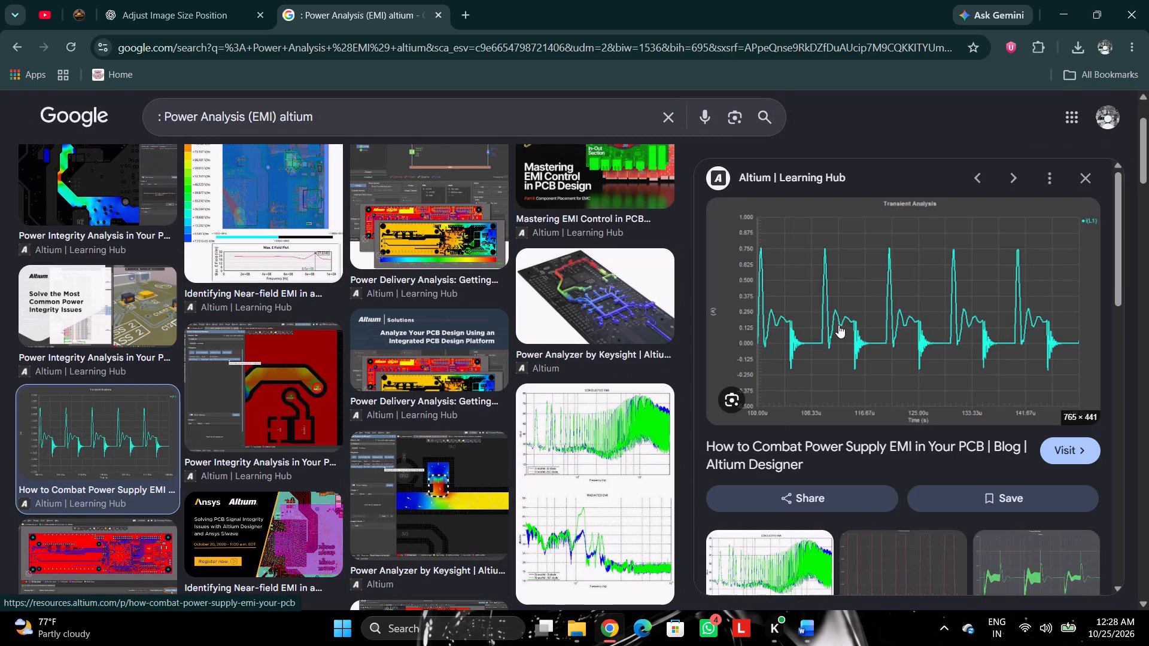
pyautogui.rightClick(843, 302)
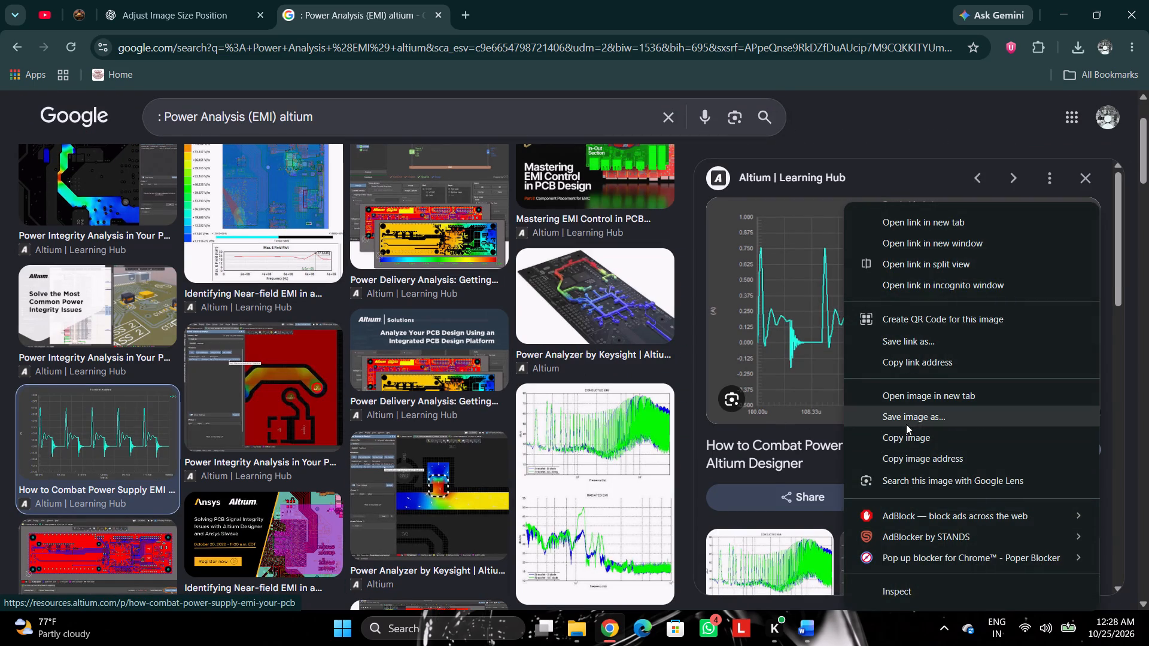
pyautogui.click(907, 419)
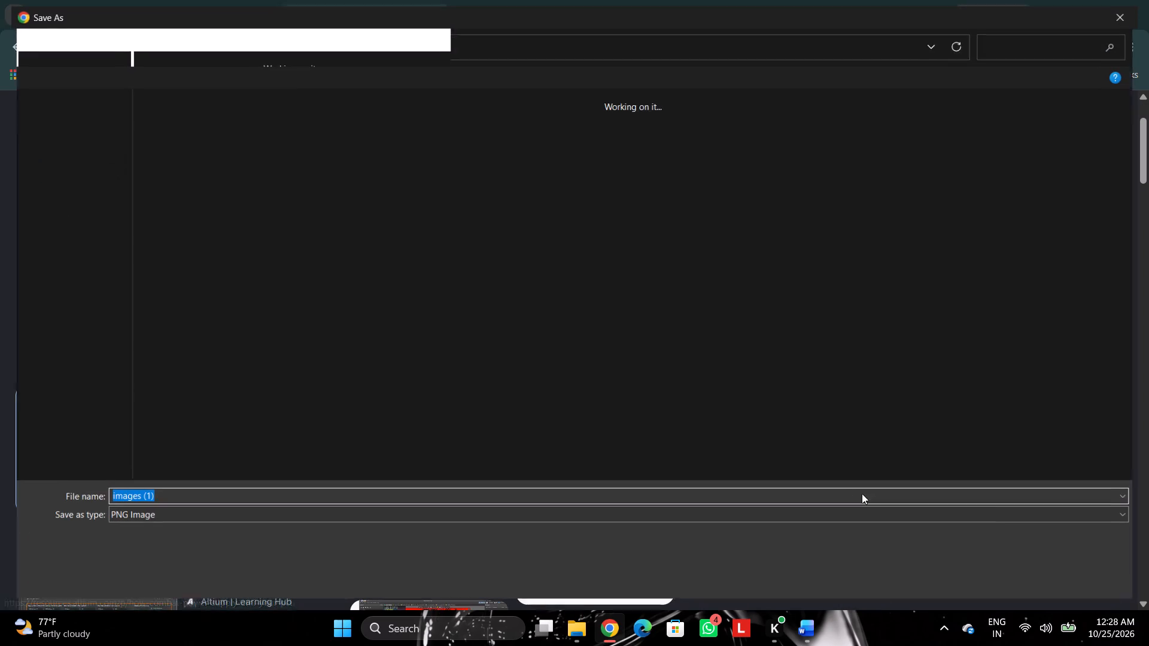
pyautogui.click(1020, 578)
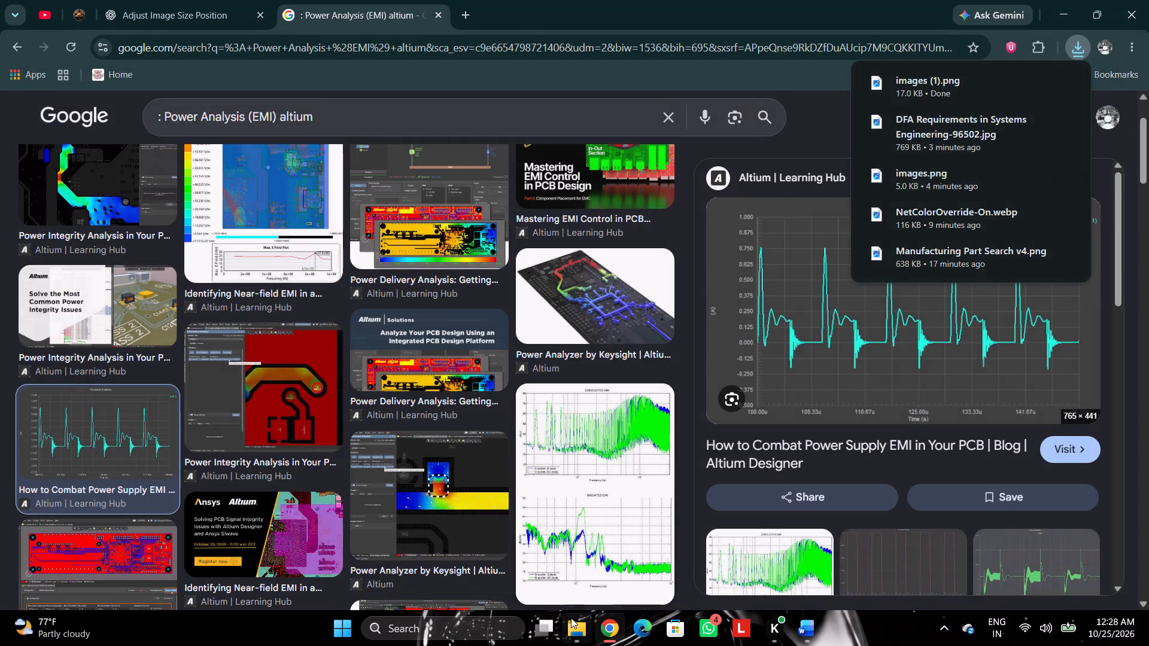
# In File Explorer, refresh the download D folder and copy the "images (1)" picture file.
pyautogui.click(577, 621)
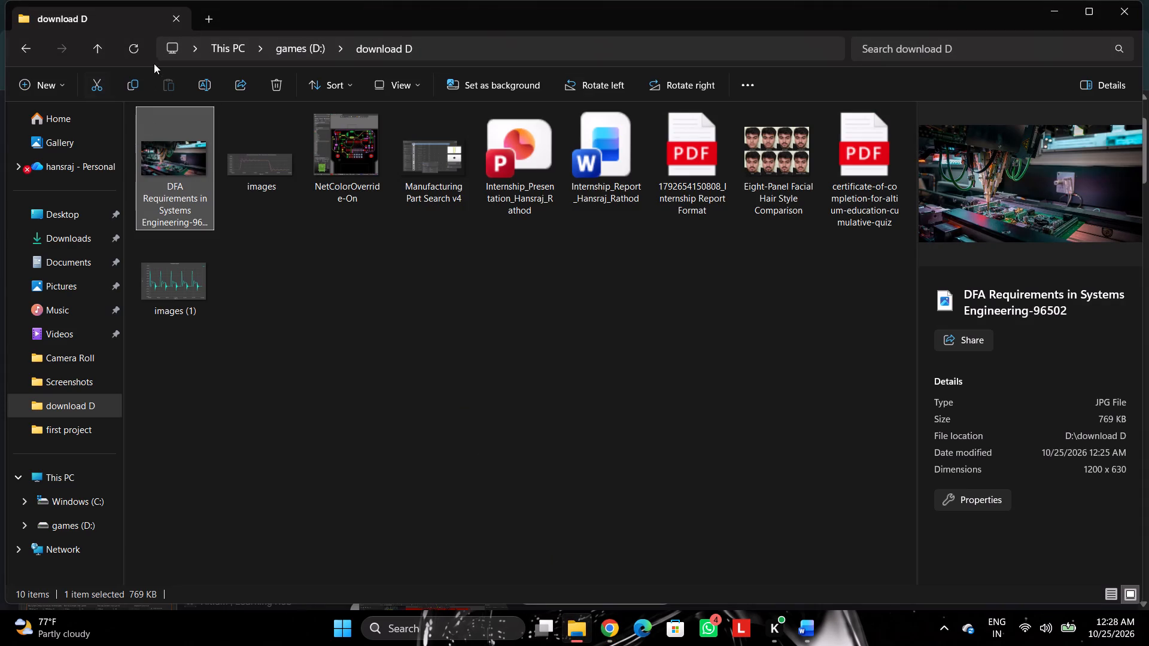
pyautogui.click(138, 49)
pyautogui.click(182, 154)
pyautogui.click(142, 87)
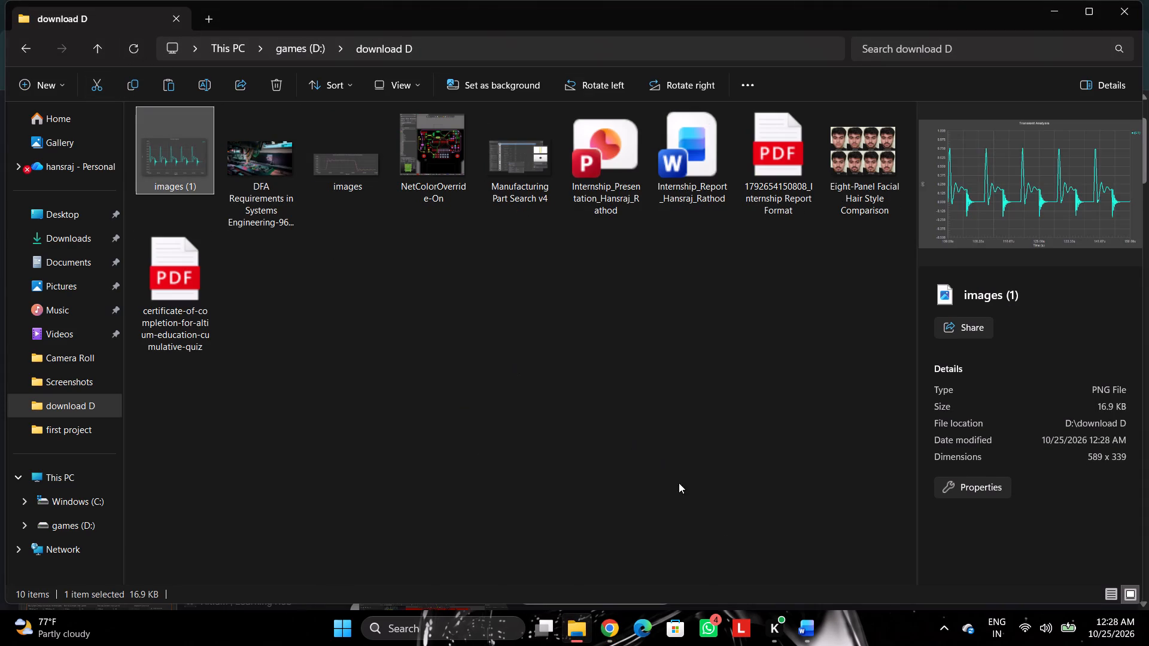
# In Word, paste the transient analysis graph at the end of section 9.5's "Thermal" bullet, after "power devices.".
pyautogui.click(806, 624)
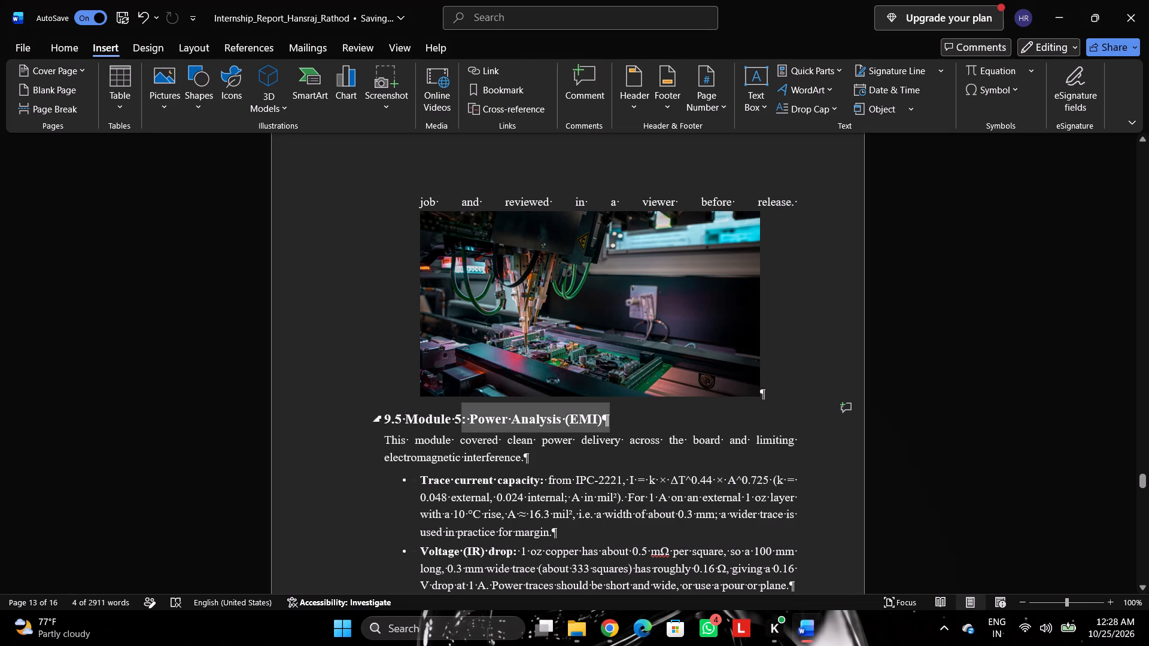
pyautogui.click(378, 326)
pyautogui.scroll(-2, 473, 410)
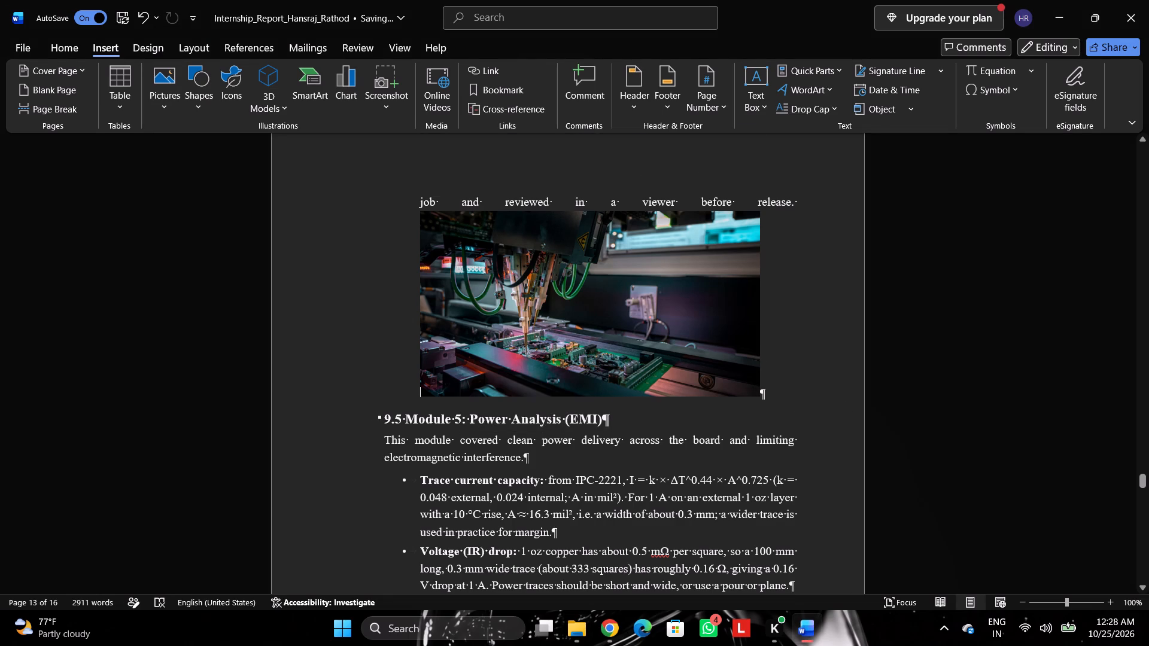
pyautogui.scroll(-2, 475, 412)
pyautogui.scroll(-3, 578, 508)
pyautogui.click(524, 488)
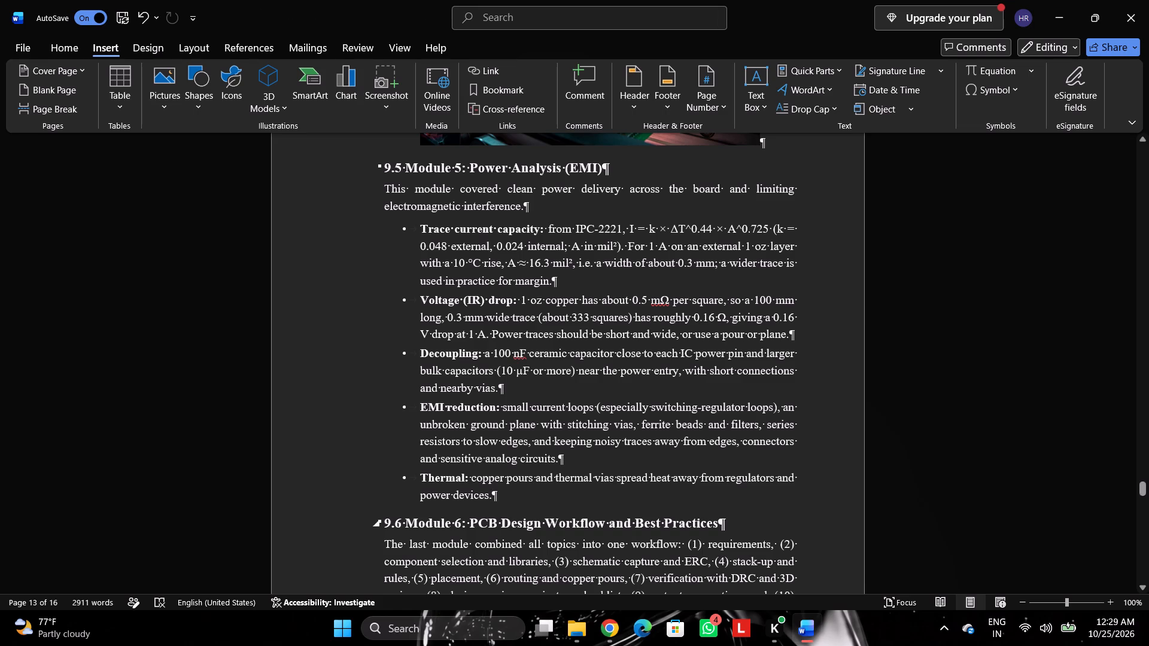
pyautogui.click(533, 502)
pyautogui.hotkey('ctrl', 'v')
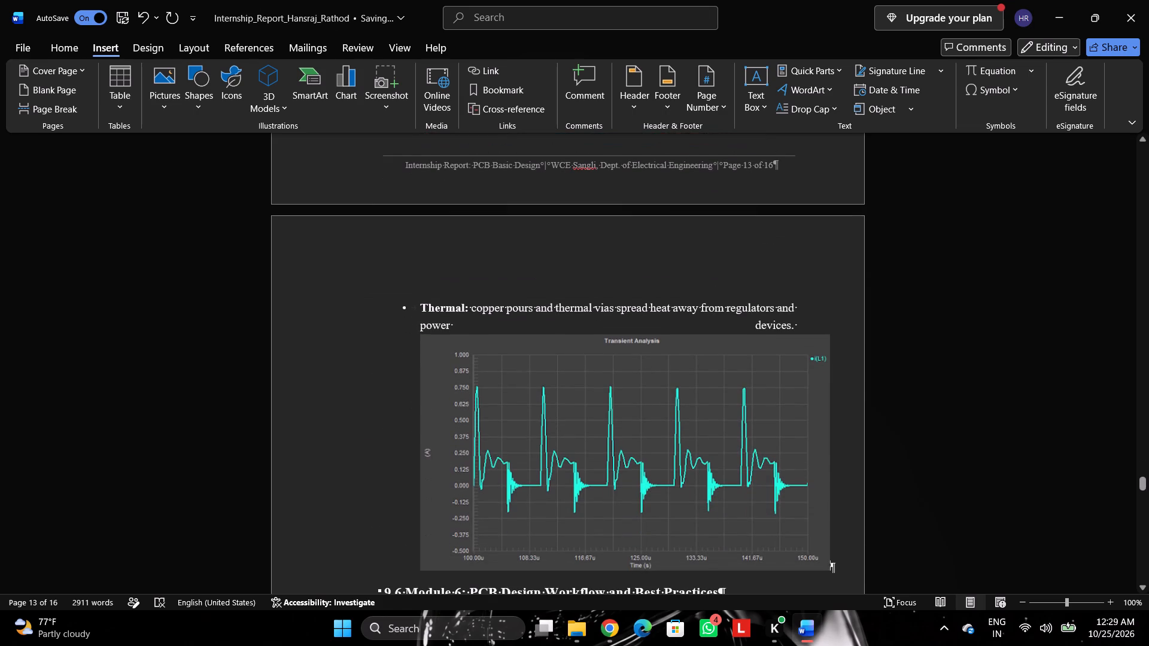
# Reduce the transient analysis graph's width and height so it fits inside the text margins above heading 9.6.
pyautogui.click(710, 407)
pyautogui.moveTo(831, 455); pyautogui.dragTo(815, 456)
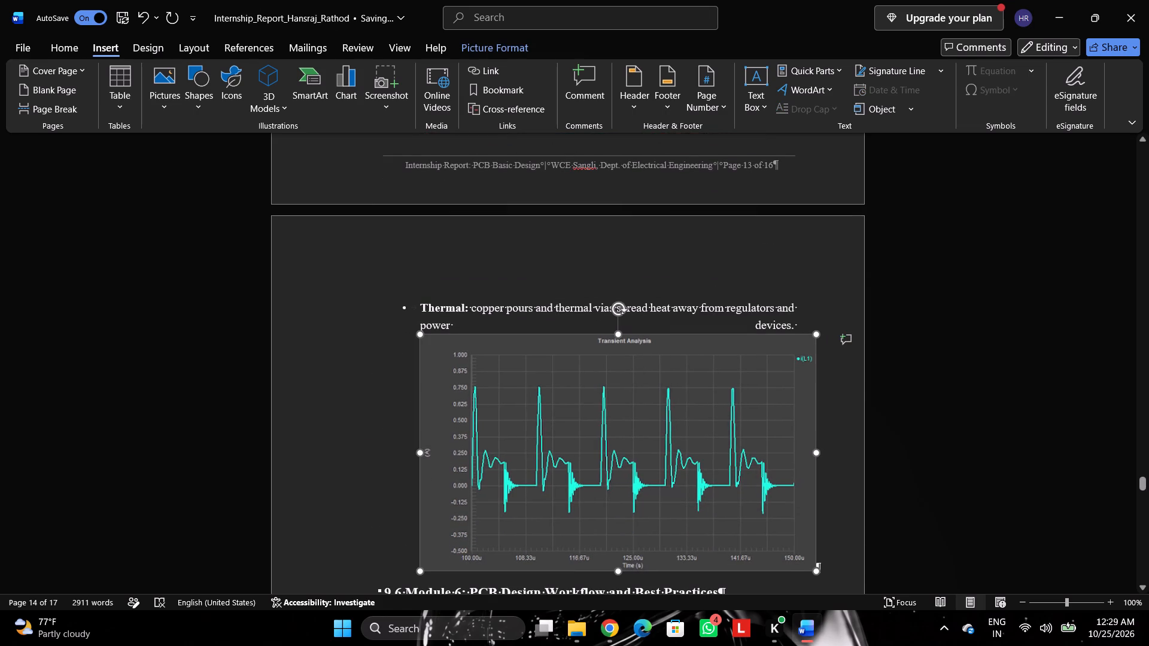
pyautogui.moveTo(815, 456); pyautogui.dragTo(767, 466)
pyautogui.moveTo(593, 572); pyautogui.dragTo(601, 520)
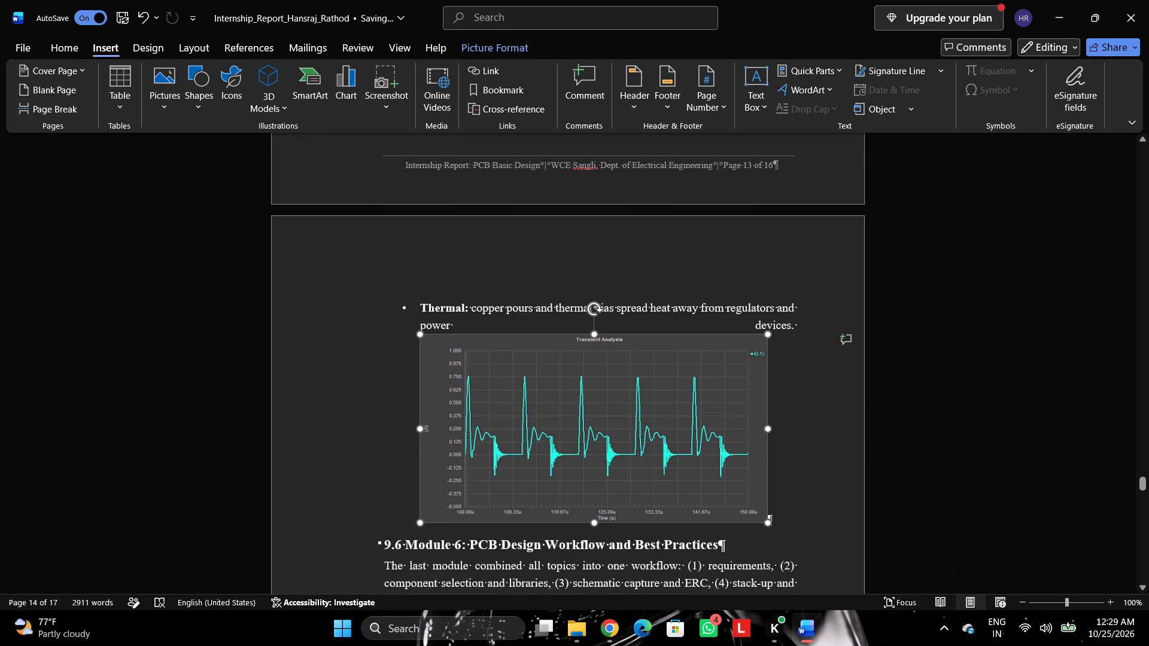
pyautogui.moveTo(601, 520); pyautogui.dragTo(601, 523)
pyautogui.click(316, 331)
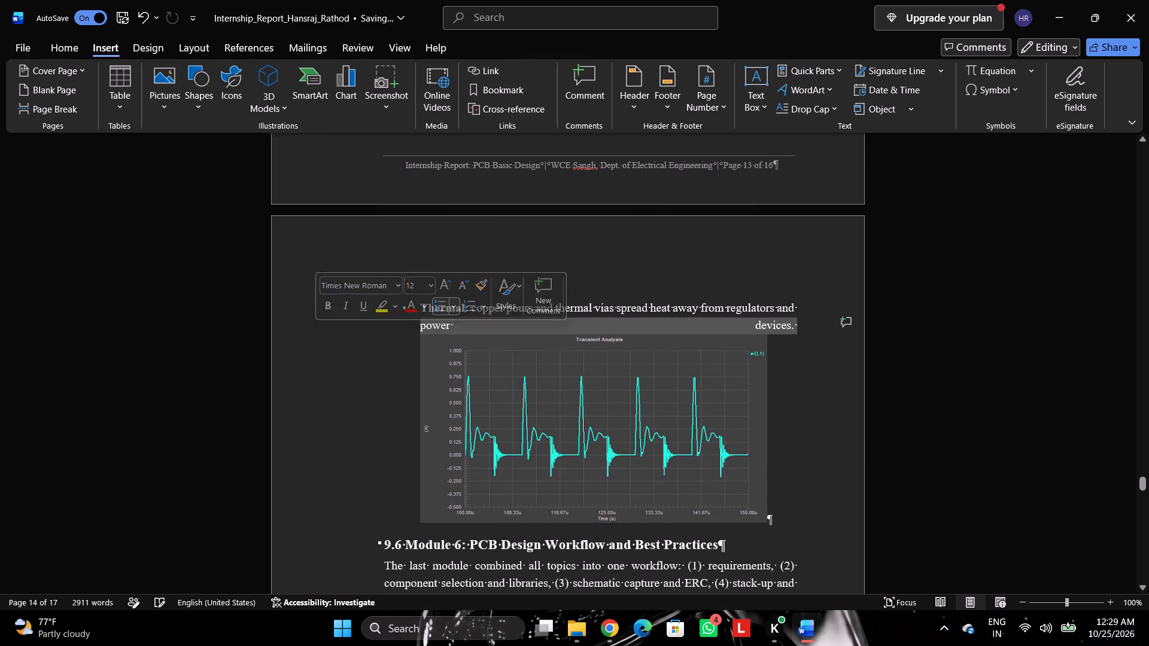
# Copy the title text ": PCB Design Workflow and Best Practices" from the section 9.6 heading.
pyautogui.scroll(-3, 358, 363)
pyautogui.moveTo(465, 435); pyautogui.dragTo(645, 434)
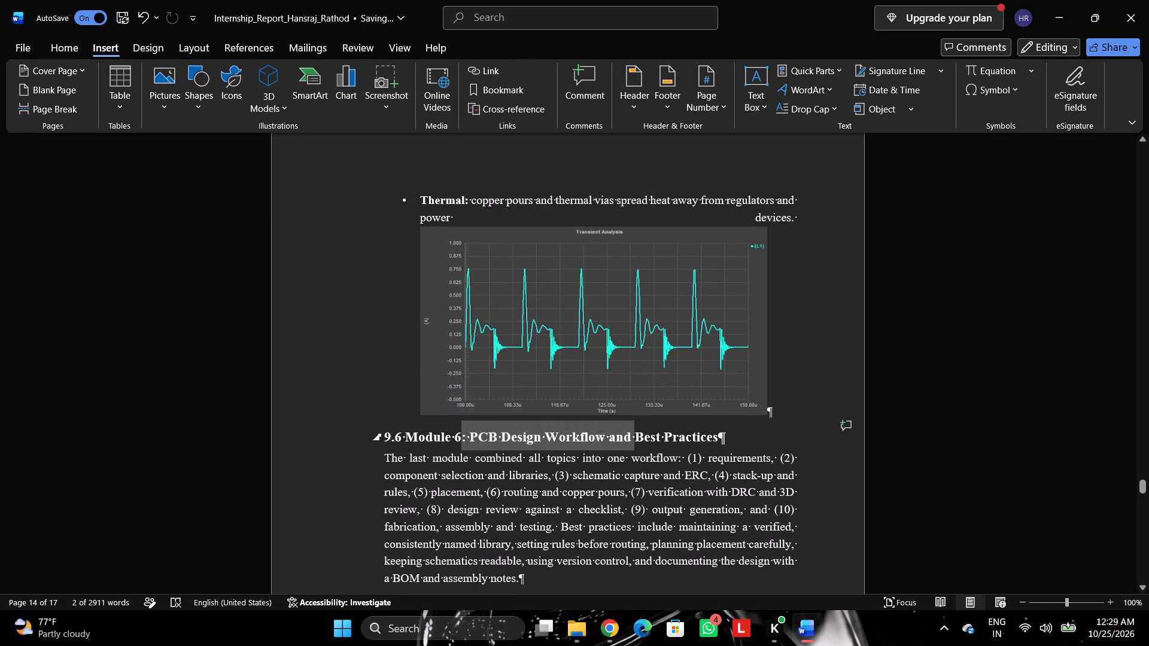
pyautogui.moveTo(645, 434); pyautogui.dragTo(705, 432)
pyautogui.hotkey('ctrl', 'c')
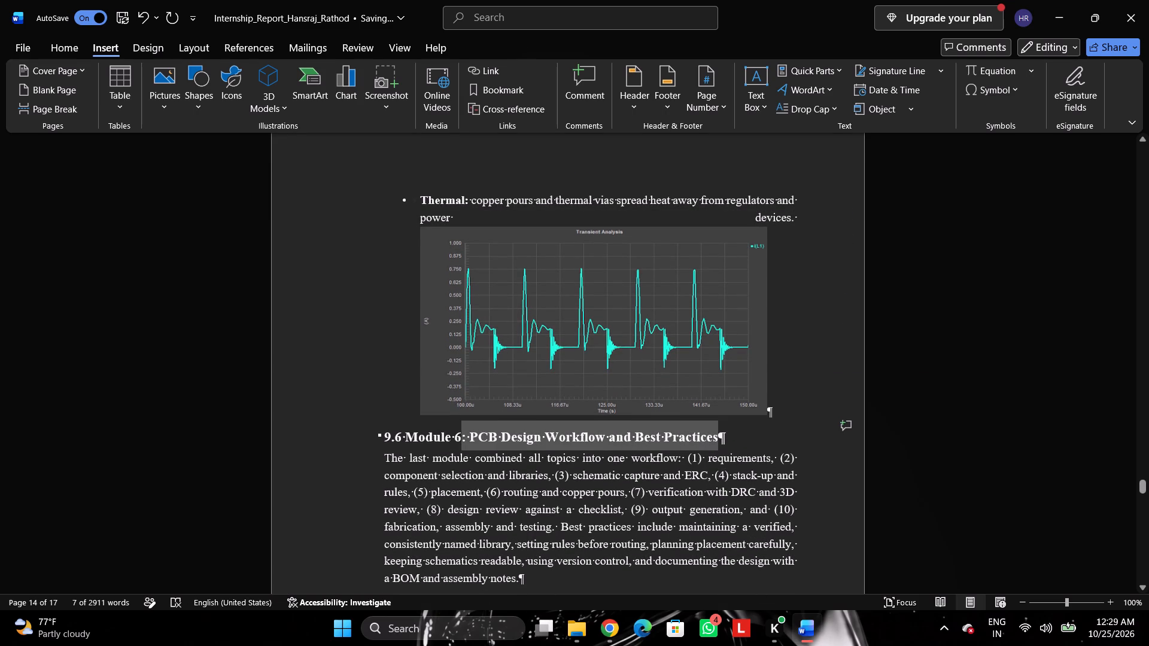
# In Chrome, replace the old topic in the Google Images query and search for ": PCB Design Workflow and Best Practices altium".
pyautogui.click(575, 627)
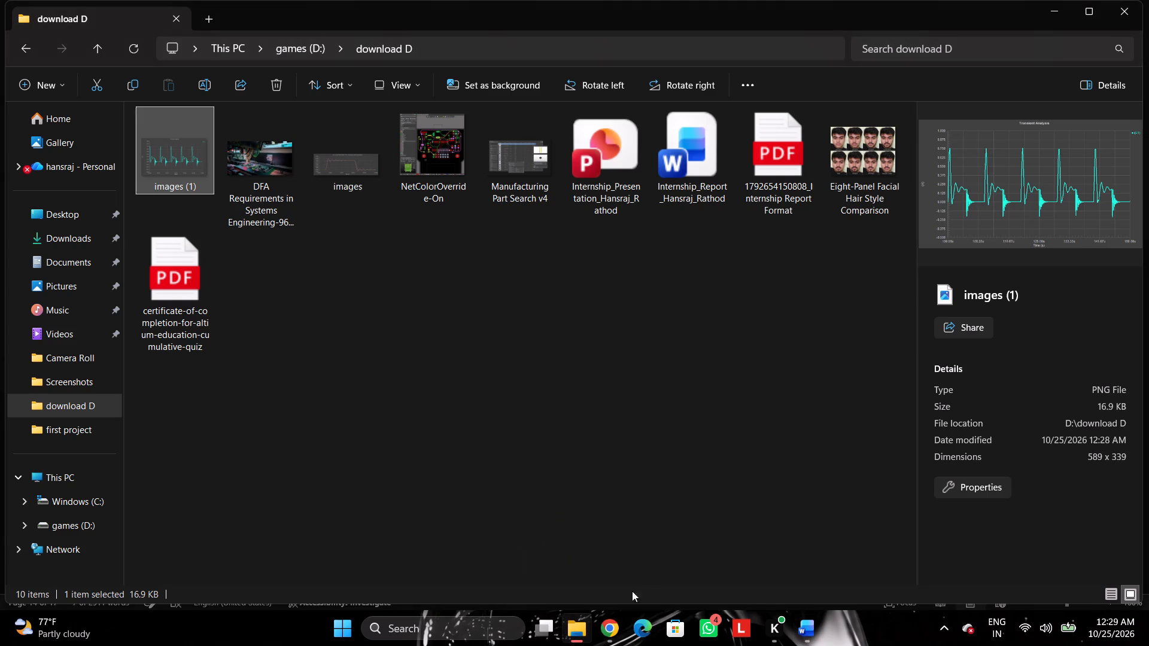
pyautogui.click(607, 634)
pyautogui.click(407, 106)
pyautogui.moveTo(283, 115); pyautogui.dragTo(264, 119)
pyautogui.click(284, 116)
pyautogui.click(279, 115)
pyautogui.moveTo(274, 115); pyautogui.dragTo(272, 118)
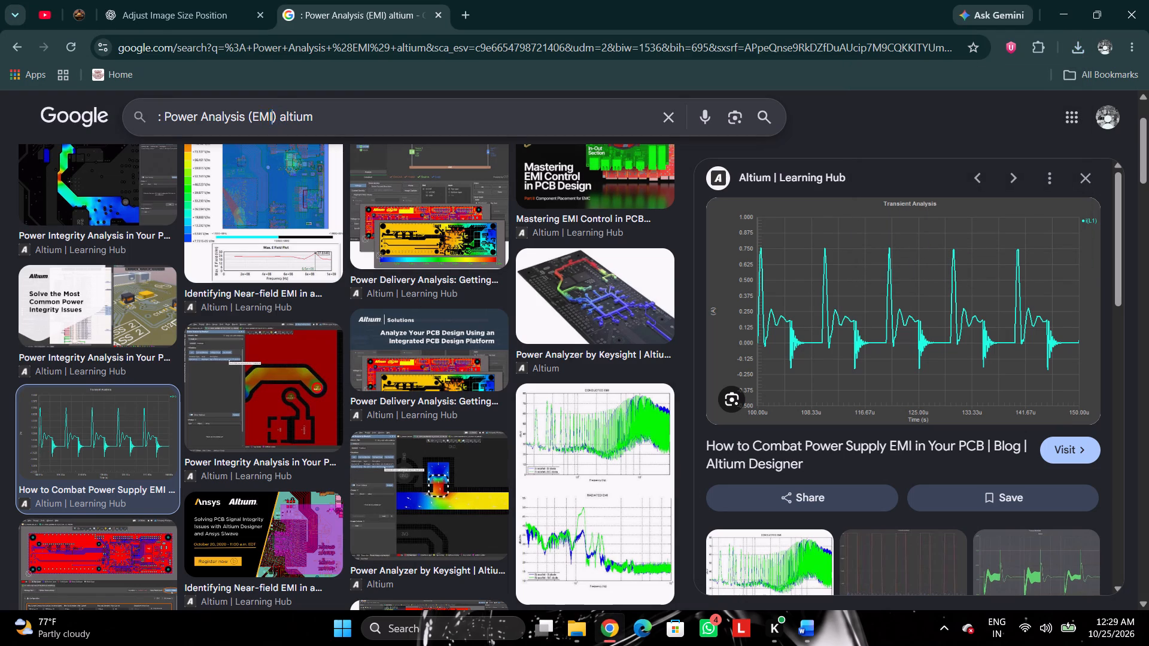
pyautogui.moveTo(272, 118); pyautogui.dragTo(293, 116)
pyautogui.click(272, 115)
pyautogui.moveTo(277, 116); pyautogui.dragTo(198, 126)
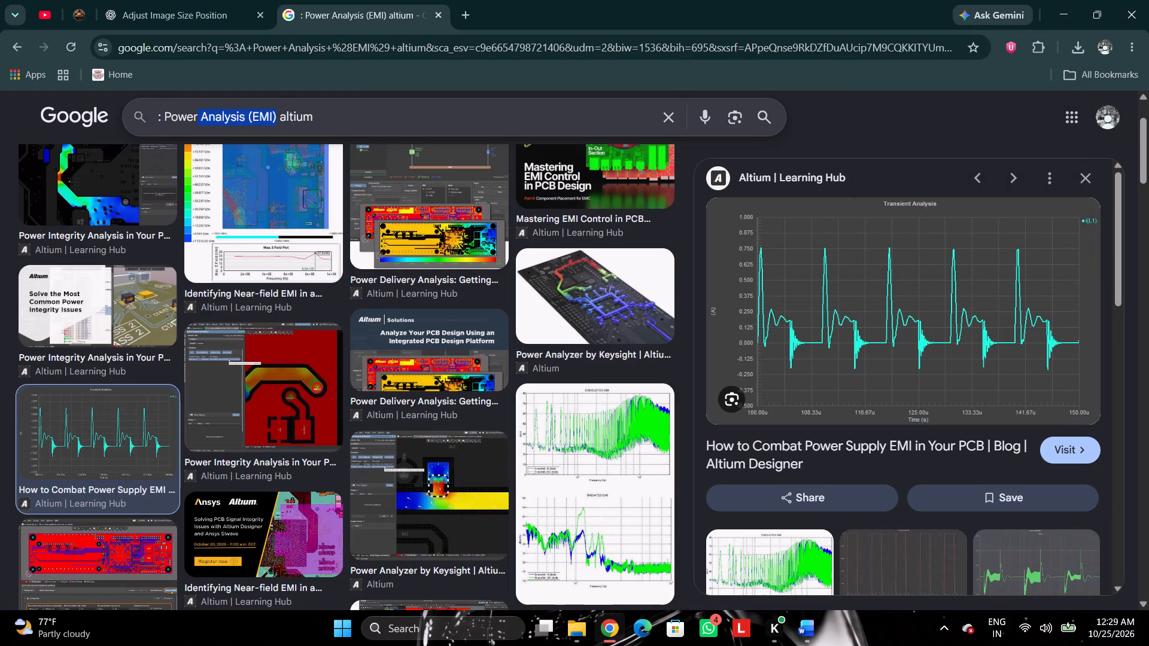
pyautogui.moveTo(198, 126); pyautogui.dragTo(150, 128)
pyautogui.hotkey('ctrl', 'v')
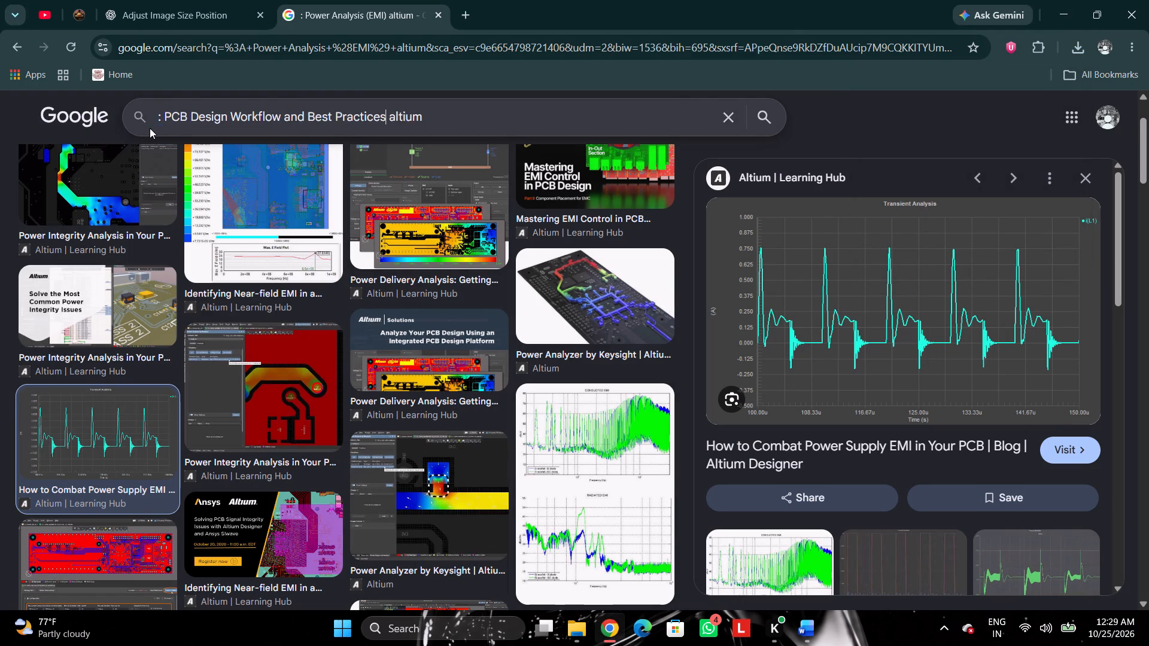
pyautogui.press('Return')
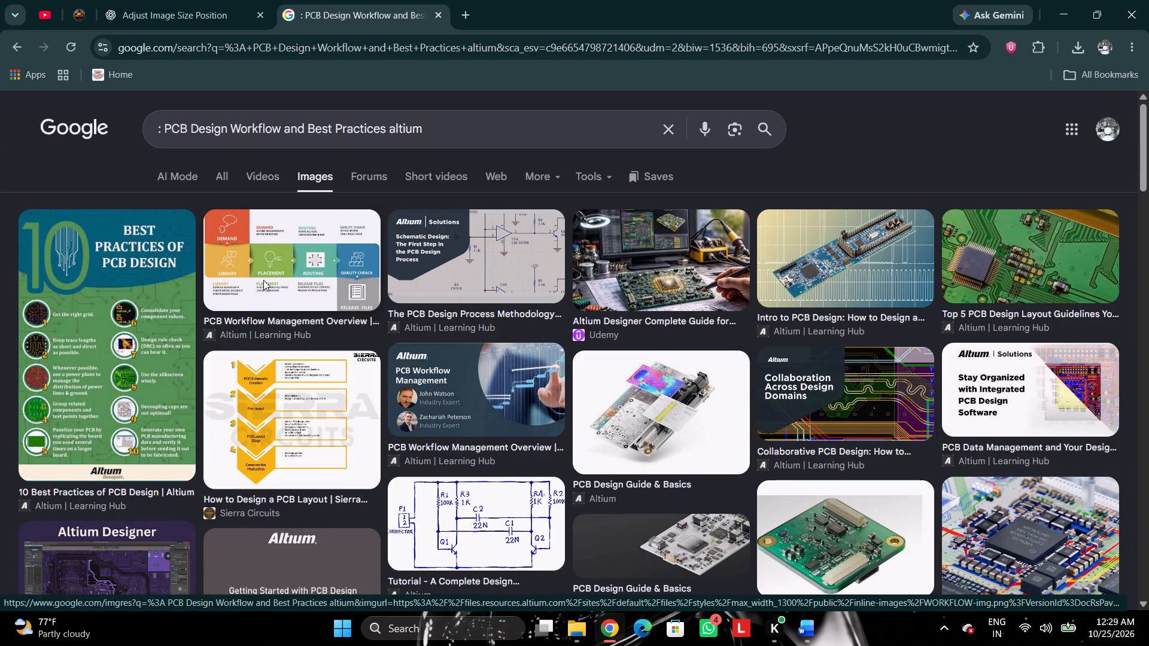
# Open the "PCB Workflow Management Overview" image result and save it to the download D folder as "imagesg".
pyautogui.click(263, 280)
pyautogui.rightClick(844, 354)
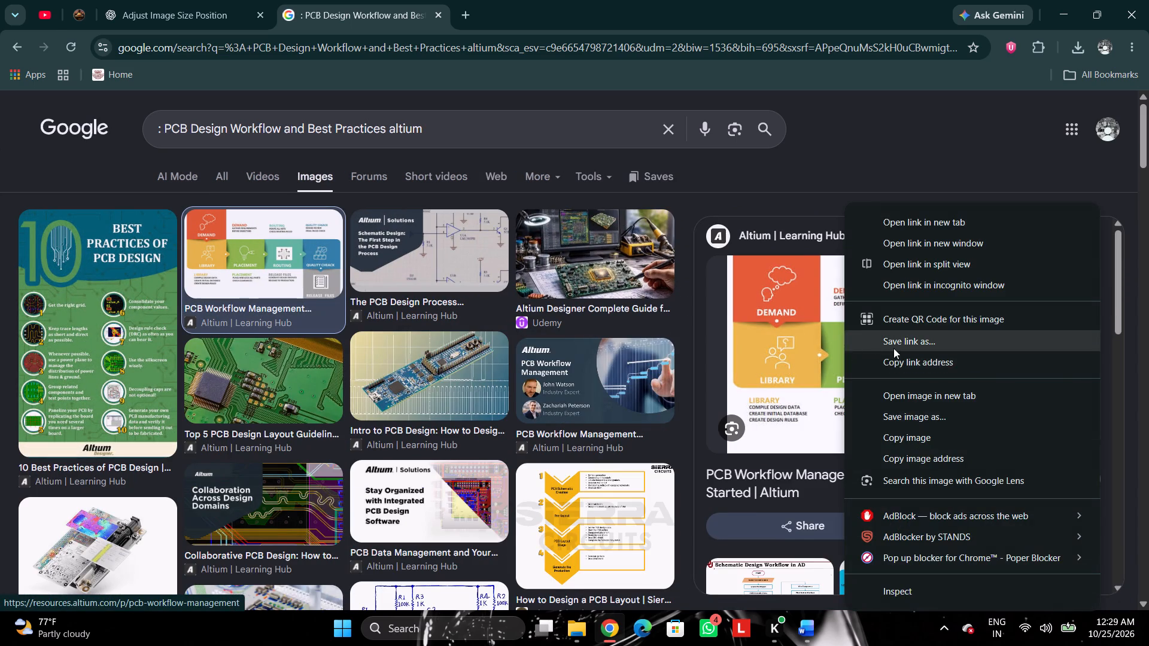
pyautogui.click(918, 420)
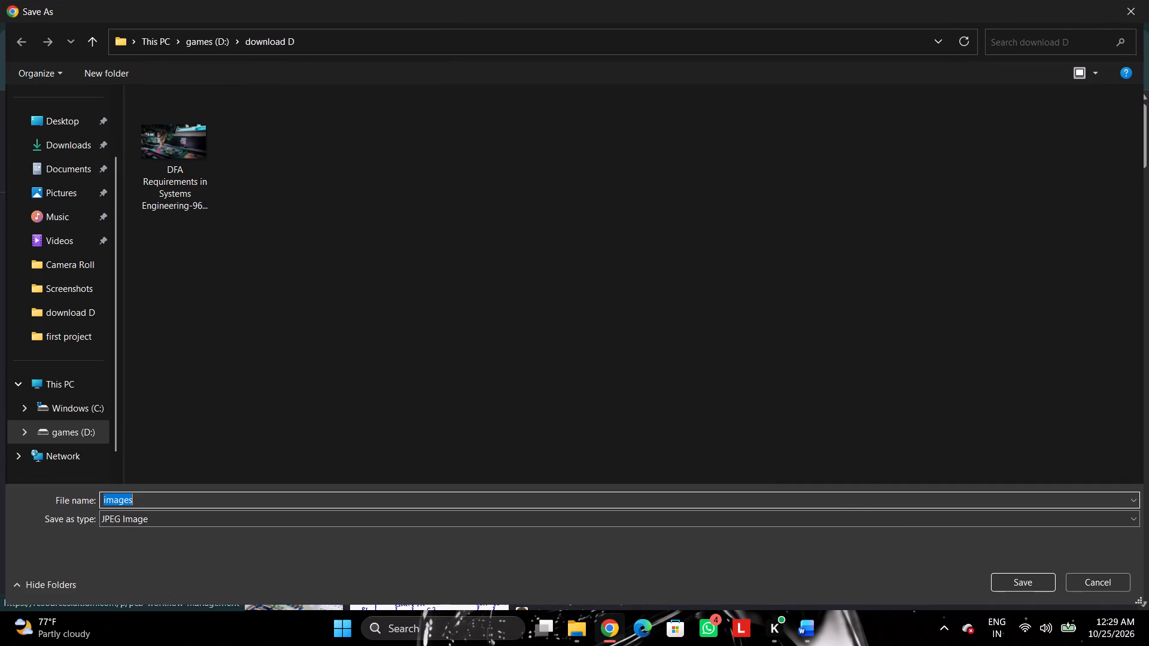
pyautogui.click(187, 498)
pyautogui.press('g')
pyautogui.click(1002, 586)
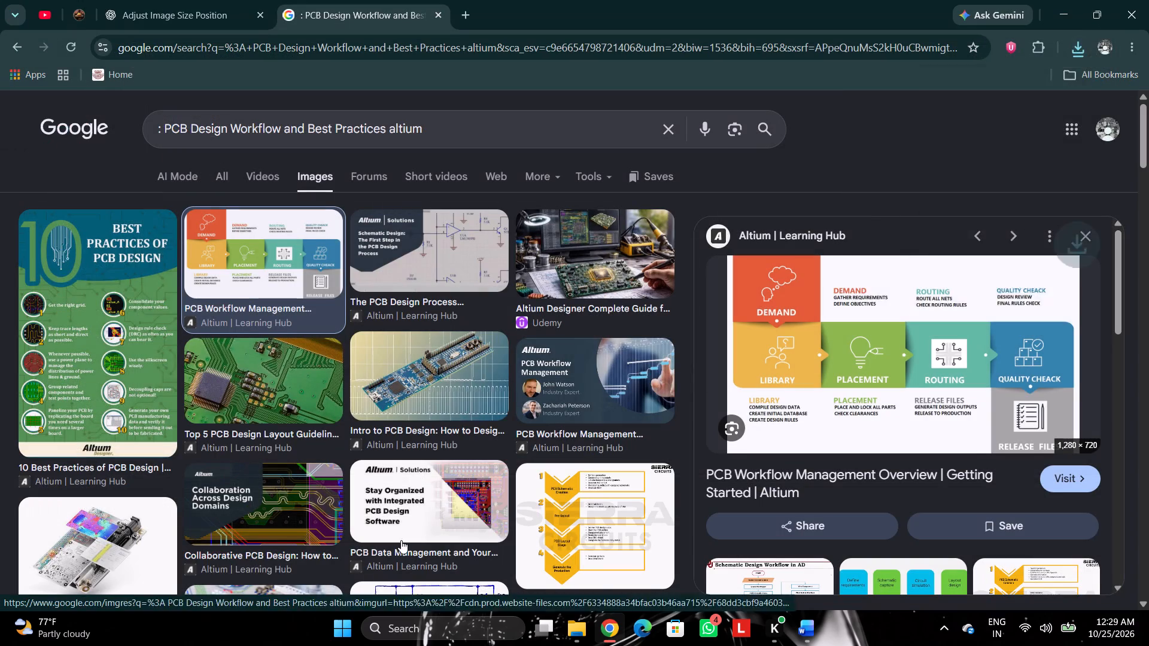
# In File Explorer, refresh the download D folder and copy the "imagesg" picture file.
pyautogui.click(569, 638)
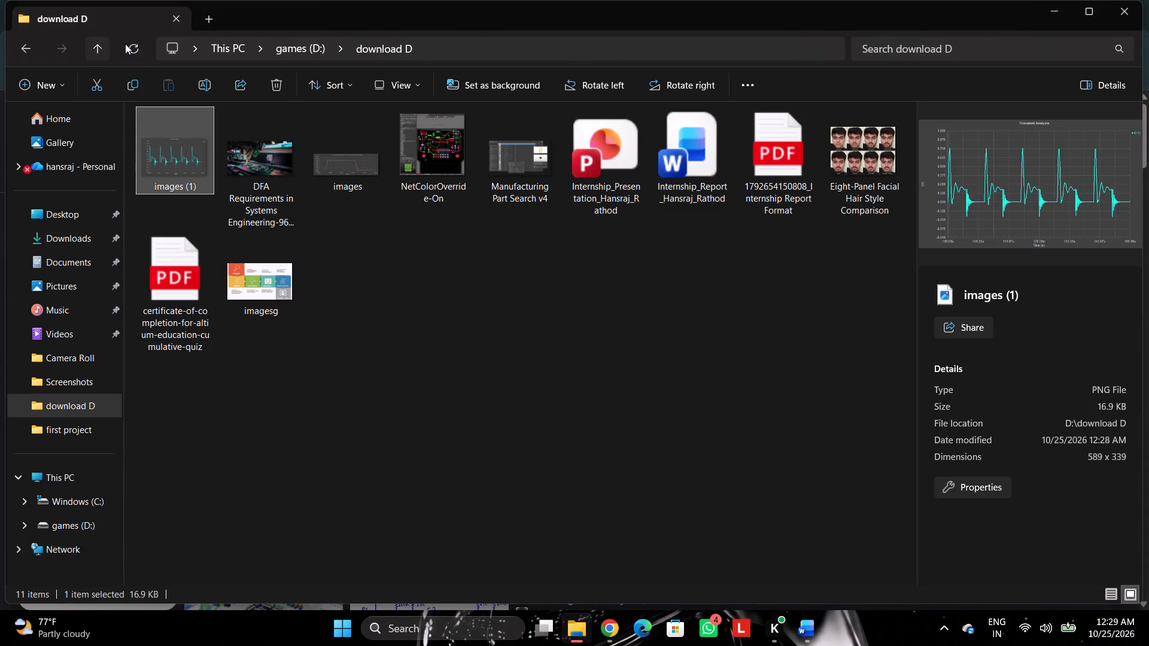
pyautogui.click(126, 44)
pyautogui.click(157, 123)
pyautogui.click(123, 72)
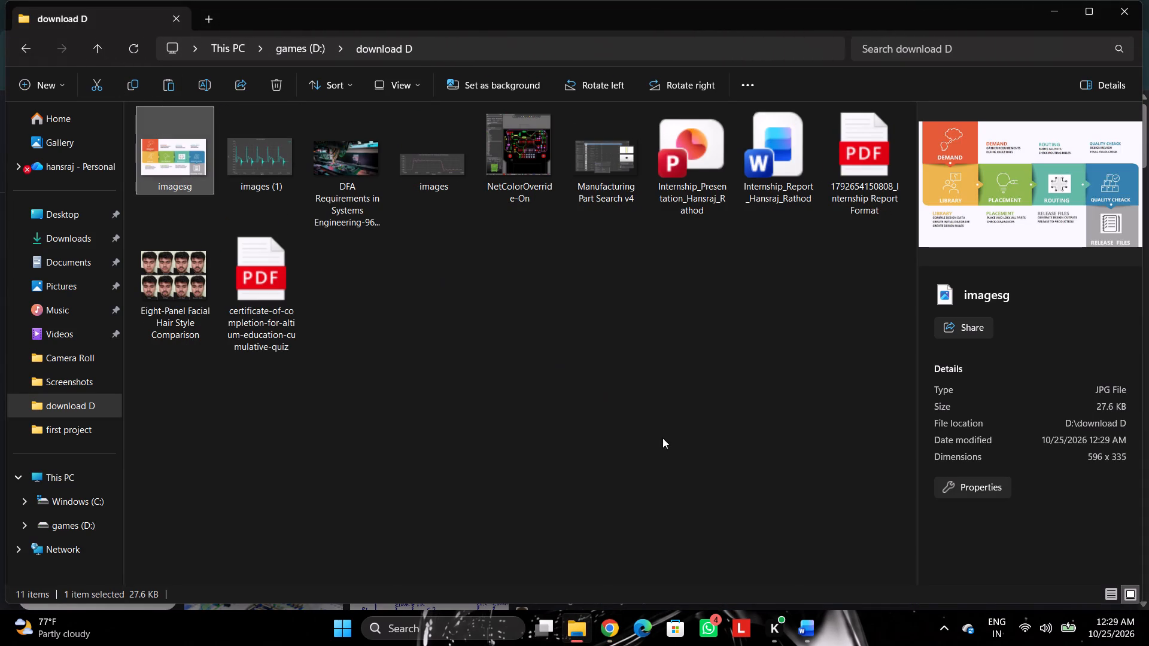
# In Word, paste the workflow picture at the end of section 9.6's paragraph, after "assembly notes.".
pyautogui.click(811, 620)
pyautogui.scroll(-3, 590, 295)
pyautogui.scroll(-1, 615, 443)
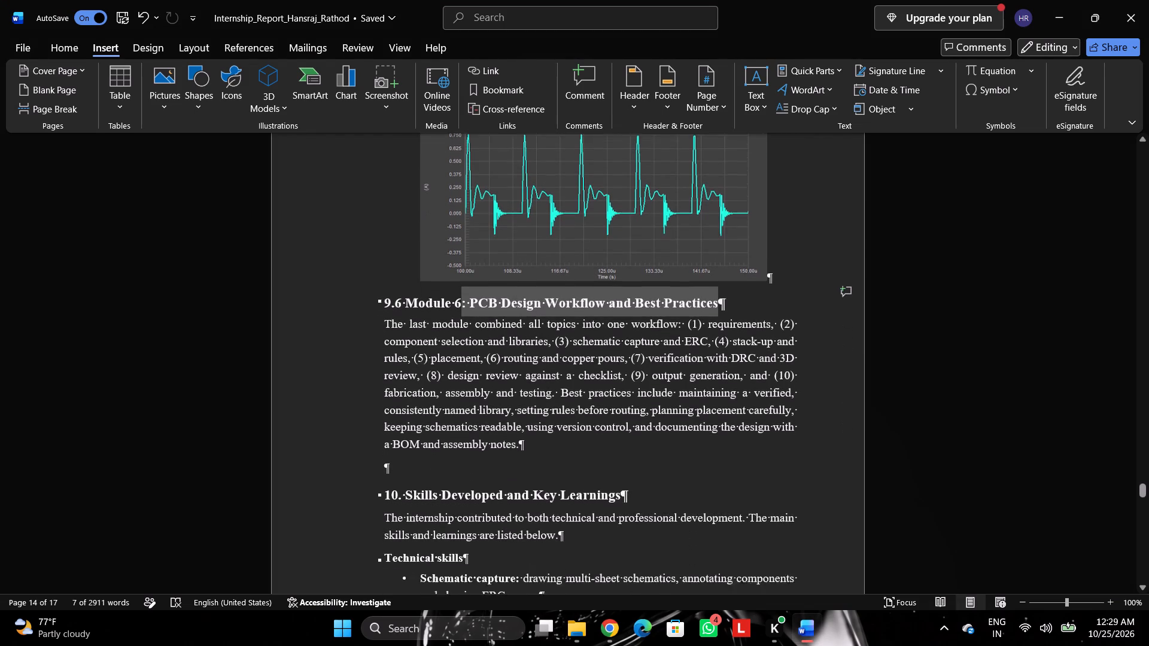
pyautogui.scroll(-3, 482, 441)
pyautogui.click(532, 337)
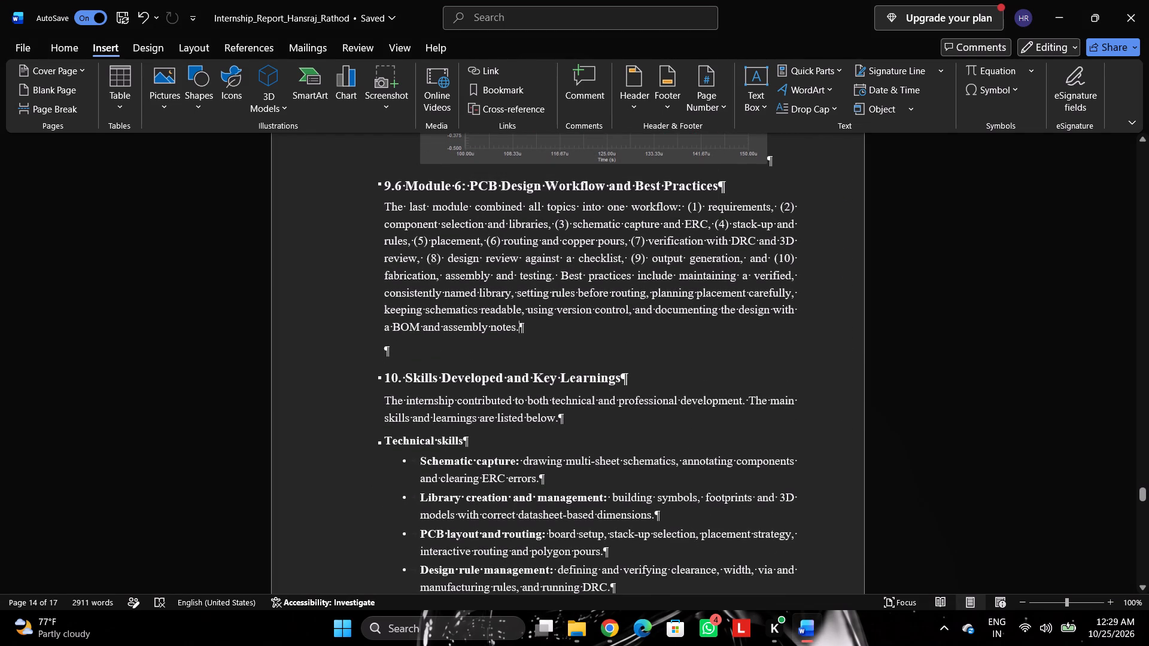
pyautogui.hotkey('ctrl', 'v')
# Reduce the pasted workflow picture's height and slightly reduce its width so it sits within the text margins.
pyautogui.scroll(-3, 537, 334)
pyautogui.click(676, 391)
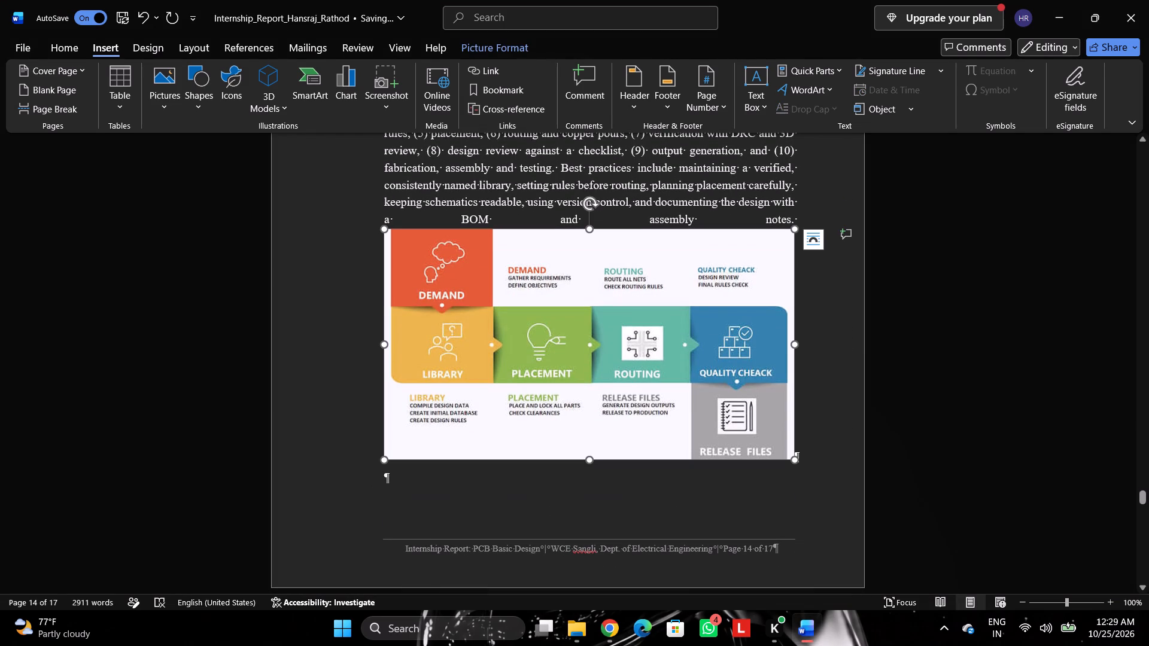
pyautogui.moveTo(589, 460); pyautogui.dragTo(588, 442)
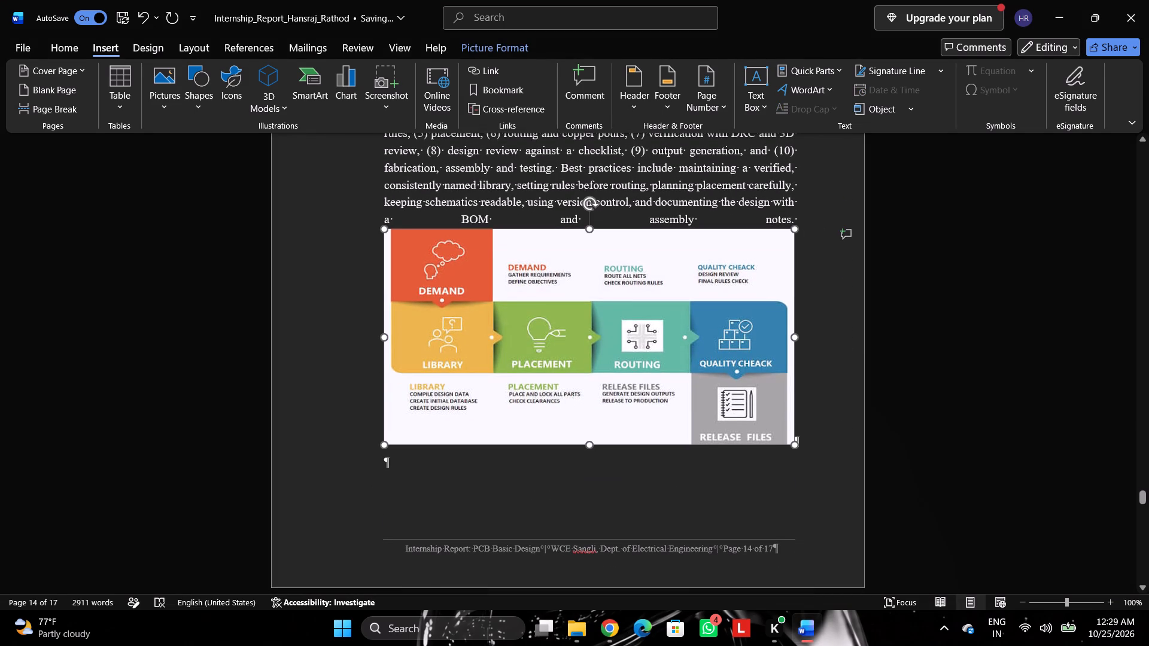
pyautogui.moveTo(588, 442); pyautogui.dragTo(588, 444)
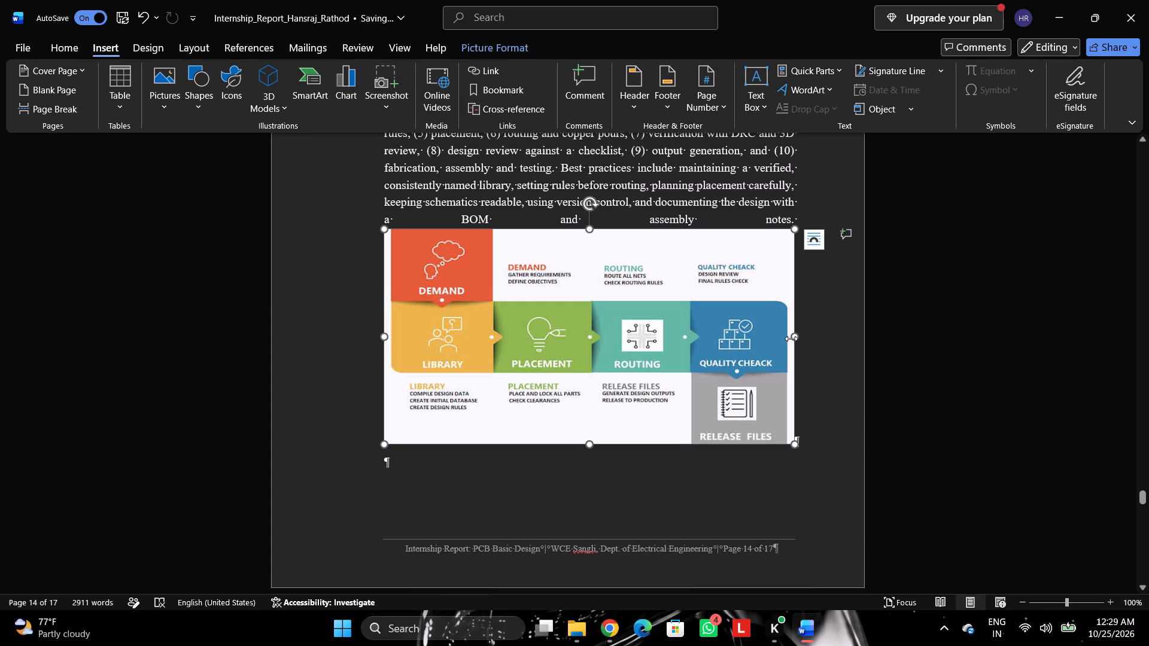
pyautogui.click(791, 339)
pyautogui.click(616, 488)
# Review the remaining report pages from section 10, Skills Developed and Key Learnings, through section 12, References.
pyautogui.scroll(-7, 558, 476)
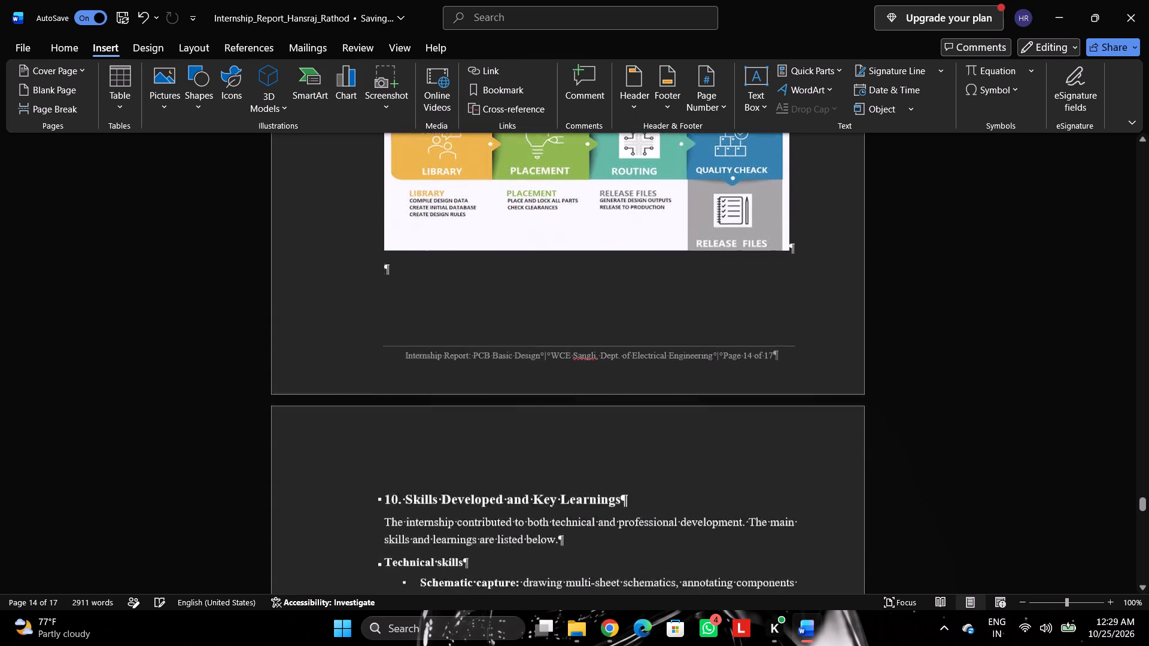
pyautogui.scroll(-1, 559, 477)
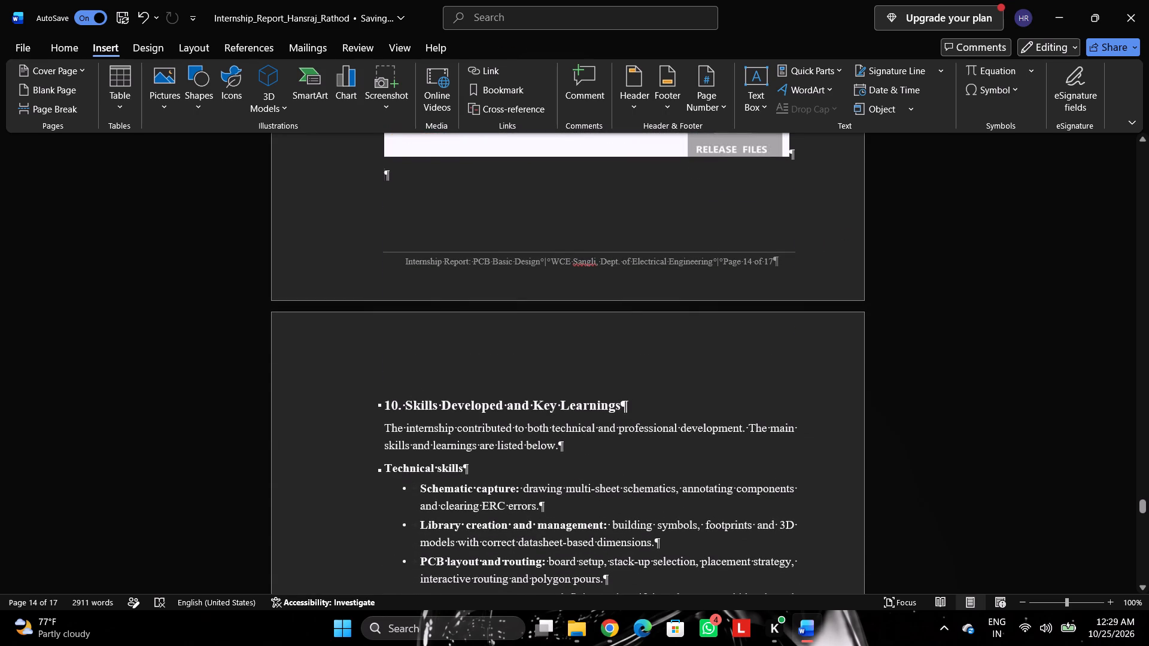
pyautogui.scroll(-13, 552, 429)
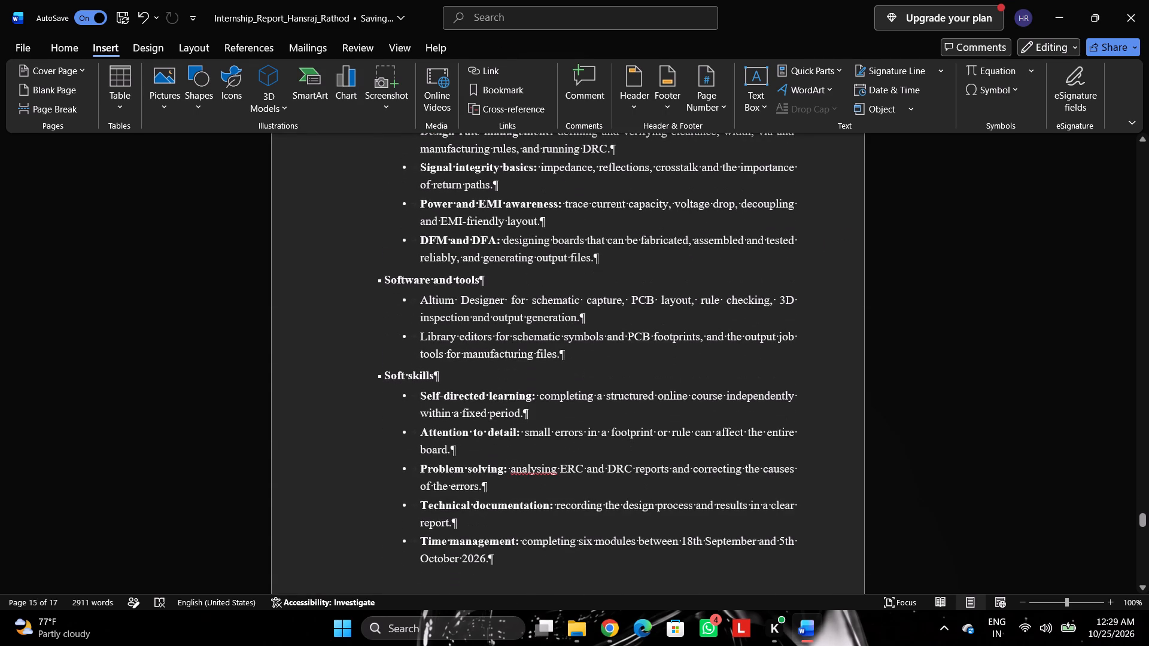
pyautogui.scroll(-20, 569, 410)
pyautogui.scroll(-15, 569, 410)
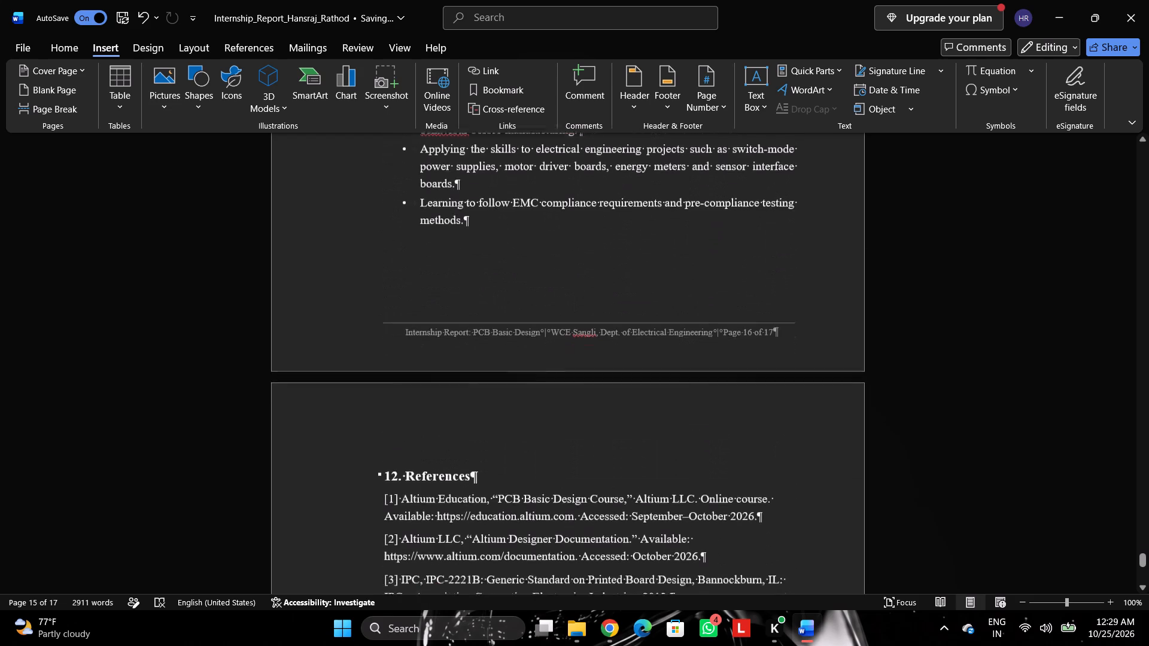
pyautogui.scroll(-11, 574, 406)
# Save the internship report.
pyautogui.tripleClick(123, 8)
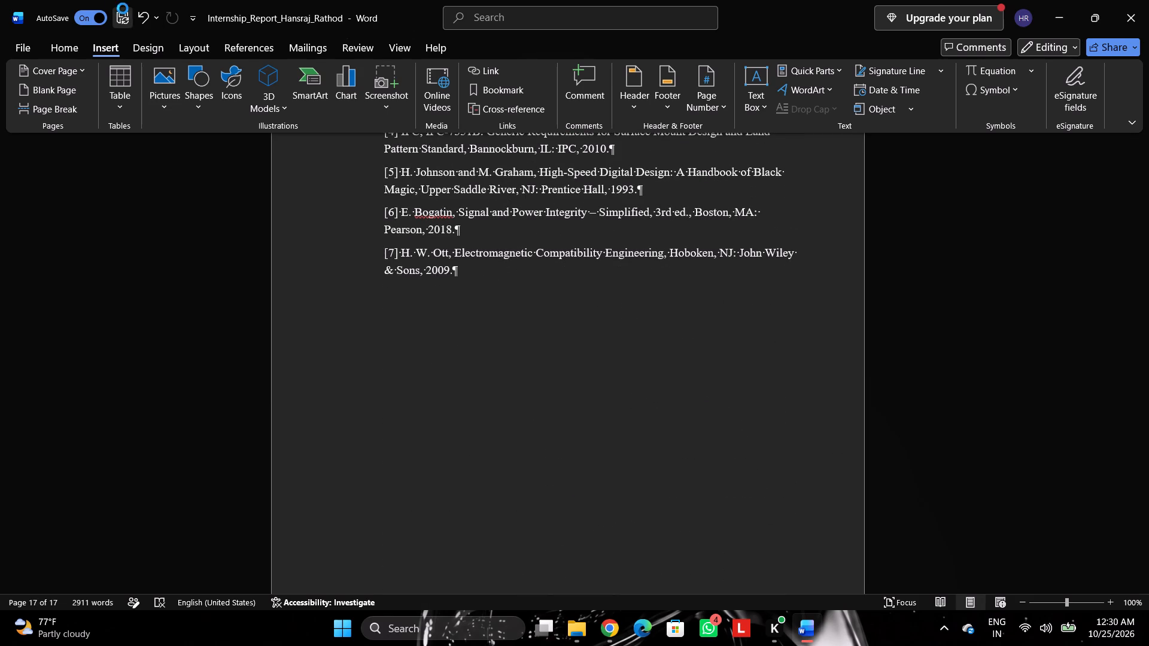
# Return to section 9 and copy its full heading, "9. Internship Work / Project Details".
pyautogui.scroll(2, 631, 397)
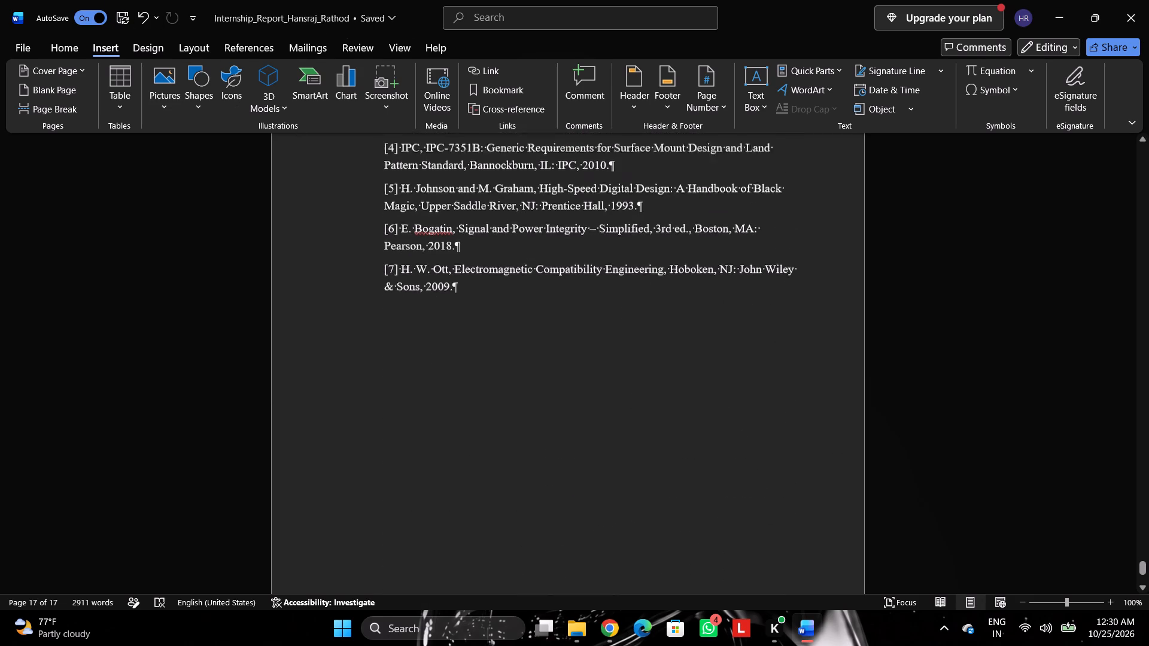
pyautogui.scroll(20, 631, 397)
pyautogui.scroll(16, 631, 397)
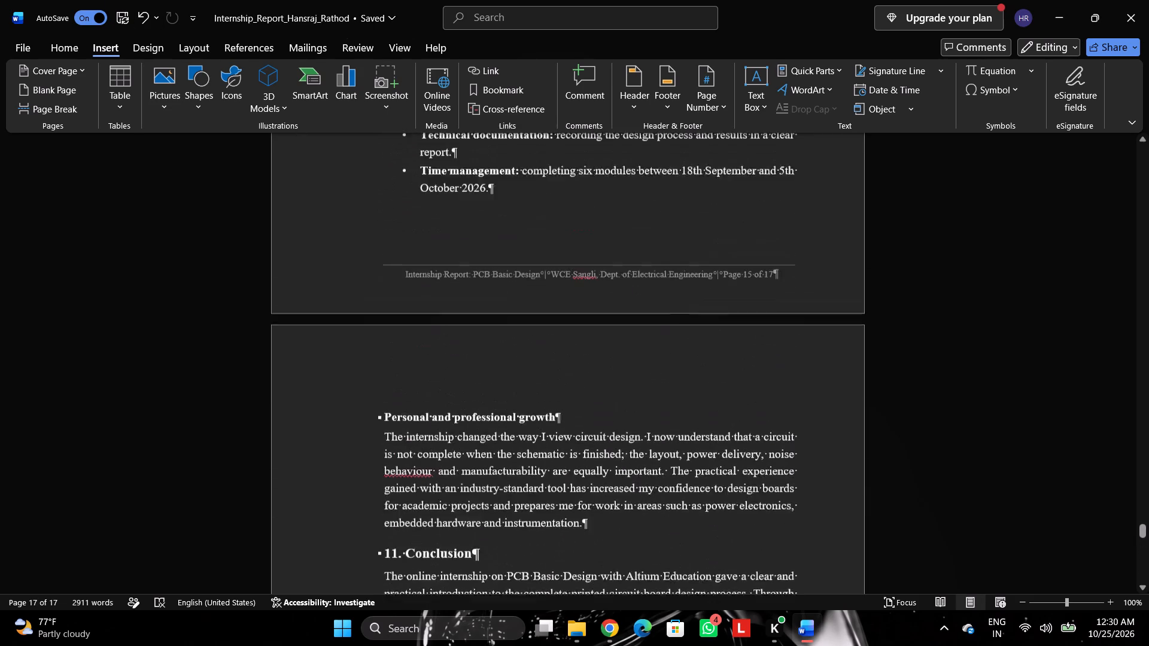
pyautogui.scroll(15, 619, 450)
pyautogui.scroll(19, 624, 442)
pyautogui.scroll(5, 592, 438)
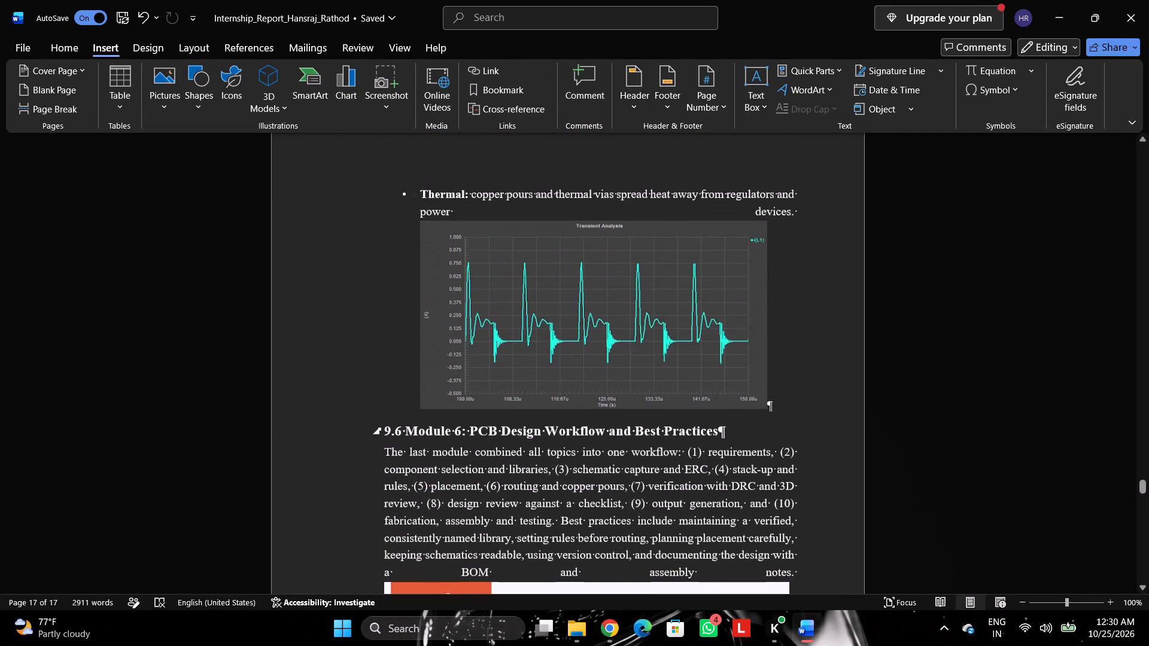
pyautogui.scroll(20, 592, 434)
pyautogui.scroll(8, 592, 434)
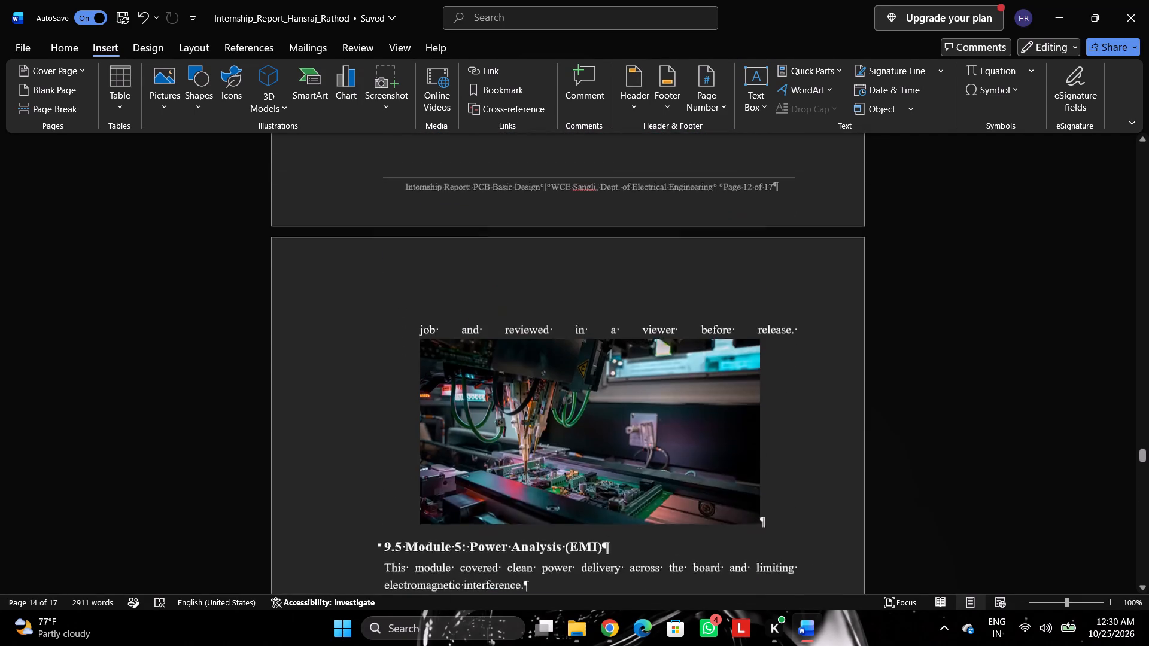
pyautogui.scroll(20, 591, 433)
pyautogui.scroll(18, 591, 433)
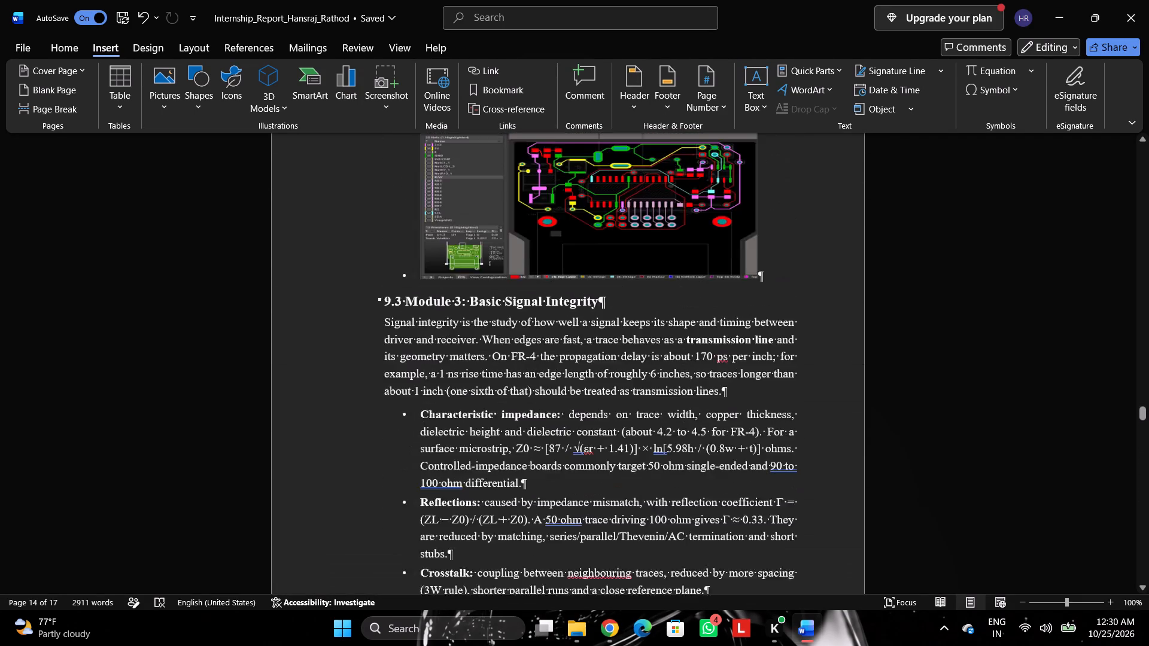
pyautogui.scroll(20, 592, 431)
pyautogui.scroll(17, 592, 431)
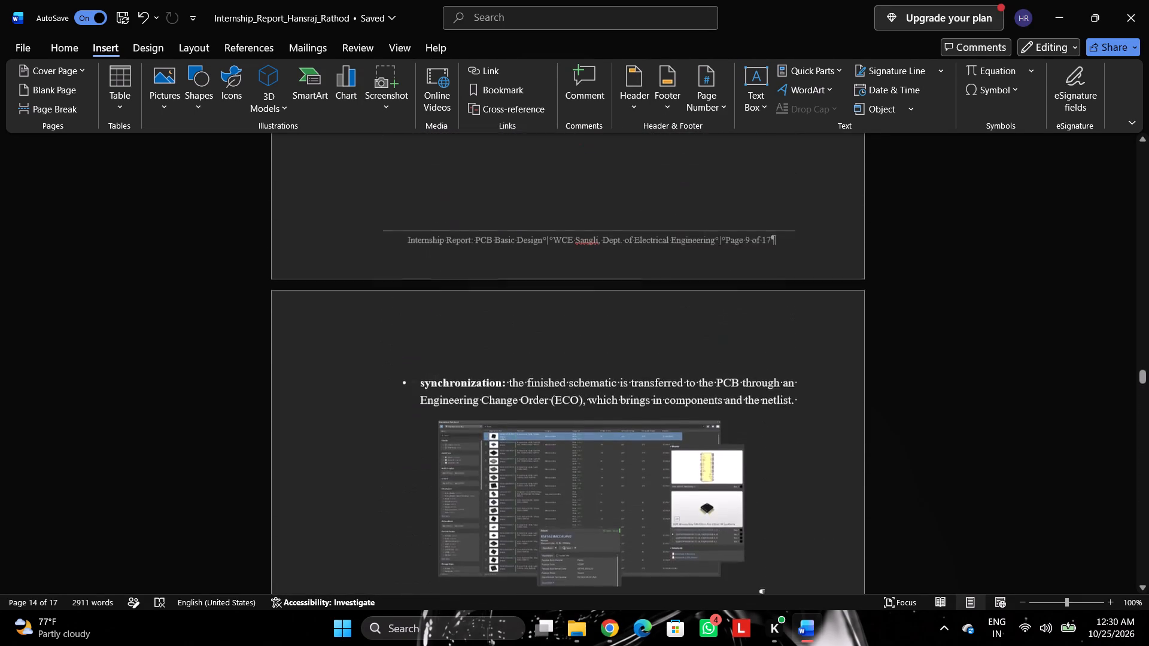
pyautogui.scroll(20, 591, 422)
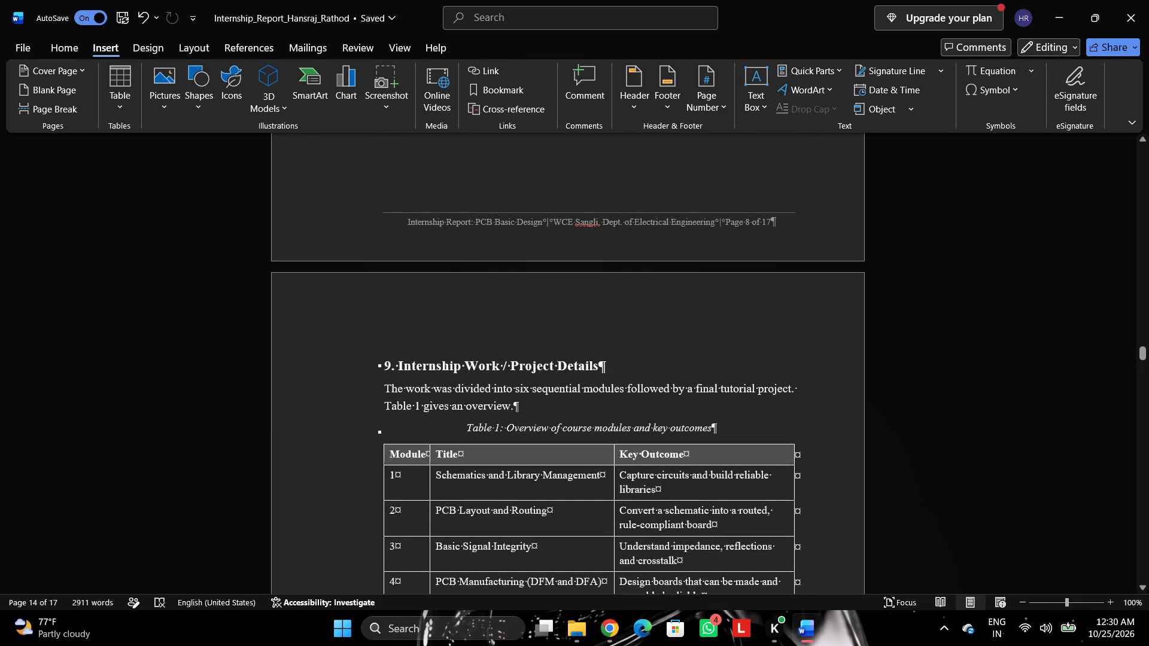
pyautogui.moveTo(615, 368); pyautogui.dragTo(497, 368)
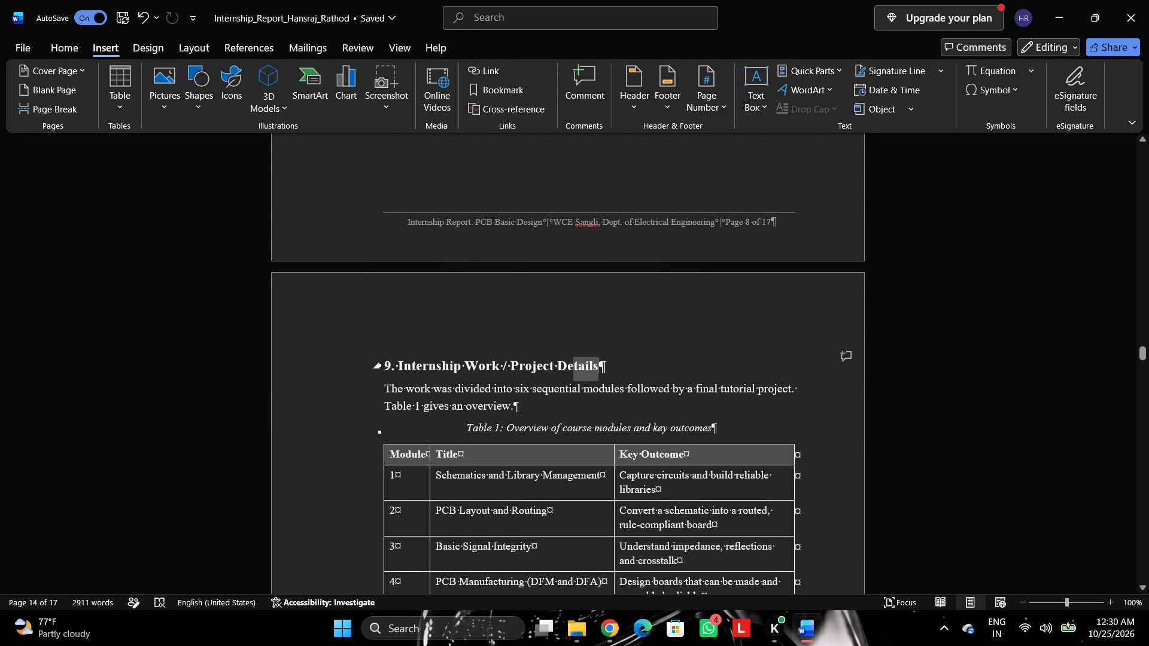
pyautogui.moveTo(497, 368); pyautogui.dragTo(352, 352)
pyautogui.hotkey('ctrl', 'c')
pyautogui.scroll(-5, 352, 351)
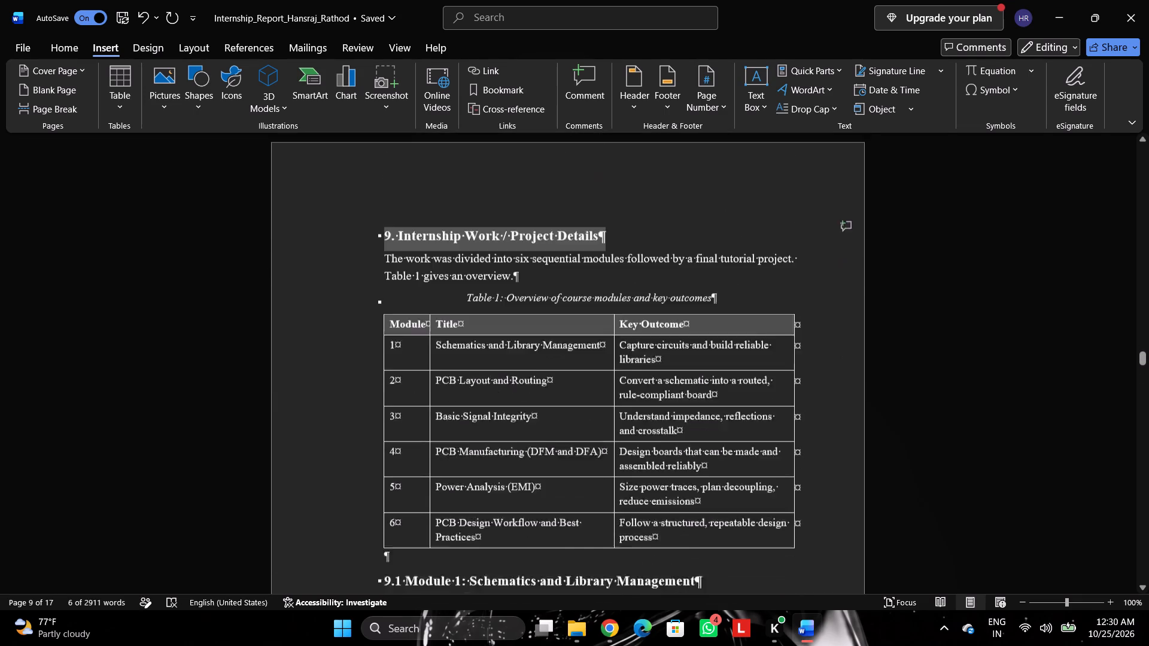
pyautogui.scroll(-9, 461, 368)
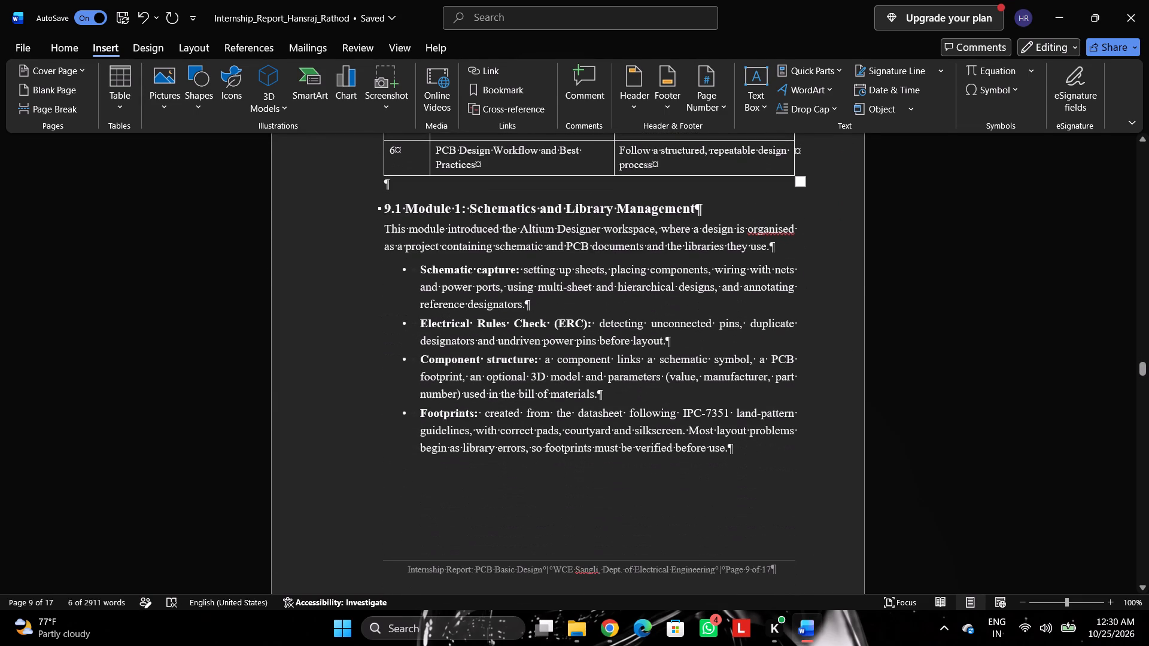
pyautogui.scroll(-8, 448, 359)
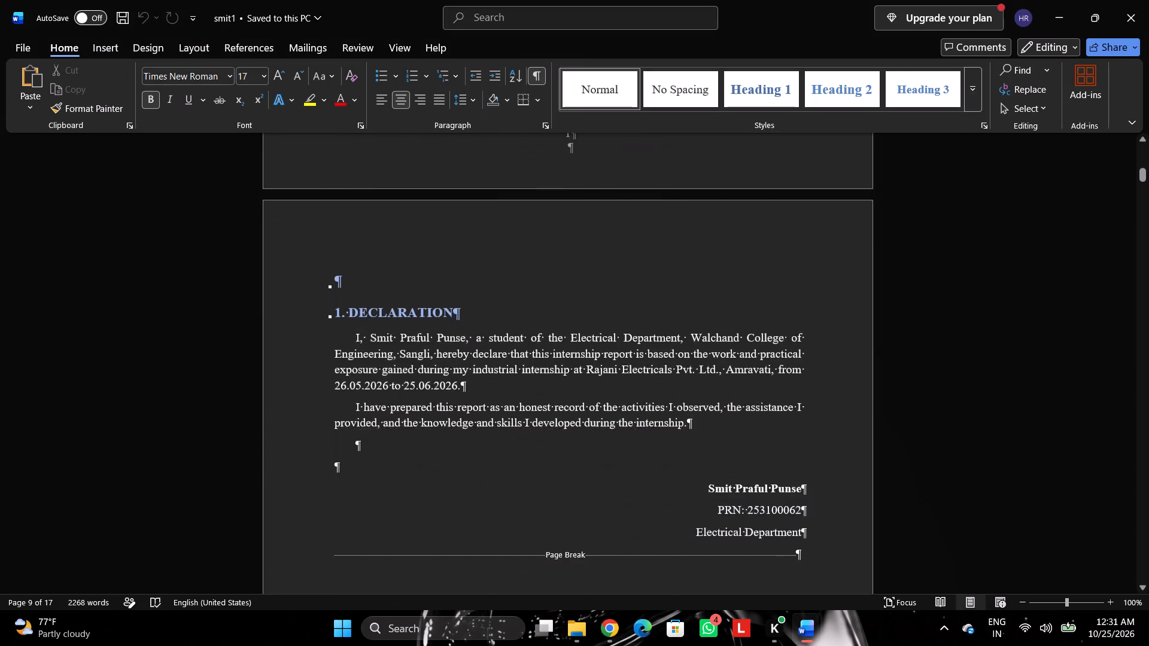
pyautogui.scroll(-18, 636, 351)
pyautogui.scroll(-14, 634, 348)
pyautogui.scroll(-8, 627, 340)
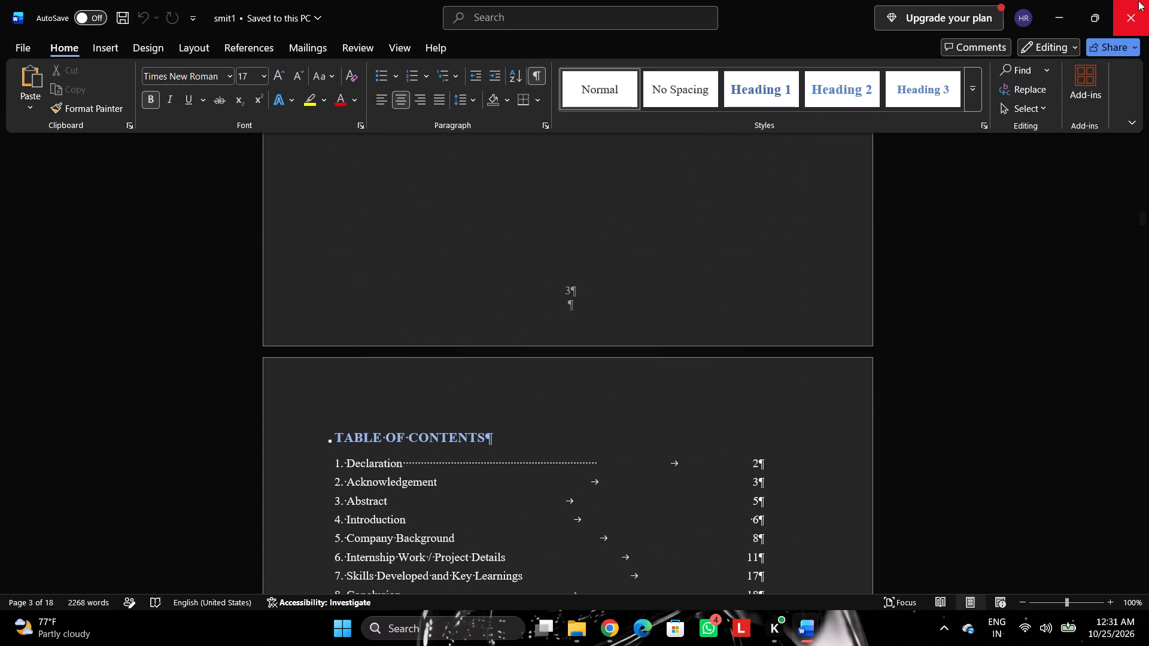
pyautogui.click(1134, 10)
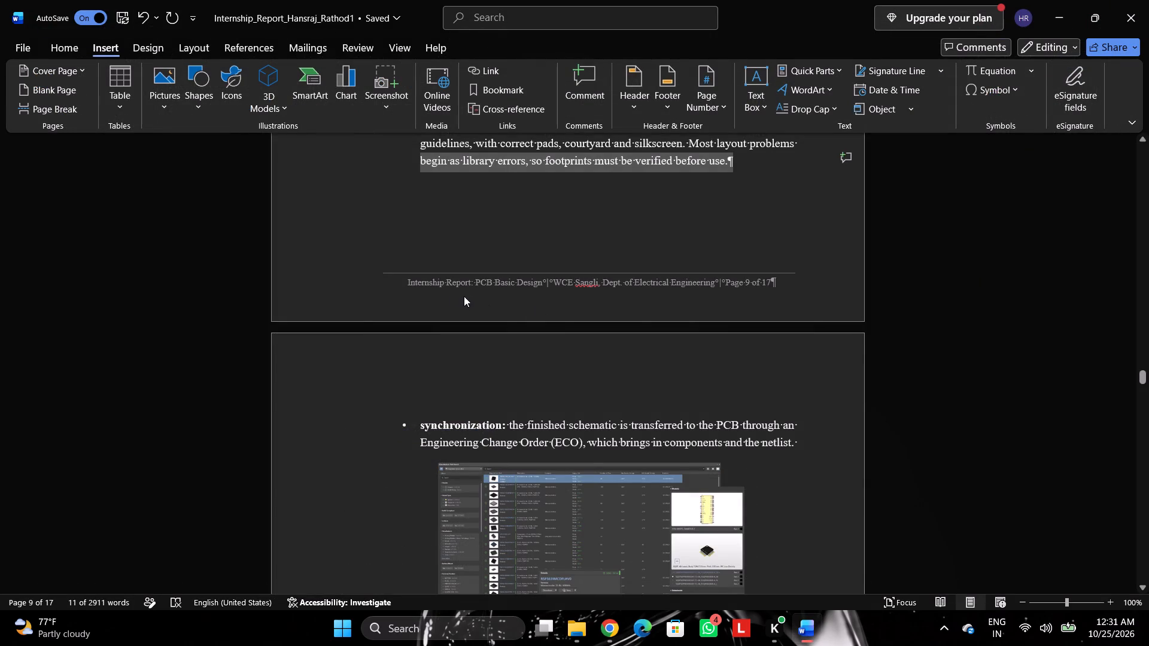
# Examine the page 9 footer and the layout of sections 9.1 and 9.2 in the internship report.
pyautogui.click(442, 281)
pyautogui.moveTo(394, 275); pyautogui.dragTo(610, 294)
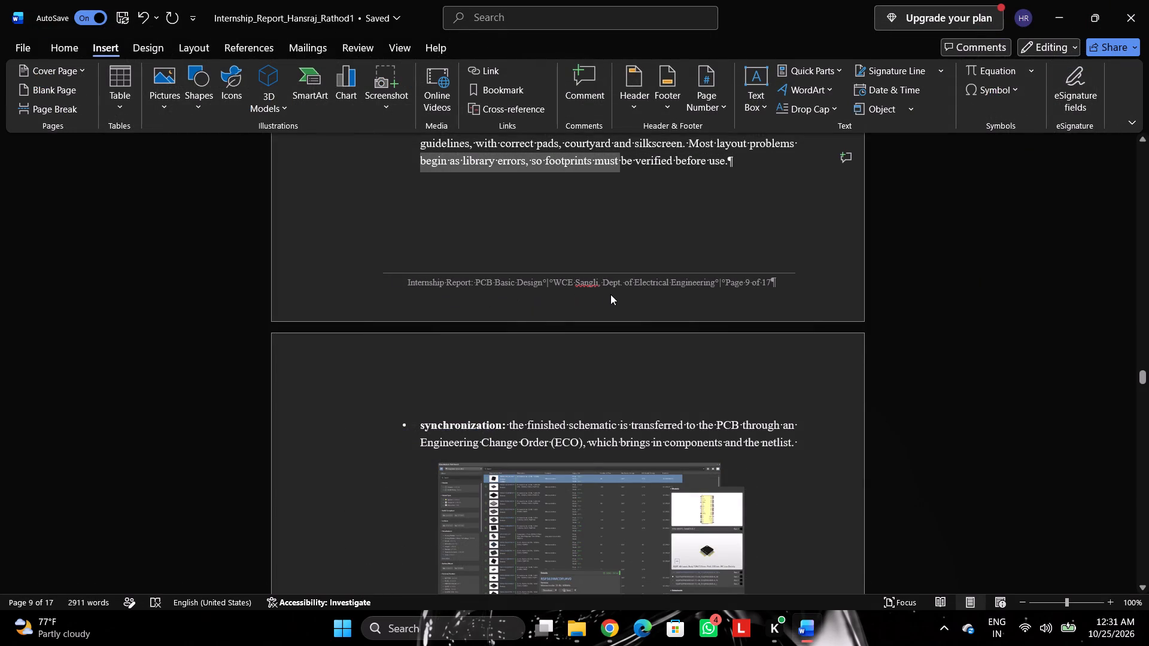
pyautogui.moveTo(610, 294); pyautogui.dragTo(482, 298)
pyautogui.click(436, 403)
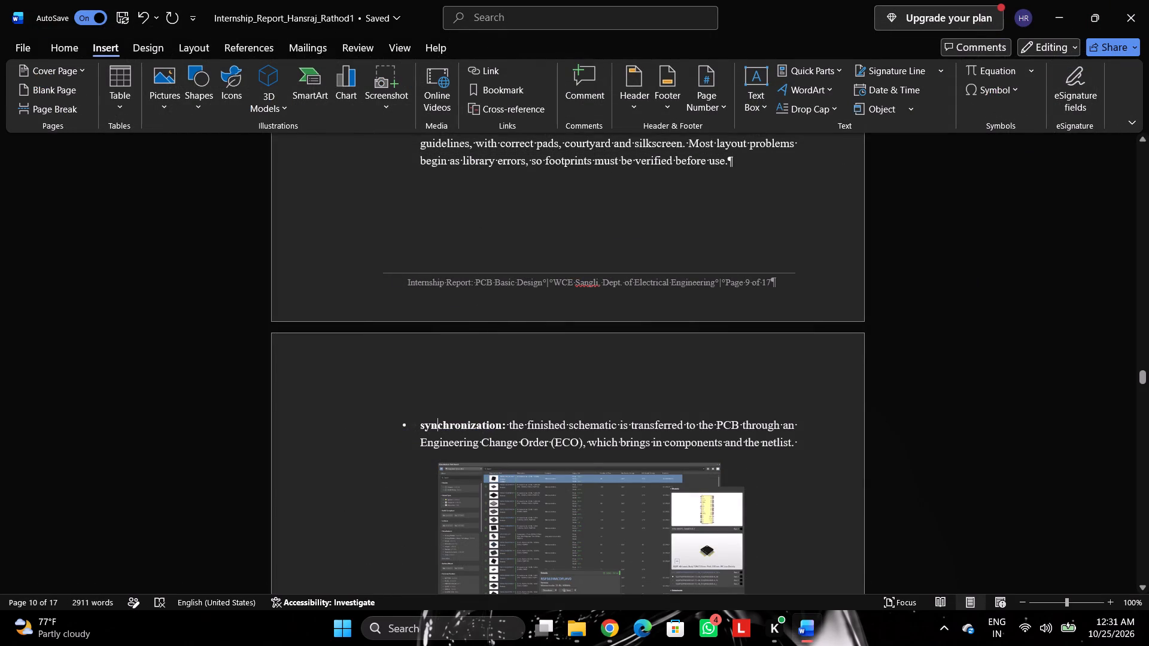
pyautogui.scroll(-2, 623, 326)
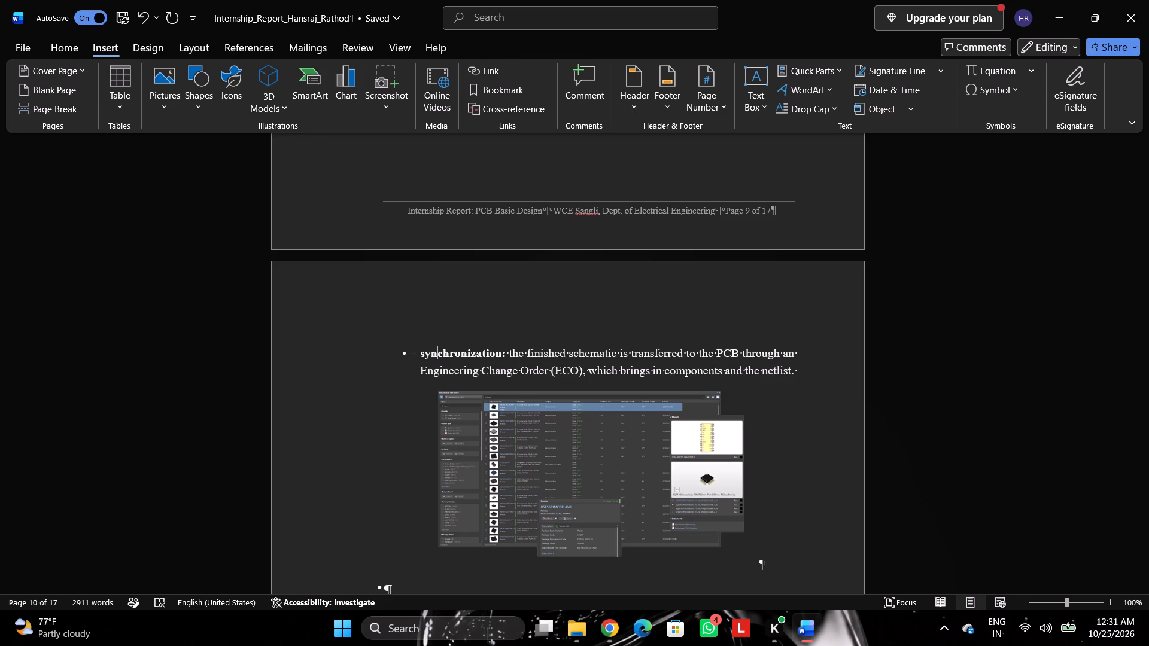
pyautogui.scroll(-12, 782, 411)
pyautogui.scroll(3, 421, 377)
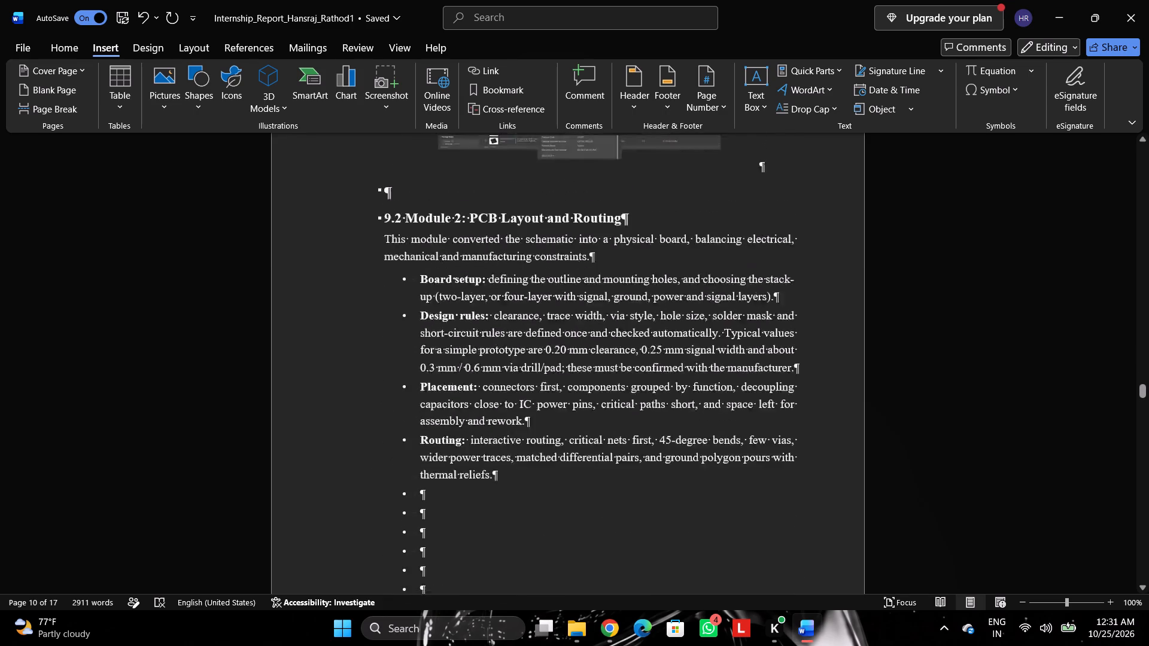
pyautogui.scroll(9, 421, 377)
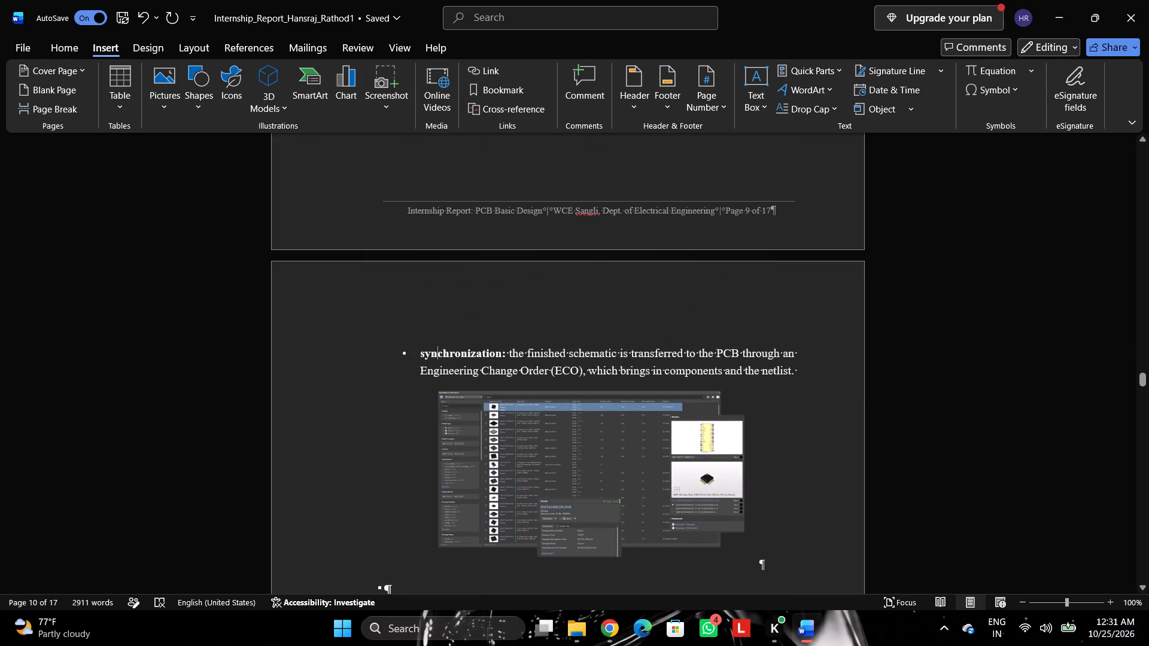
pyautogui.scroll(3, 588, 318)
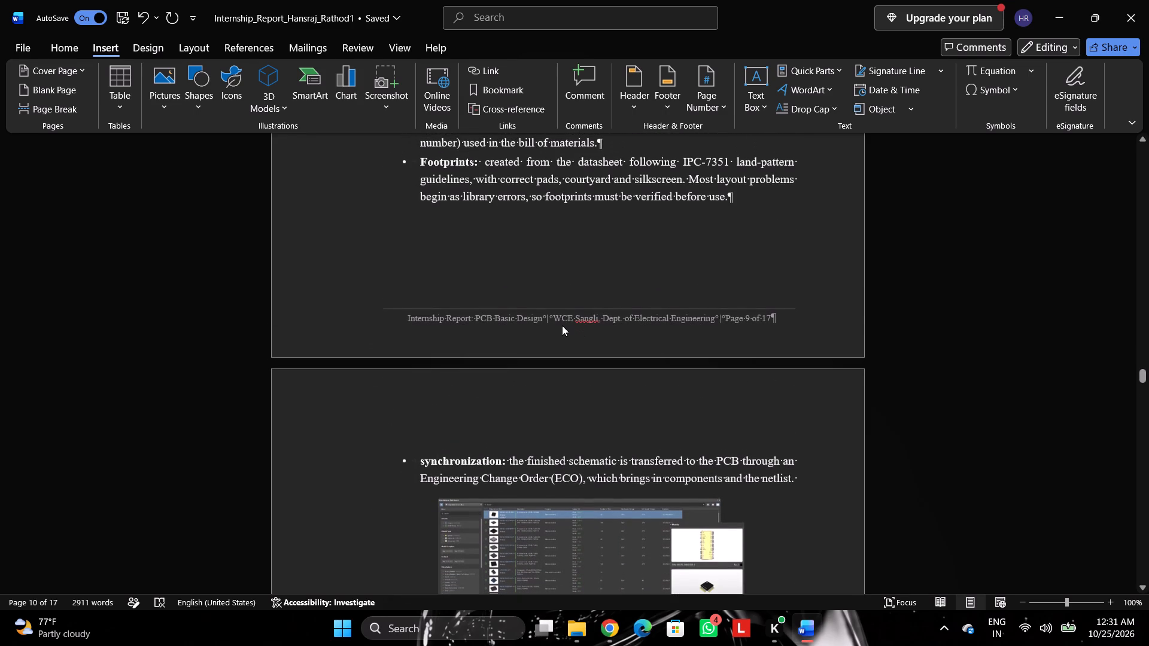
pyautogui.click(562, 325)
pyautogui.scroll(9, 608, 292)
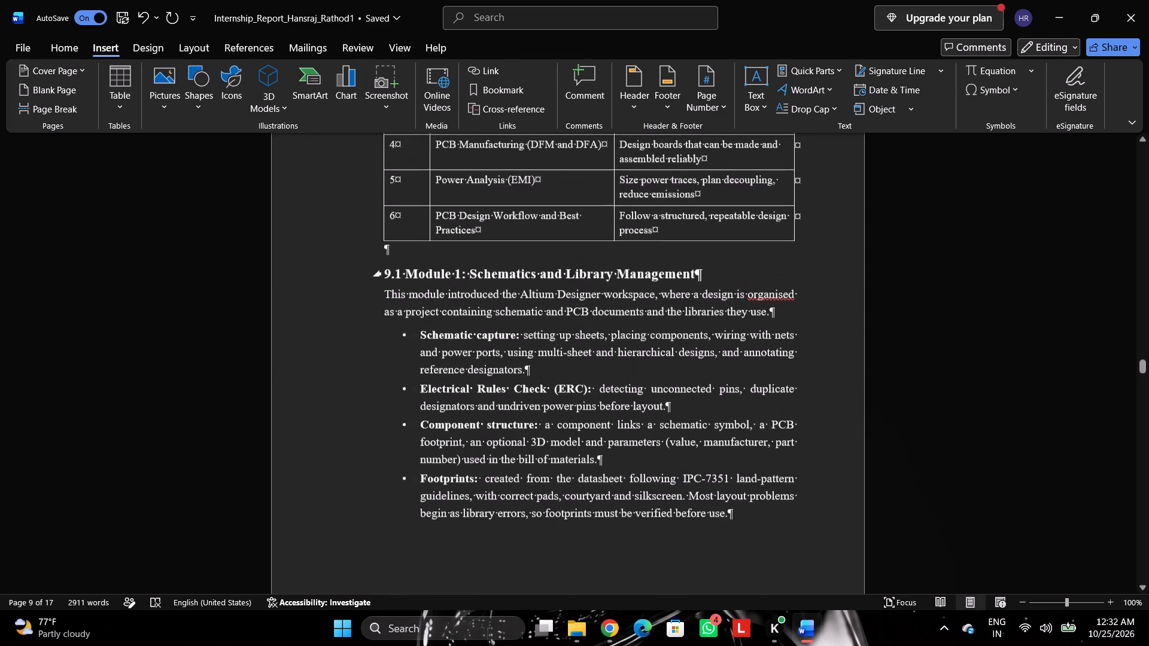
# In File Explorer's download D folder, delete the six image files from imagesg through Manufacturing Part Search v4.
pyautogui.click(1058, 5)
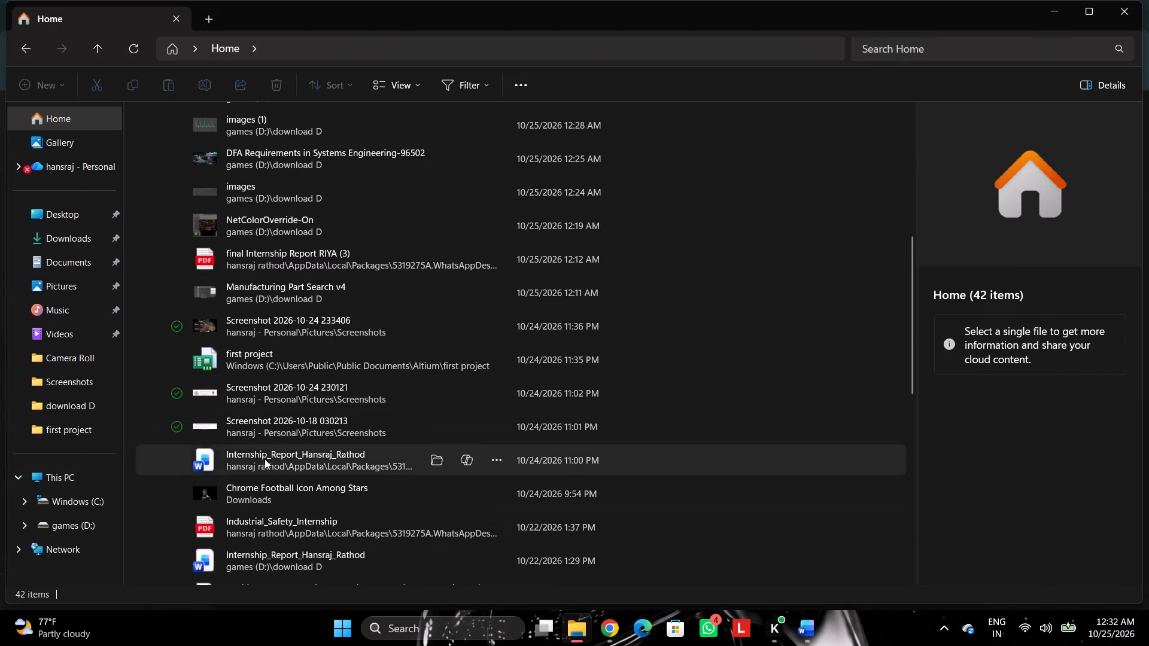
pyautogui.click(75, 234)
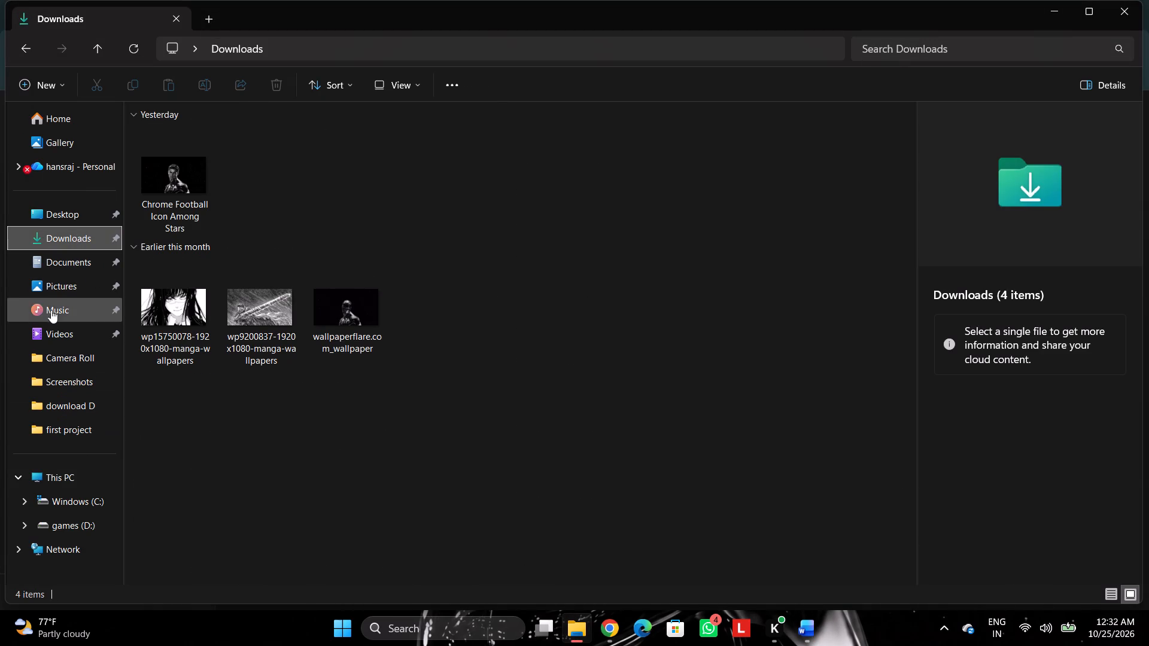
pyautogui.click(72, 431)
pyautogui.click(76, 415)
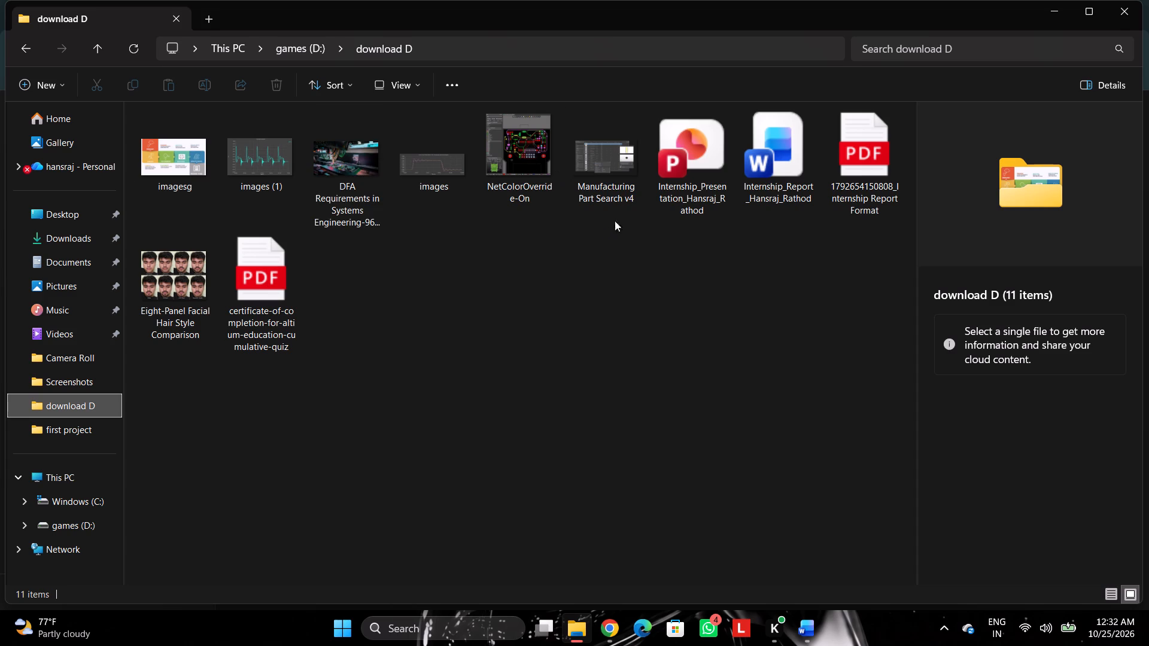
pyautogui.moveTo(615, 261); pyautogui.dragTo(214, 118)
pyautogui.click(493, 320)
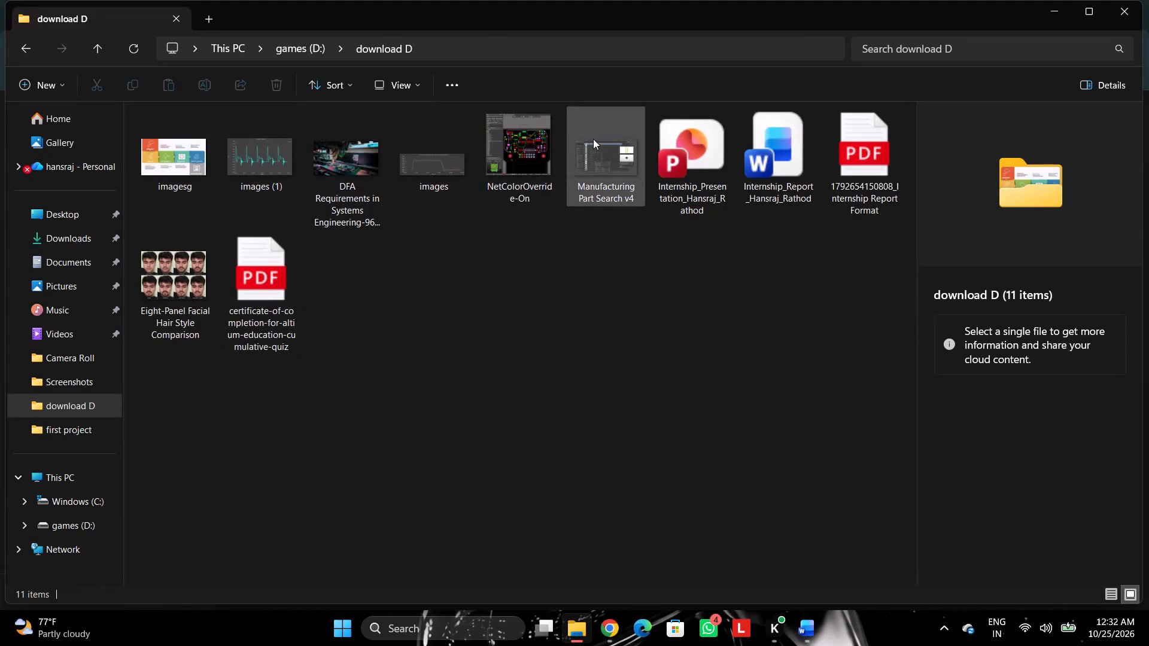
pyautogui.moveTo(635, 102); pyautogui.dragTo(184, 141)
pyautogui.click(270, 97)
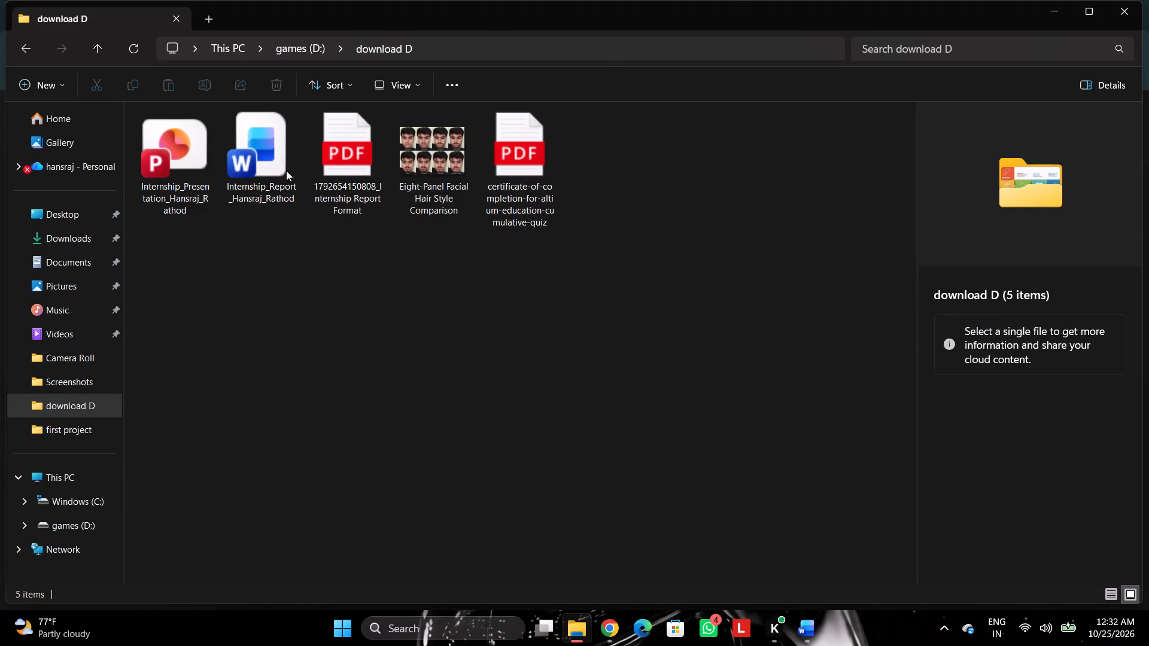
# Delete the old internship report Word file and the Internship Report Format PDF from the download D folder.
pyautogui.click(231, 167)
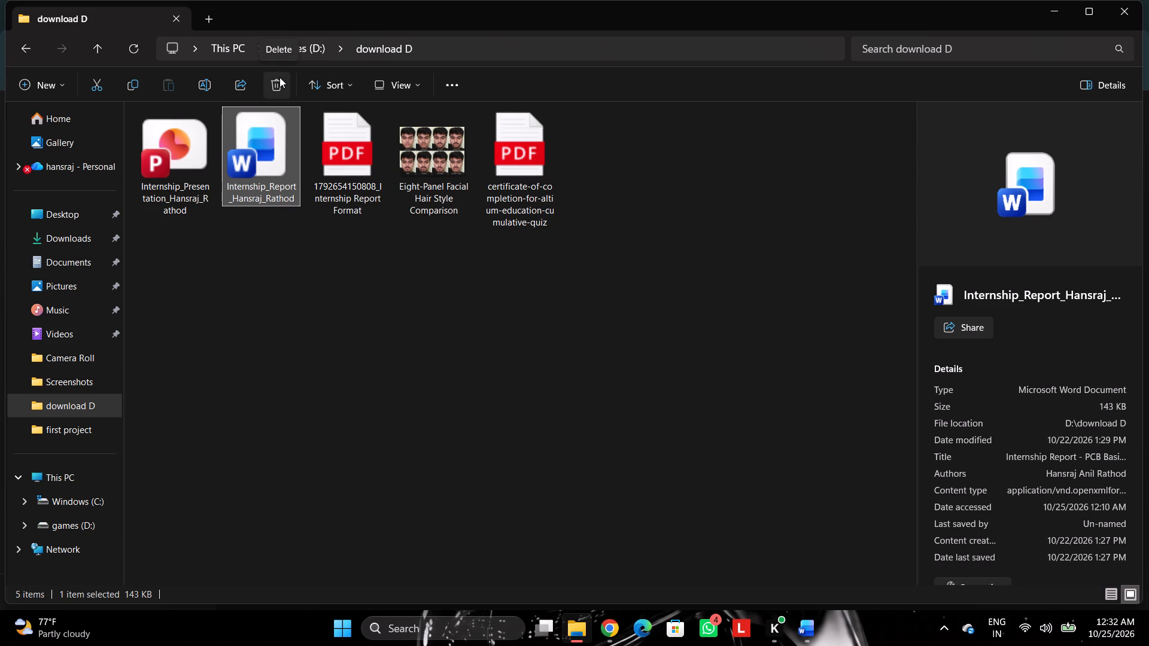
pyautogui.click(324, 151)
pyautogui.moveTo(337, 279); pyautogui.dragTo(278, 197)
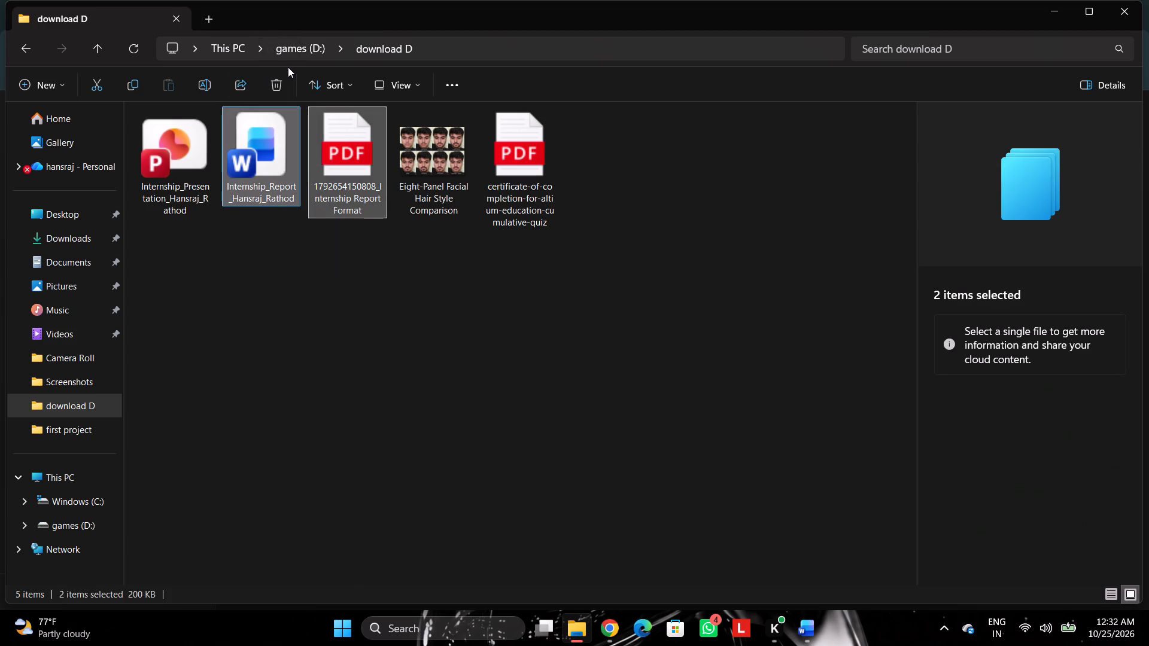
pyautogui.click(278, 78)
# Open the renamed internship report from the OneDrive Documents folder and check its section 9 content.
pyautogui.click(84, 261)
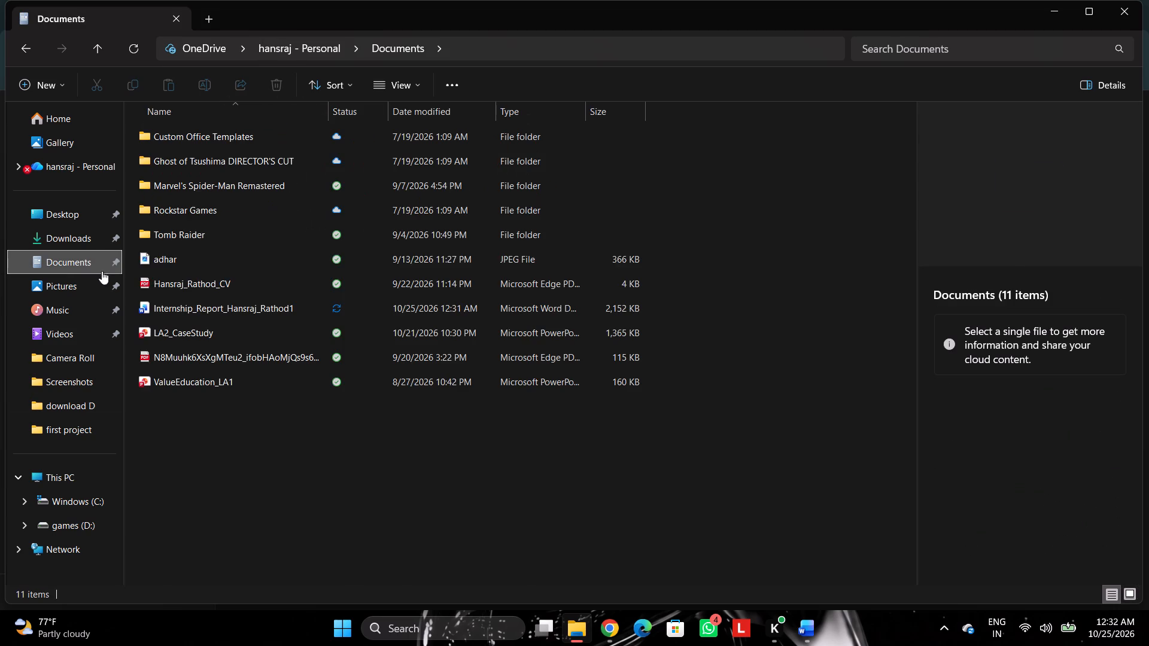
pyautogui.click(330, 301)
pyautogui.doubleClick(303, 311)
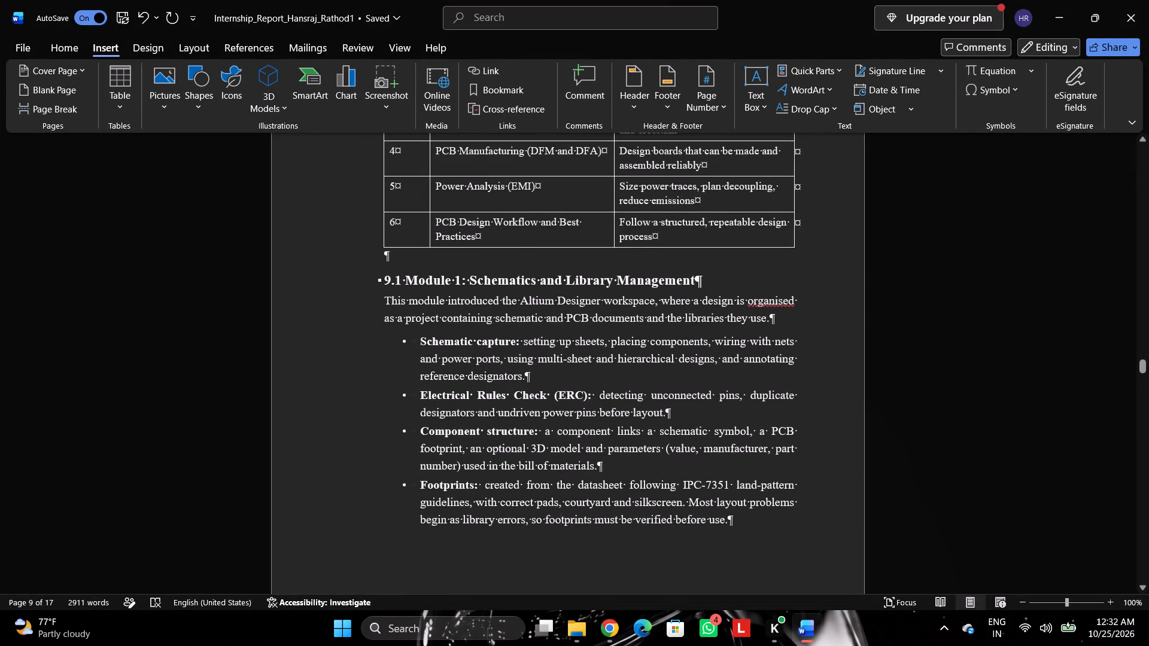
pyautogui.scroll(-4, 593, 349)
pyautogui.scroll(12, 805, 434)
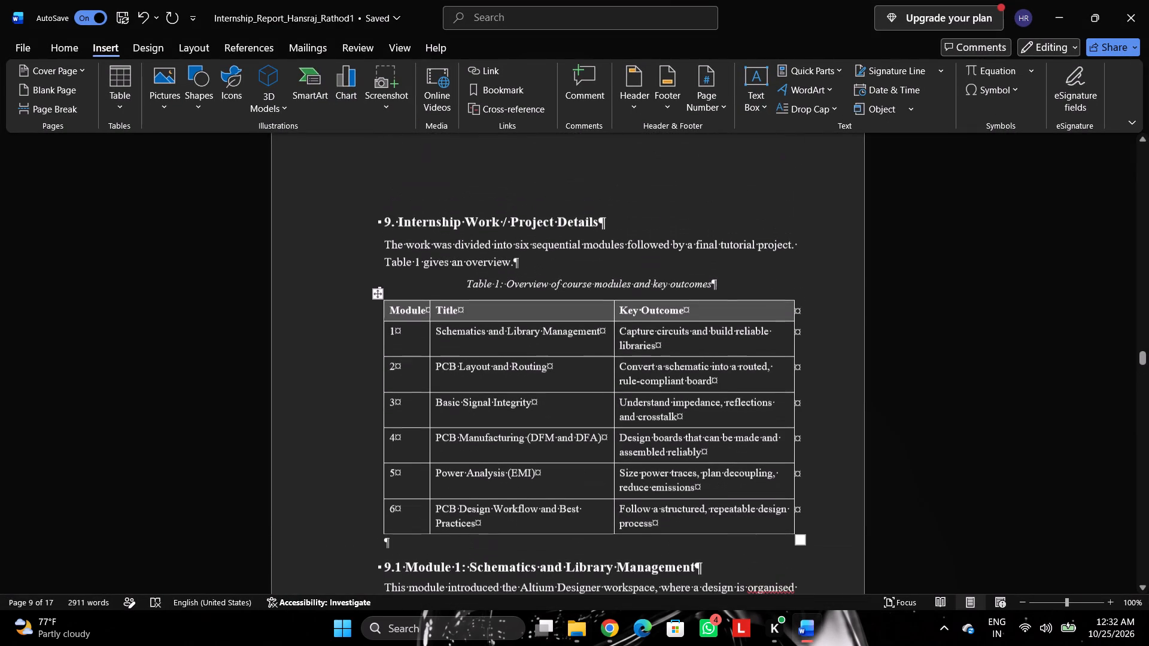
pyautogui.click(1055, 11)
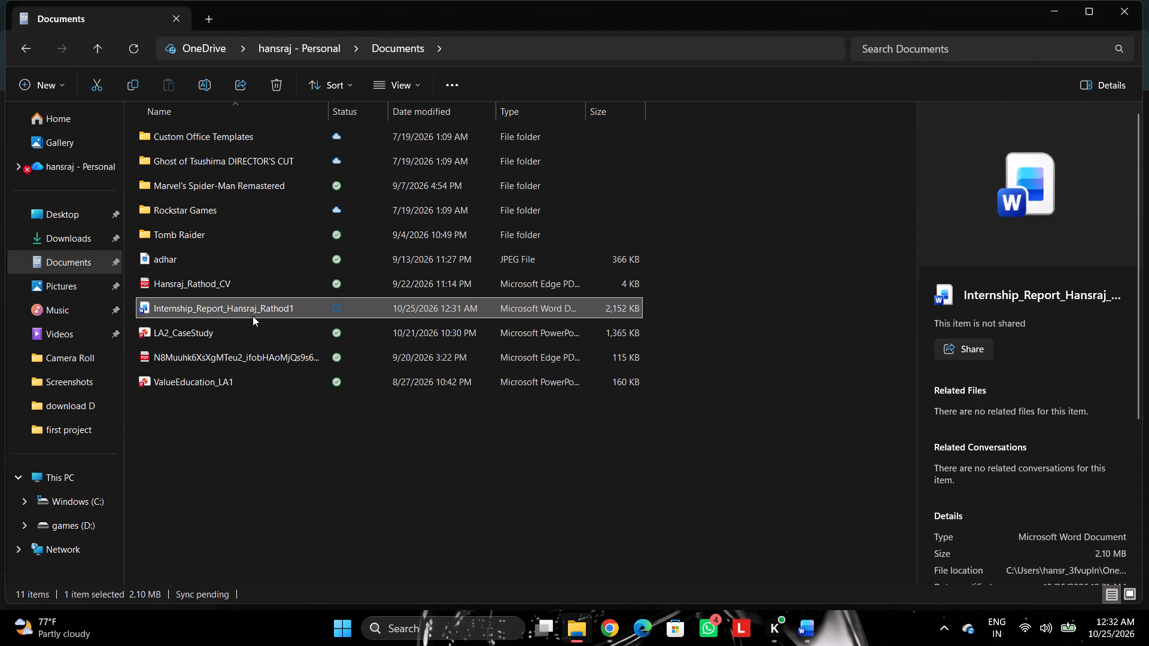
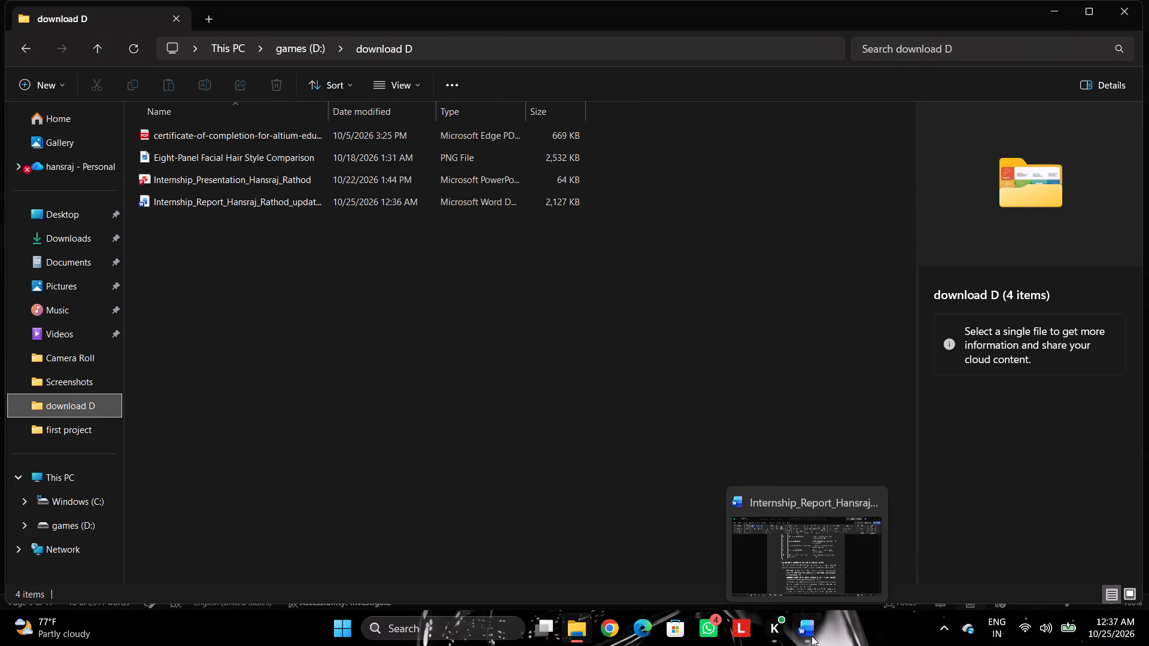
# Close the earlier internship report that is open in Word.
pyautogui.click(874, 502)
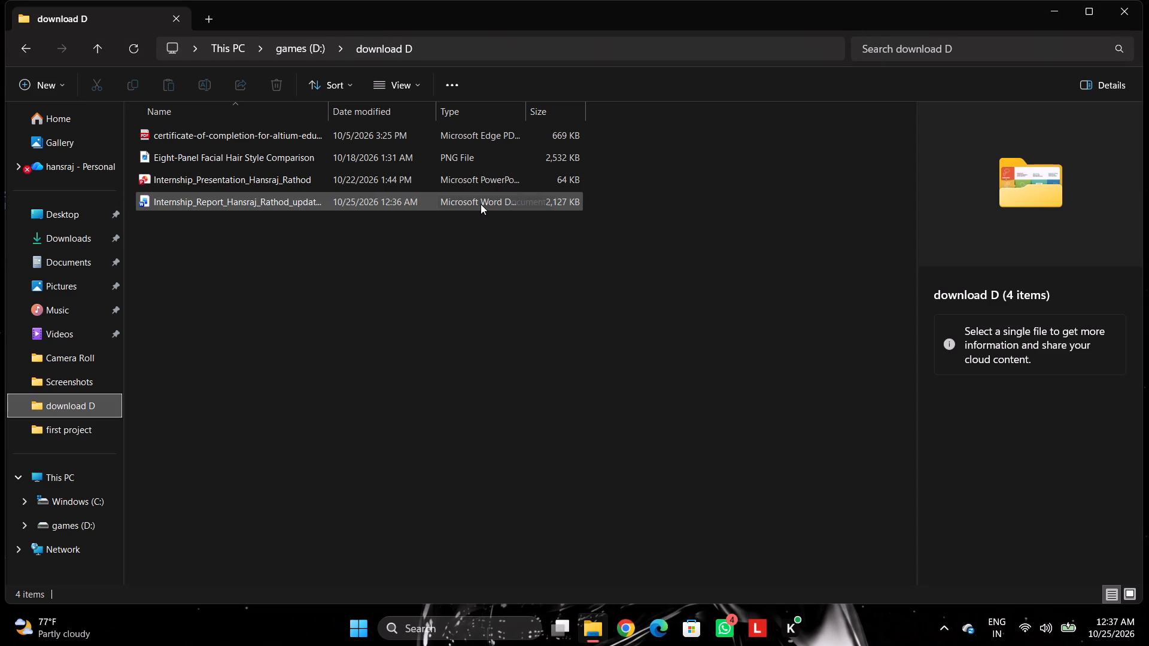
# Open the updated internship report from the download D folder in Word.
pyautogui.doubleClick(476, 202)
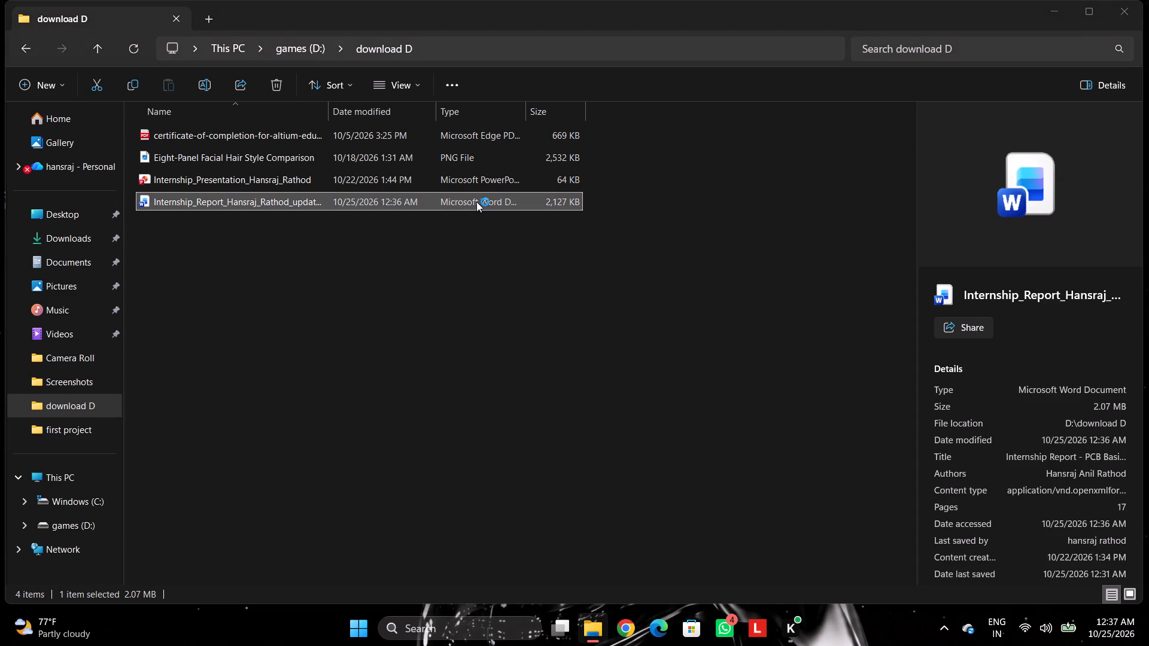
# Look through the updated internship report, from the title page to the declaration and back from the references to the conclusion.
pyautogui.scroll(-3, 609, 273)
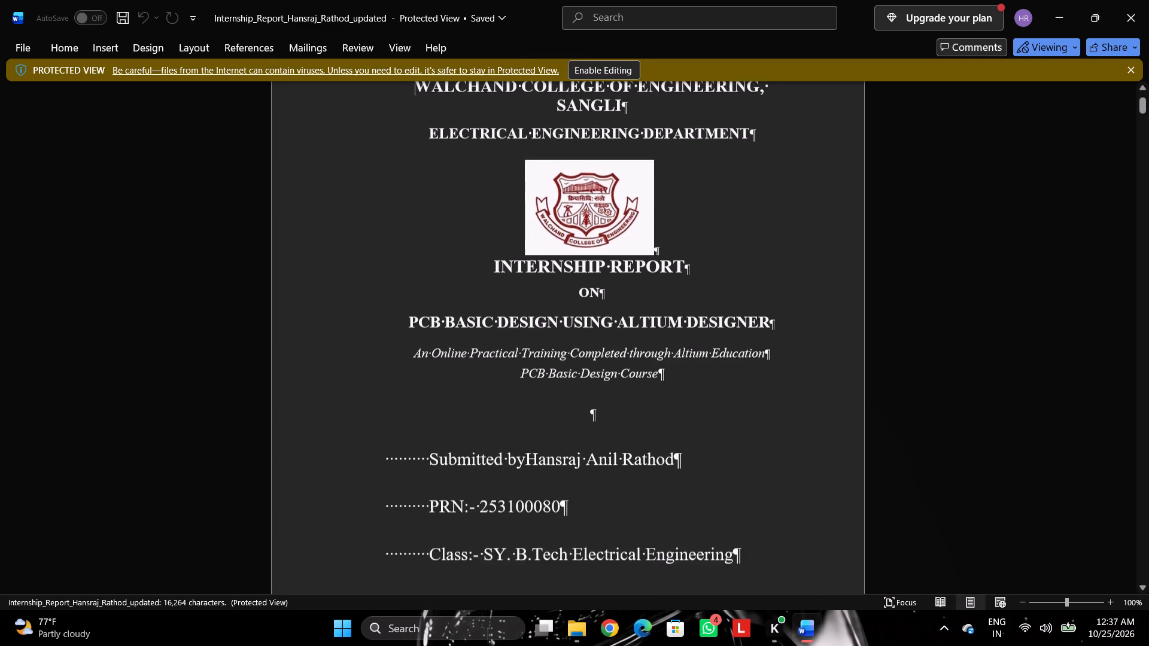
pyautogui.scroll(-10, 639, 251)
pyautogui.scroll(-12, 709, 271)
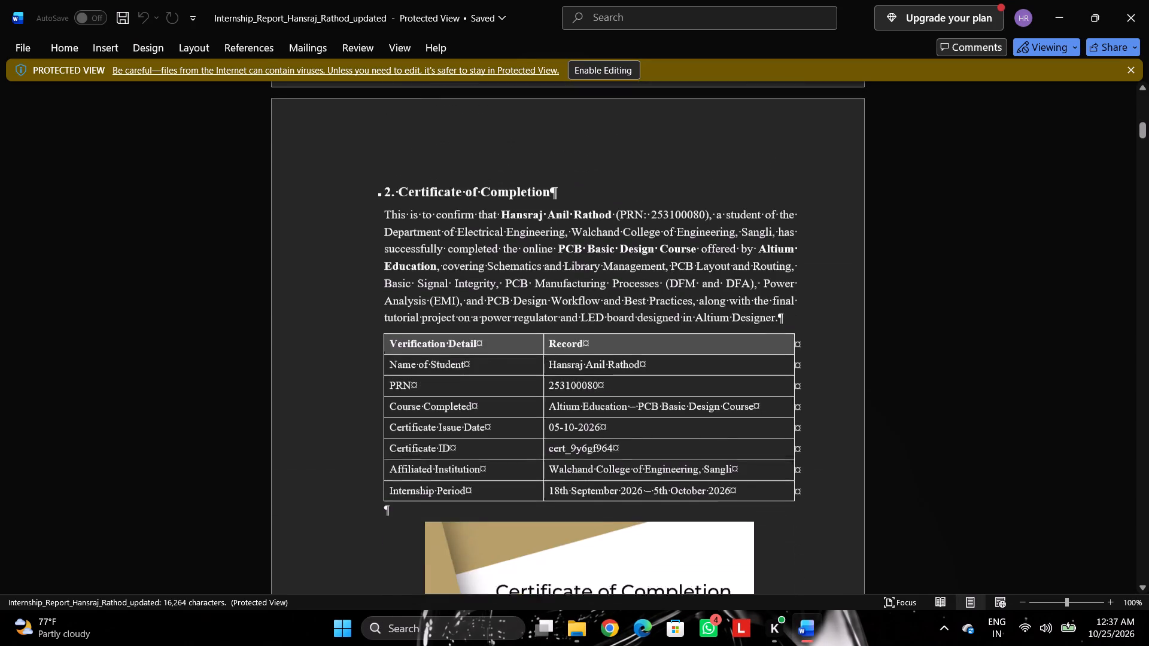
pyautogui.scroll(-12, 713, 269)
pyautogui.scroll(-7, 842, 176)
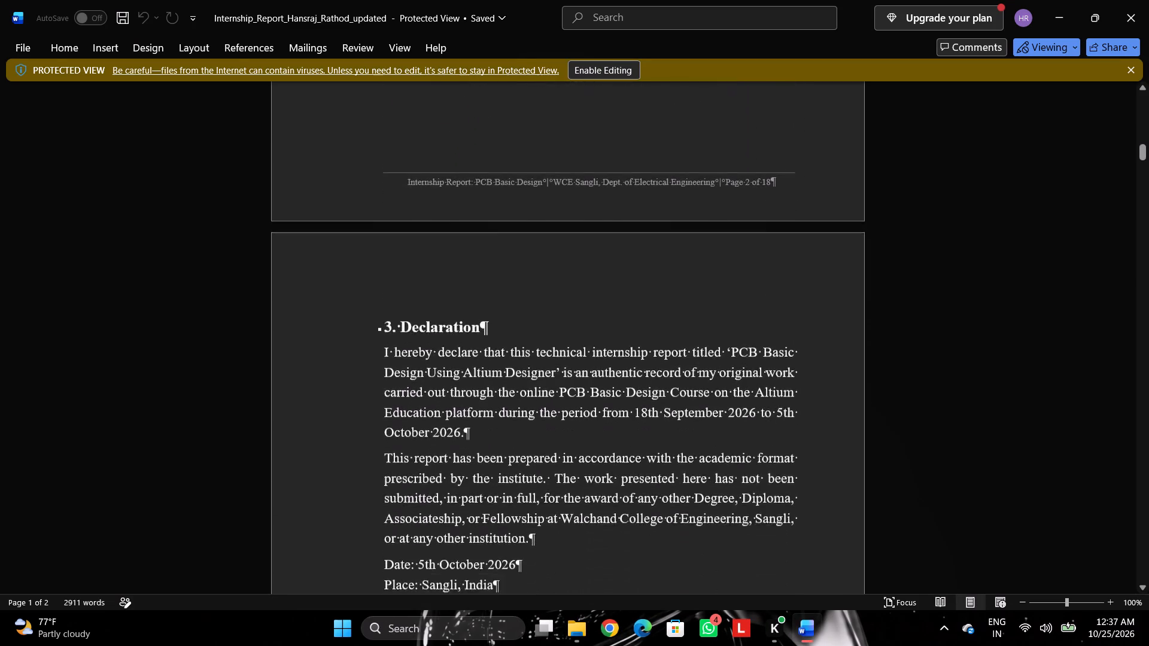
pyautogui.scroll(-13, 817, 217)
pyautogui.moveTo(1148, 160); pyautogui.dragTo(1148, 602)
pyautogui.scroll(7, 624, 337)
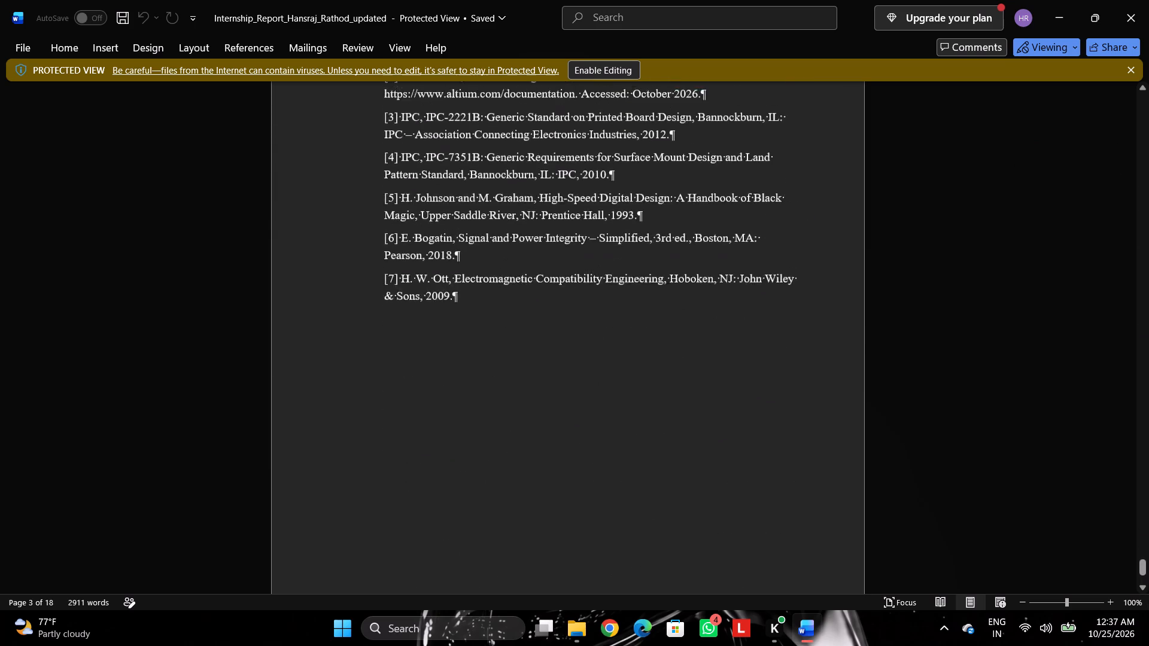
pyautogui.scroll(18, 612, 294)
pyautogui.scroll(6, 593, 240)
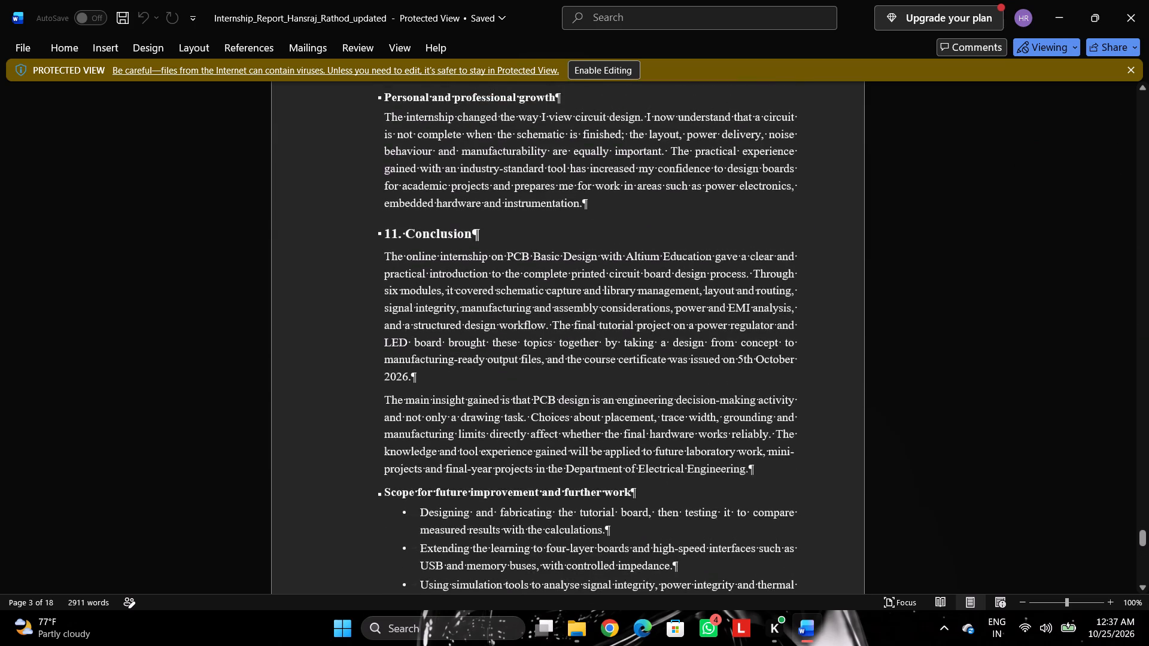
pyautogui.scroll(4, 589, 238)
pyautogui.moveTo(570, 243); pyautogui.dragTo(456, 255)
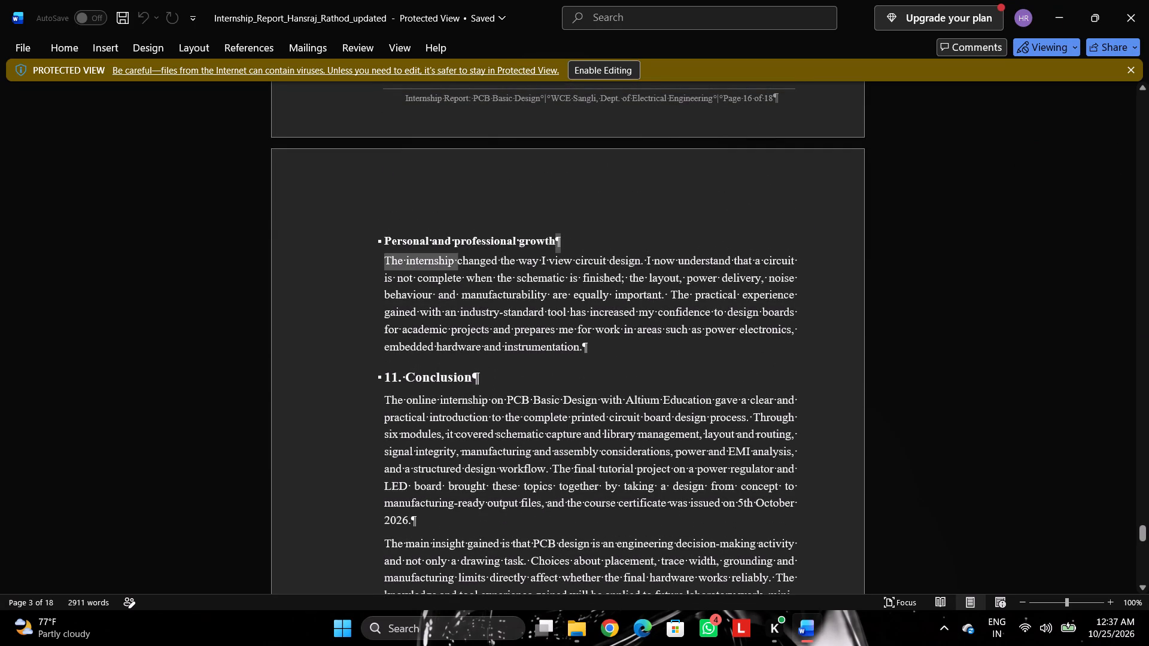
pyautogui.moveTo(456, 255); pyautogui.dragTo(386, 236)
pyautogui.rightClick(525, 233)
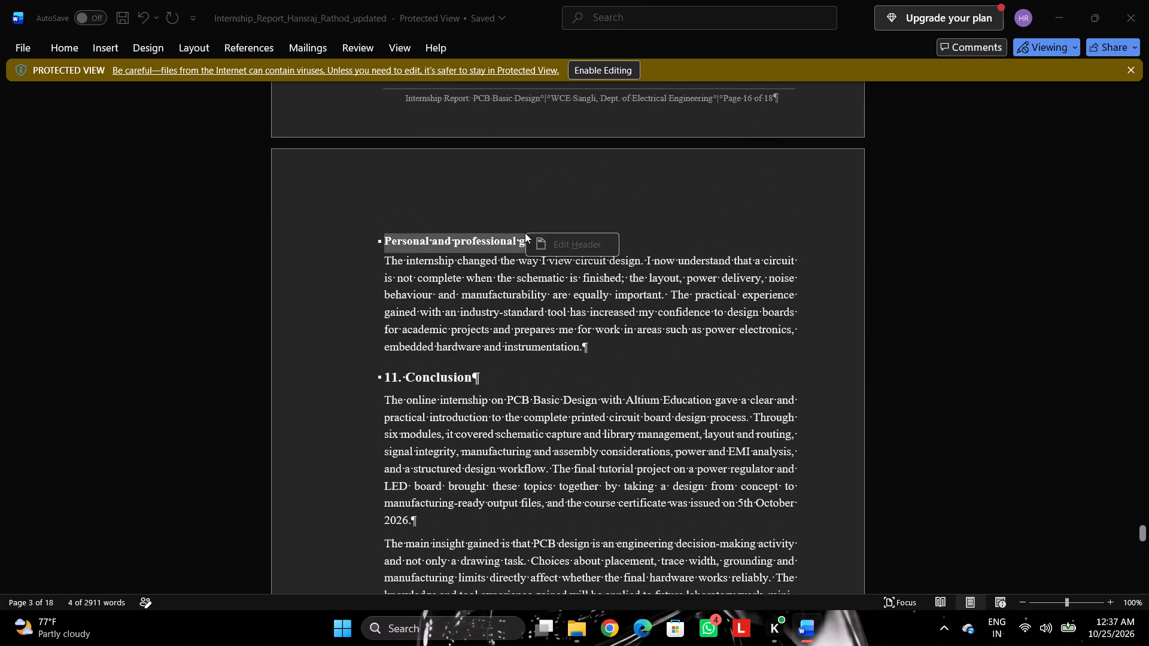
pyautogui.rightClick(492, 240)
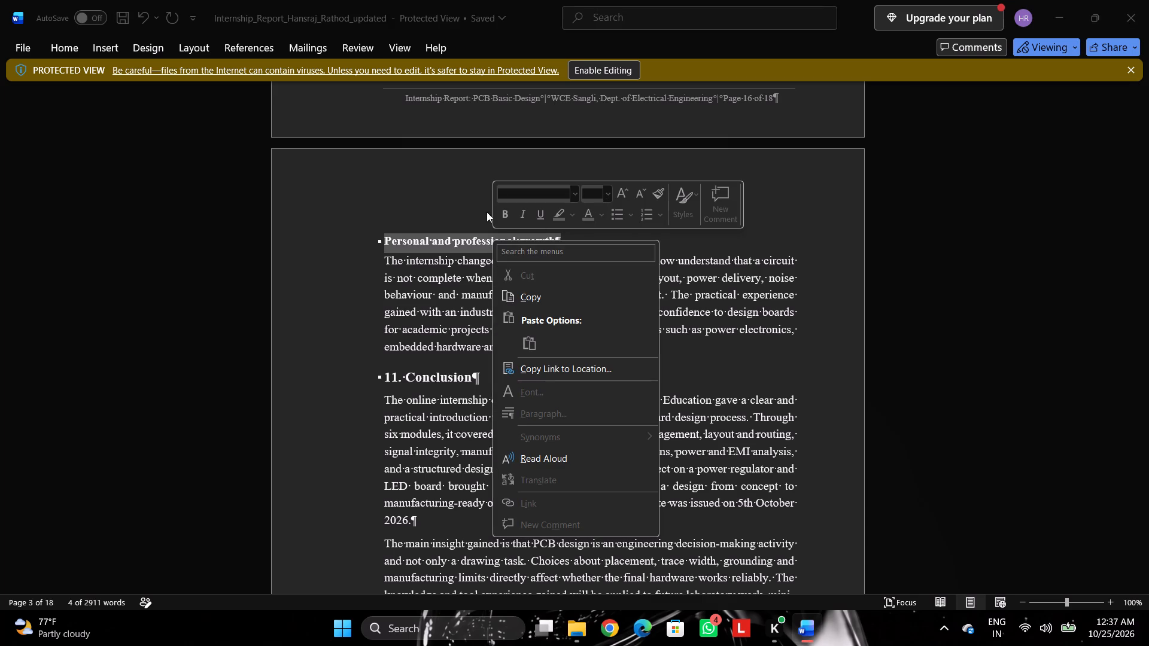
# Enable editing for the updated internship report.
pyautogui.click(606, 69)
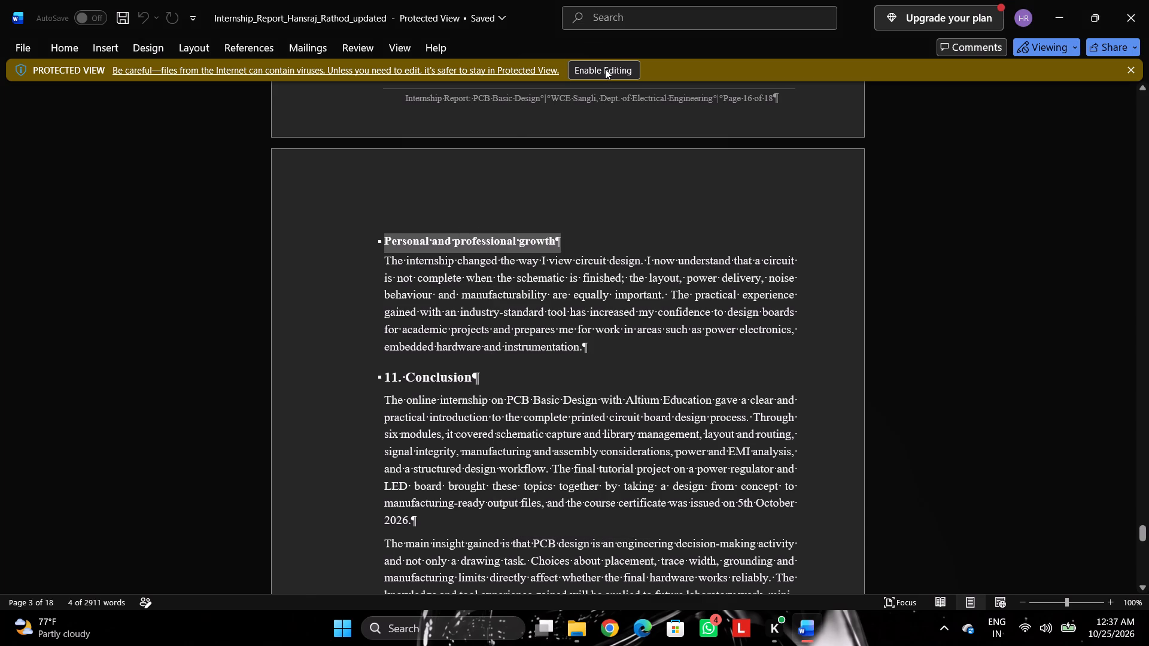
pyautogui.click(605, 69)
# Review the report's layout from the title page through the table of contents and introduction to section 9.
pyautogui.scroll(-6, 519, 246)
pyautogui.scroll(-8, 471, 214)
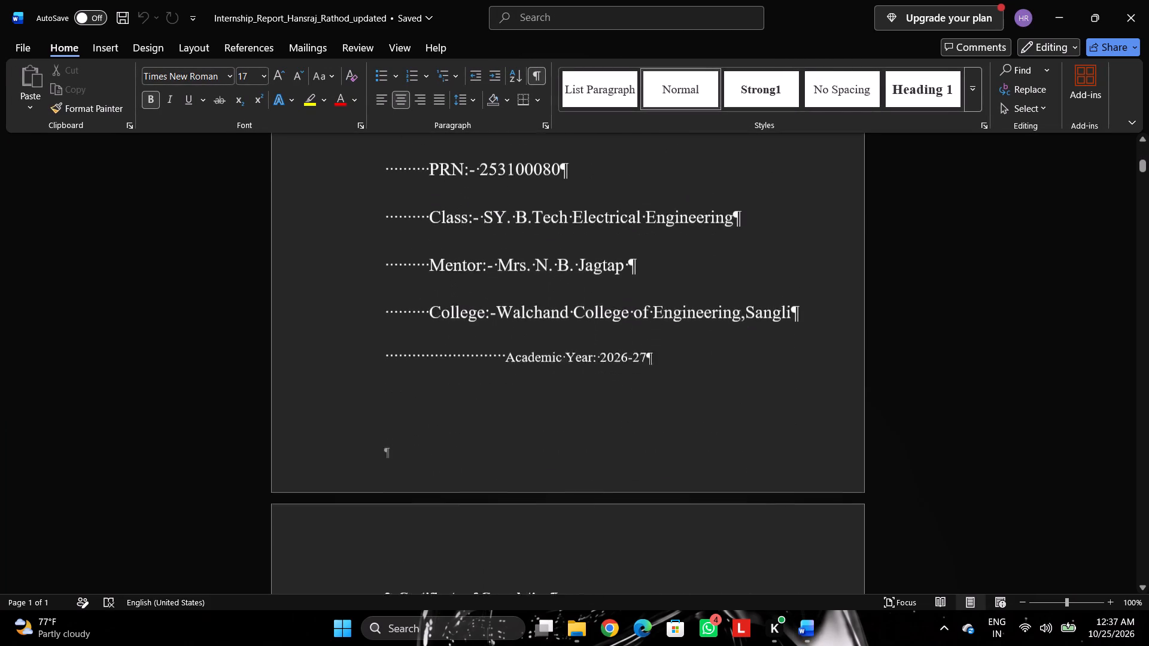
pyautogui.scroll(-13, 510, 215)
pyautogui.scroll(-15, 546, 230)
pyautogui.scroll(-6, 620, 208)
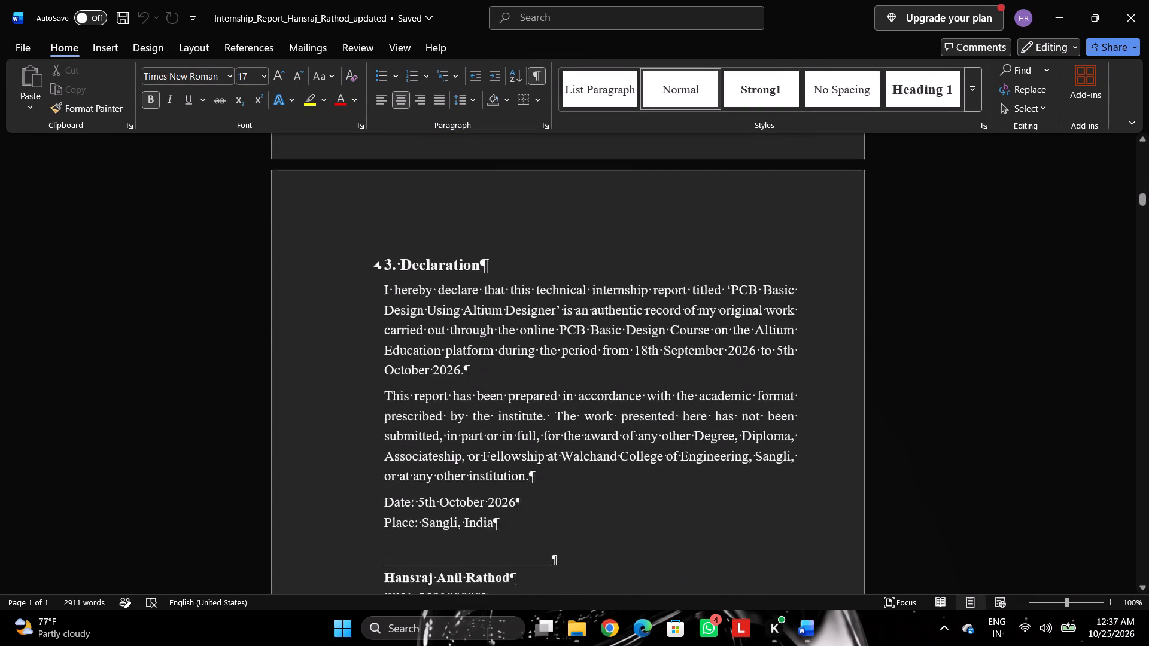
pyautogui.scroll(-20, 568, 254)
pyautogui.scroll(-12, 542, 273)
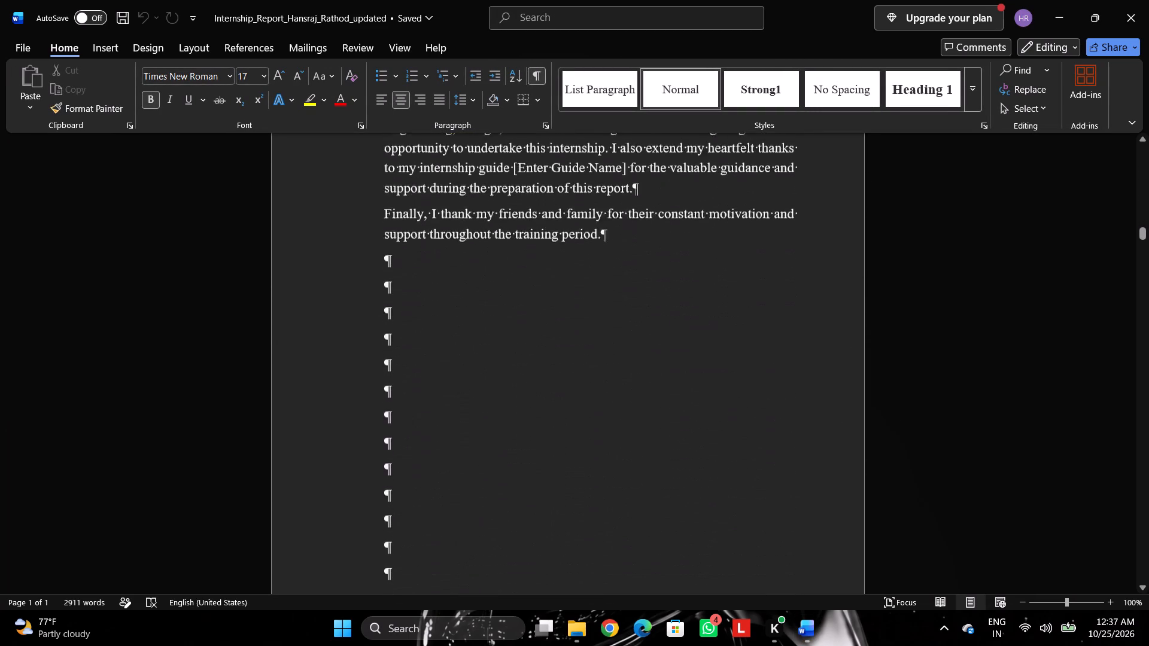
pyautogui.scroll(-10, 541, 276)
pyautogui.scroll(1, 539, 275)
pyautogui.scroll(-2, 539, 275)
pyautogui.scroll(-20, 539, 268)
pyautogui.scroll(-4, 539, 268)
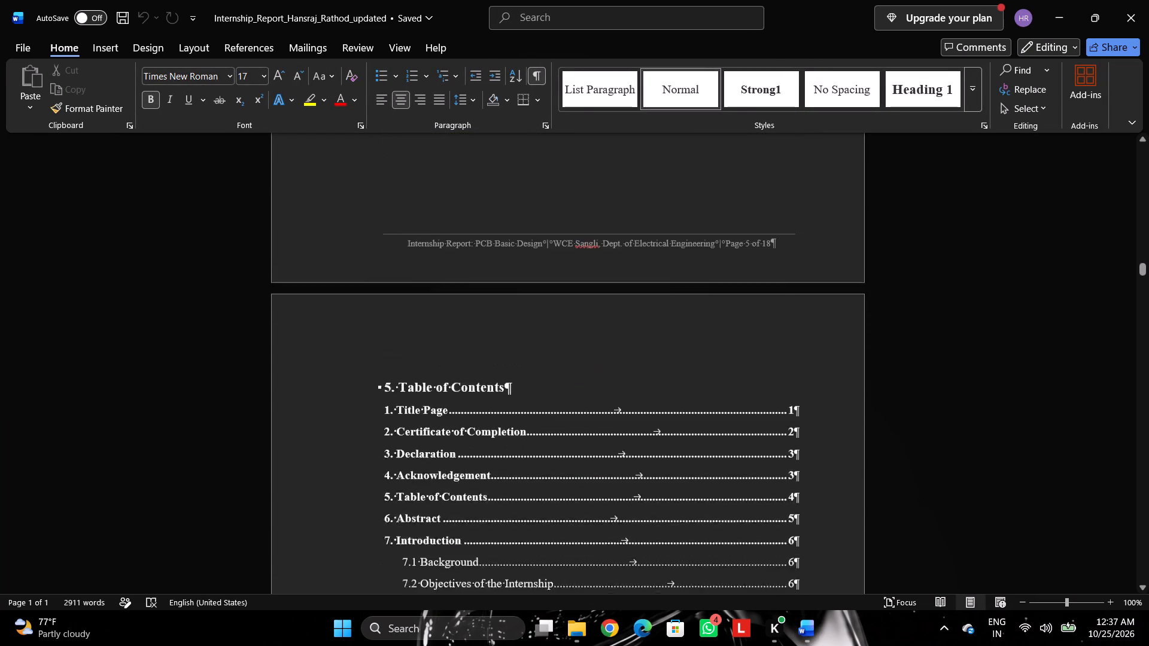
pyautogui.scroll(-12, 567, 266)
pyautogui.scroll(-18, 560, 271)
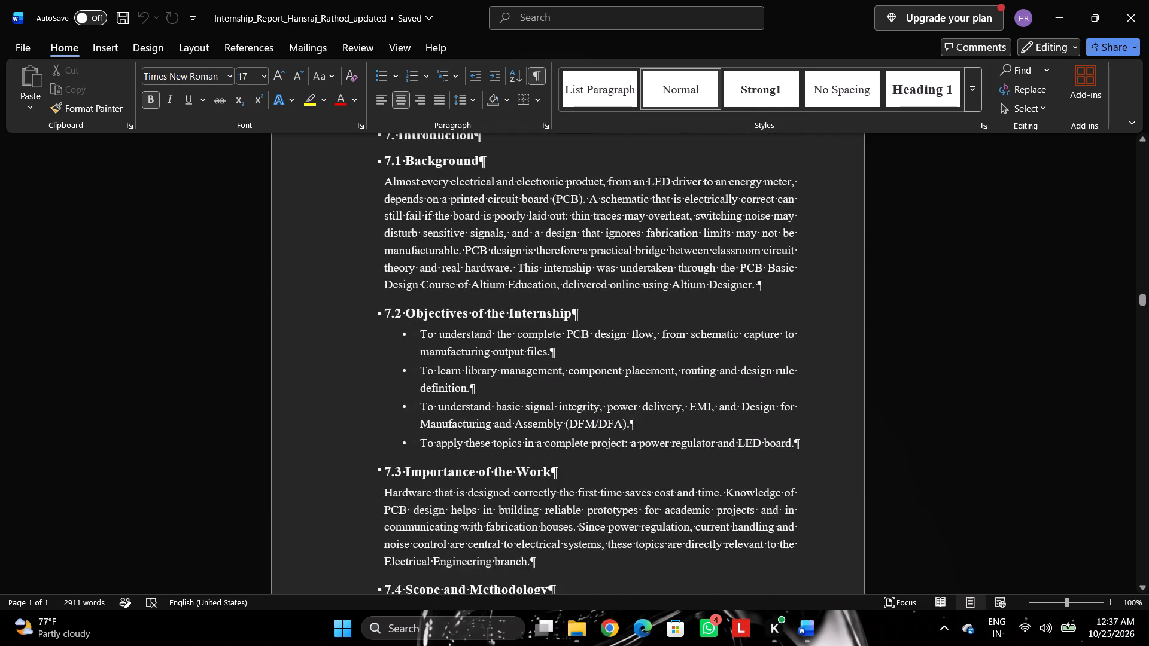
pyautogui.scroll(-20, 557, 273)
pyautogui.scroll(-18, 557, 273)
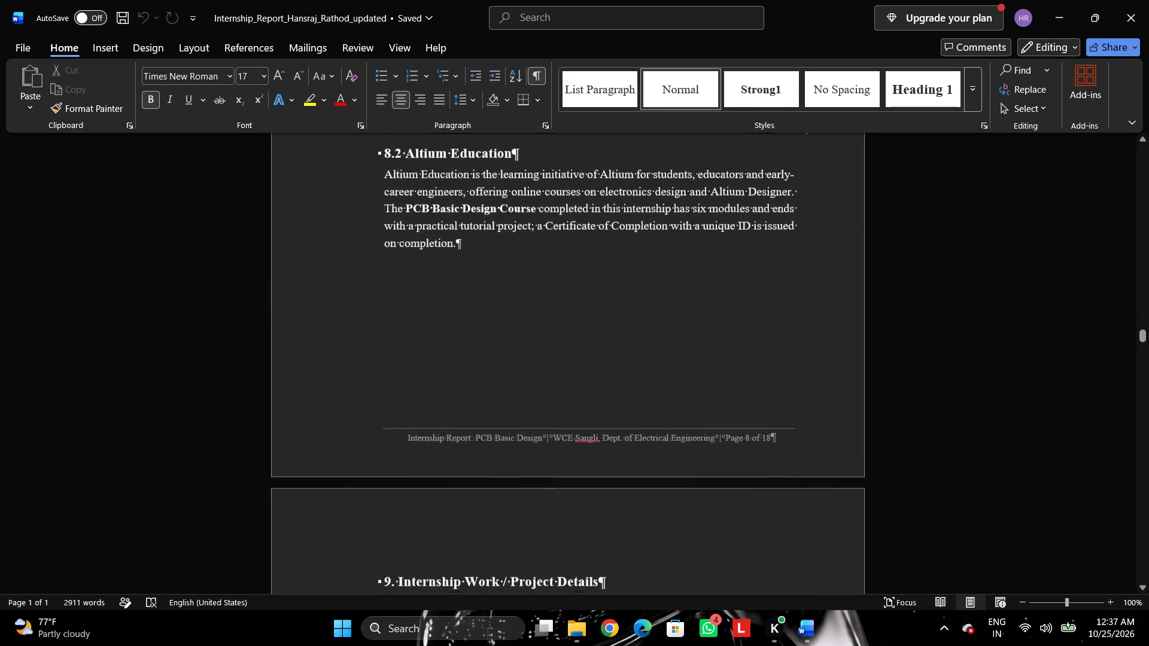
pyautogui.scroll(-9, 551, 278)
# Insert a blank line between the Altium Designer splash image and the "8.2 Altium Education" heading.
pyautogui.scroll(14, 550, 278)
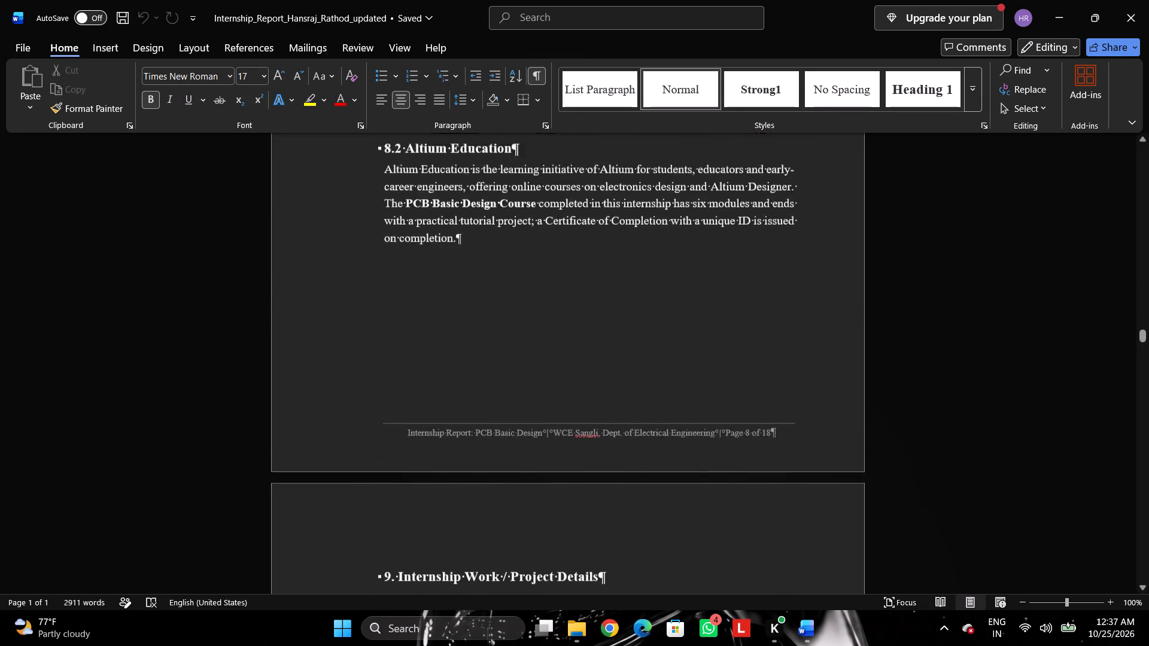
pyautogui.scroll(3, 550, 278)
pyautogui.click(382, 329)
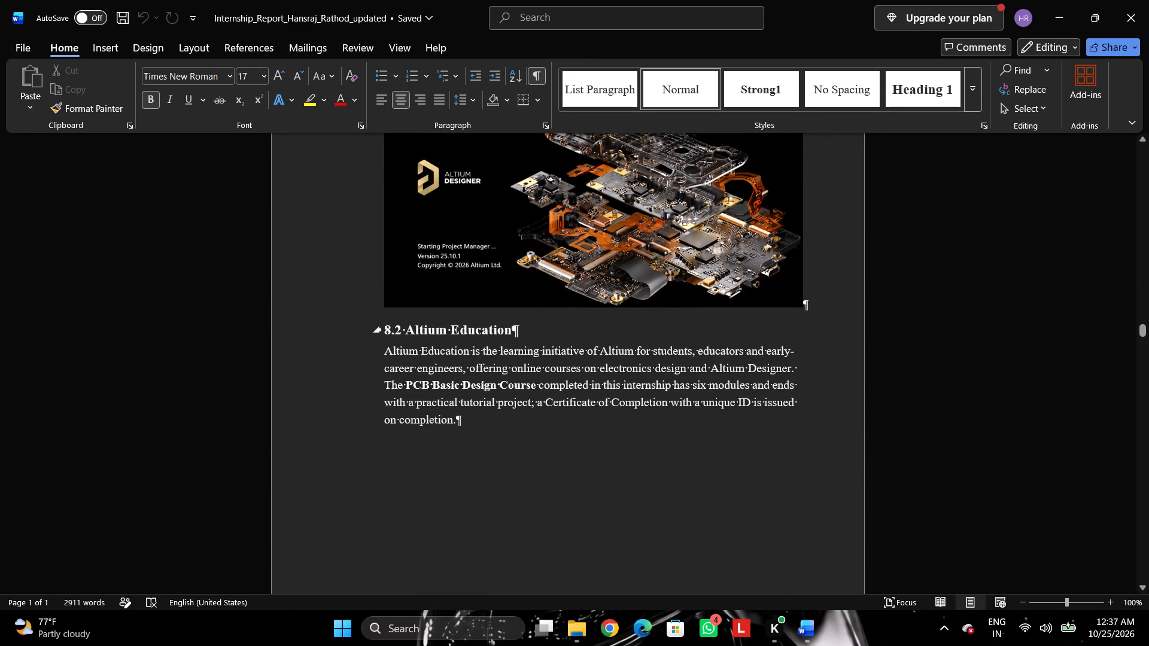
pyautogui.press('Return')
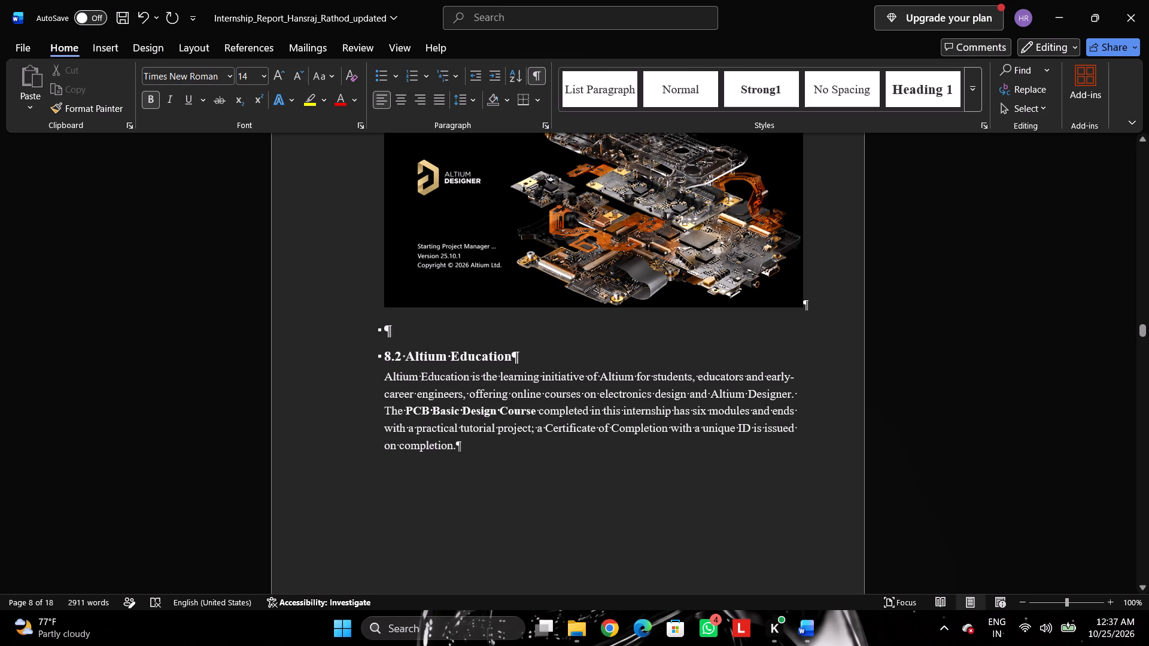
# Review the layout and images of section 9's module pages and the text of section 10's skills lists.
pyautogui.scroll(-13, 472, 419)
pyautogui.scroll(-13, 515, 343)
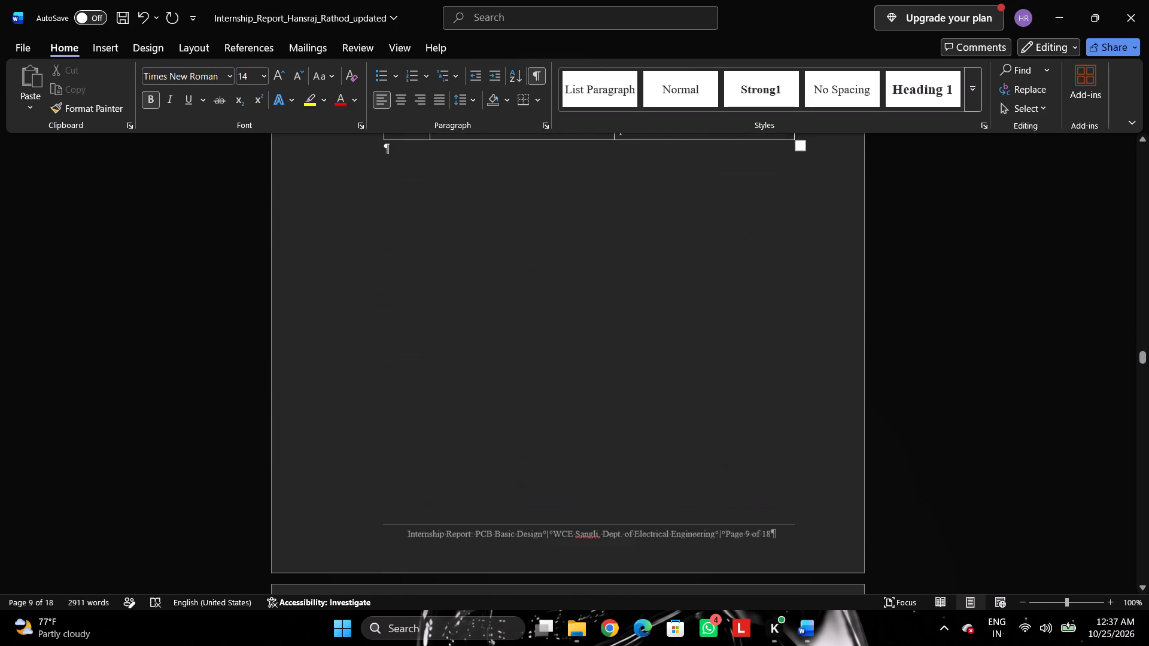
pyautogui.scroll(-19, 537, 350)
pyautogui.scroll(-7, 552, 329)
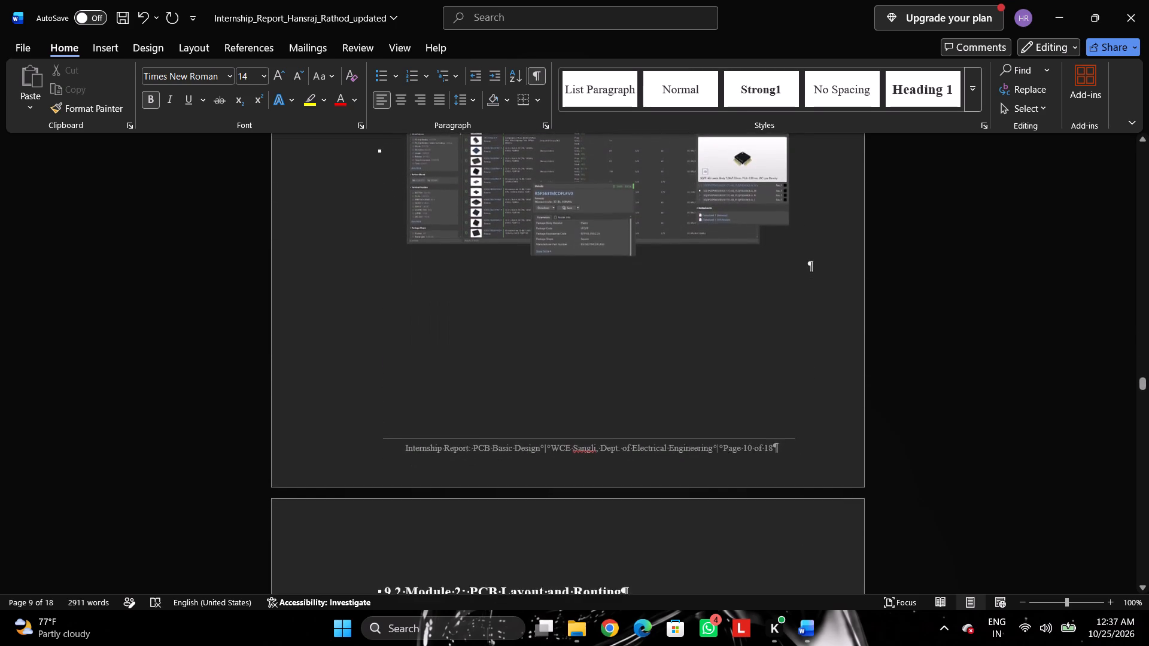
pyautogui.scroll(-14, 552, 327)
pyautogui.scroll(-20, 551, 327)
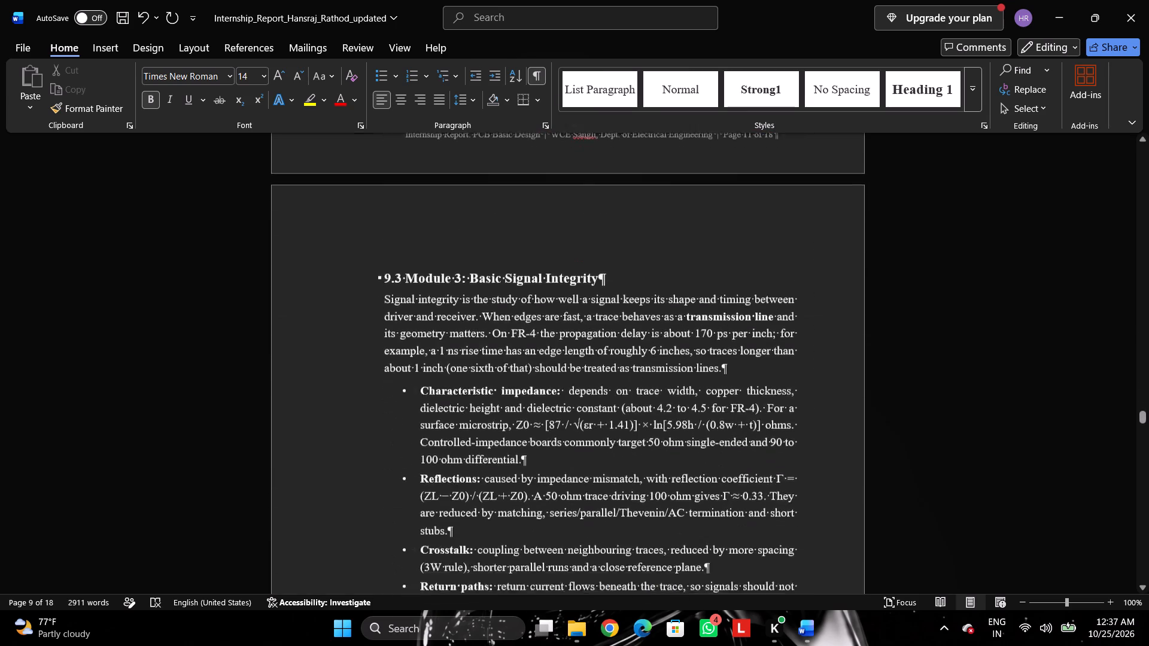
pyautogui.scroll(-20, 575, 316)
pyautogui.scroll(-13, 575, 316)
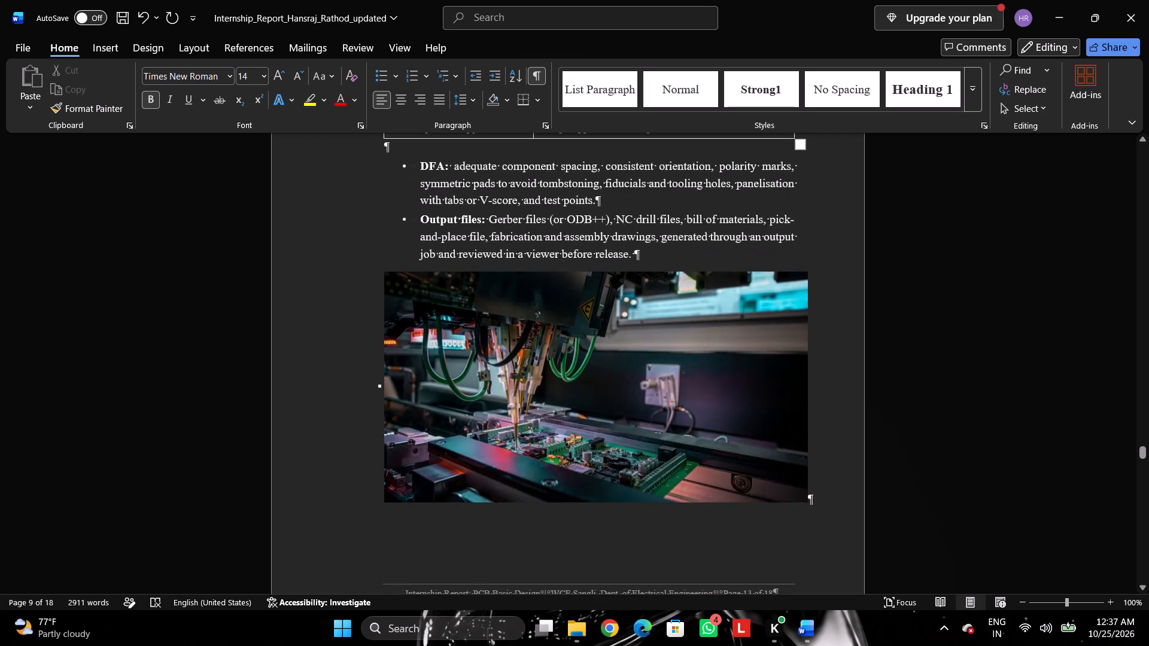
pyautogui.scroll(-13, 580, 315)
pyautogui.scroll(-20, 582, 309)
pyautogui.scroll(-7, 582, 309)
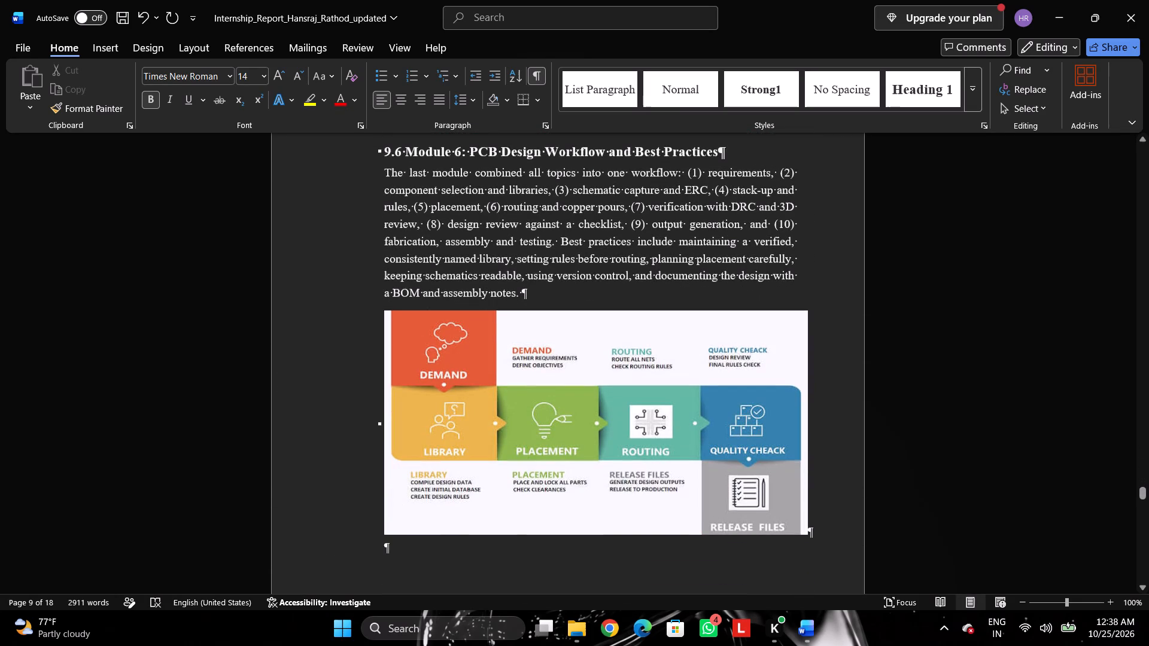
pyautogui.scroll(-20, 570, 277)
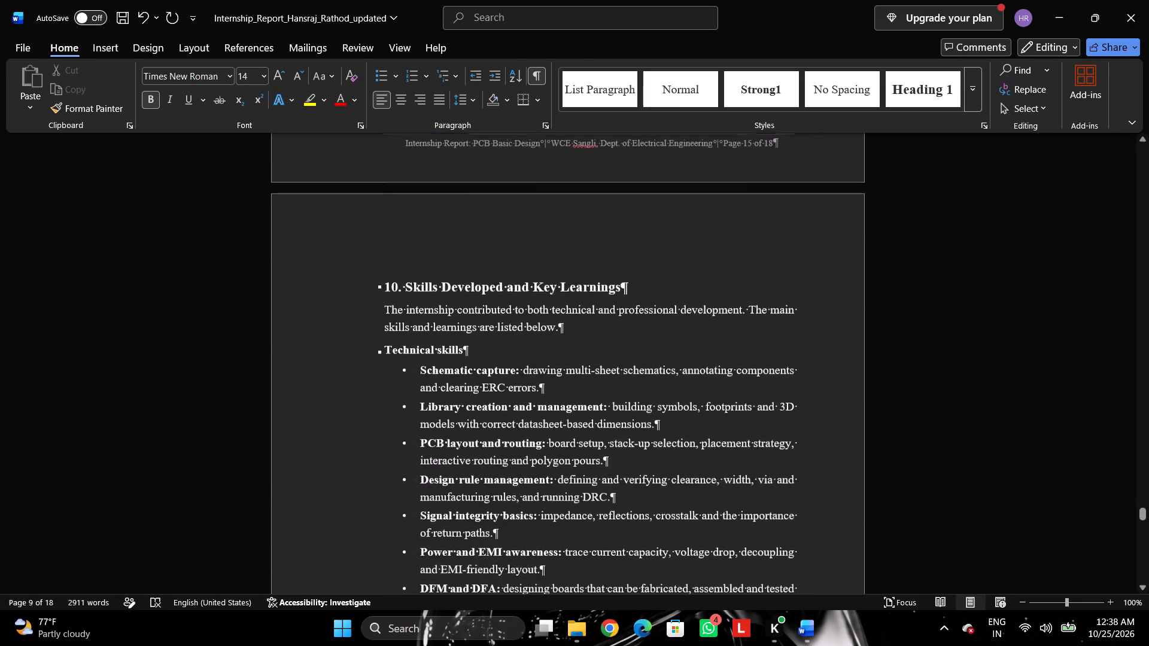
pyautogui.scroll(-11, 577, 269)
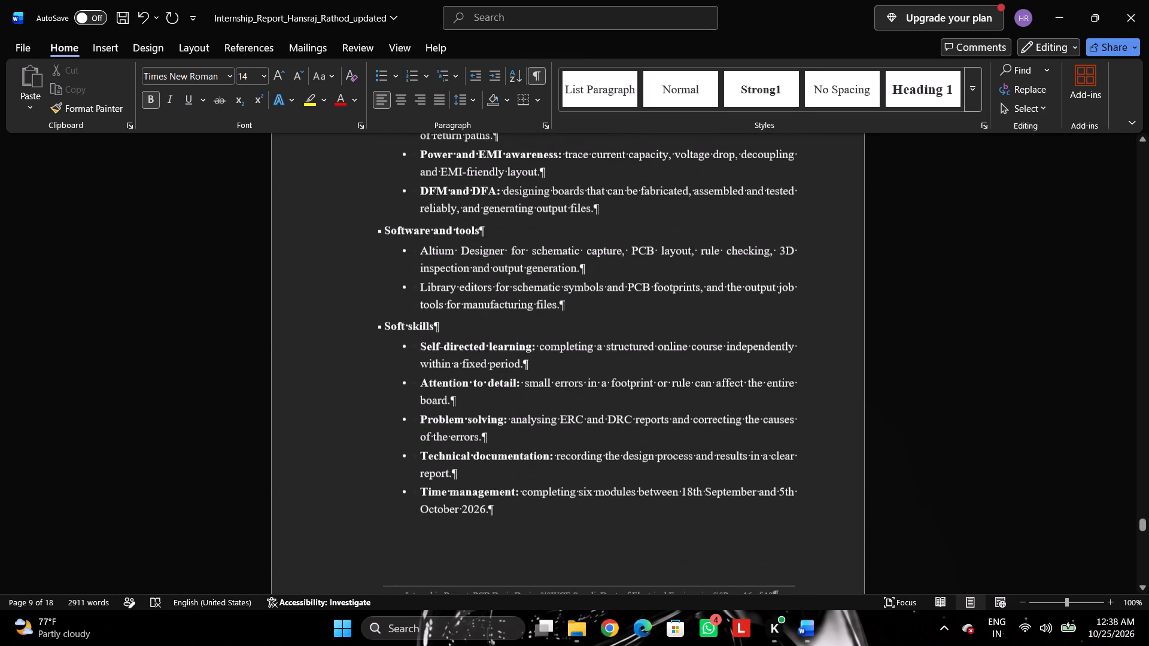
# Set the "Personal and professional growth" heading to font size 14 and check it against the "11. Conclusion" heading.
pyautogui.scroll(-16, 572, 252)
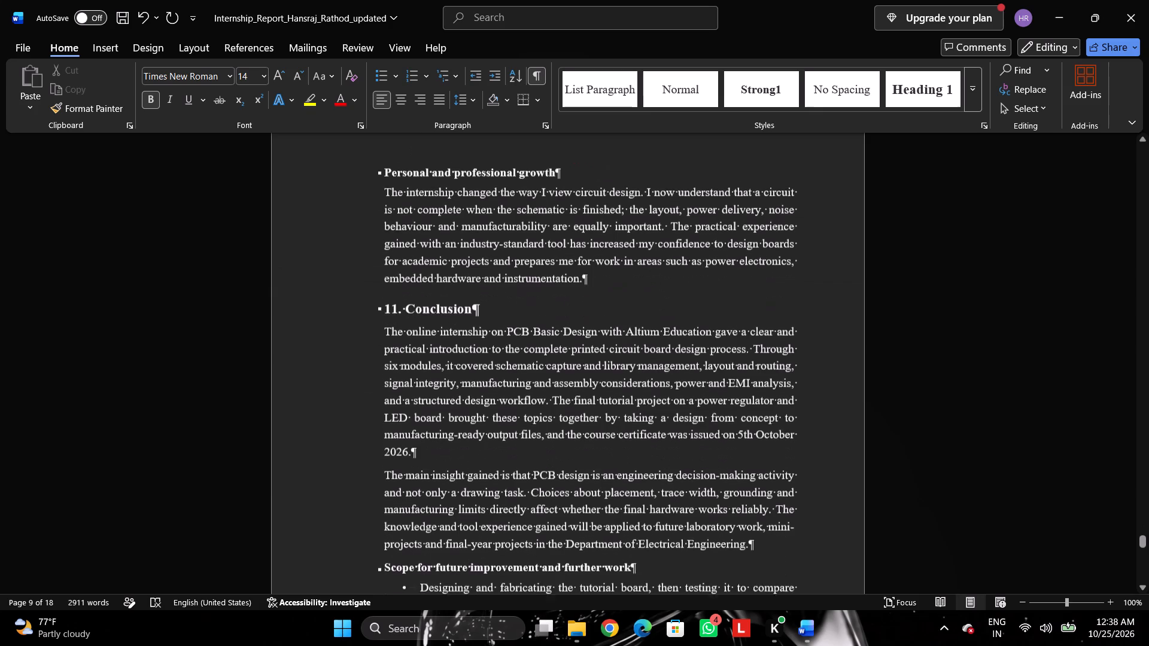
pyautogui.moveTo(572, 159); pyautogui.dragTo(465, 163)
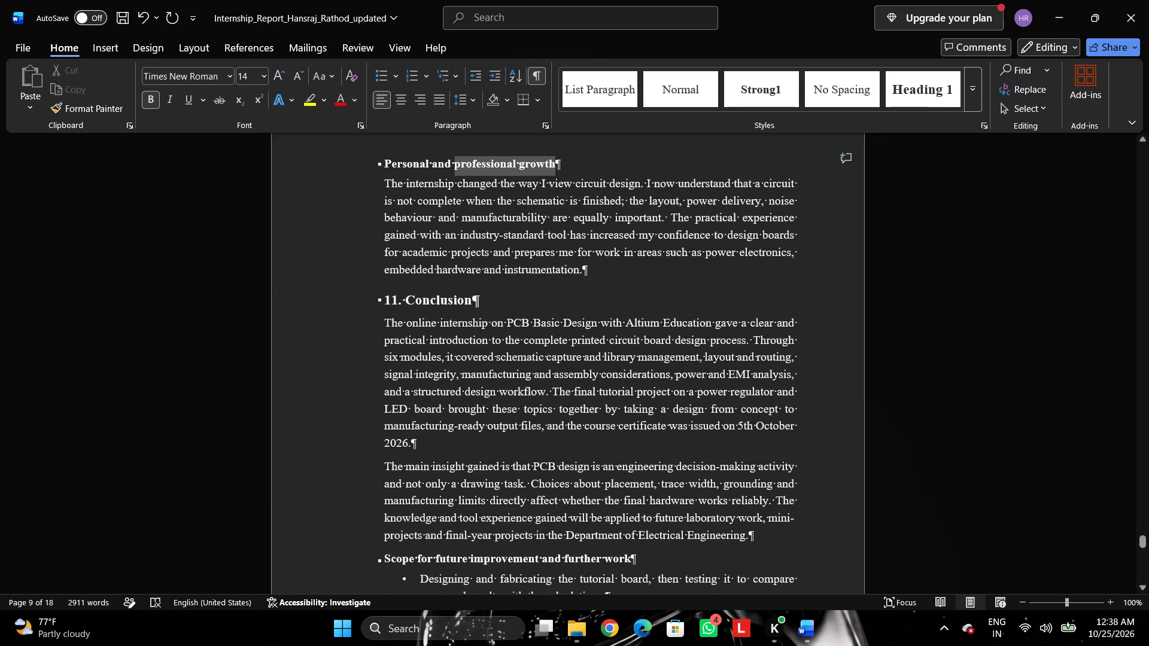
pyautogui.moveTo(465, 163); pyautogui.dragTo(407, 169)
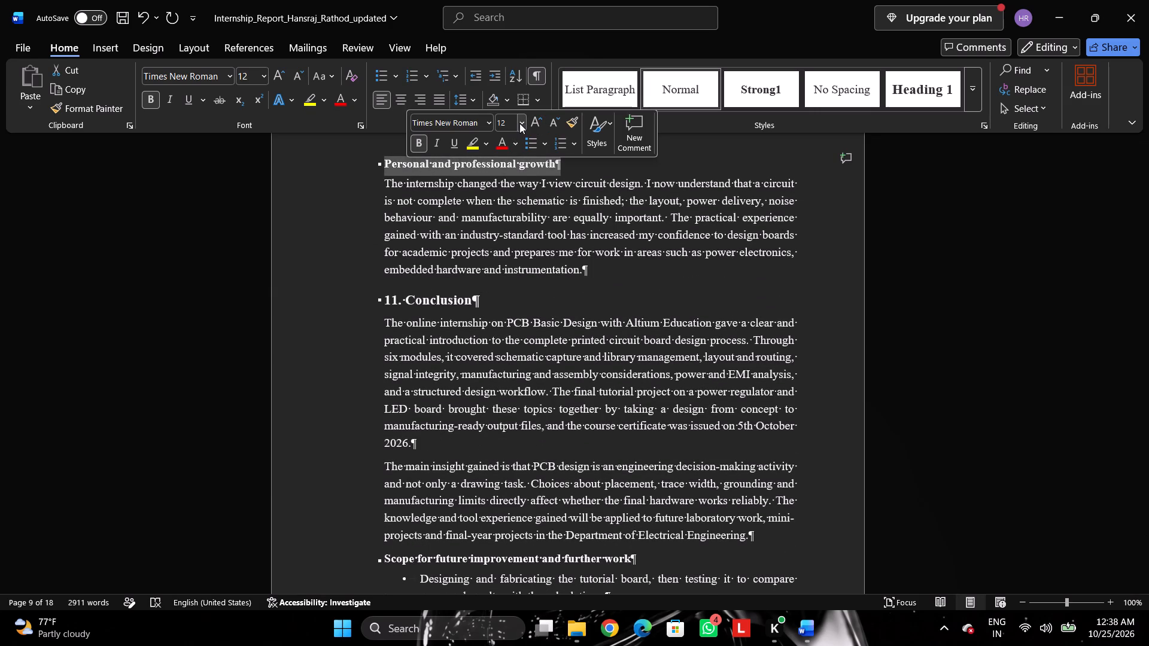
pyautogui.click(519, 123)
pyautogui.click(509, 223)
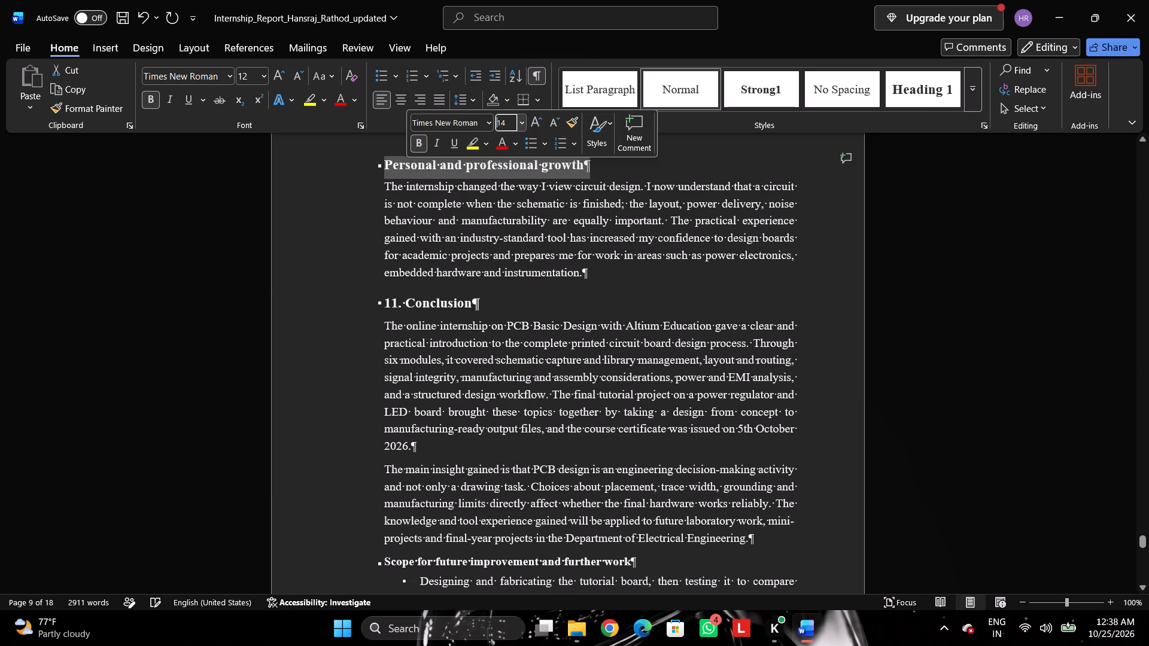
pyautogui.click(333, 237)
pyautogui.click(341, 316)
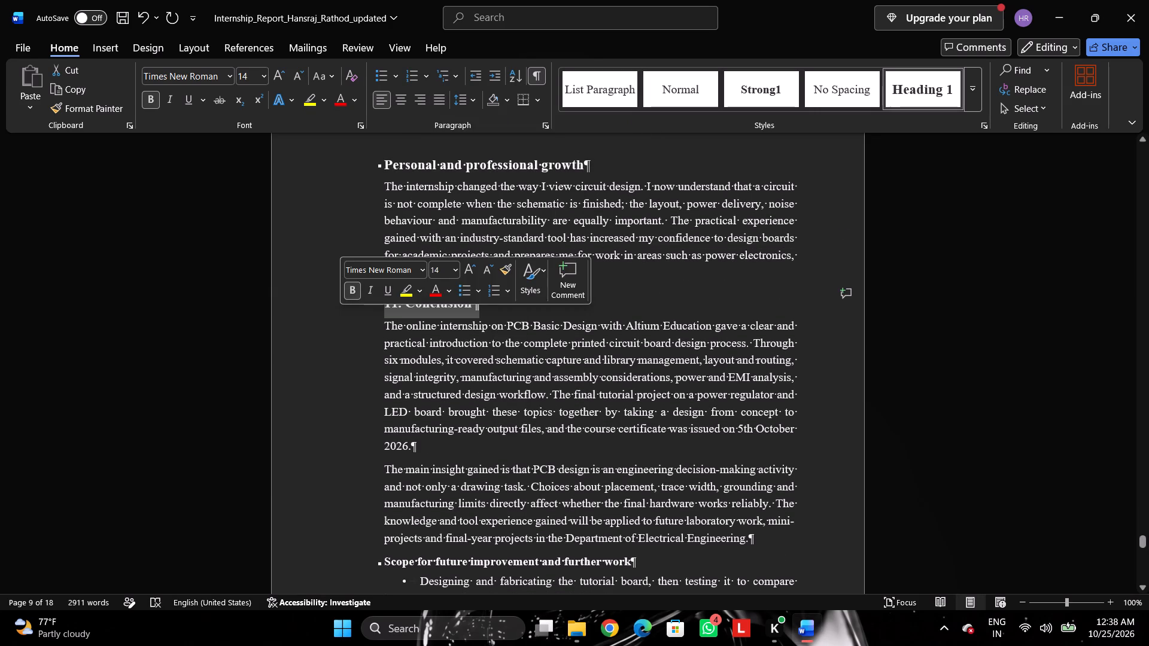
pyautogui.click(324, 135)
# Turn on AutoSave for the report by uploading it to OneDrive - Personal.
pyautogui.scroll(-6, 383, 313)
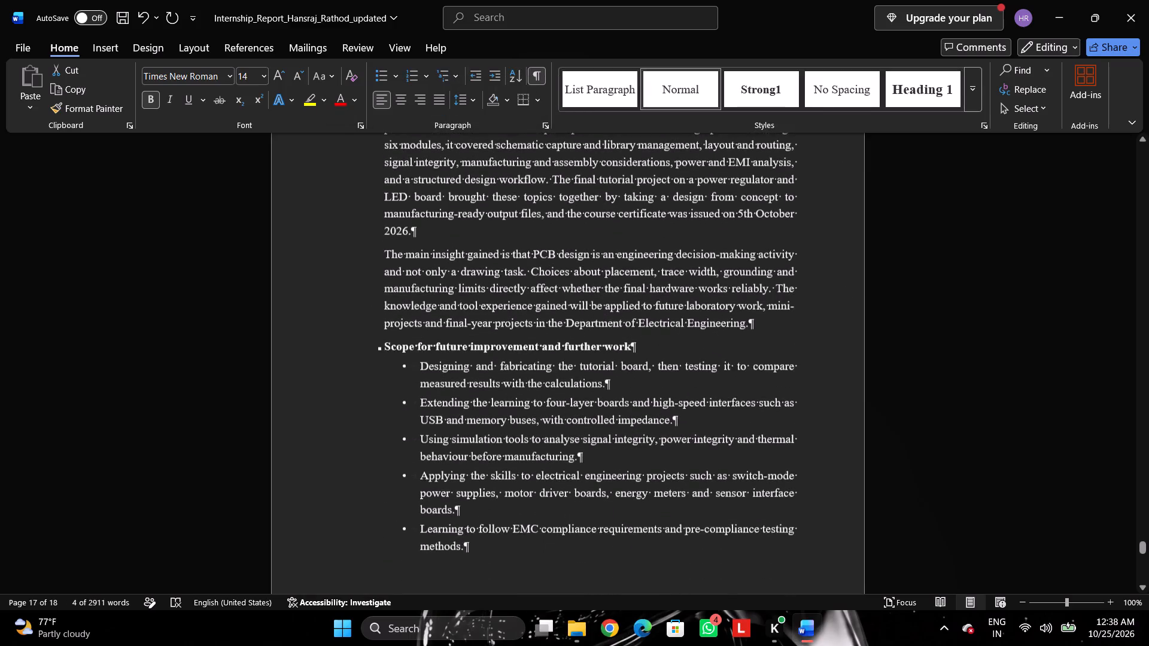
pyautogui.scroll(-19, 396, 267)
pyautogui.scroll(-4, 428, 273)
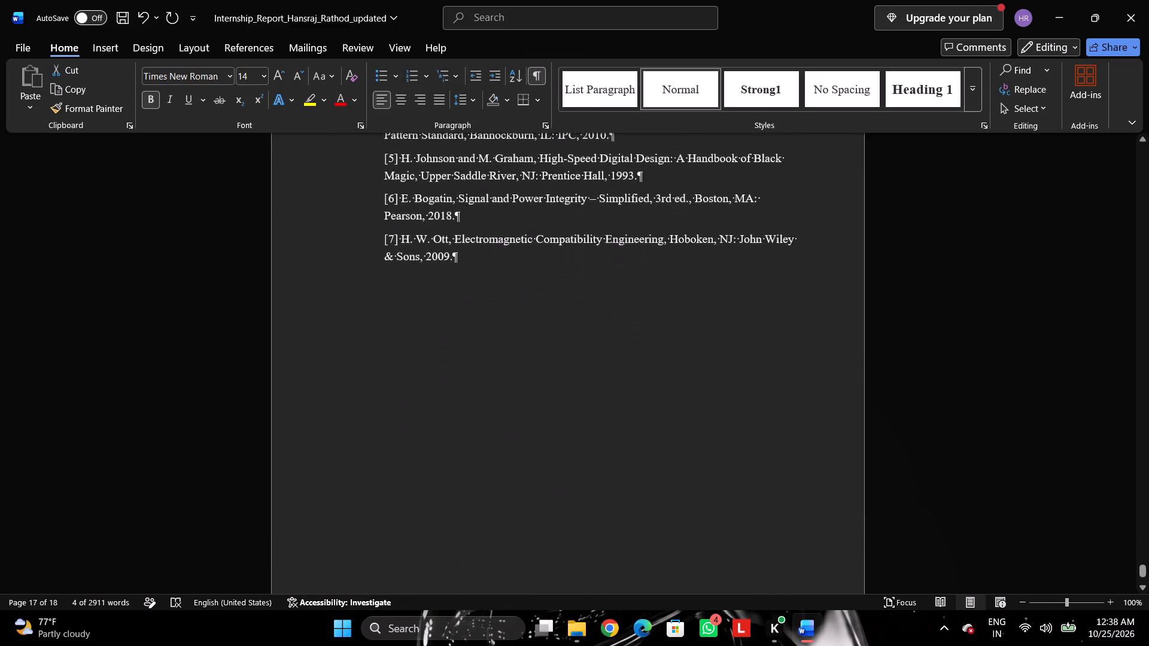
pyautogui.scroll(-7, 428, 273)
pyautogui.click(83, 16)
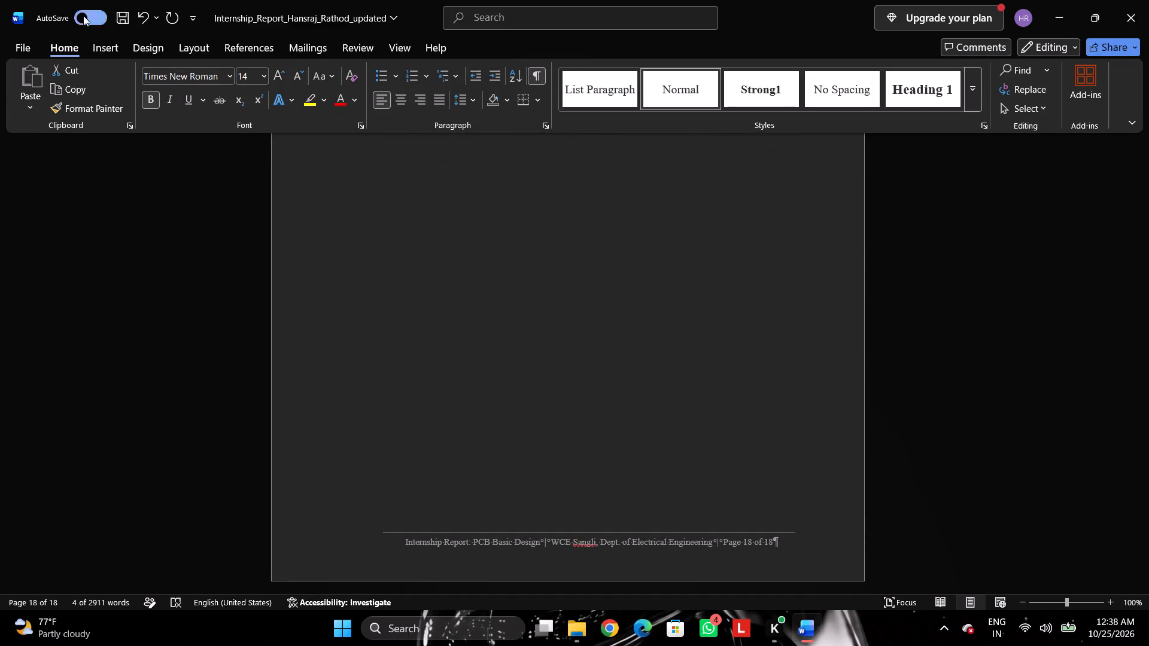
pyautogui.click(548, 237)
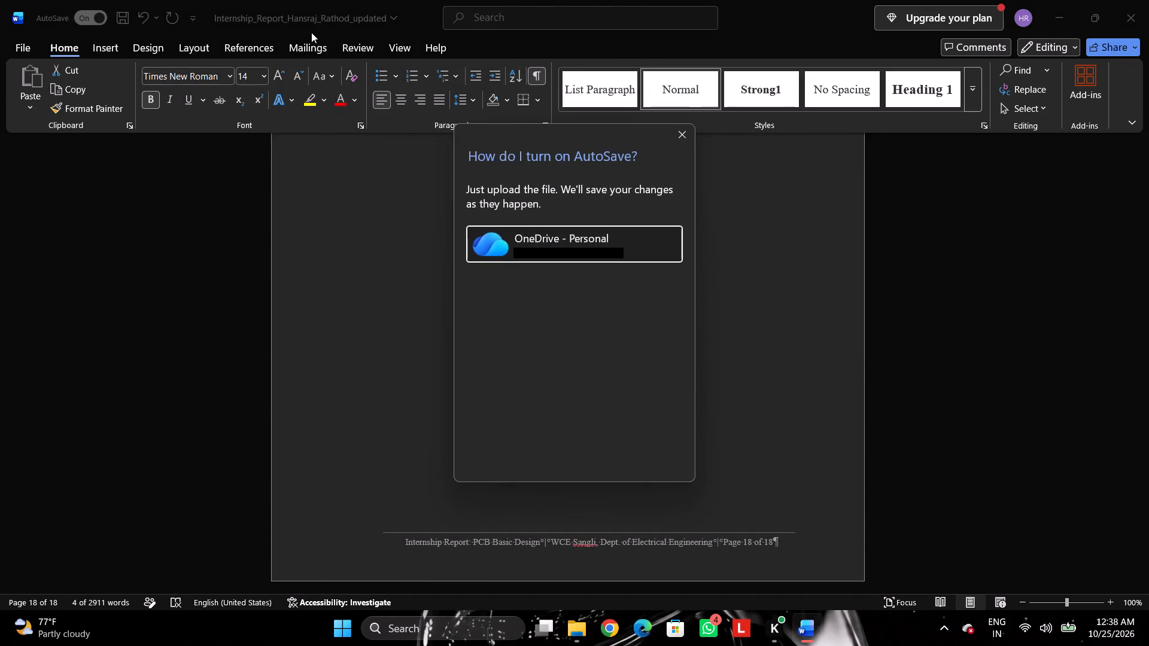
pyautogui.click(569, 246)
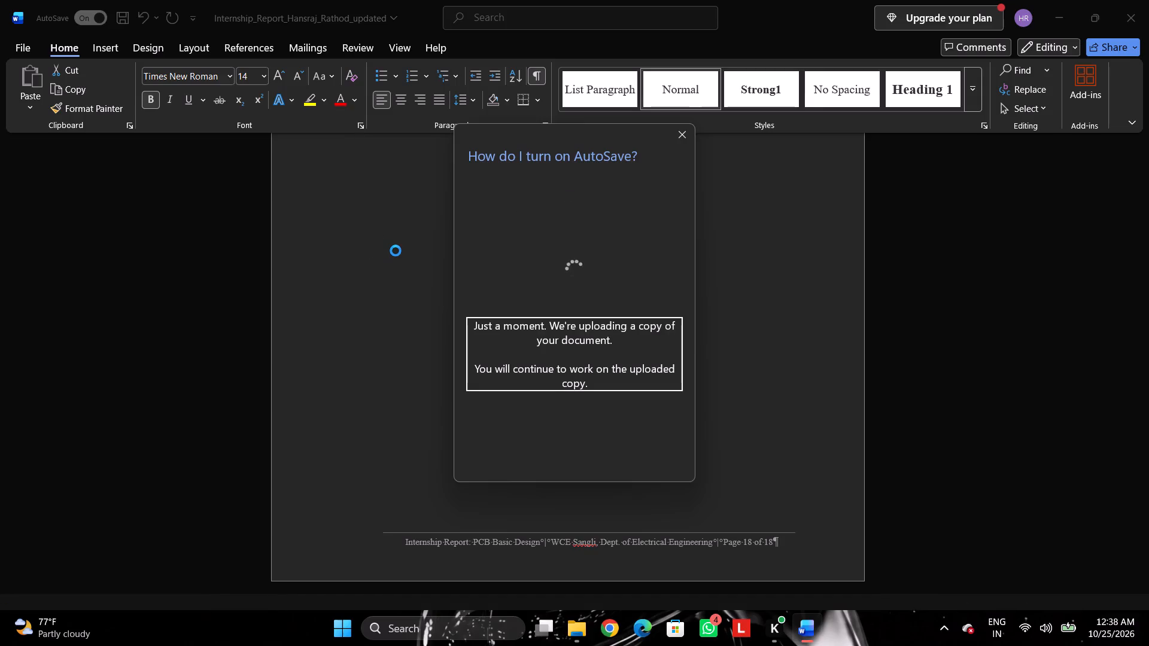
# Rename the report by removing the "_updated" suffix from its file name.
pyautogui.click(337, 11)
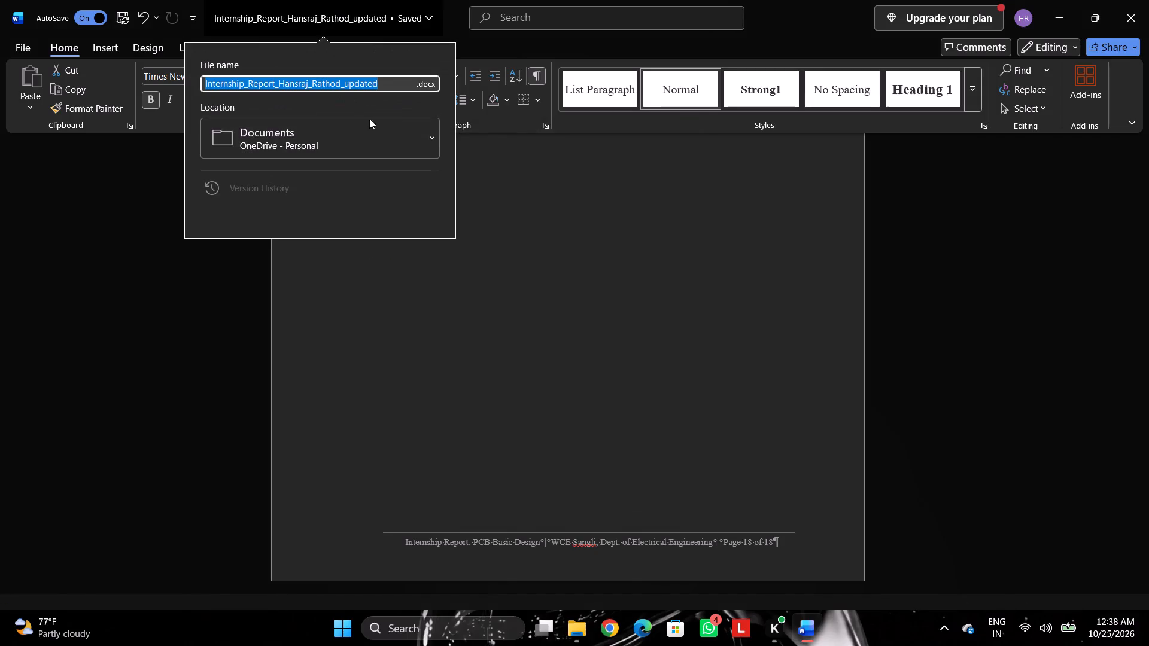
pyautogui.click(383, 80)
pyautogui.press('Delete')
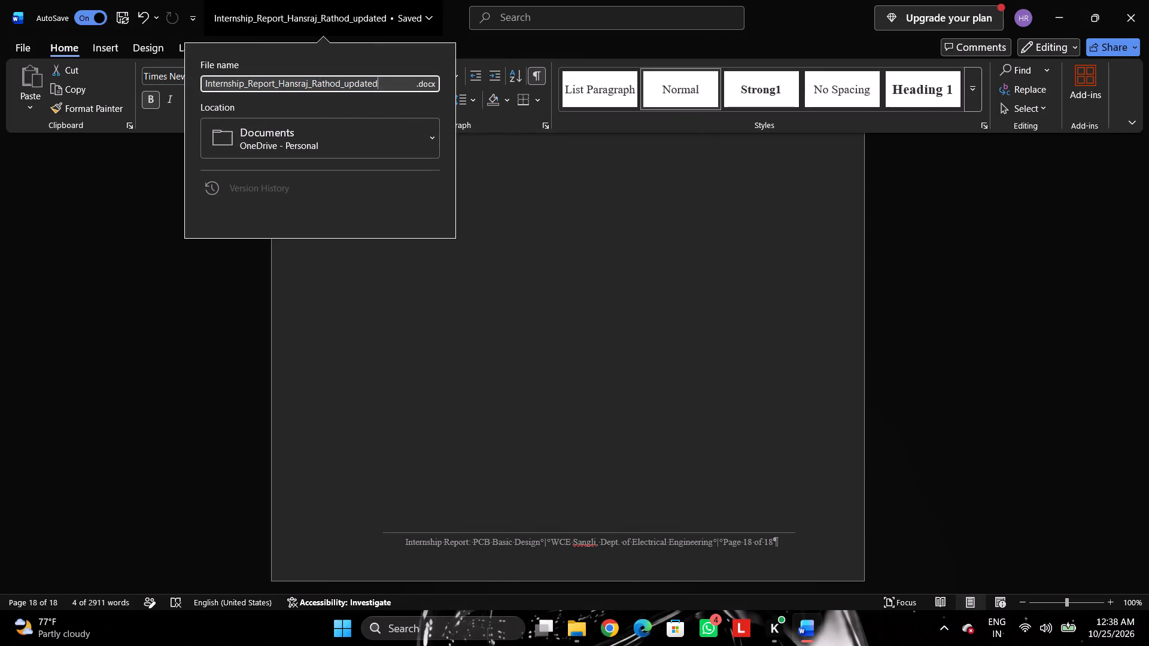
pyautogui.press('BackSpace')
pyautogui.press('BackSpace')
pyautogui.press('BackSpace')
pyautogui.press('BackSpace')
pyautogui.press('BackSpace')
pyautogui.press('BackSpace')
pyautogui.press('BackSpace')
pyautogui.press('BackSpace')
pyautogui.click(353, 393)
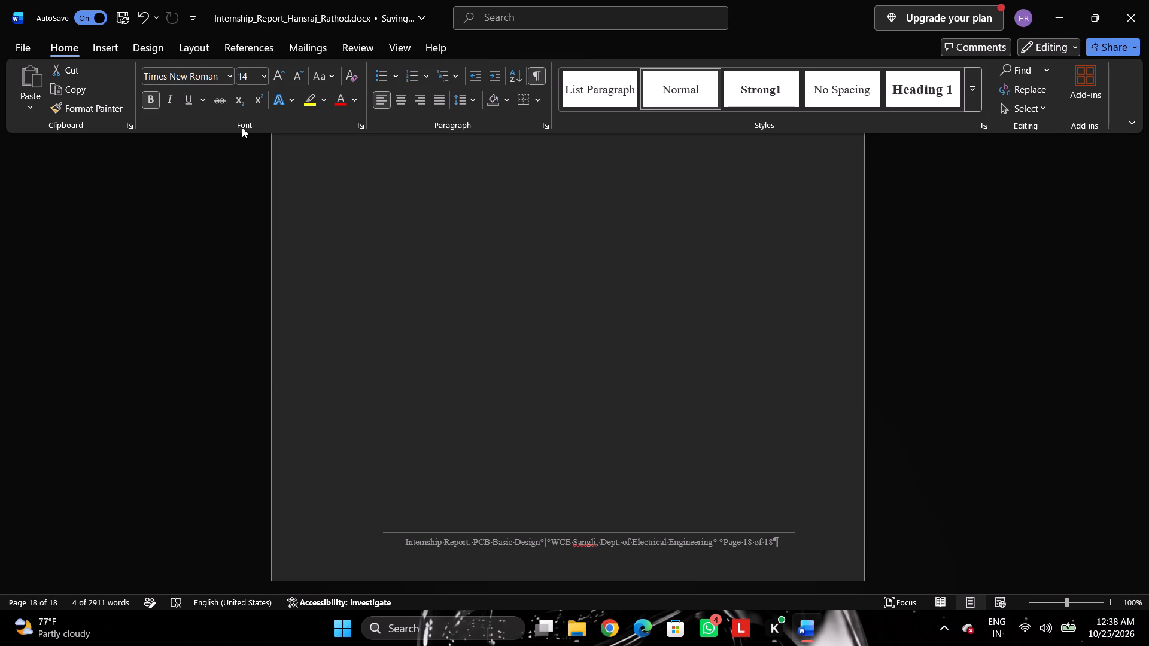
# In File Explorer, delete the older internship report copy whose name ends in 1 from the Documents folder.
pyautogui.click(564, 617)
pyautogui.click(62, 268)
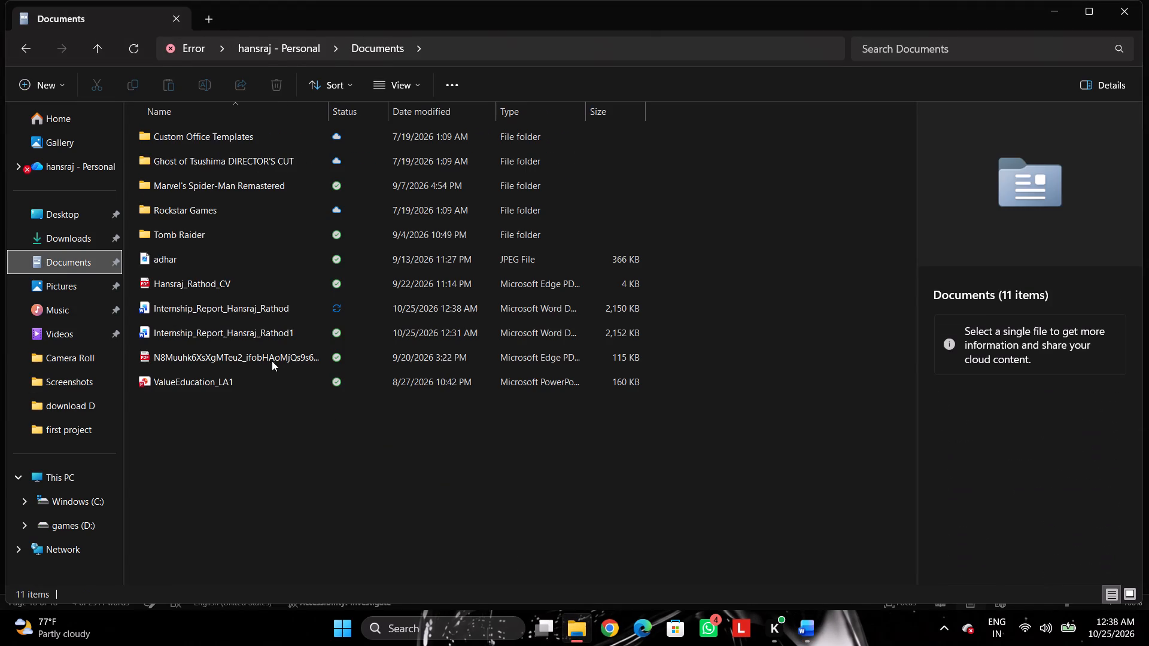
pyautogui.click(284, 339)
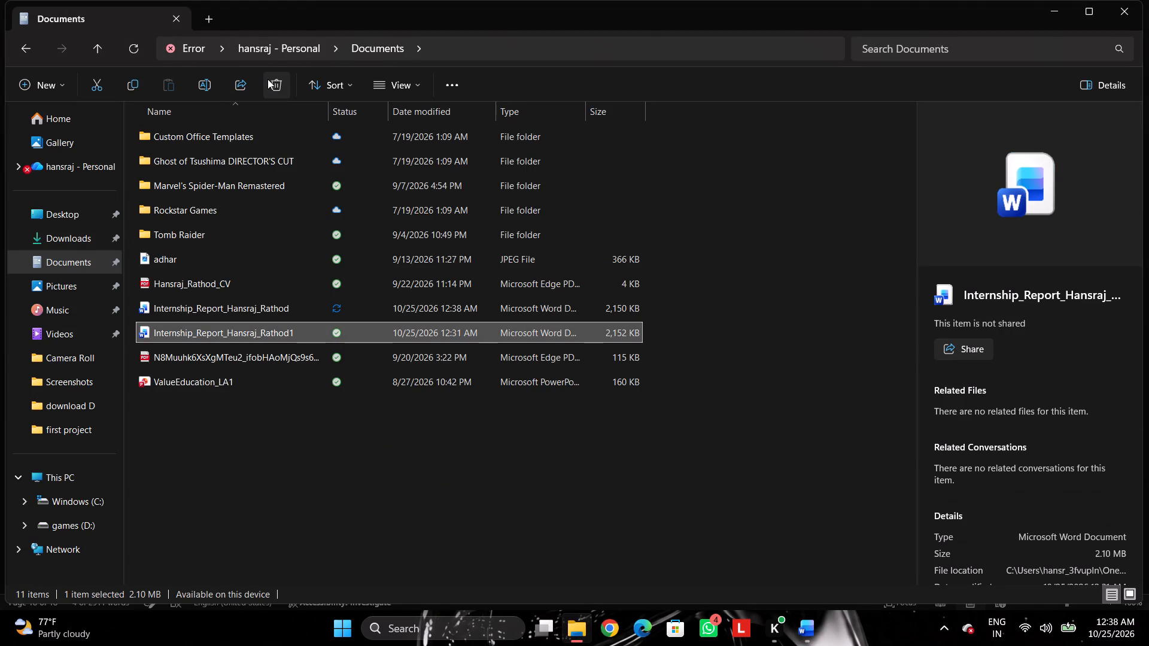
pyautogui.click(268, 80)
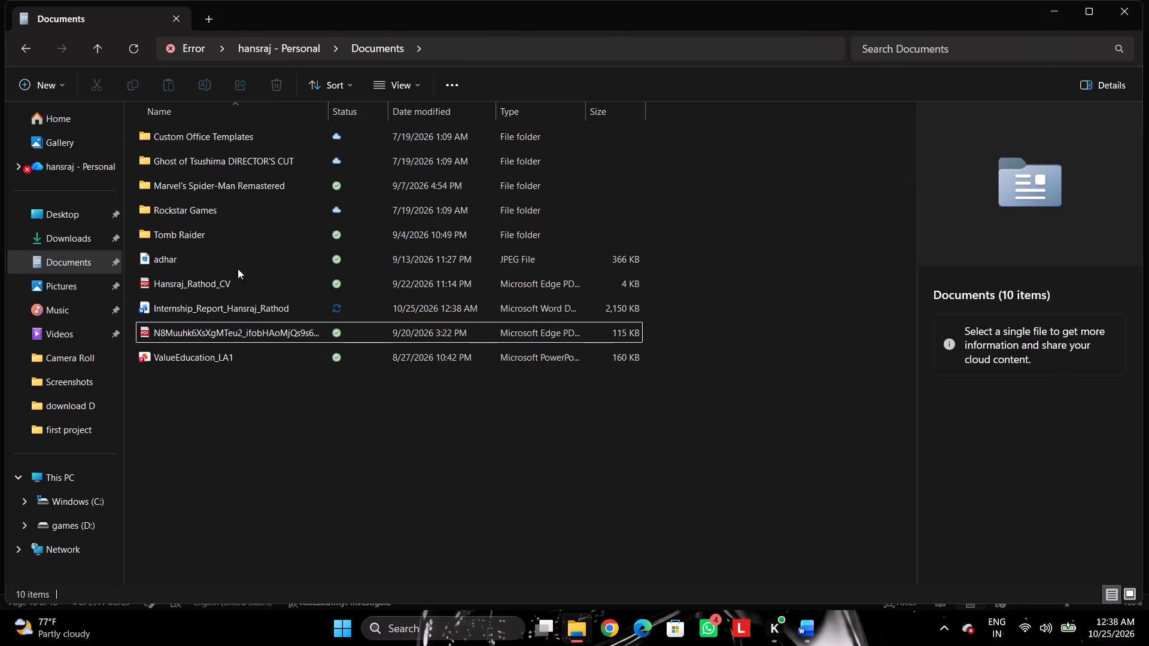
# Delete the "adhar" JPEG file from the Documents folder.
pyautogui.click(232, 290)
pyautogui.click(205, 257)
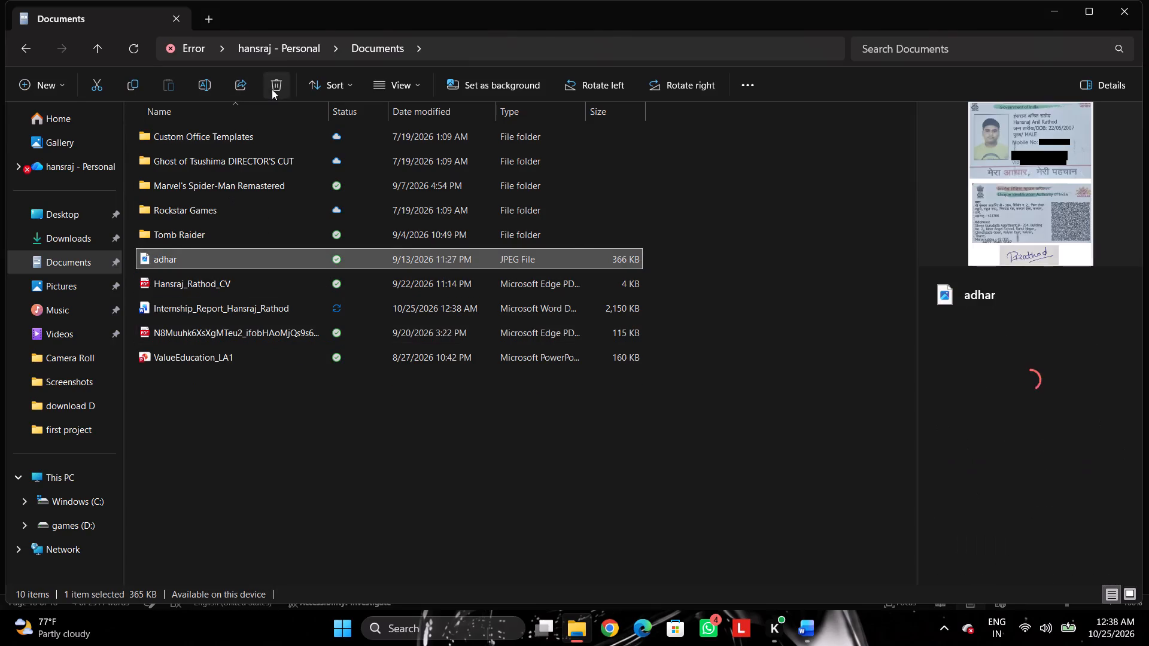
pyautogui.click(273, 87)
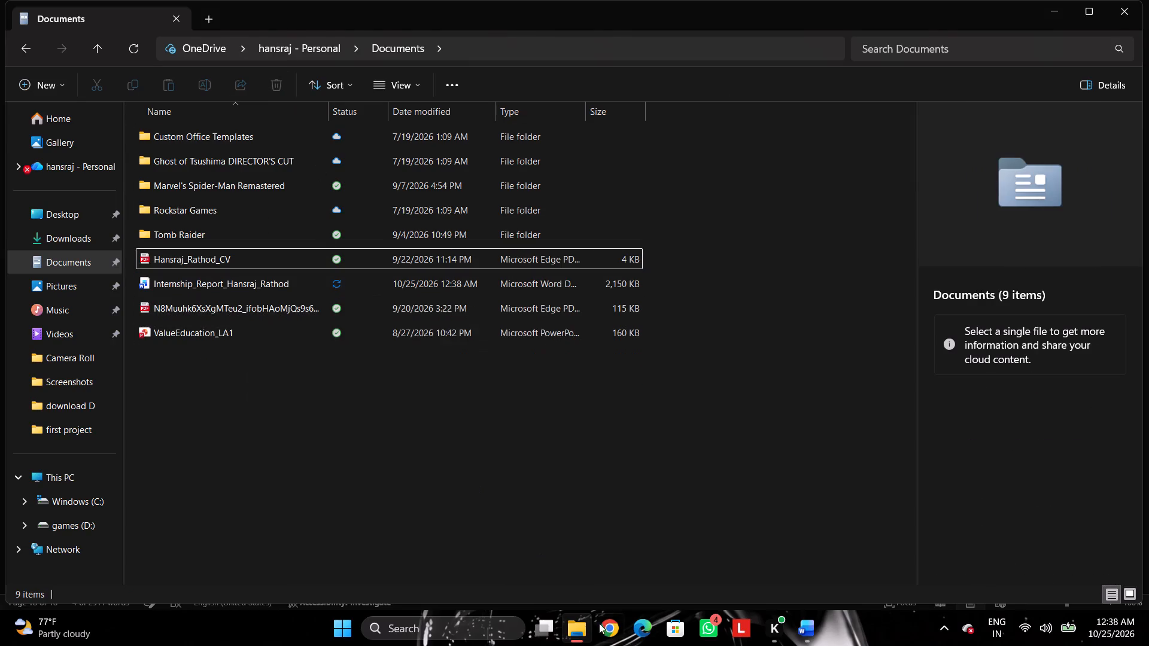
# Refresh the OneDrive Documents folder and check the sync status of the renamed internship report.
pyautogui.click(804, 631)
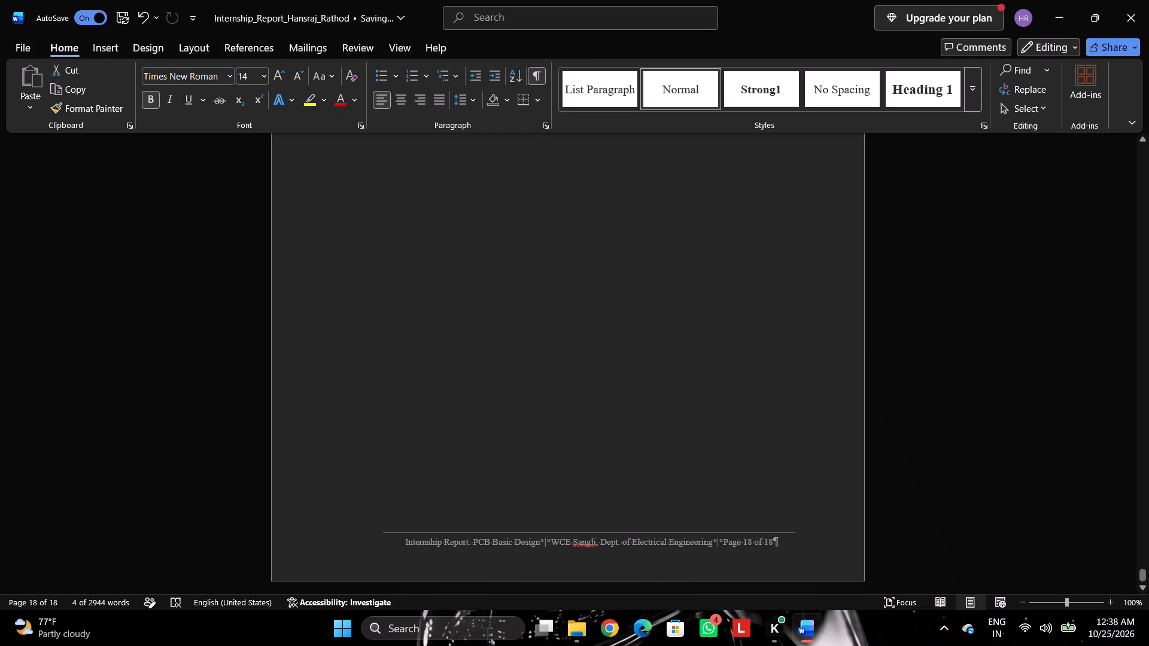
pyautogui.scroll(8, 455, 267)
pyautogui.click(1062, 0)
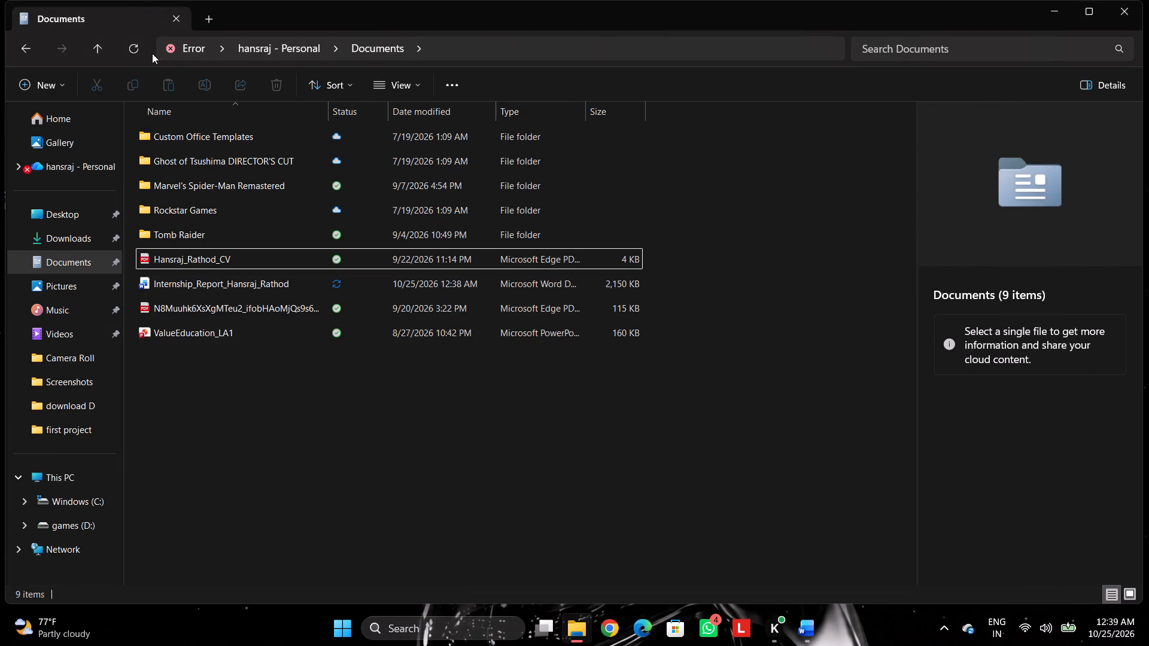
pyautogui.click(140, 50)
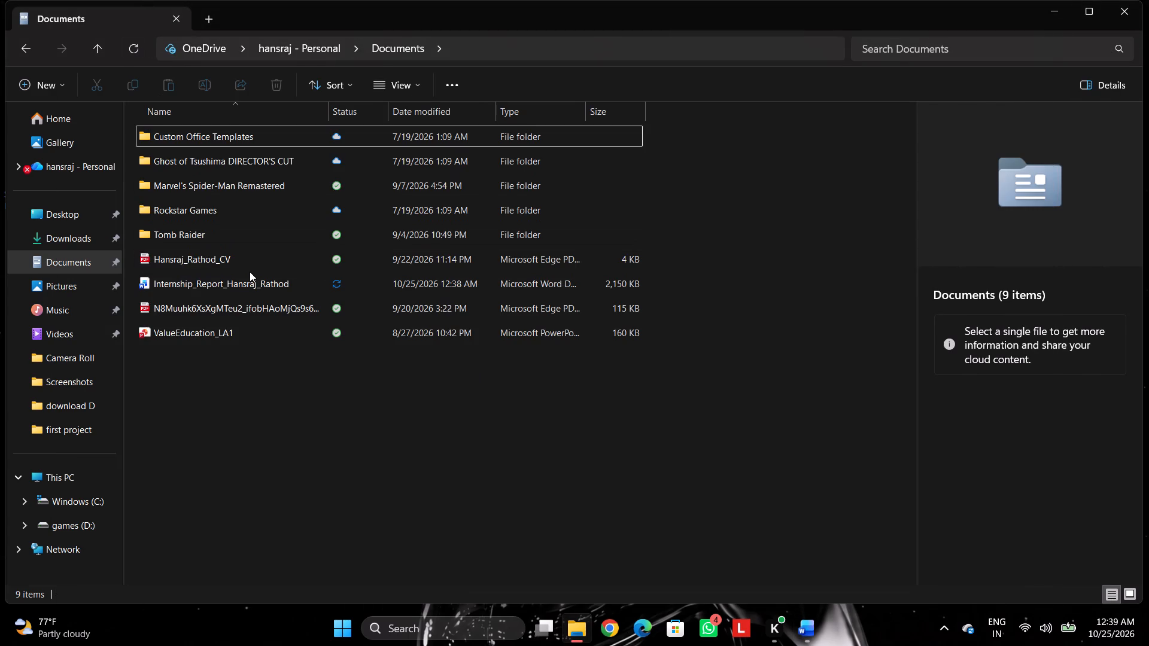
pyautogui.click(251, 275)
# In Word, add an extra space between "EMC" and "compliance" in the last future-work bullet, save the report and close it.
pyautogui.click(812, 624)
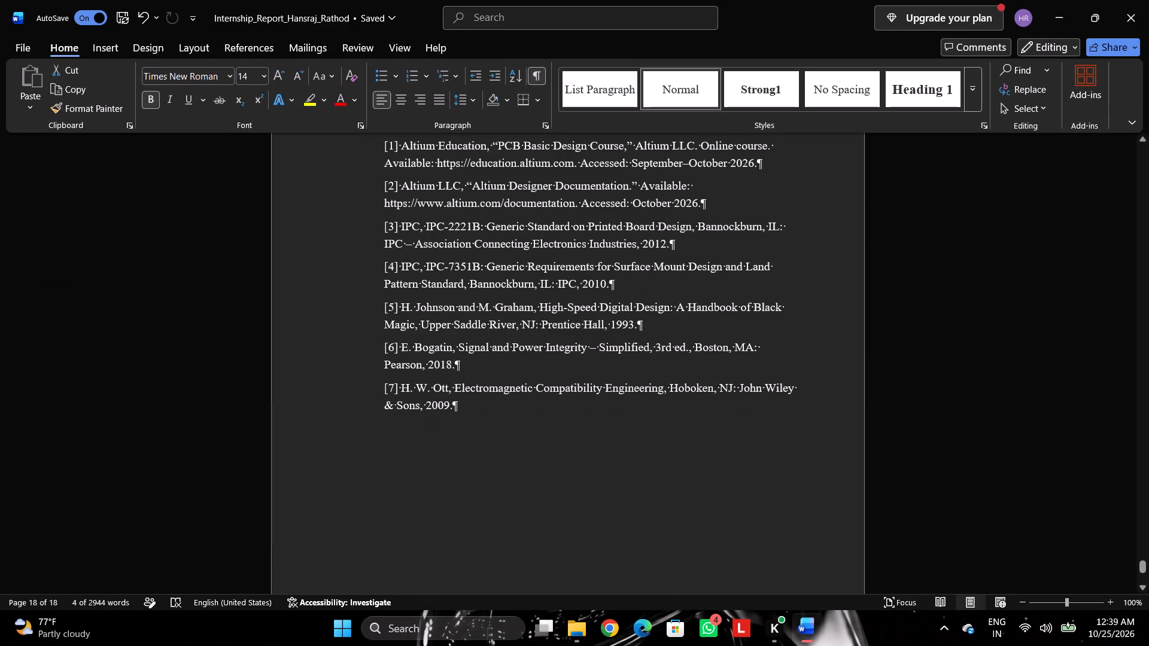
pyautogui.scroll(3, 671, 407)
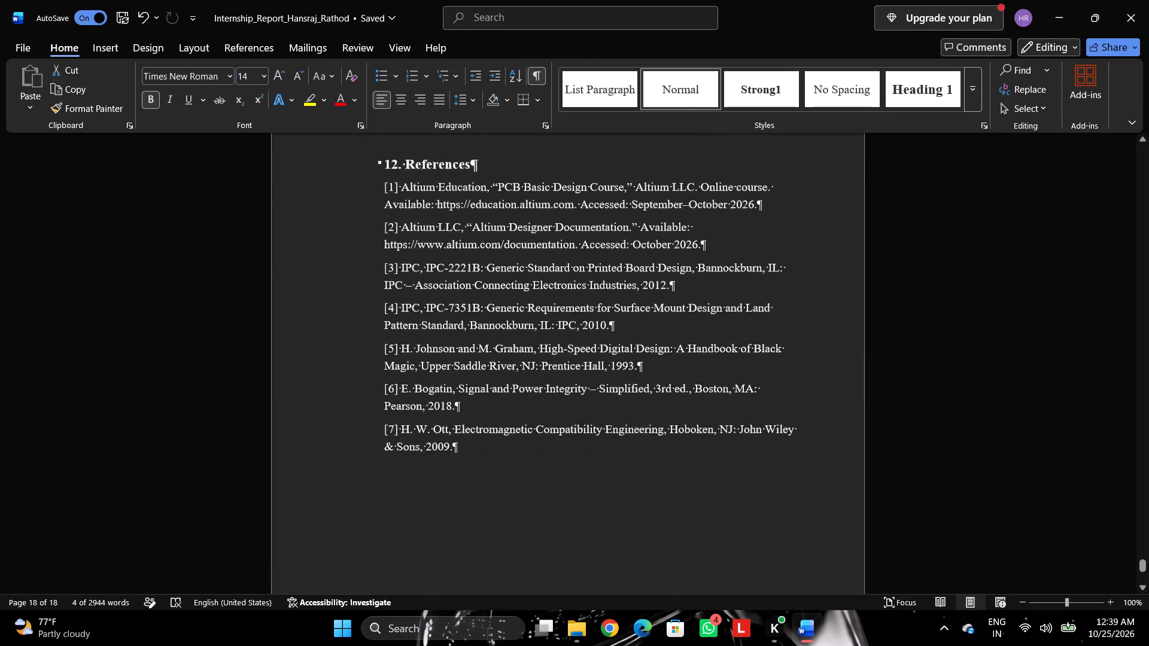
pyautogui.scroll(4, 673, 406)
pyautogui.scroll(-13, 673, 401)
pyautogui.scroll(3, 521, 234)
pyautogui.scroll(5, 536, 286)
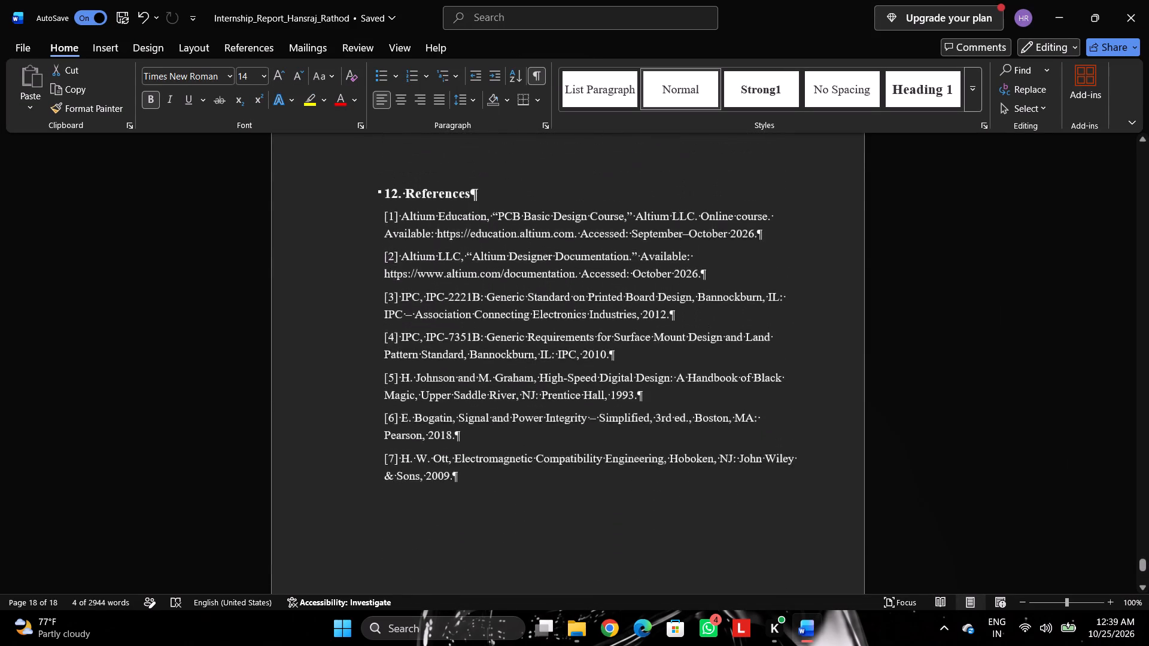
pyautogui.scroll(11, 573, 322)
pyautogui.click(540, 324)
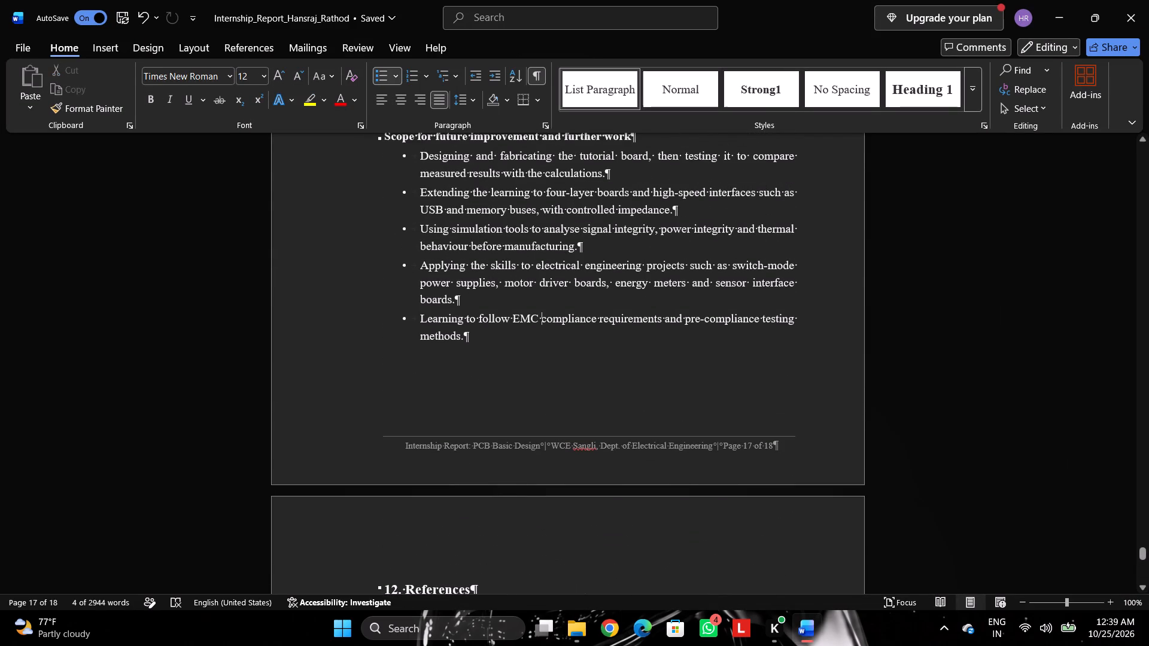
pyautogui.press('space')
pyautogui.write('ff')
pyautogui.press('BackSpace')
pyautogui.press('BackSpace')
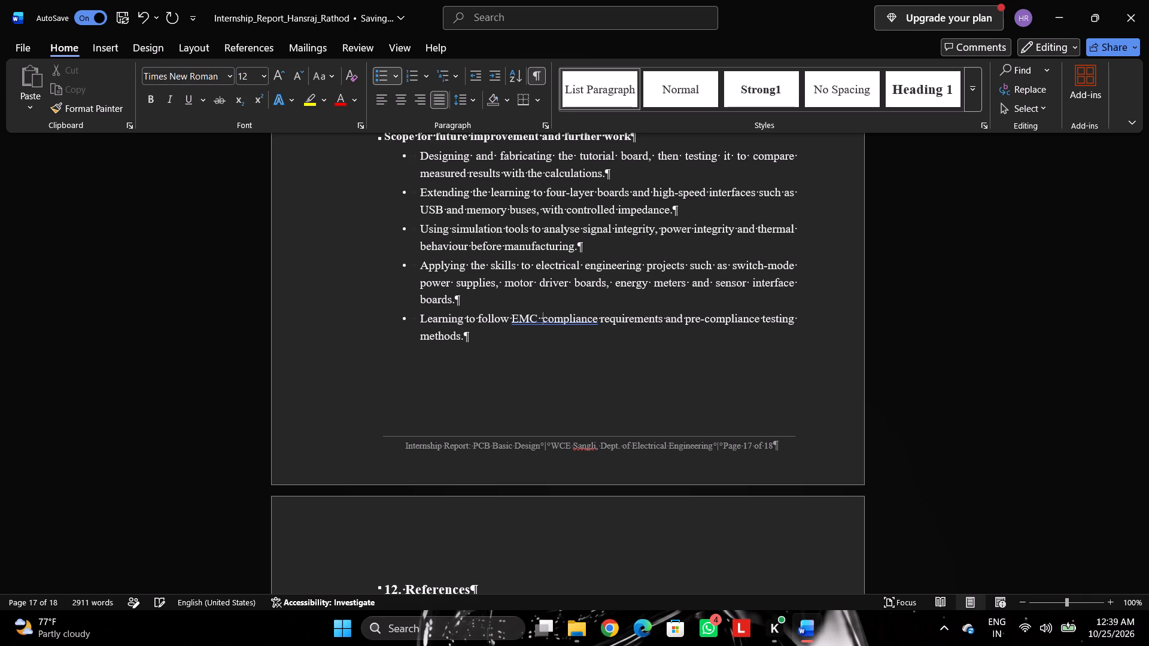
pyautogui.click(118, 16)
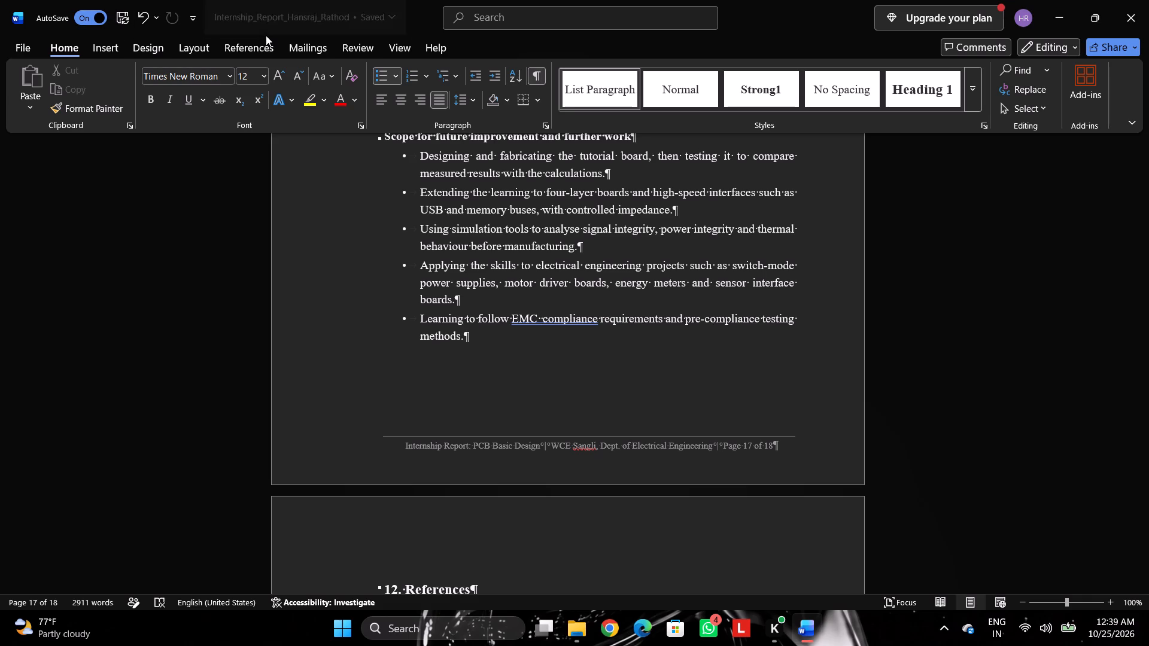
pyautogui.click(1148, 0)
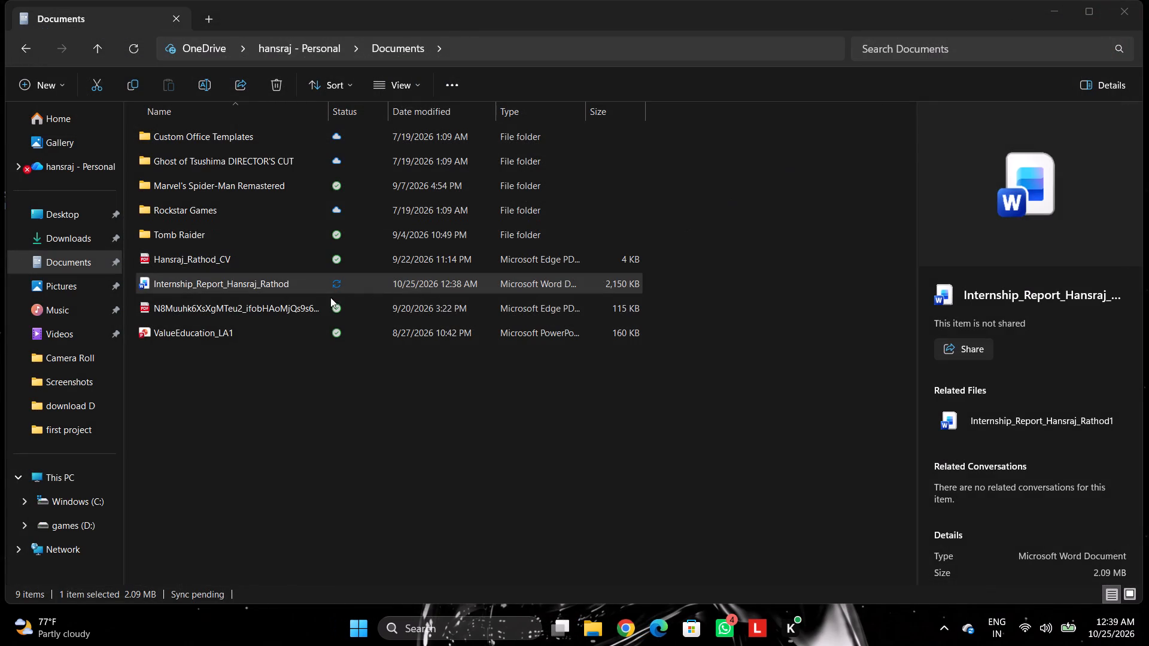
# Copy the internship report file from the OneDrive Documents folder to the clipboard in File Explorer.
pyautogui.click(309, 276)
pyautogui.rightClick(300, 280)
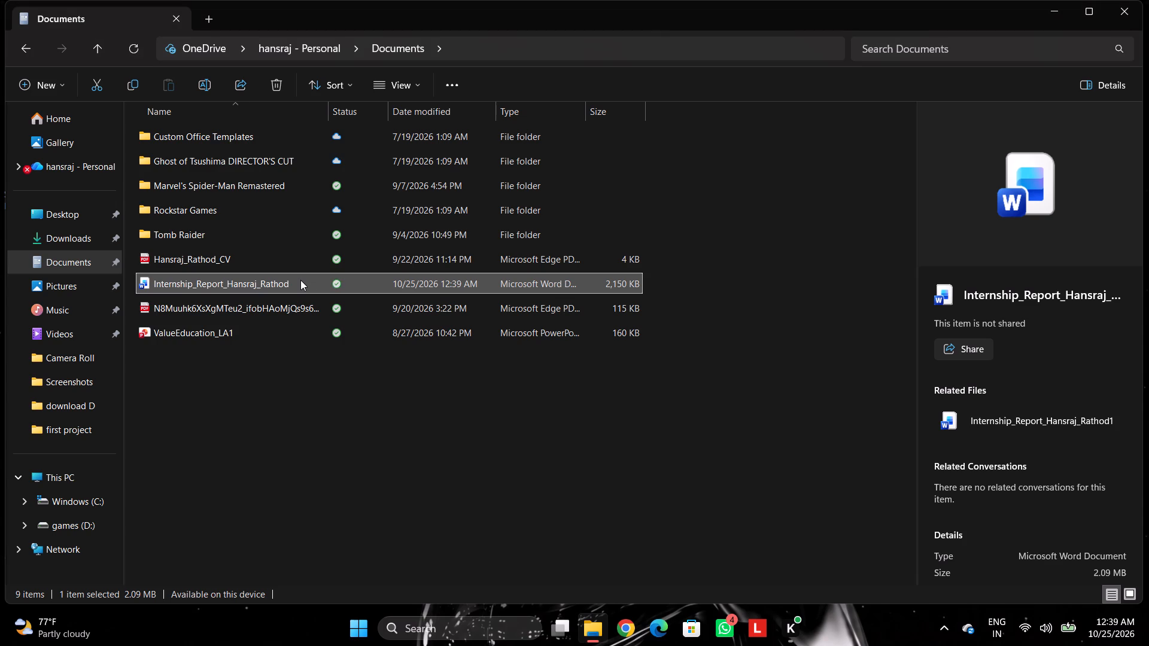
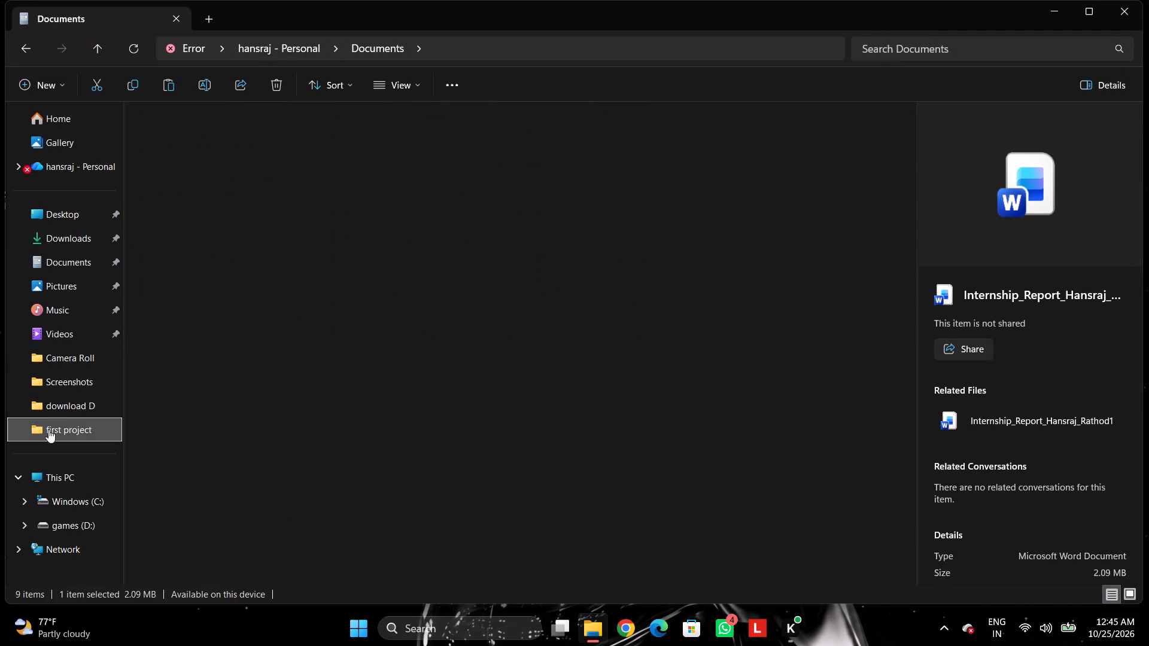
pyautogui.click(62, 413)
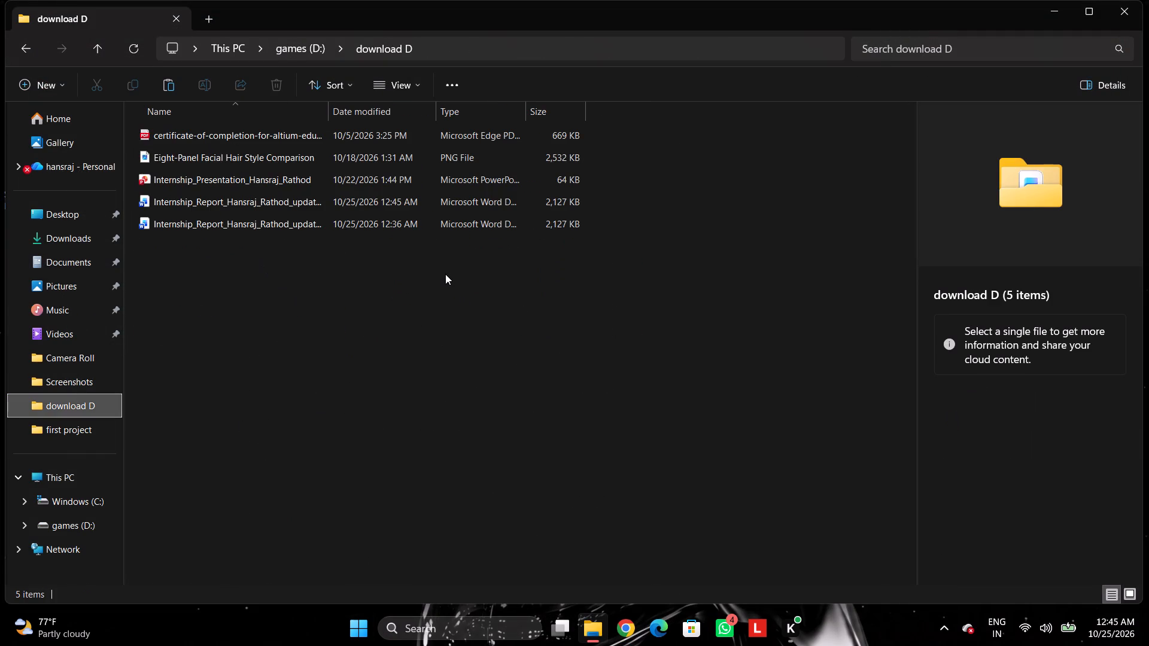
pyautogui.click(436, 225)
pyautogui.click(281, 84)
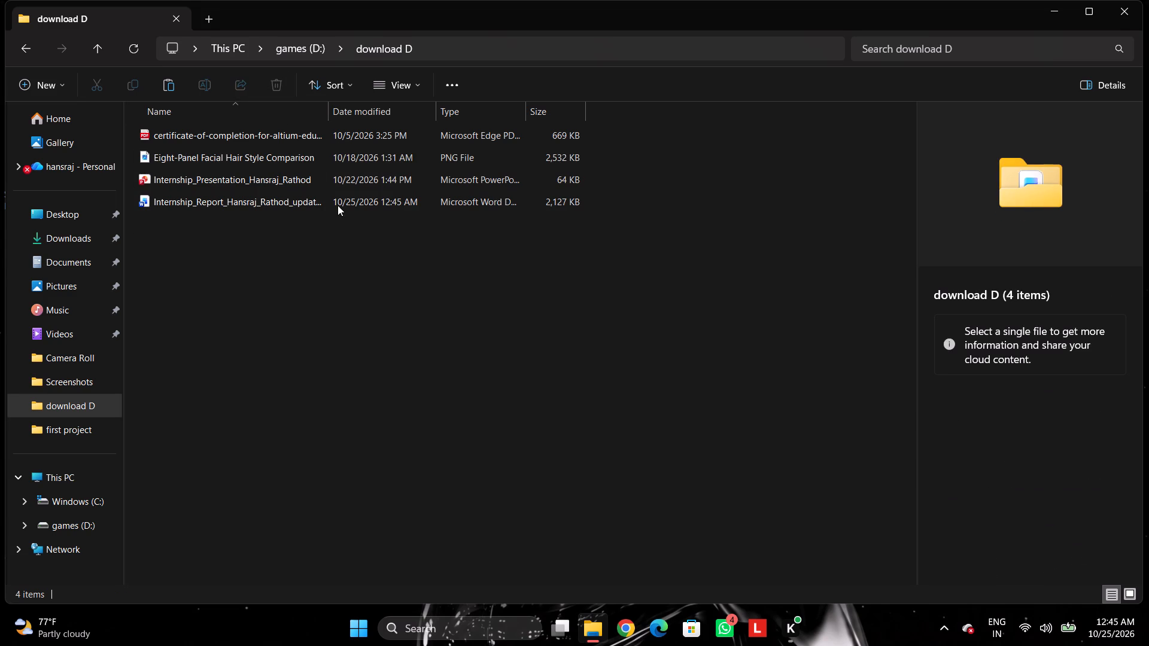
# Open the newly downloaded internship report from the "download D" folder in Word and enable editing.
pyautogui.doubleClick(342, 206)
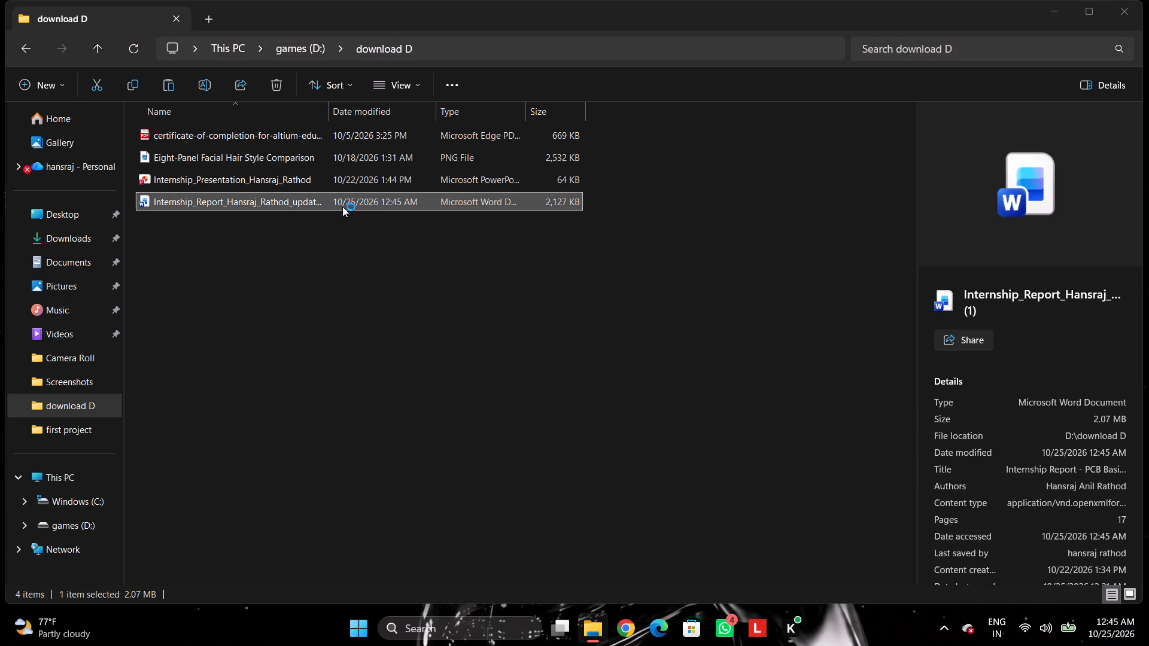
pyautogui.scroll(-4, 714, 174)
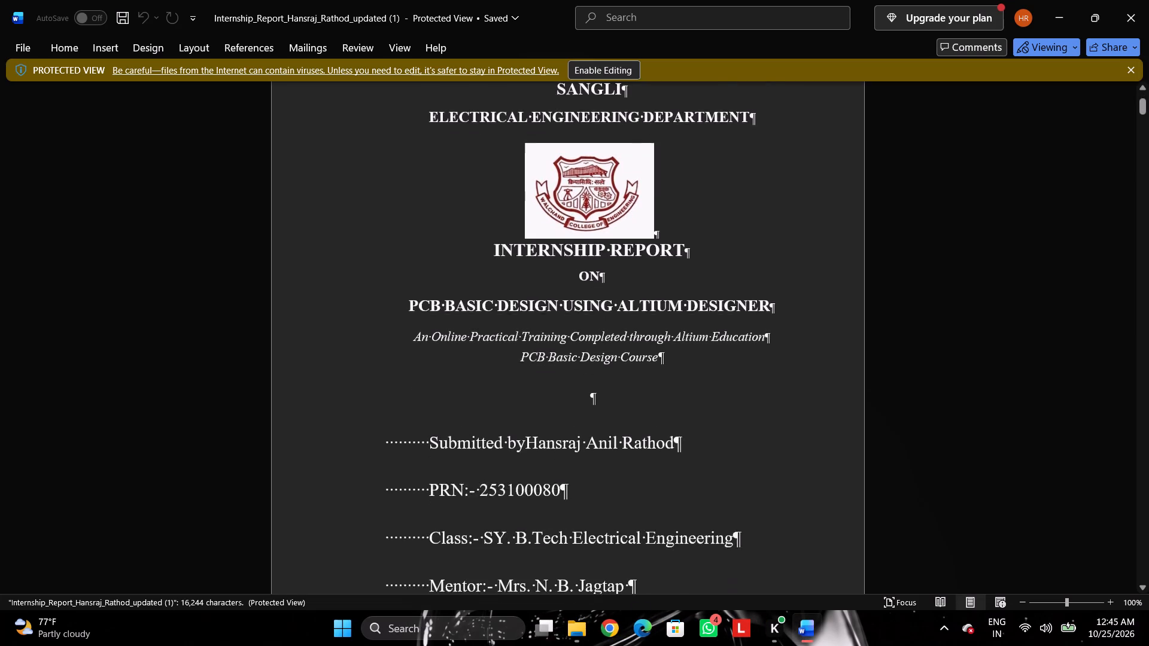
pyautogui.scroll(-5, 734, 180)
pyautogui.scroll(-6, 757, 239)
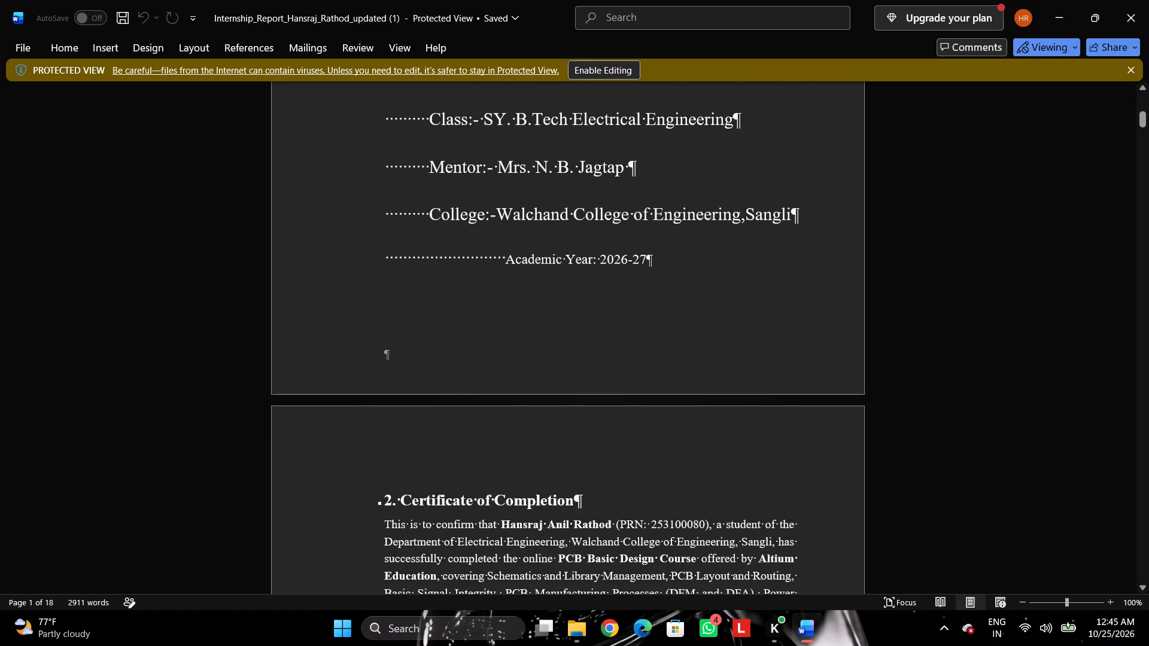
pyautogui.moveTo(791, 217); pyautogui.dragTo(428, 228)
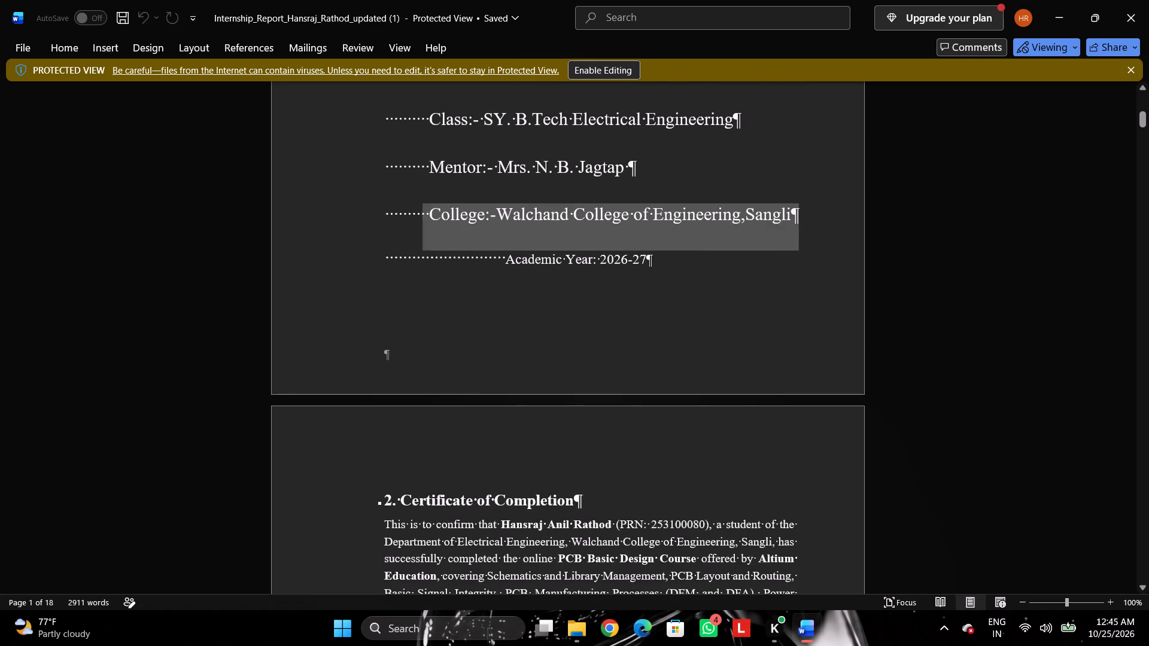
pyautogui.moveTo(428, 228); pyautogui.dragTo(432, 229)
pyautogui.rightClick(437, 227)
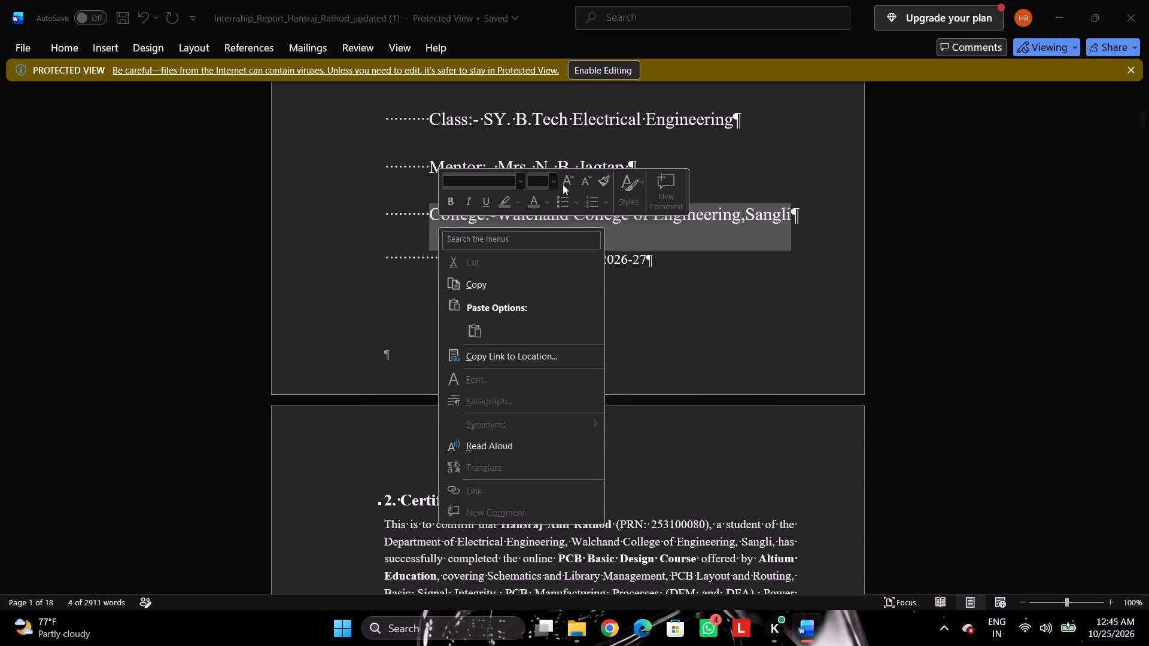
pyautogui.click(608, 63)
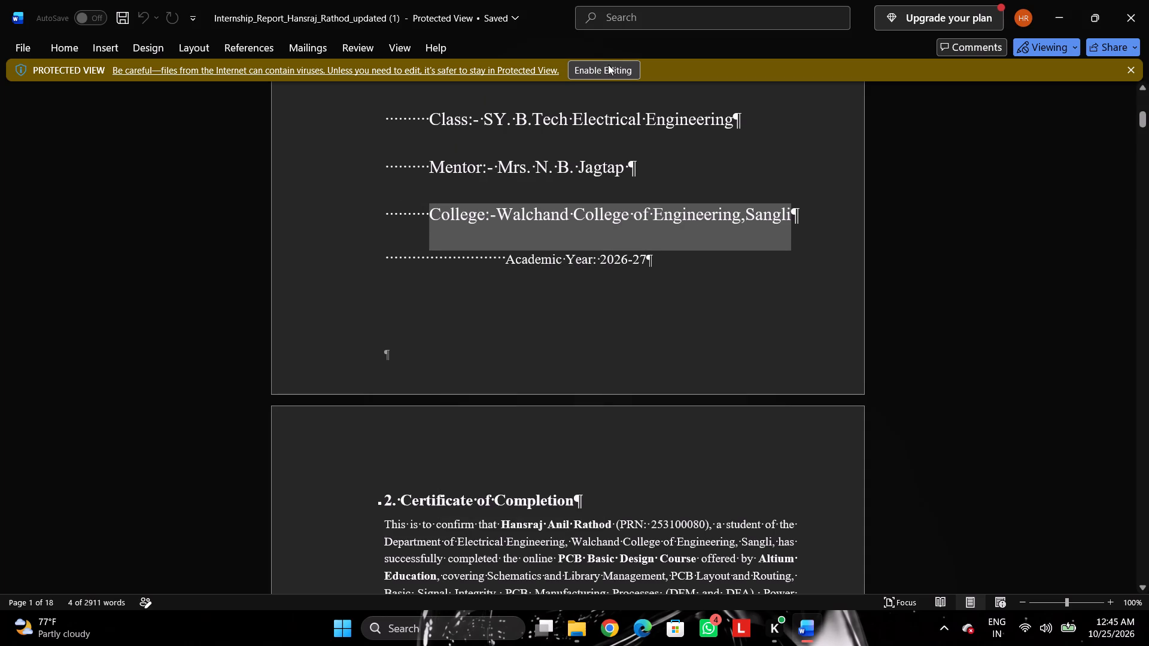
pyautogui.click(608, 65)
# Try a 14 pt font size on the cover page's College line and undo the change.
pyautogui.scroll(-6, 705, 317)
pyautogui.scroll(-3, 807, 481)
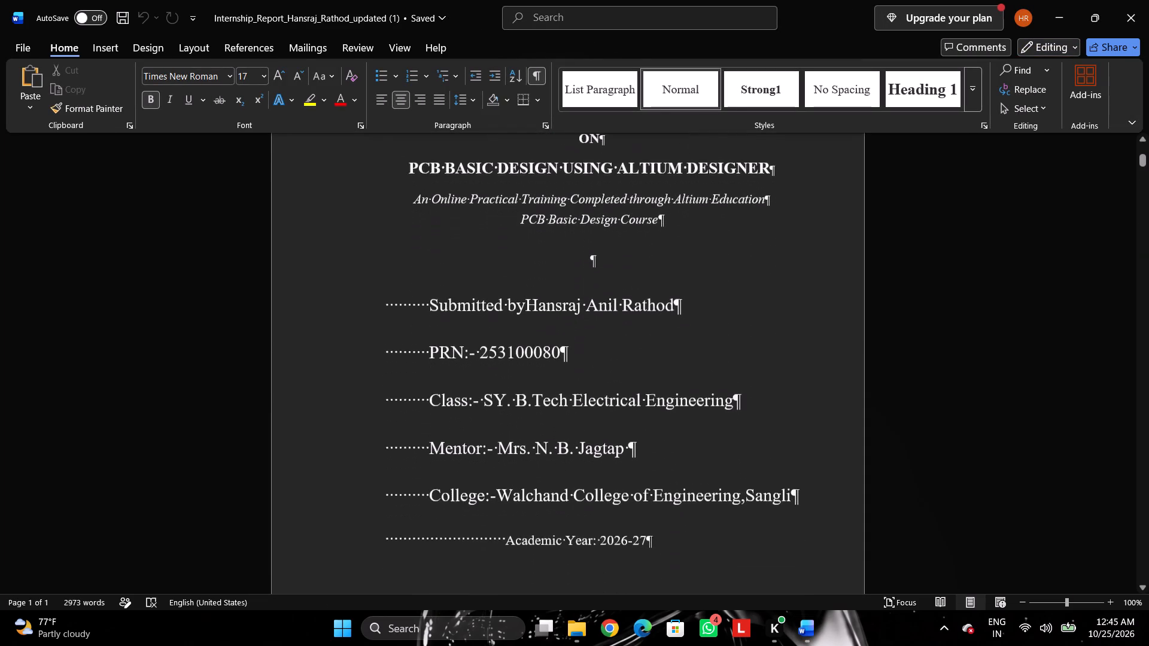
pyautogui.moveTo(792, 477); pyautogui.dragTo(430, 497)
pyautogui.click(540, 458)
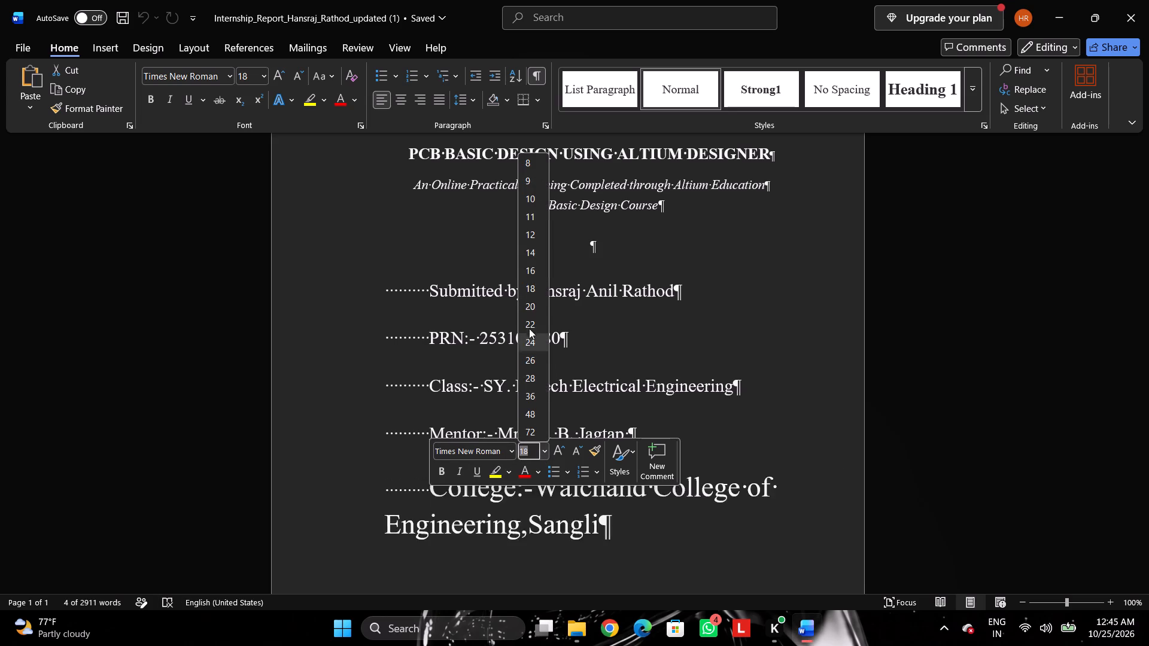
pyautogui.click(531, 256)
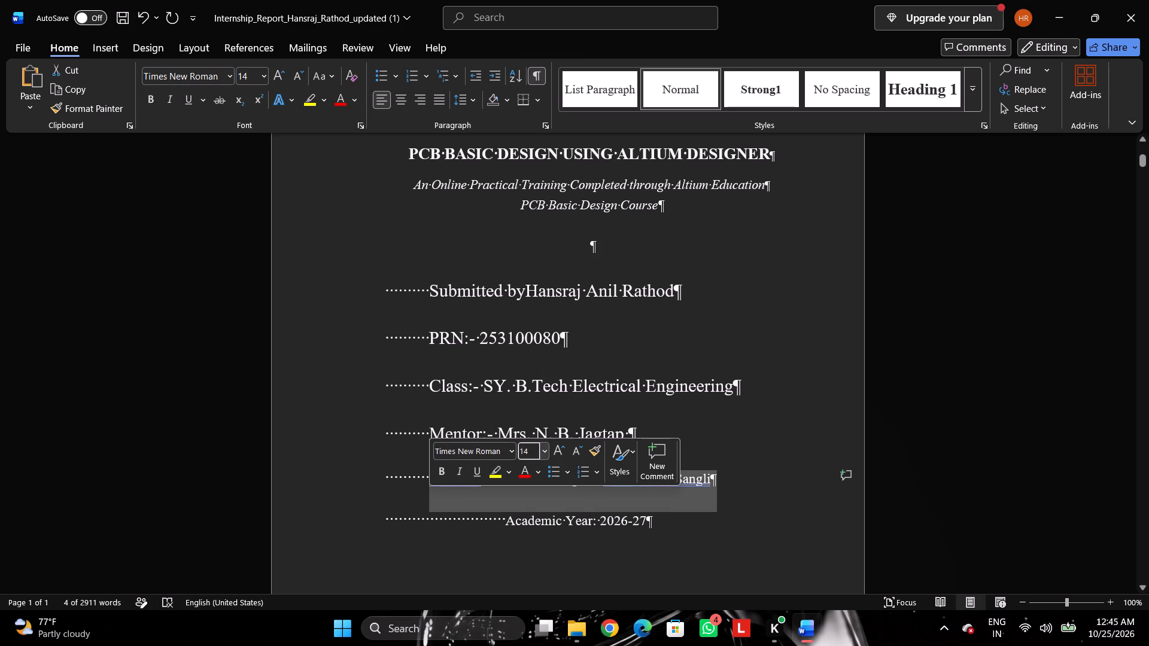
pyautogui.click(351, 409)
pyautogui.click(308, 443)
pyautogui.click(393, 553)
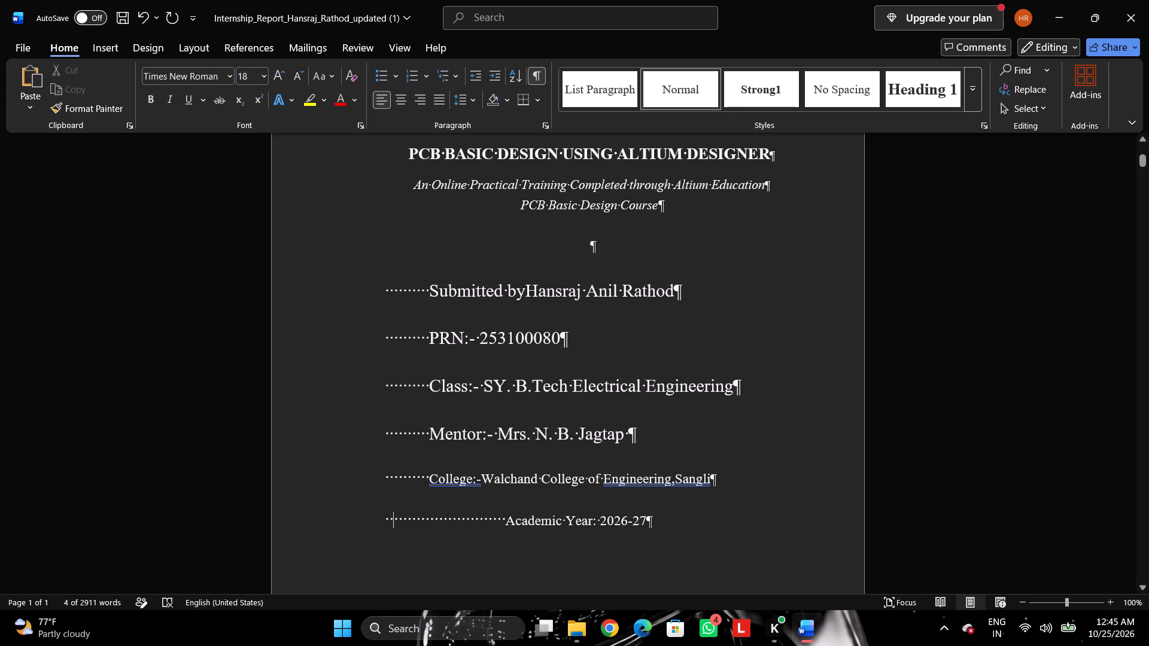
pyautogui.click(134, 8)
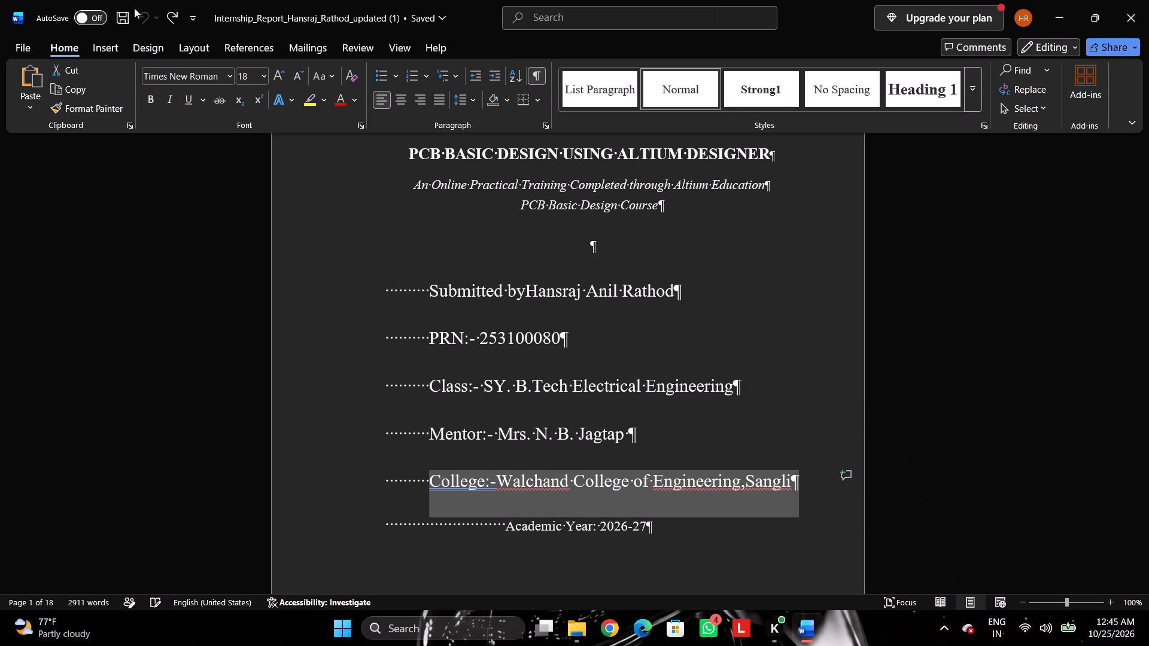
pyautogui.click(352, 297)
# Check the report's page layout in Word, including the certificate, conclusion, skills and Module 6 pages.
pyautogui.scroll(-10, 225, 289)
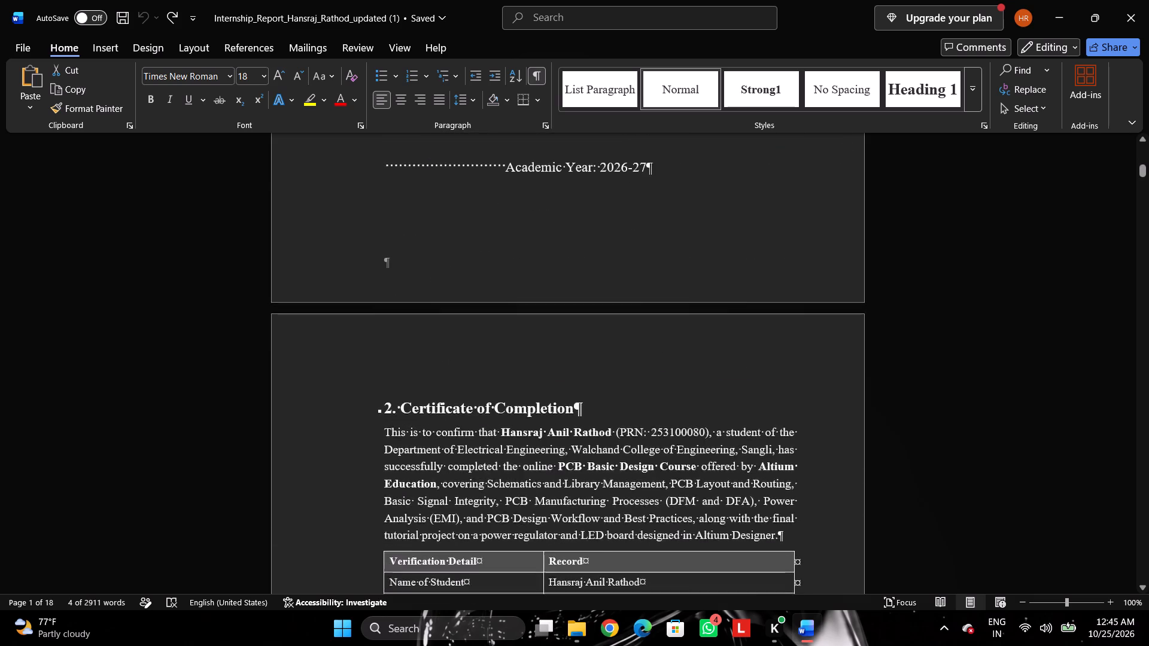
pyautogui.scroll(-19, 521, 365)
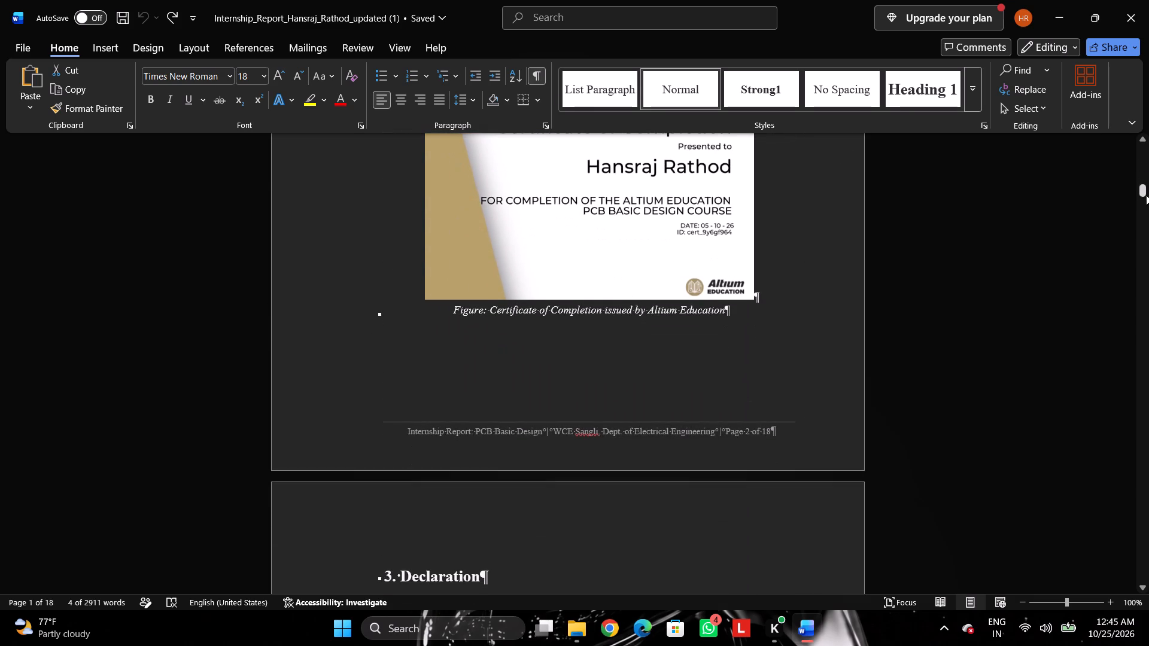
pyautogui.moveTo(1147, 195); pyautogui.dragTo(1148, 607)
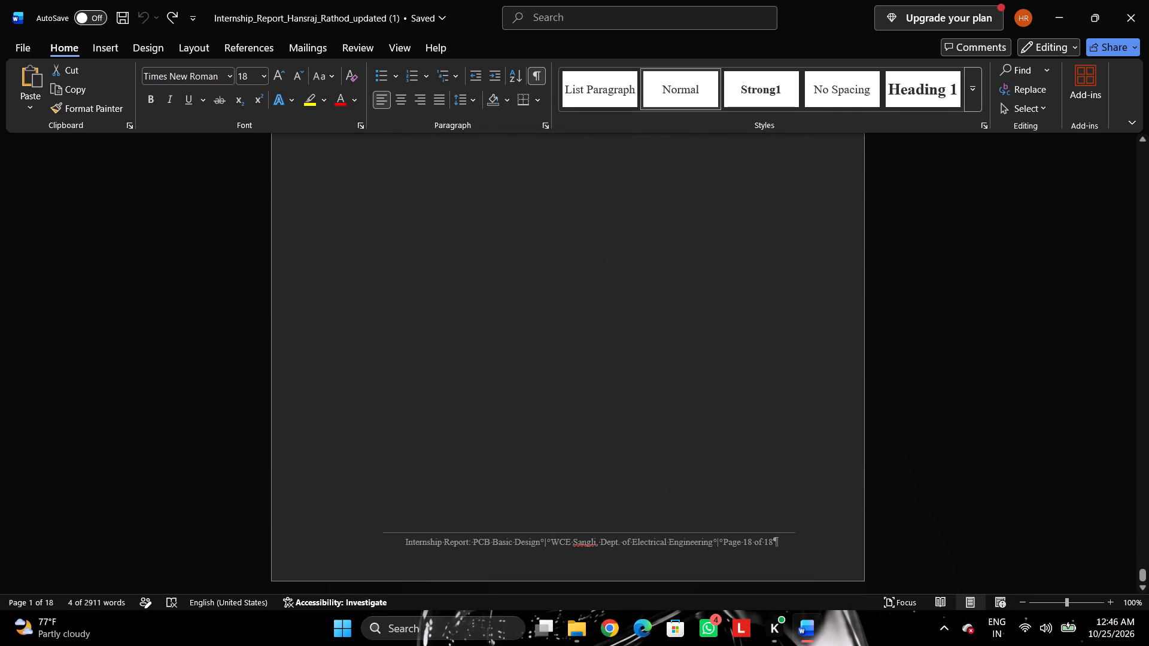
pyautogui.scroll(20, 649, 367)
pyautogui.scroll(7, 649, 367)
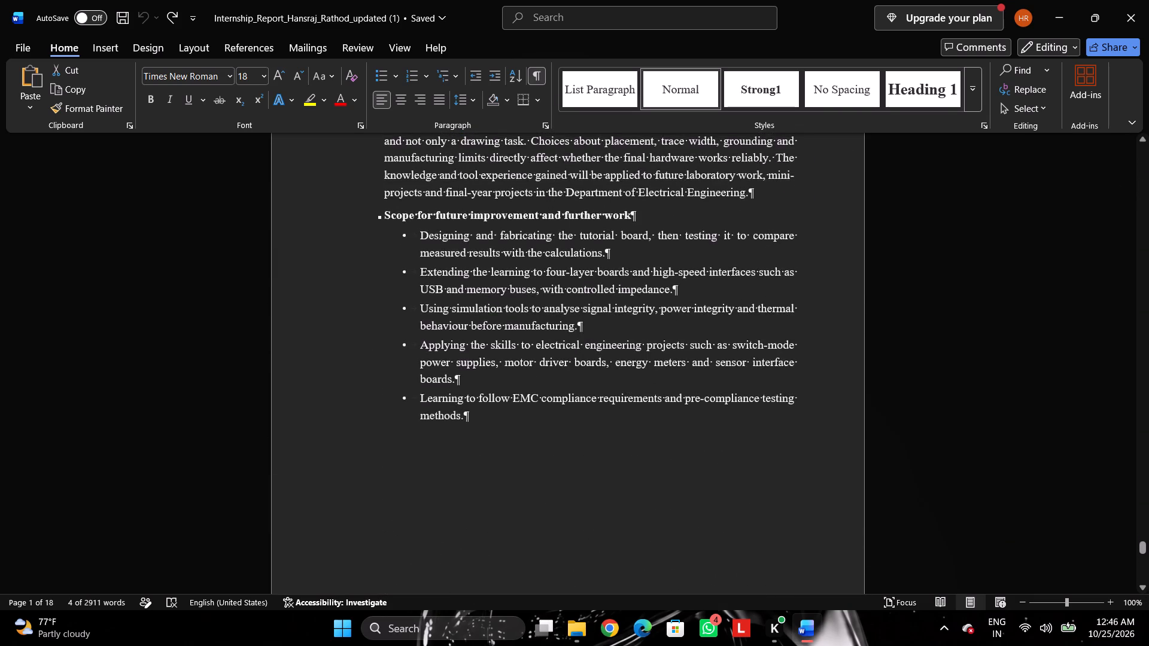
pyautogui.scroll(9, 621, 355)
pyautogui.scroll(16, 621, 355)
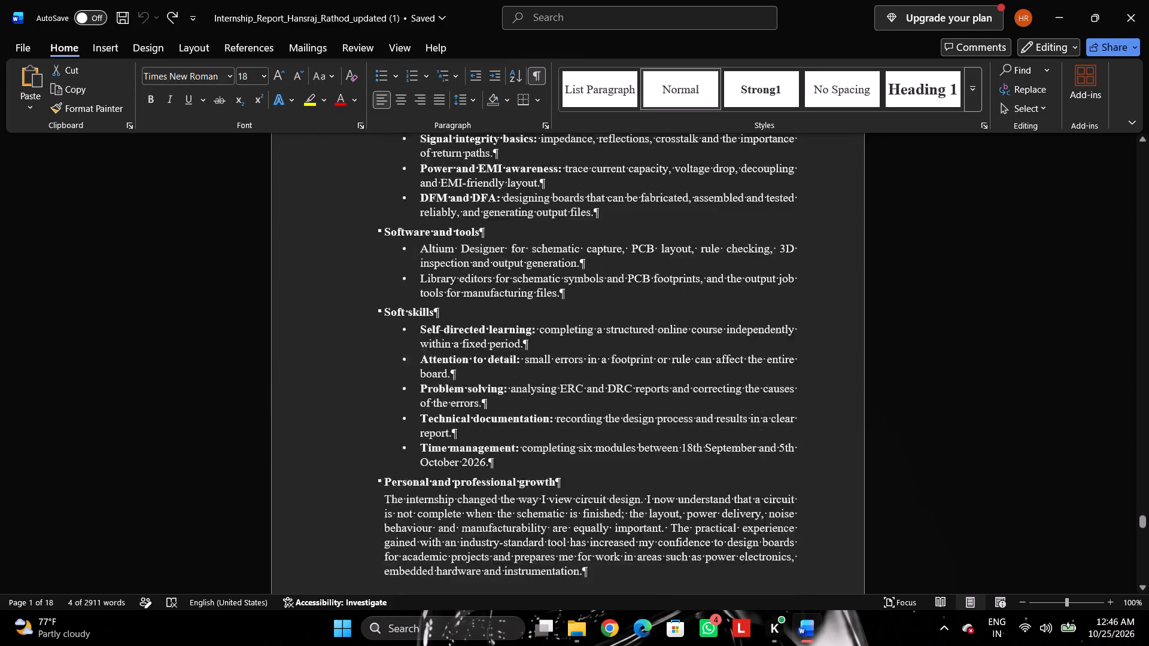
pyautogui.scroll(9, 621, 350)
pyautogui.scroll(-1, 621, 349)
pyautogui.scroll(15, 621, 349)
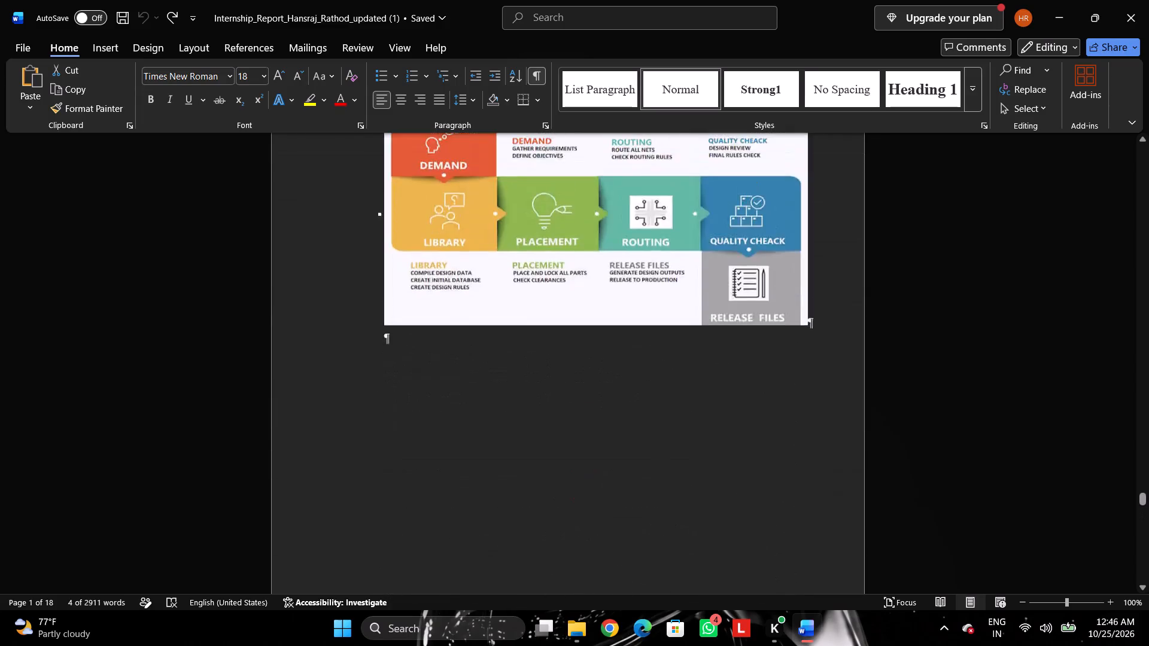
pyautogui.scroll(11, 622, 346)
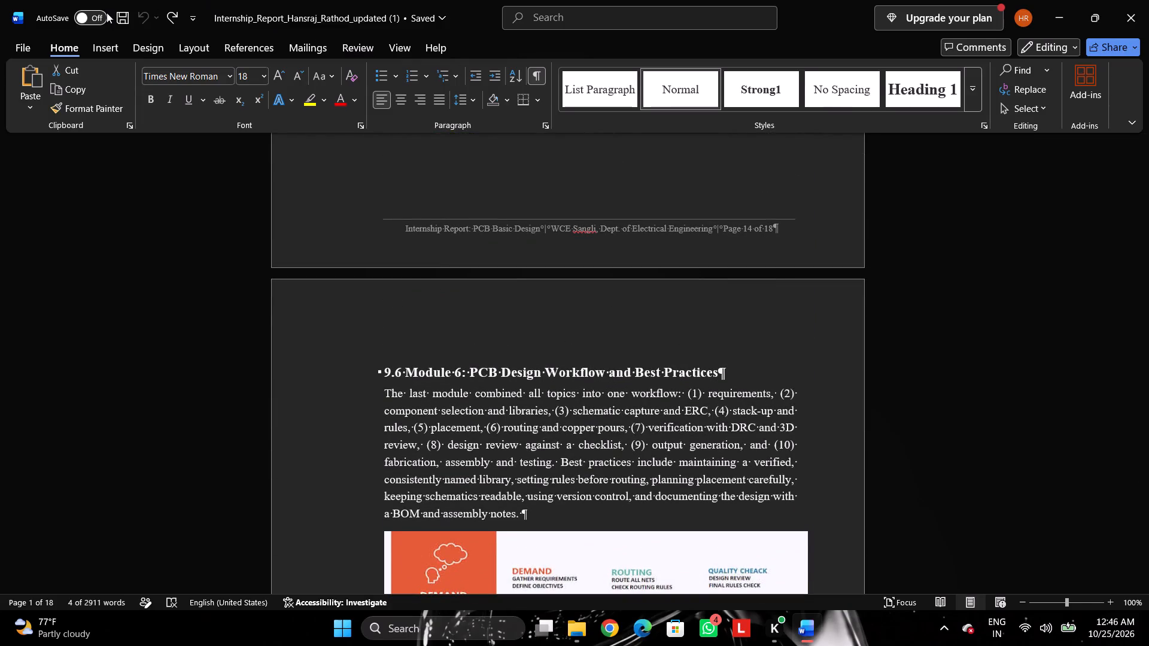
# Turn on AutoSave for the internship report by uploading it to the personal OneDrive.
pyautogui.click(94, 16)
pyautogui.click(521, 232)
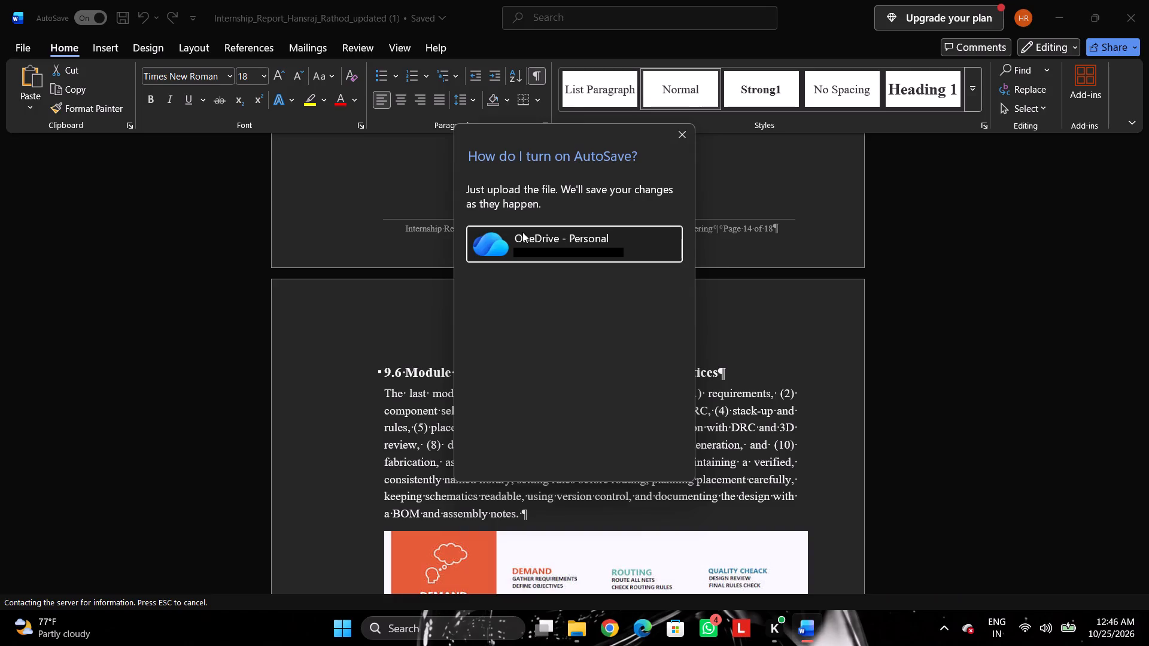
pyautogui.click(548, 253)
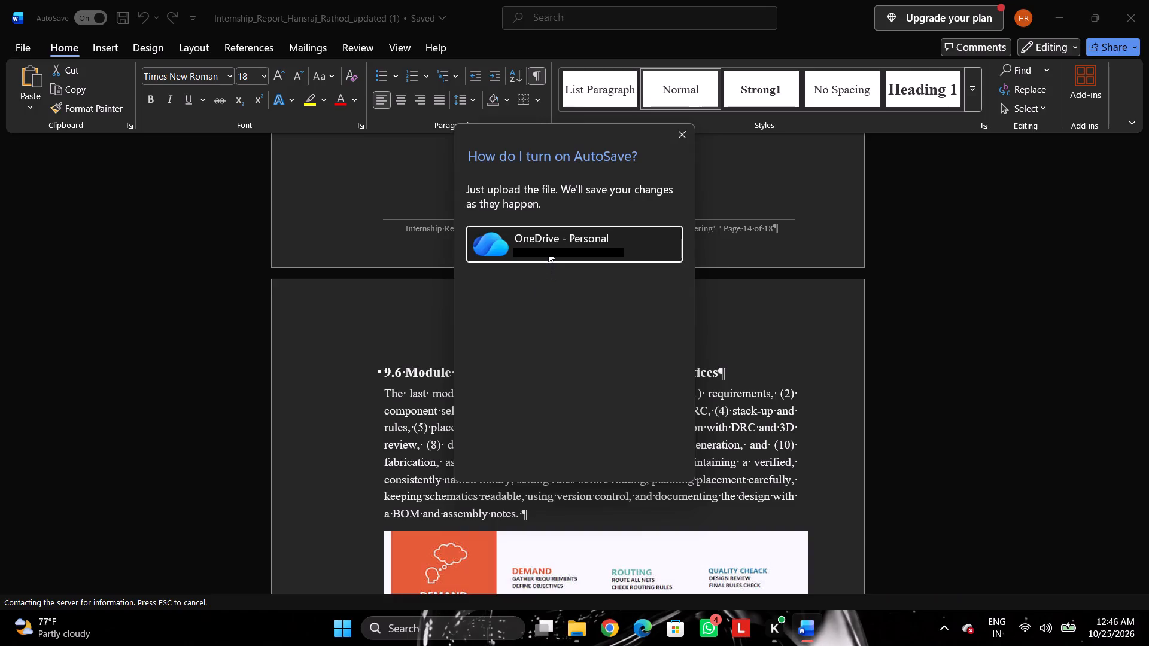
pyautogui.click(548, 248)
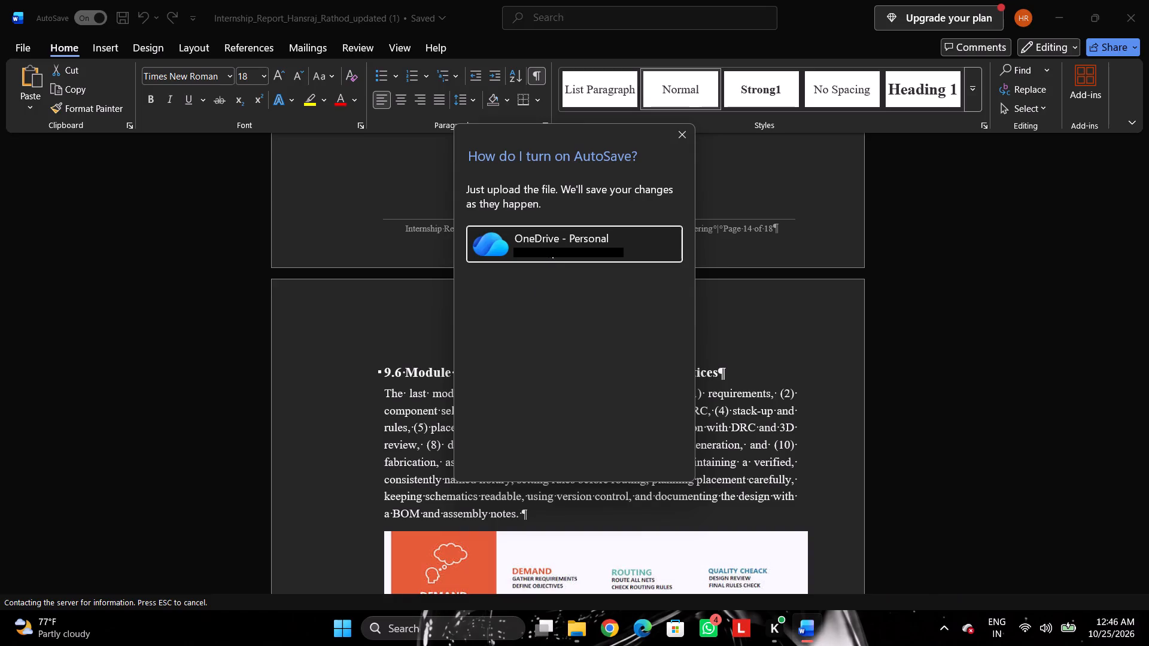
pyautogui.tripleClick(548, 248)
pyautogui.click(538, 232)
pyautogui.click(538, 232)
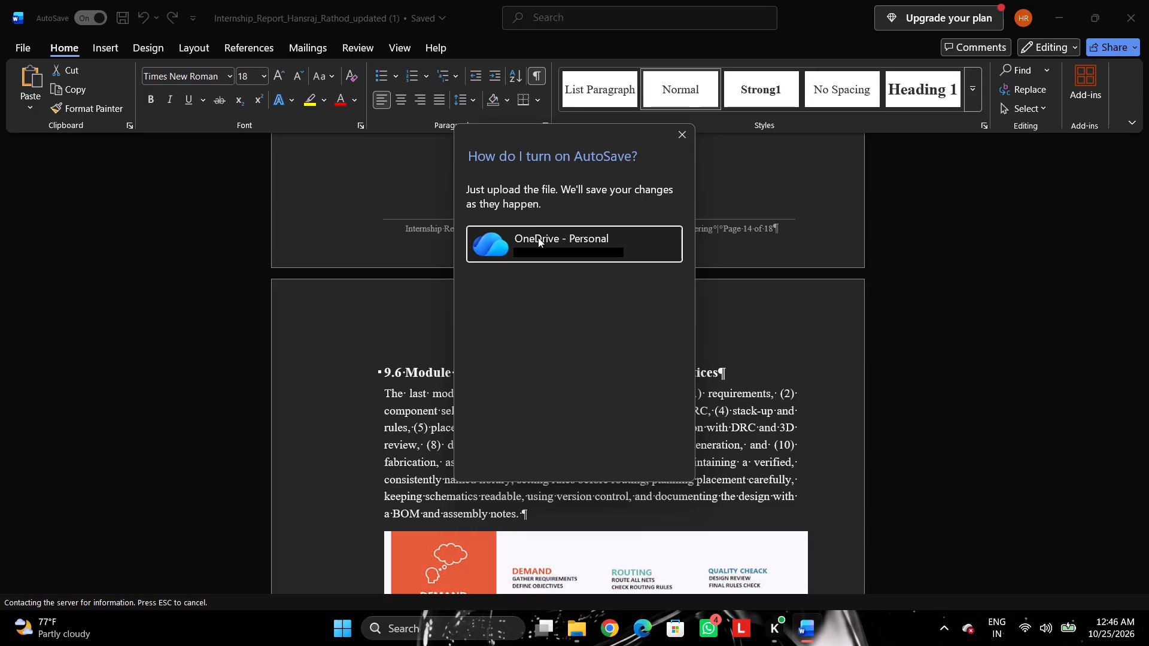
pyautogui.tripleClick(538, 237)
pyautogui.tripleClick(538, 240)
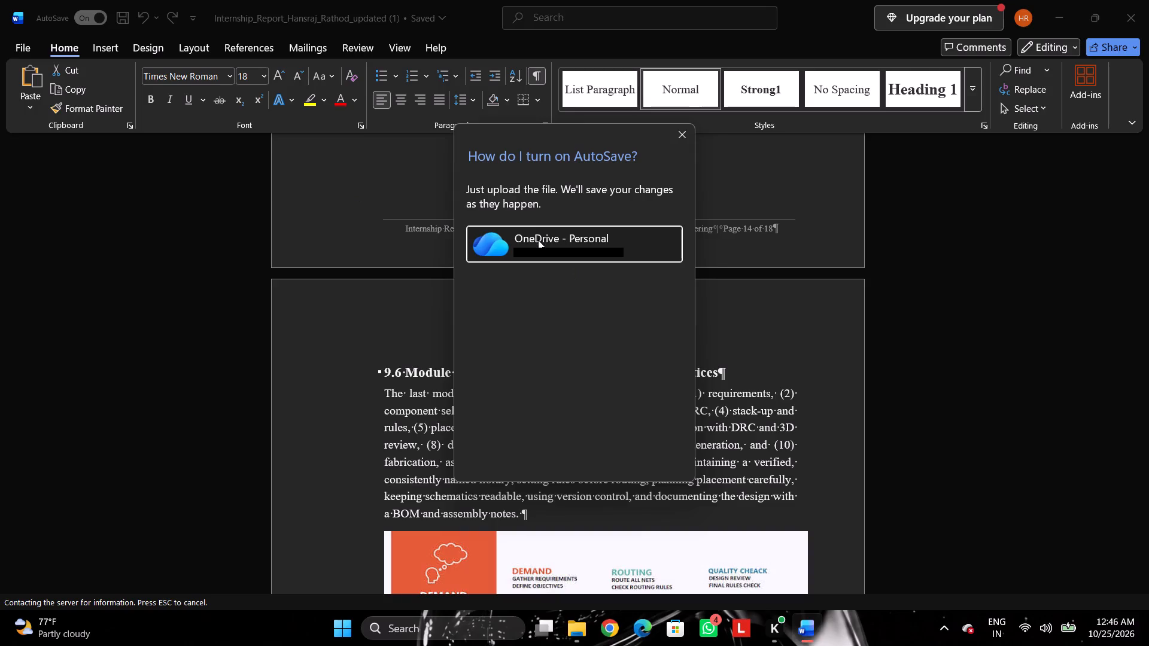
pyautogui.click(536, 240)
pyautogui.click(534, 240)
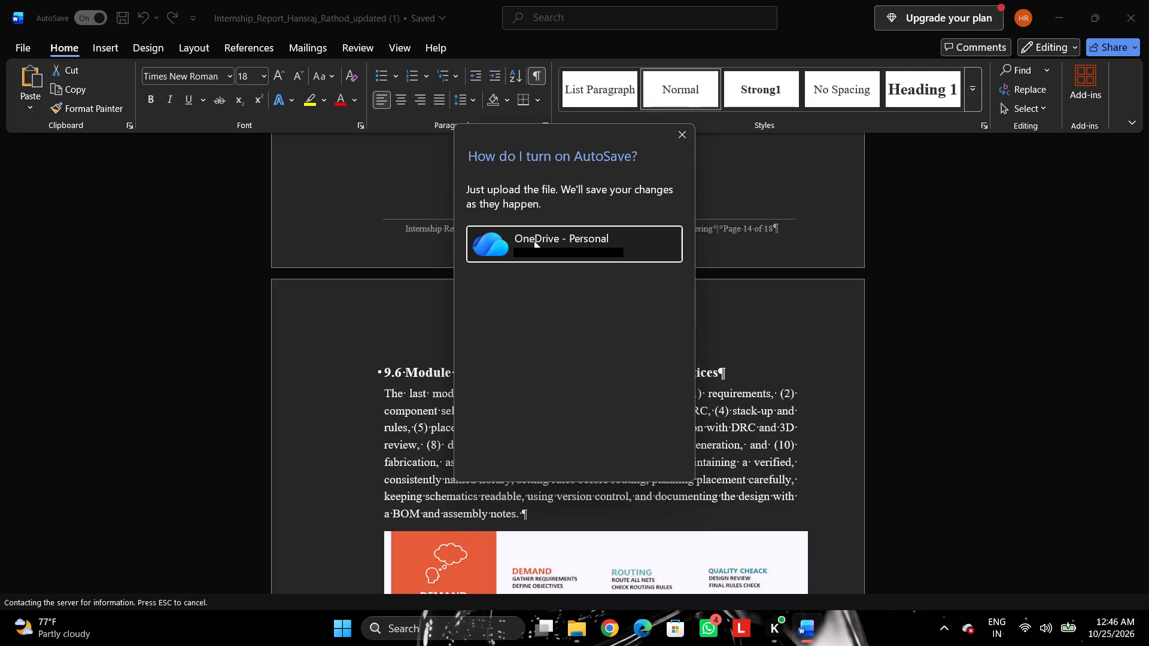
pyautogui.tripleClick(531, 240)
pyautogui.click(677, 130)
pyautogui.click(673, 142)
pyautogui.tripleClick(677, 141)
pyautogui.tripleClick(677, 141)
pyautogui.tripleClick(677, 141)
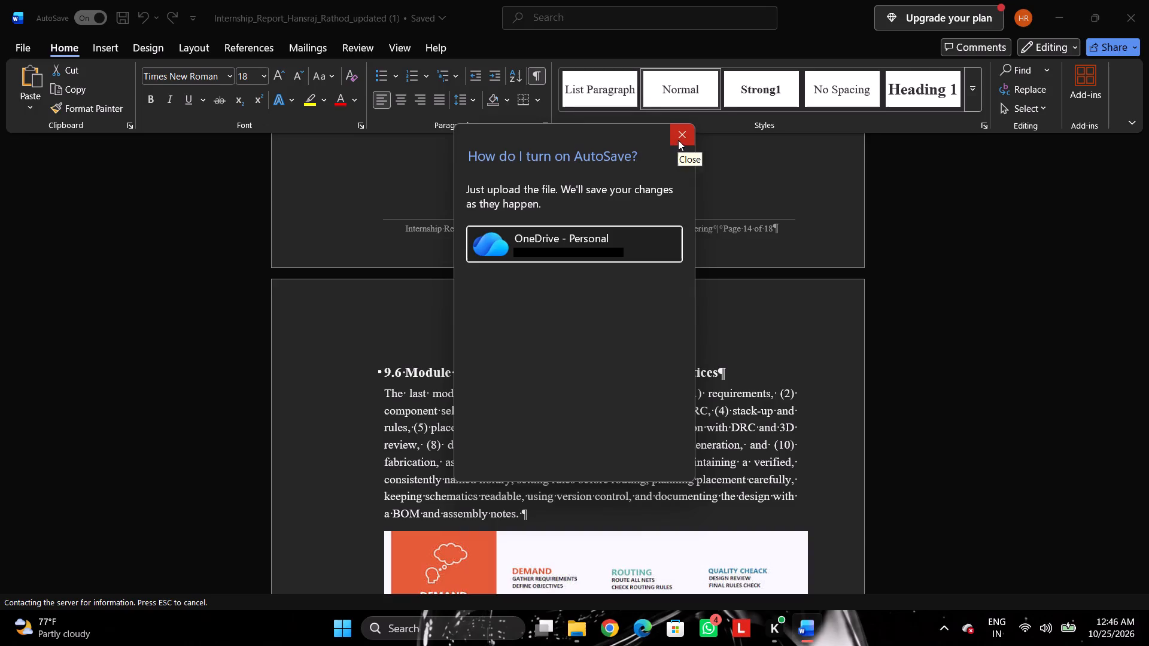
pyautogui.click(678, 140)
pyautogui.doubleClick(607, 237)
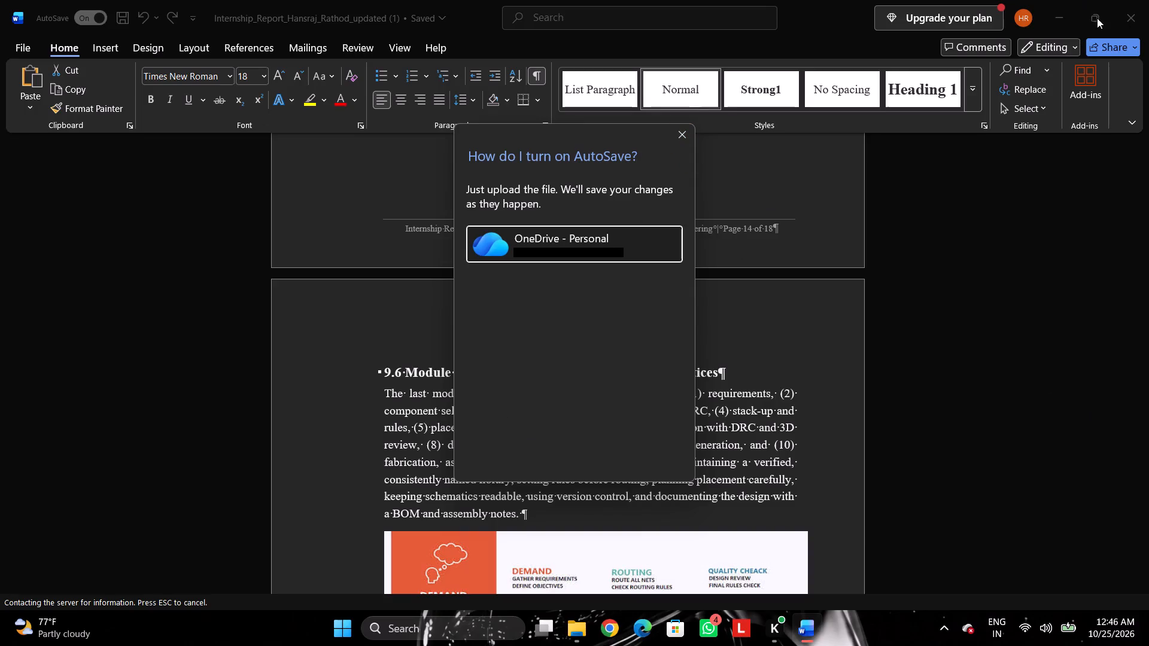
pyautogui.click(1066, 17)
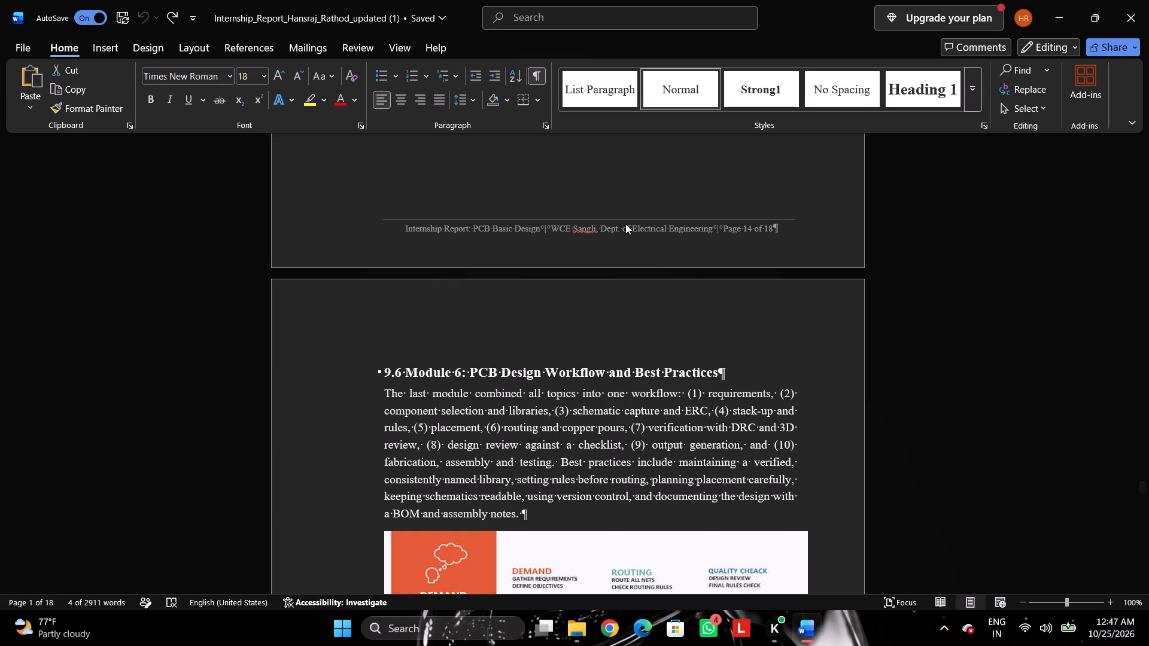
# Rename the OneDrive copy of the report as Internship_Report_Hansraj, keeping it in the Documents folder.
pyautogui.click(321, 8)
pyautogui.click(404, 88)
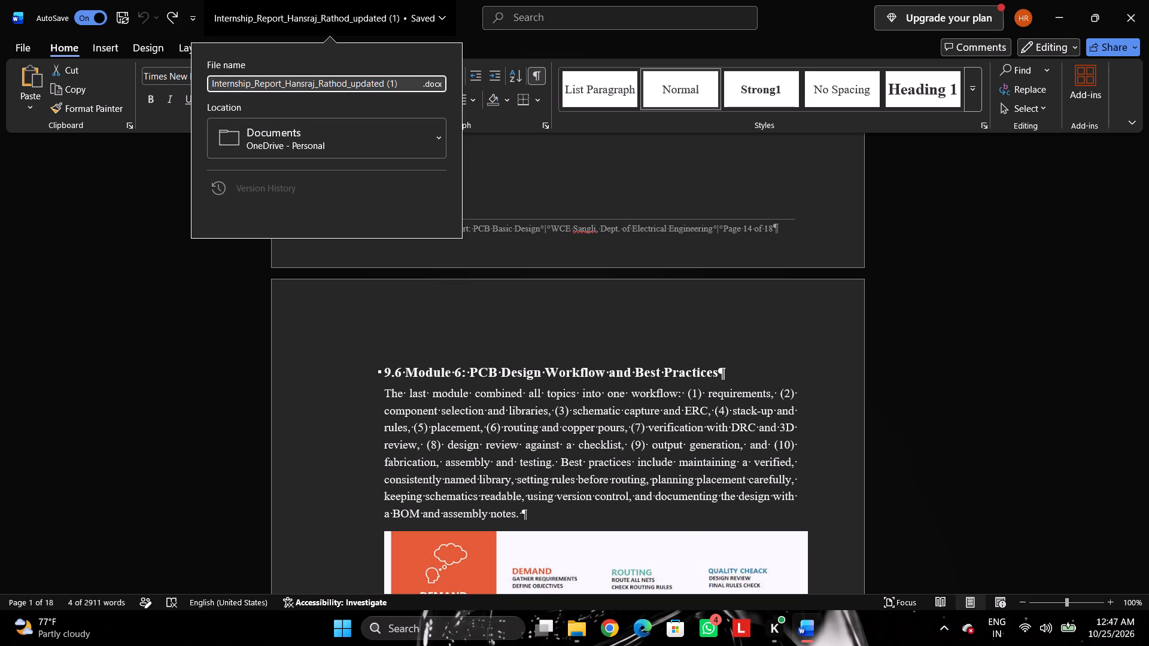
pyautogui.press('BackSpace')
pyautogui.press('BackSpace')
pyautogui.press('BackSpace')
pyautogui.press('BackSpace')
pyautogui.press('BackSpace')
pyautogui.press('BackSpace')
pyautogui.press('BackSpace')
pyautogui.press('BackSpace')
pyautogui.press('BackSpace')
pyautogui.press('BackSpace')
pyautogui.press('BackSpace')
pyautogui.press('BackSpace')
pyautogui.press('BackSpace')
pyautogui.press('BackSpace')
pyautogui.press('BackSpace')
pyautogui.press('BackSpace')
pyautogui.press('BackSpace')
pyautogui.press('BackSpace')
pyautogui.press('BackSpace')
pyautogui.press('Return')
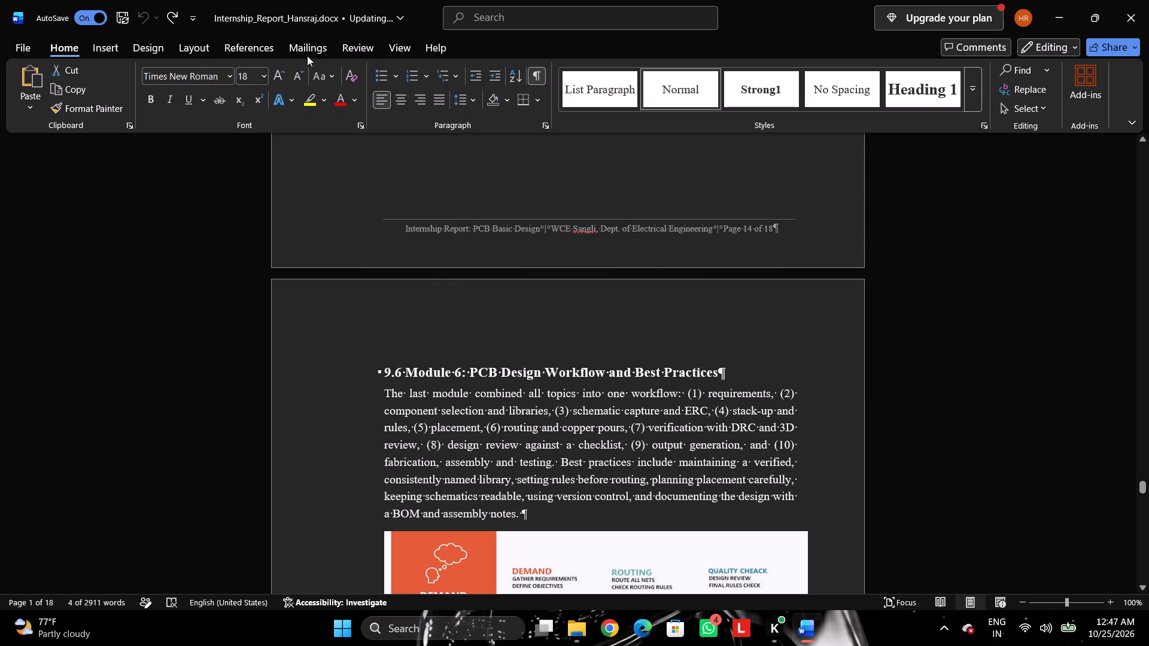
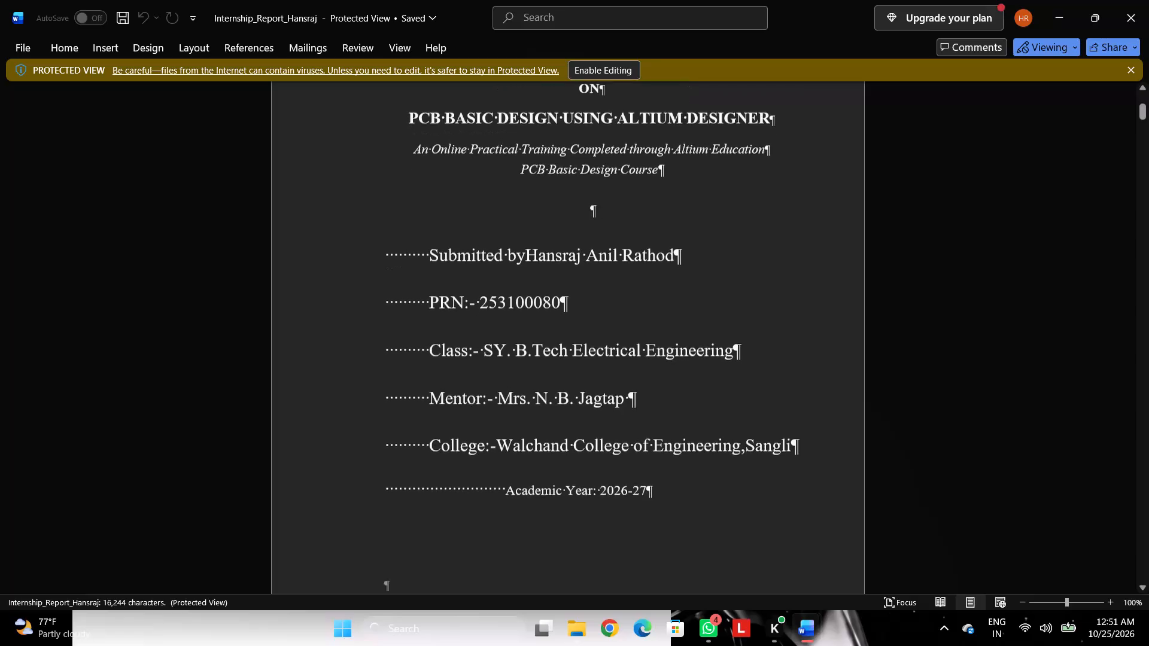
# Check the student details on the report's cover page and the start of the Certificate of Completion page.
pyautogui.scroll(-1, 694, 349)
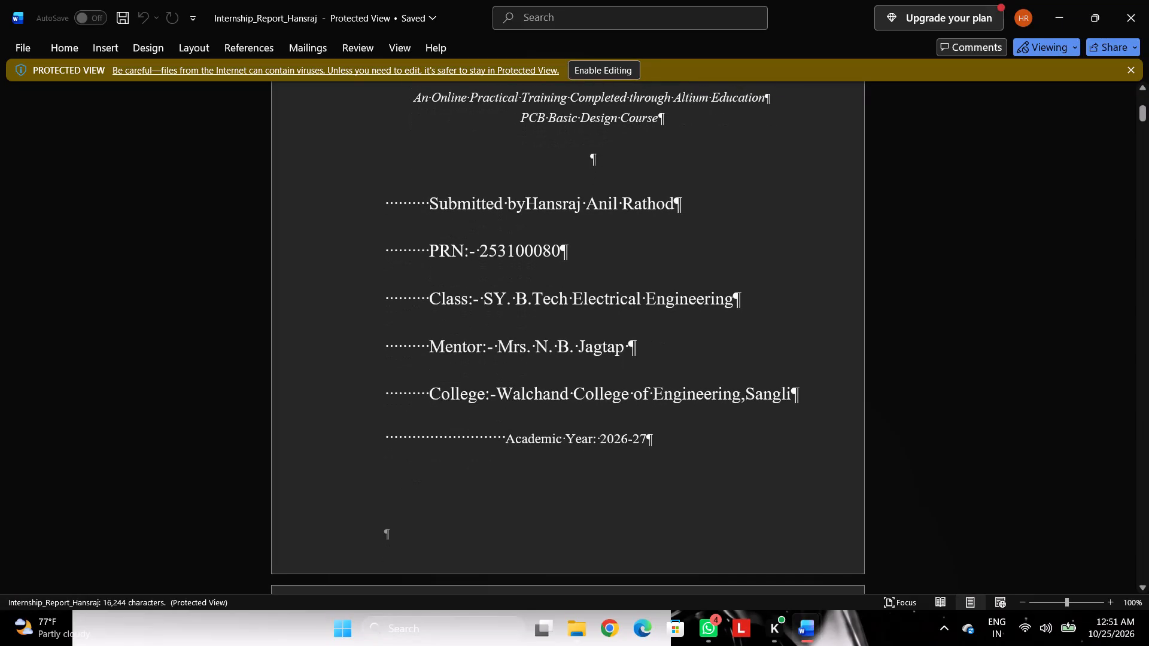
pyautogui.scroll(2, 617, 352)
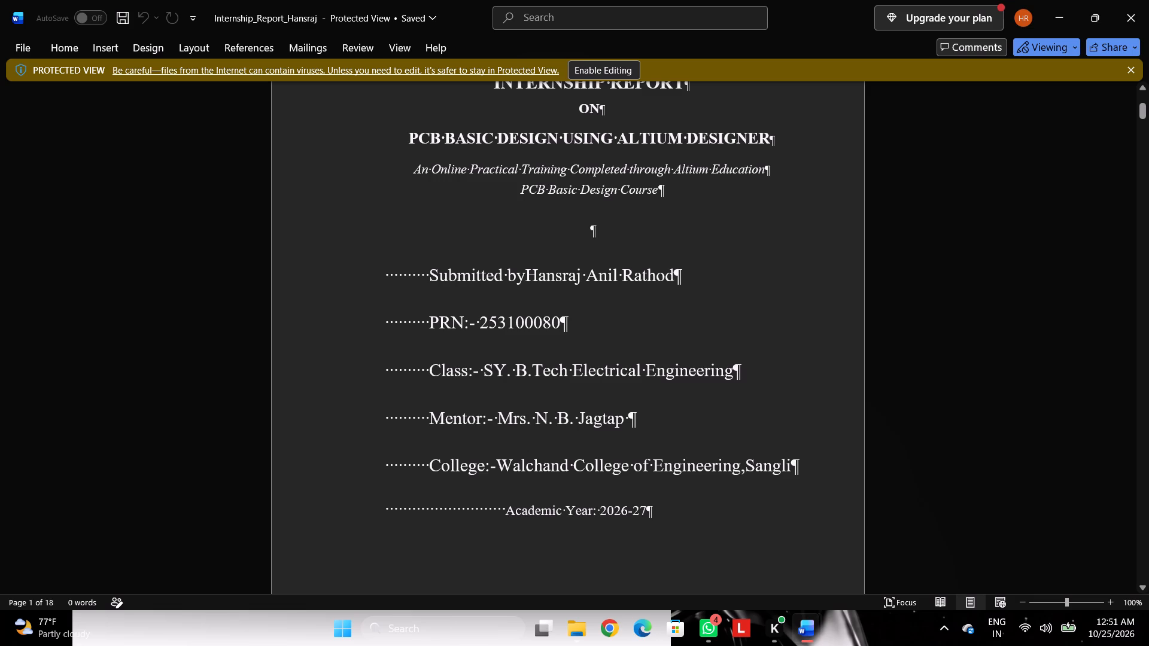
pyautogui.click(469, 295)
pyautogui.scroll(-4, 472, 293)
pyautogui.scroll(-9, 598, 345)
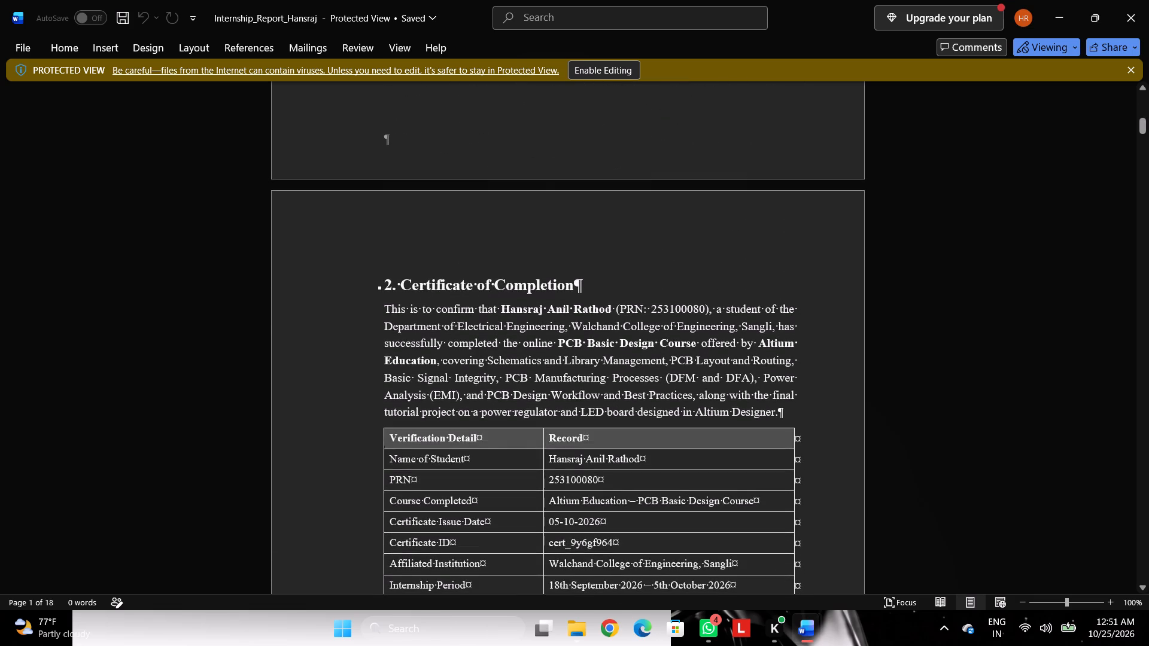
pyautogui.scroll(13, 502, 424)
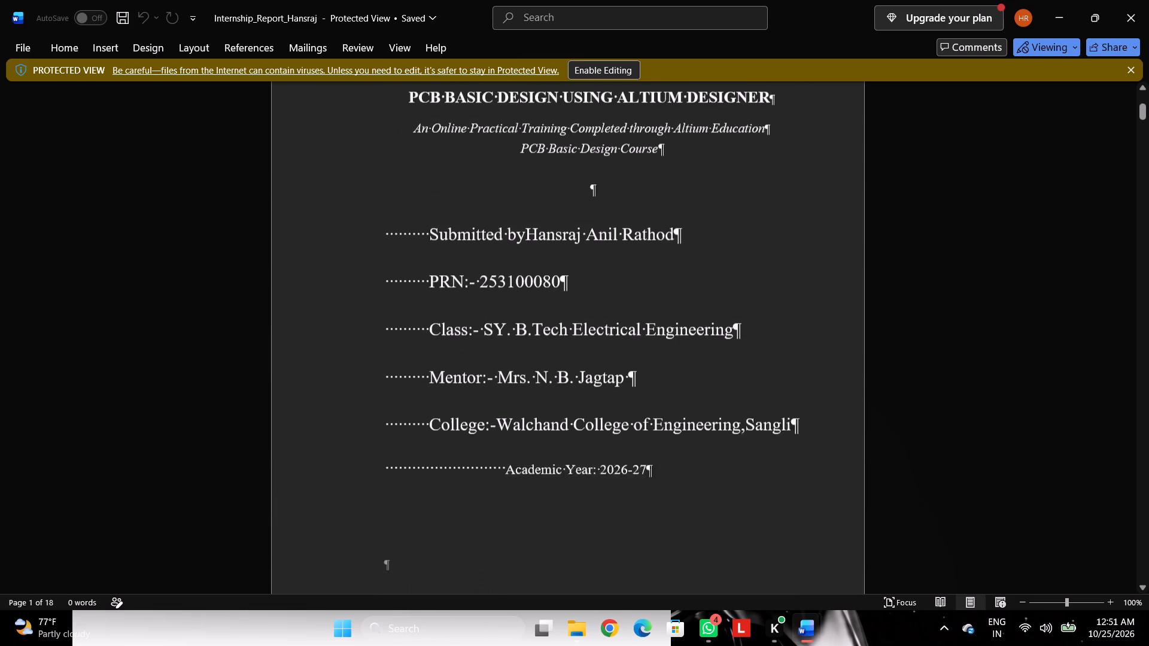
# Enable editing for the internship report opened in Protected View.
pyautogui.moveTo(385, 269); pyautogui.dragTo(676, 424)
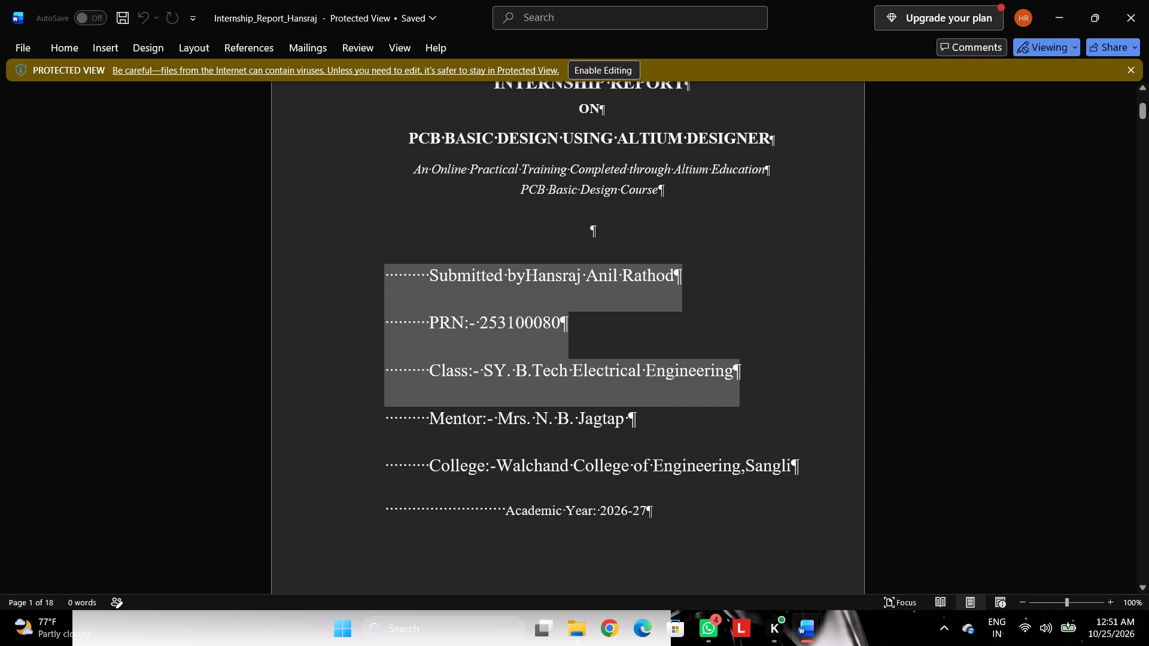
pyautogui.moveTo(676, 424); pyautogui.dragTo(686, 504)
pyautogui.rightClick(649, 311)
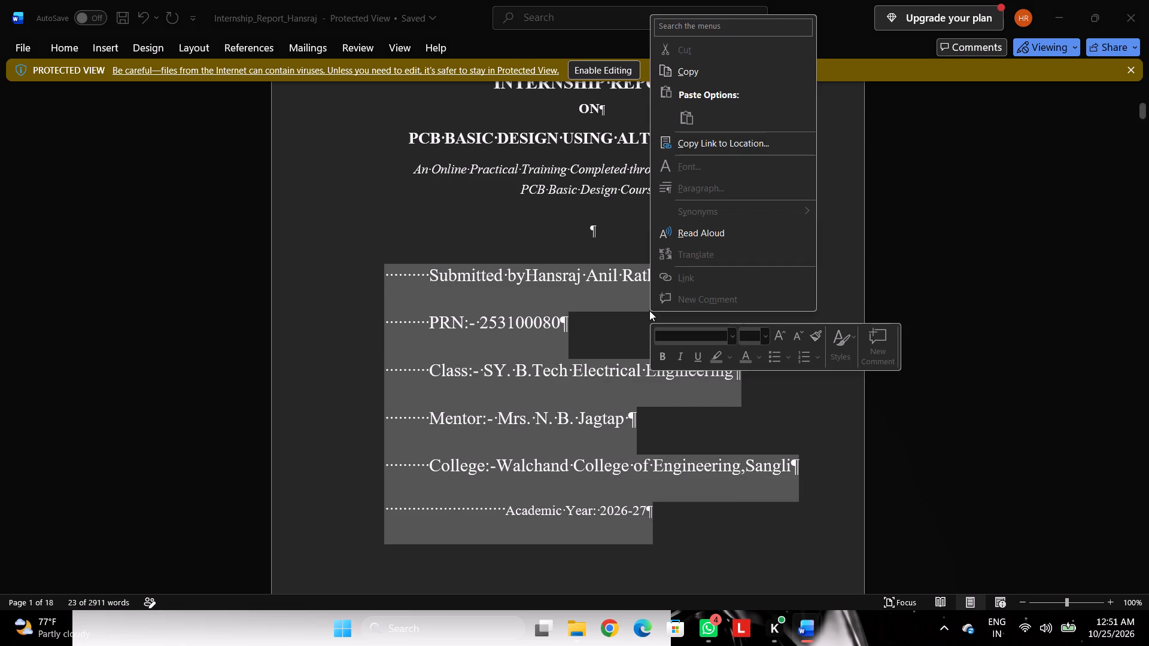
pyautogui.click(505, 121)
pyautogui.click(589, 65)
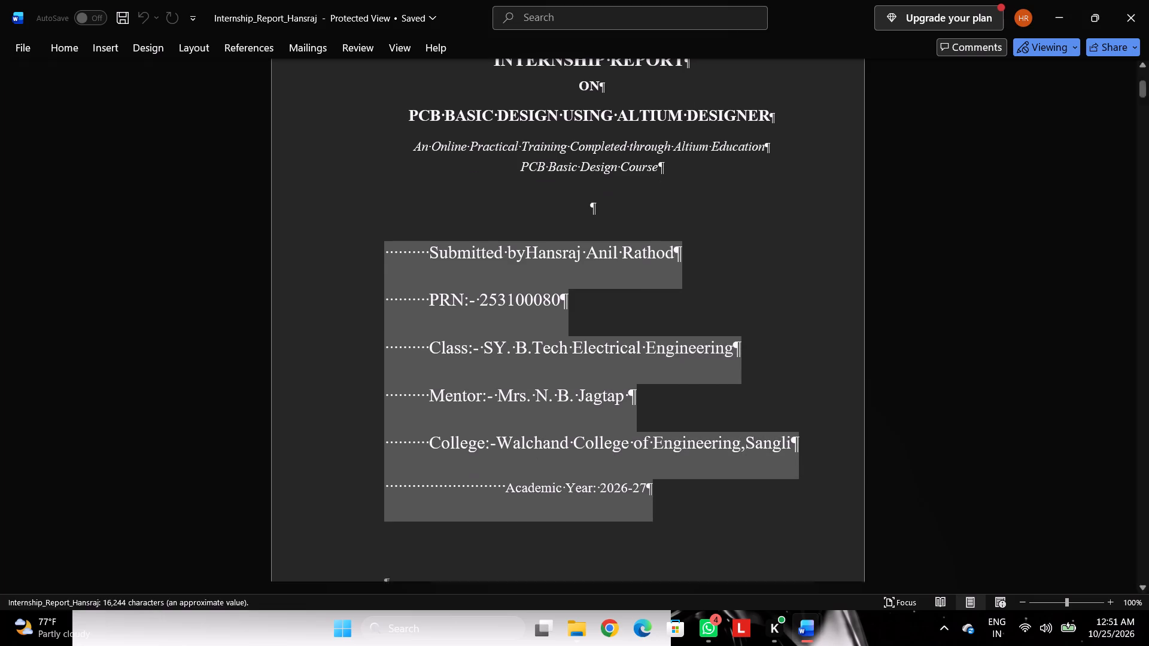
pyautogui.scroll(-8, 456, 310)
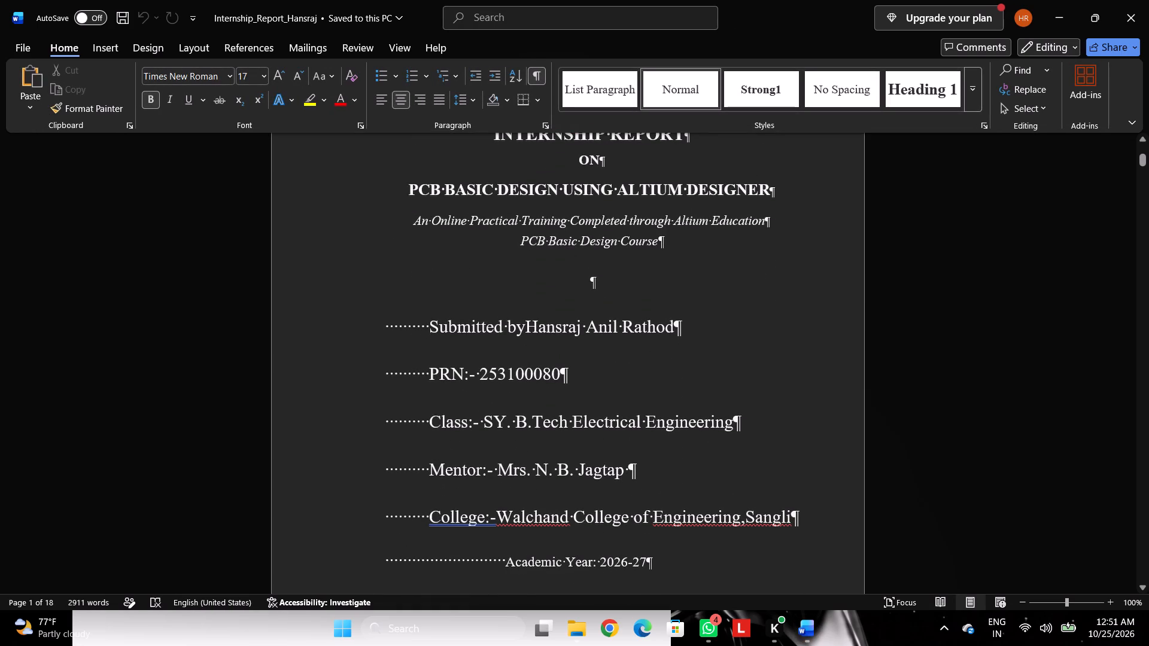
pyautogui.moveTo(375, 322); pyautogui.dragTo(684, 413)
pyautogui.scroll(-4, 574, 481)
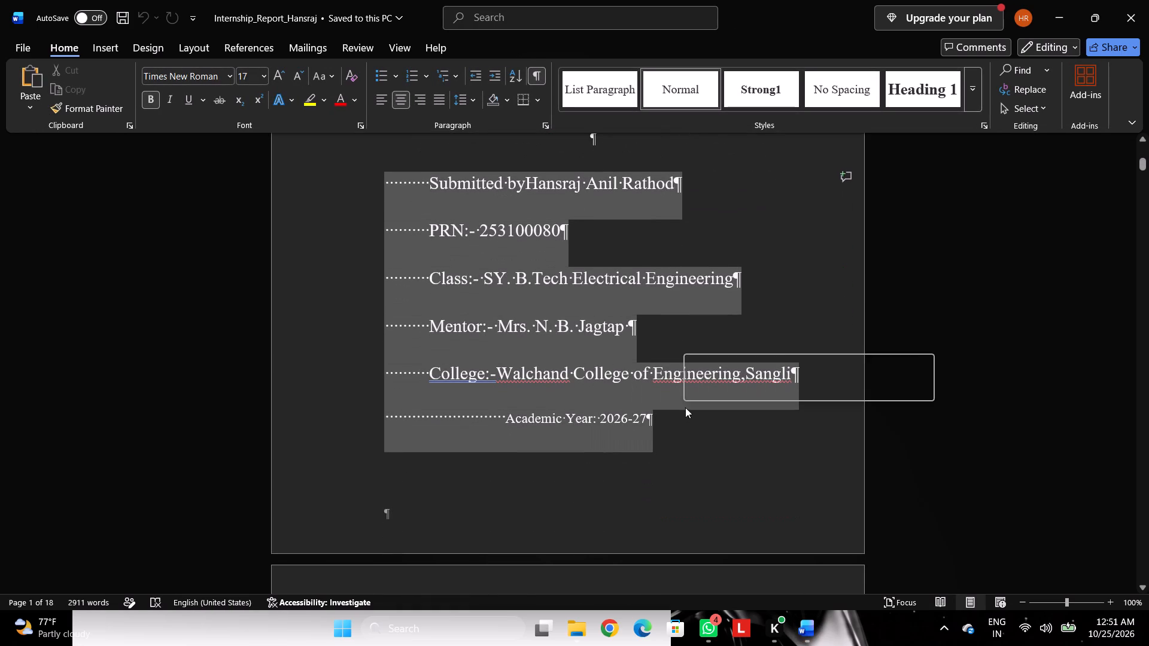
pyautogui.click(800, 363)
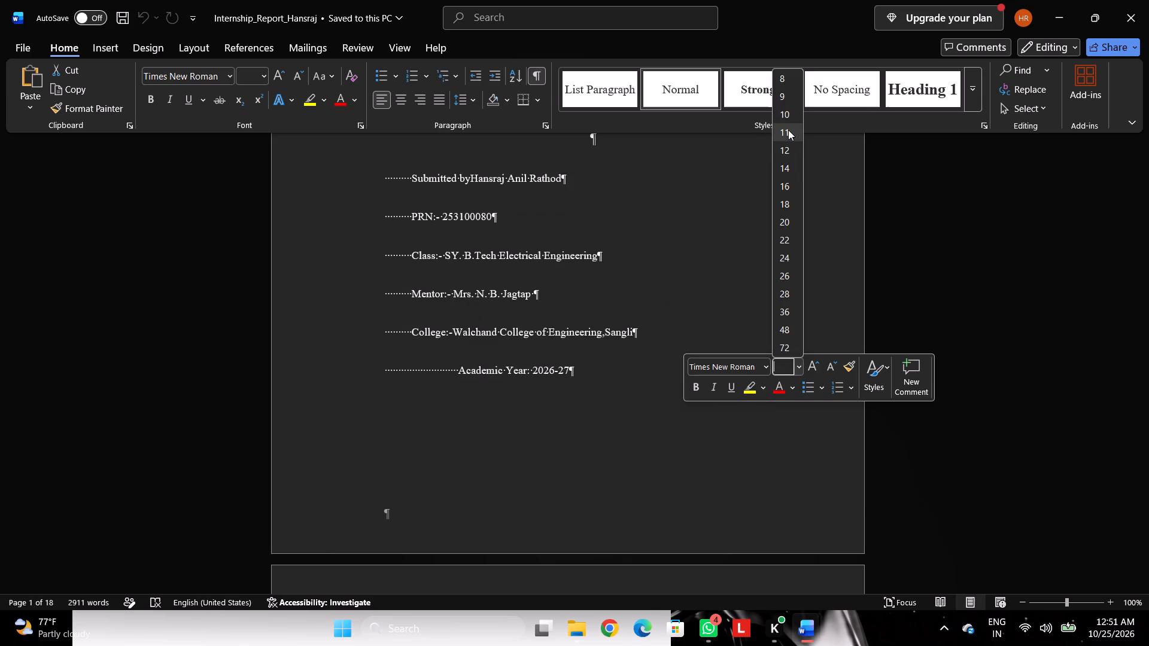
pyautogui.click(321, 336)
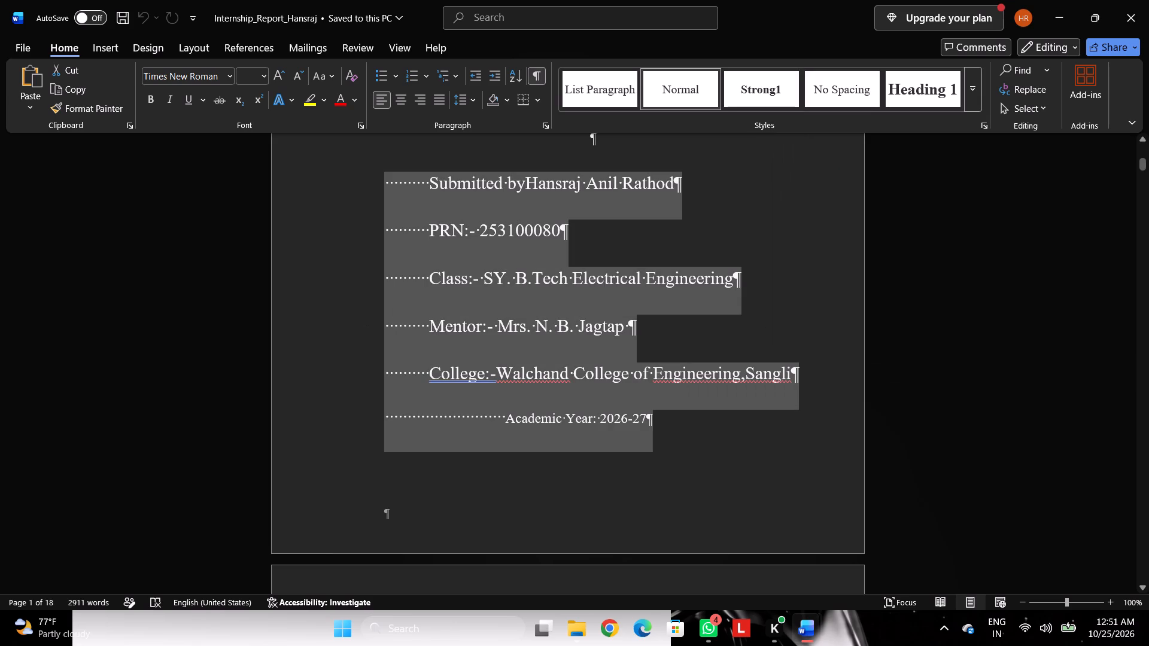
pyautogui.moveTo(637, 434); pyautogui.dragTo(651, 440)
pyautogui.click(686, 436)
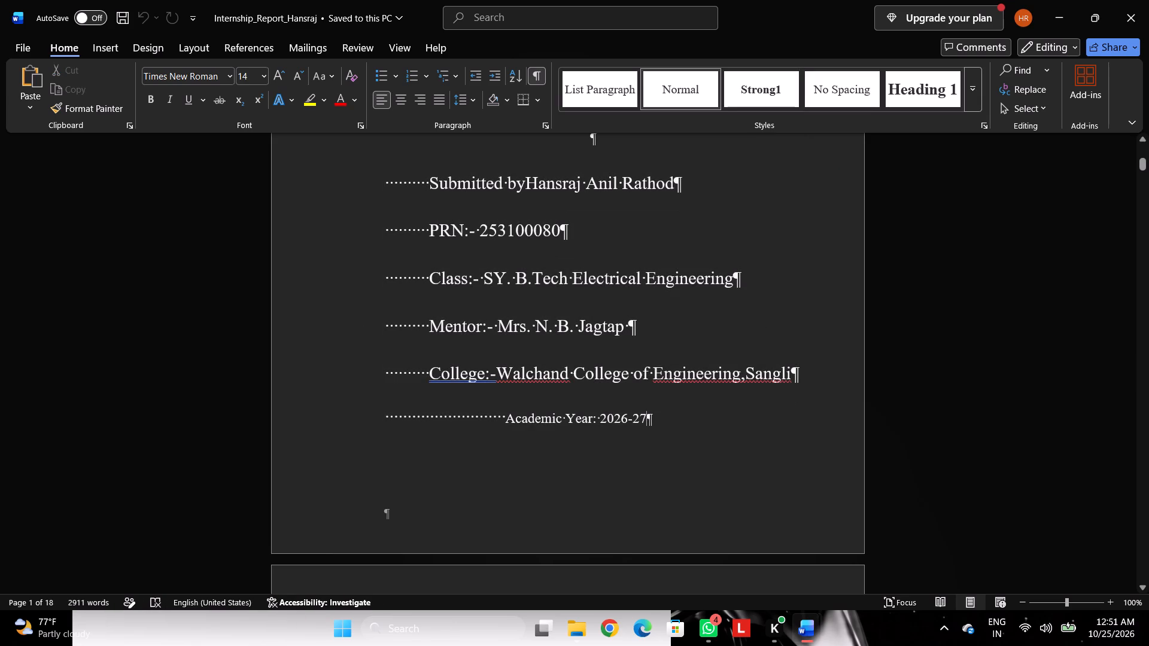
# Cut the cover page's details block, from the Submitted by line through the Academic Year line.
pyautogui.moveTo(685, 435); pyautogui.dragTo(517, 371)
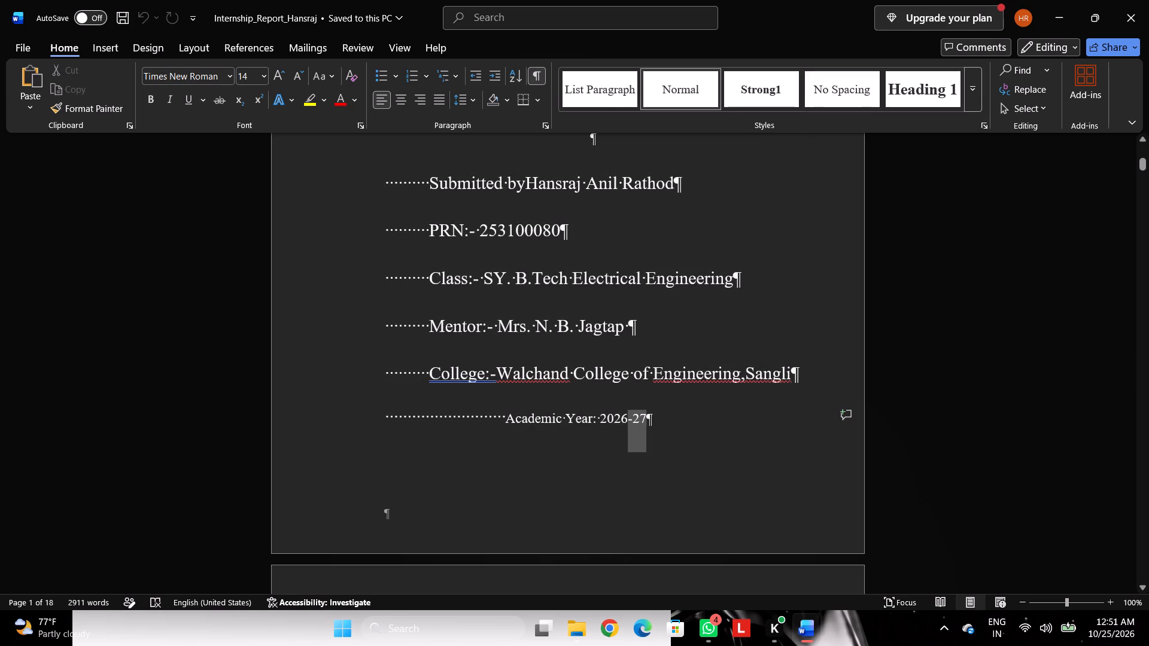
pyautogui.moveTo(517, 371); pyautogui.dragTo(344, 196)
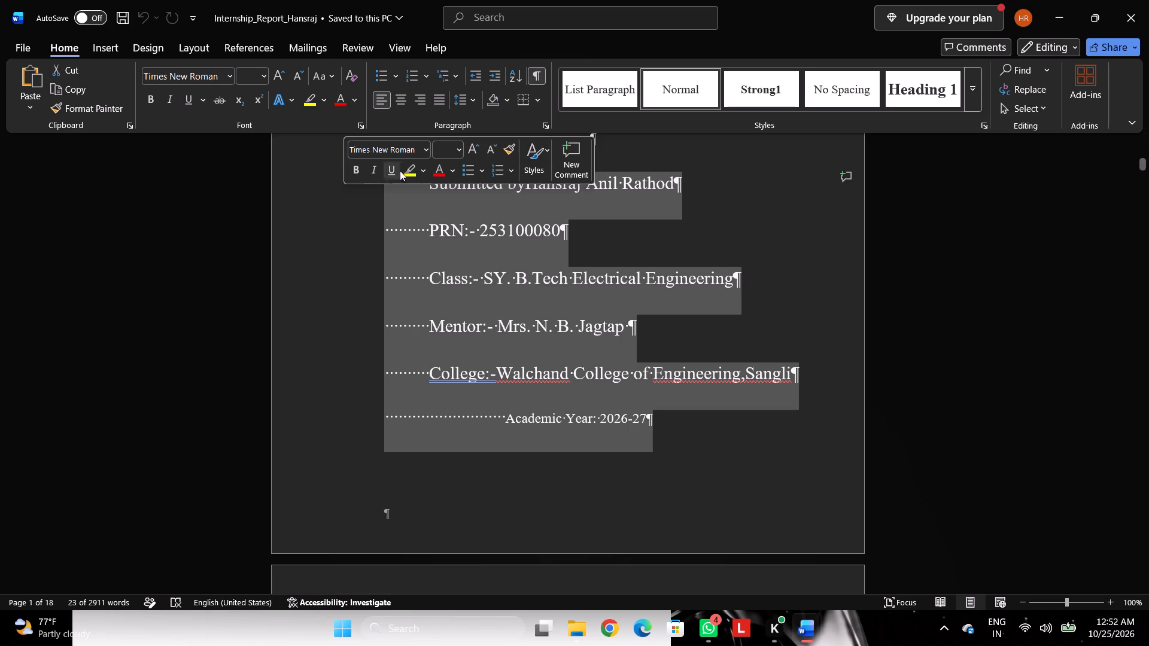
pyautogui.rightClick(481, 259)
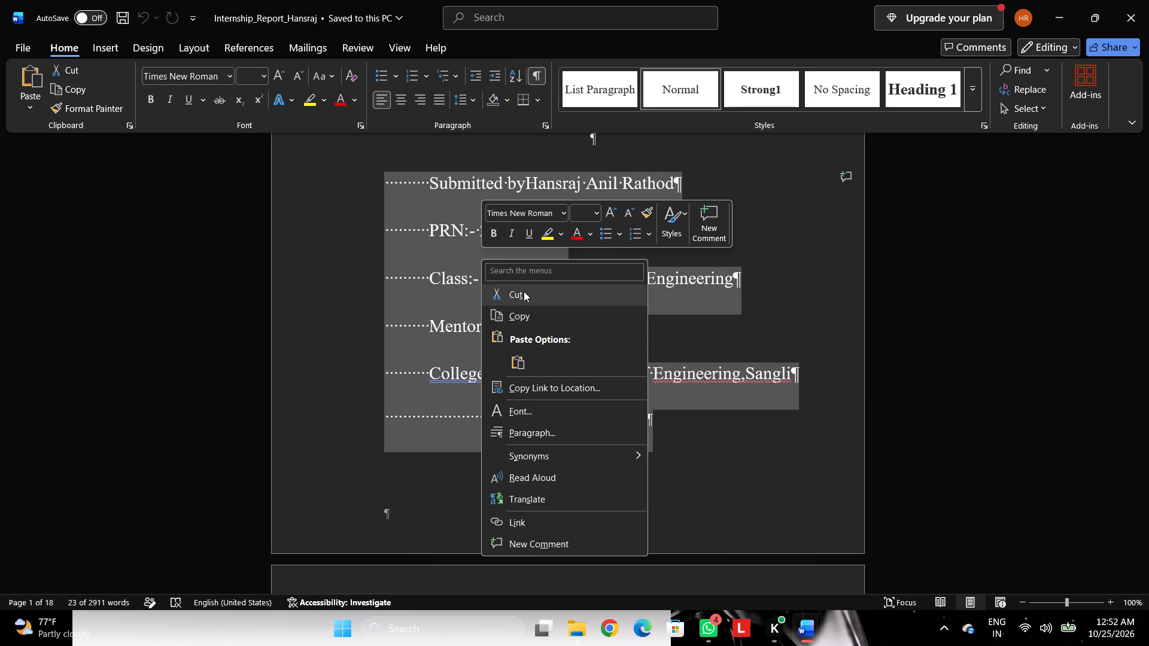
pyautogui.click(524, 294)
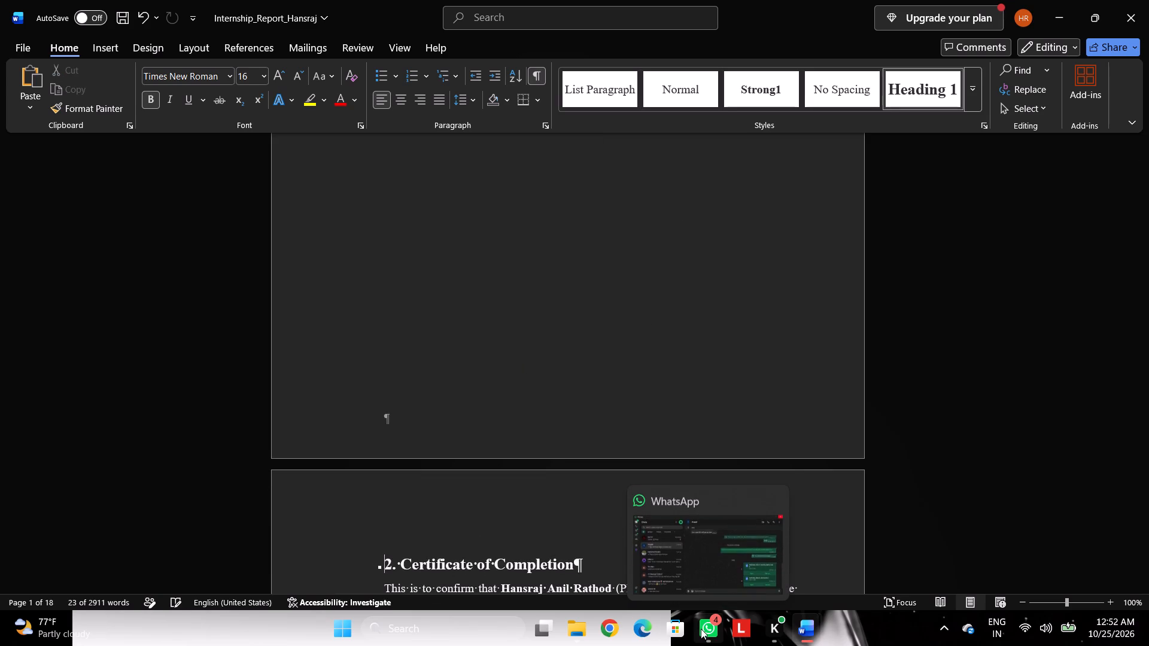
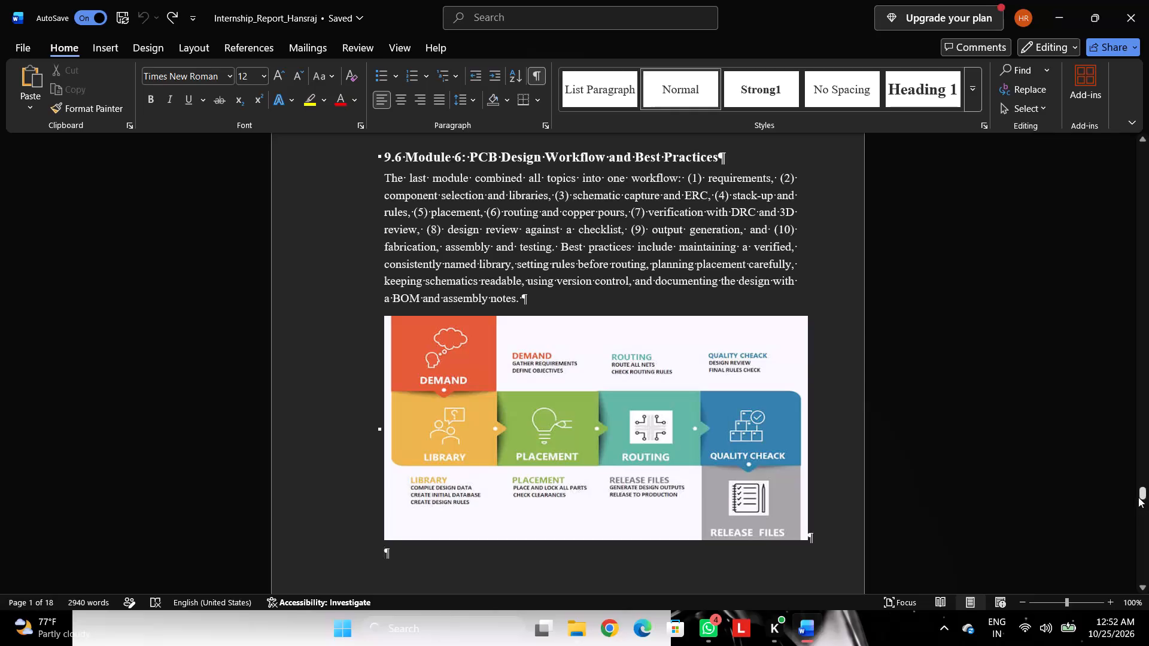
# Delete the old student details block from the cover page, starting at the Submitted by line.
pyautogui.moveTo(1137, 495); pyautogui.dragTo(1039, 62)
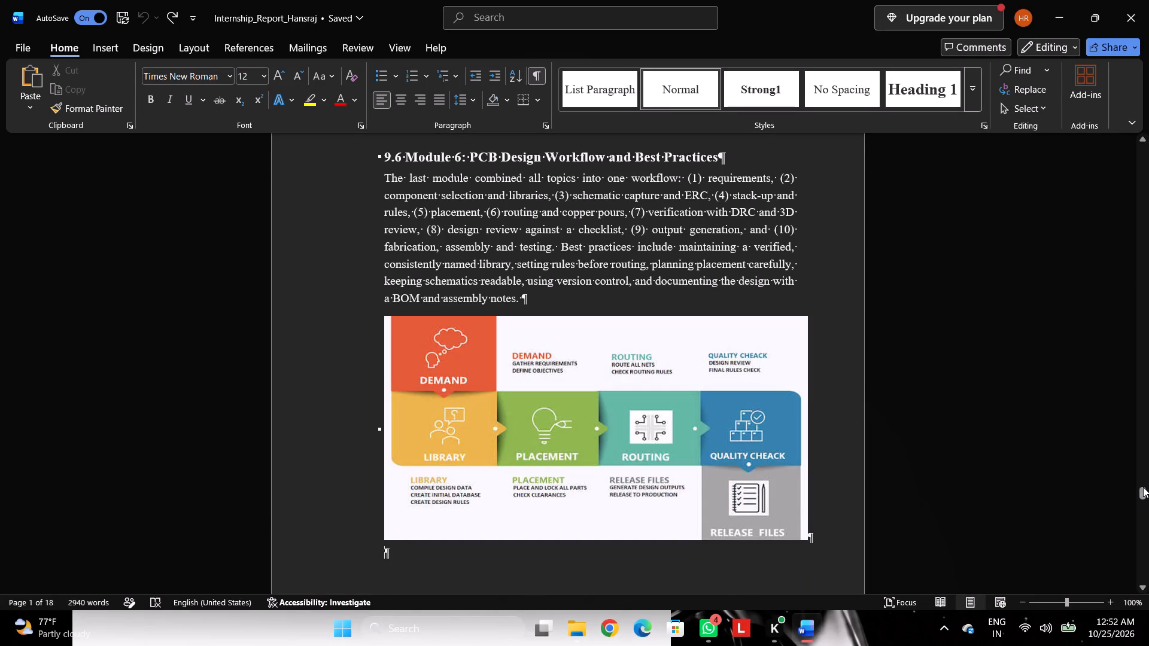
pyautogui.moveTo(1143, 487); pyautogui.dragTo(1148, 136)
pyautogui.scroll(-7, 786, 394)
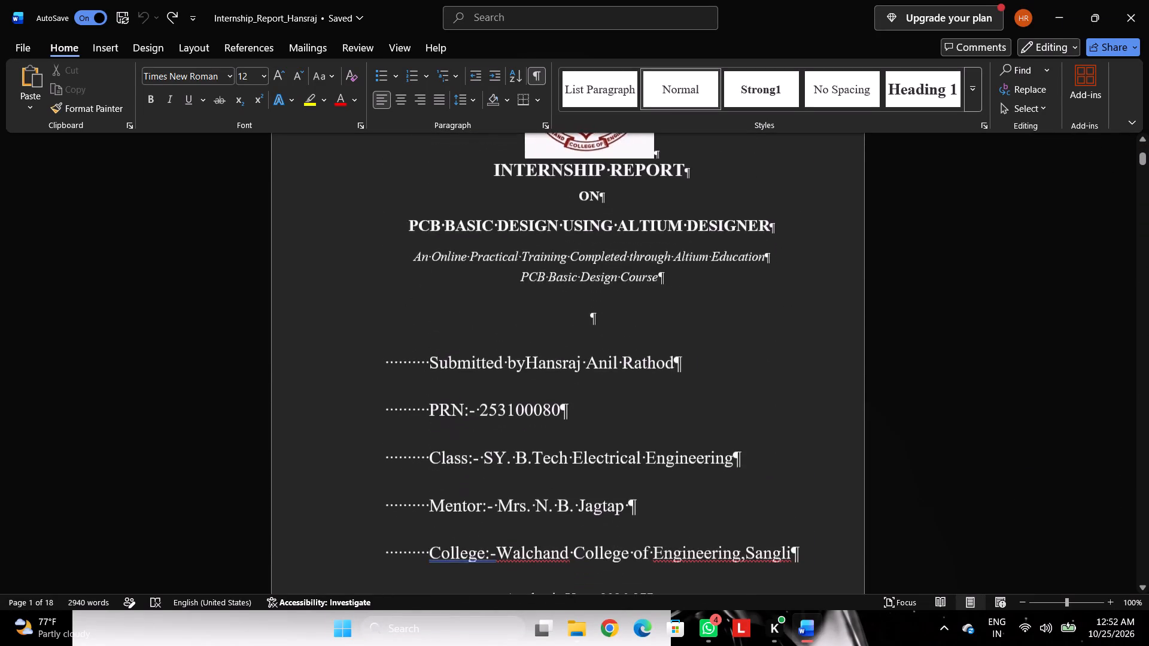
pyautogui.scroll(-4, 575, 423)
pyautogui.moveTo(660, 464); pyautogui.dragTo(361, 216)
pyautogui.press('BackSpace')
# Left-align the empty paragraph below the PCB Basic Design Course subtitle and add a new line under it.
pyautogui.scroll(9, 562, 315)
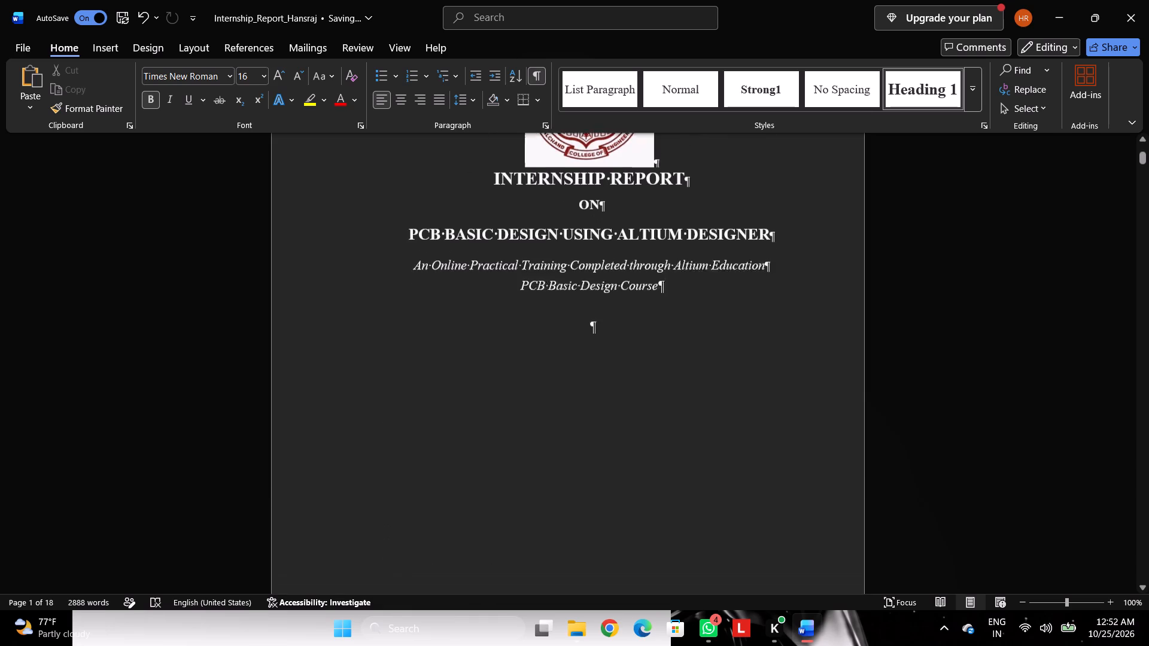
pyautogui.click(356, 429)
pyautogui.click(465, 439)
pyautogui.click(626, 379)
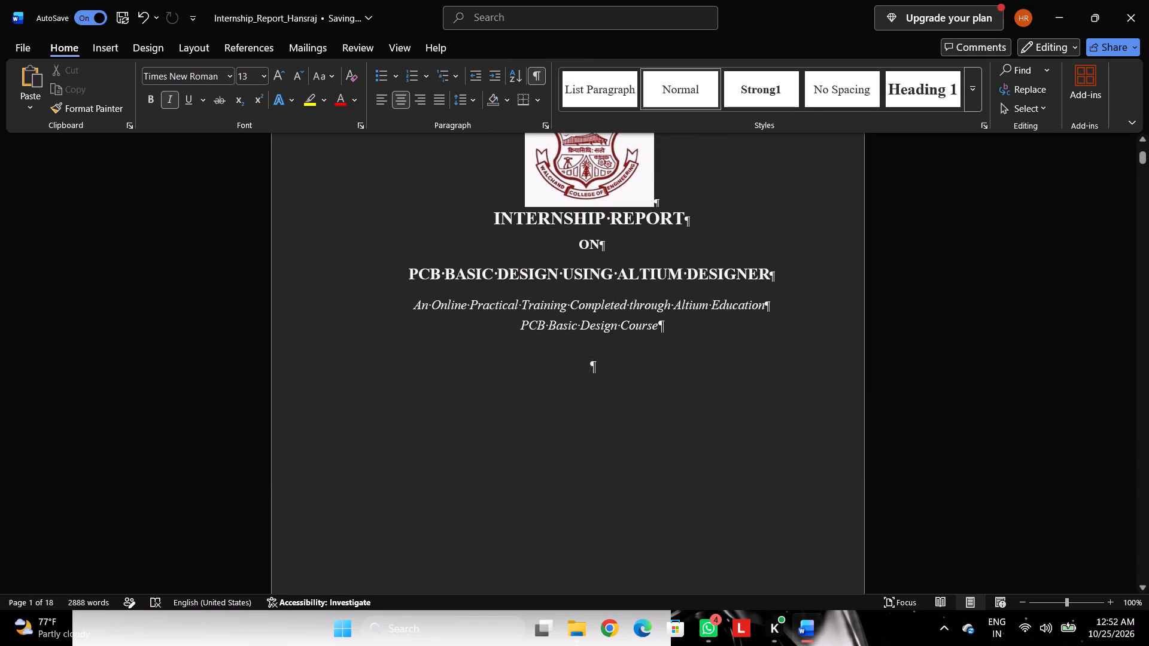
pyautogui.click(622, 368)
pyautogui.press('Return')
pyautogui.press('BackSpace')
pyautogui.press('Return')
pyautogui.press('BackSpace')
pyautogui.press('BackSpace')
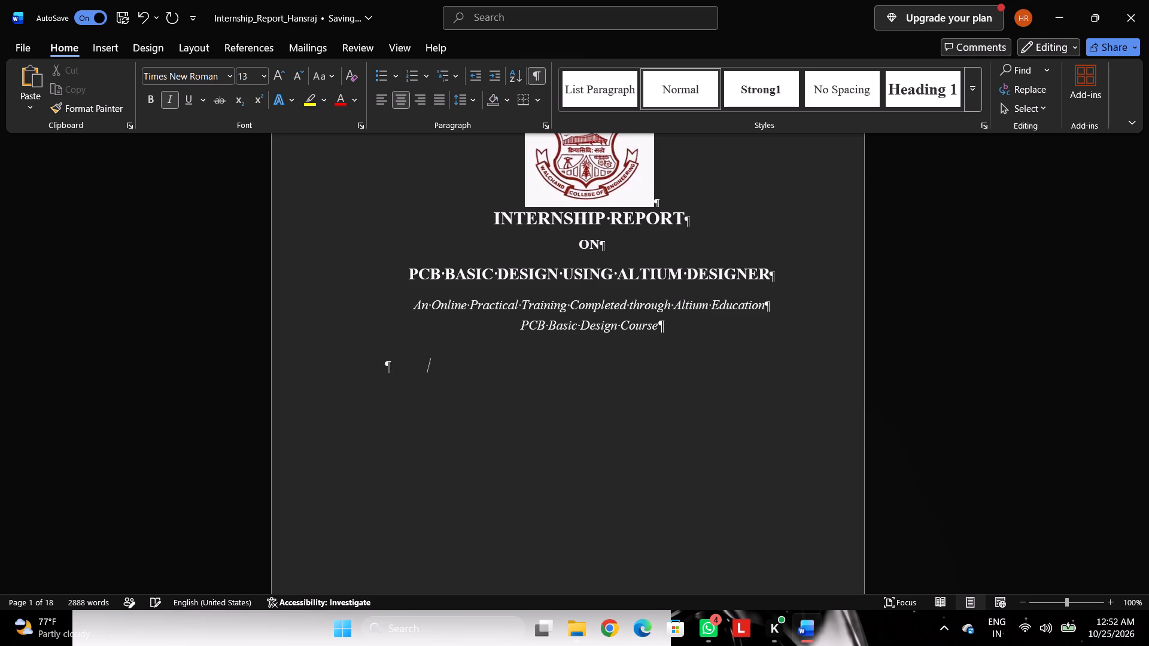
pyautogui.press('Return')
# Enter a "Submitted by :-" line with the student's name, followed by a new line starting with PRN.
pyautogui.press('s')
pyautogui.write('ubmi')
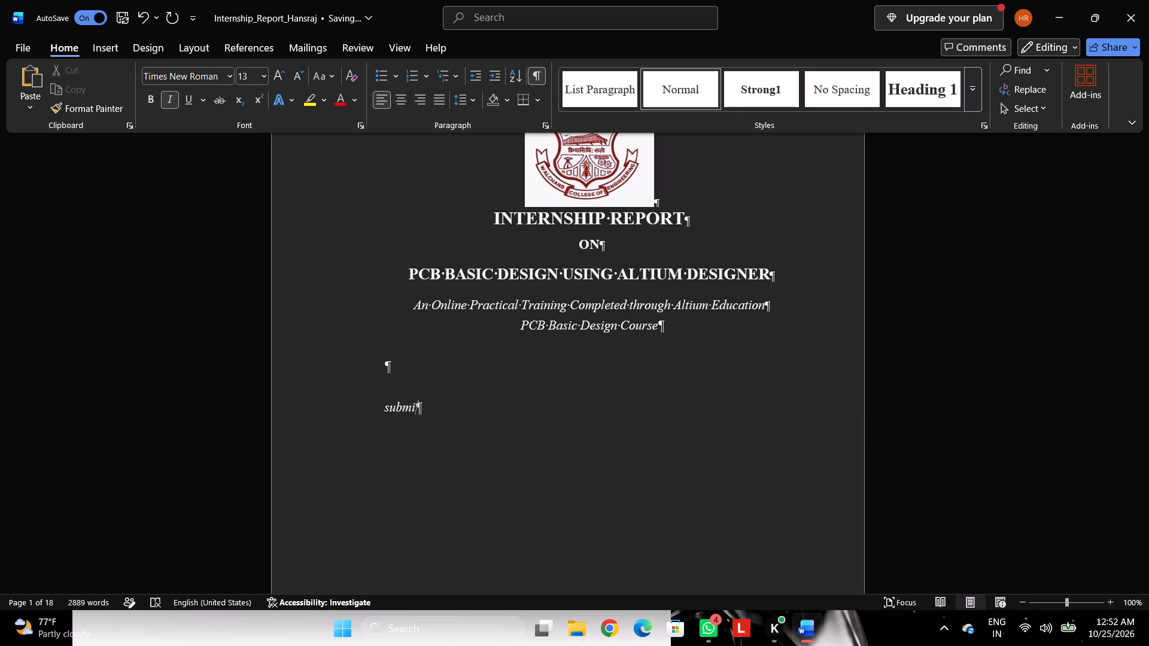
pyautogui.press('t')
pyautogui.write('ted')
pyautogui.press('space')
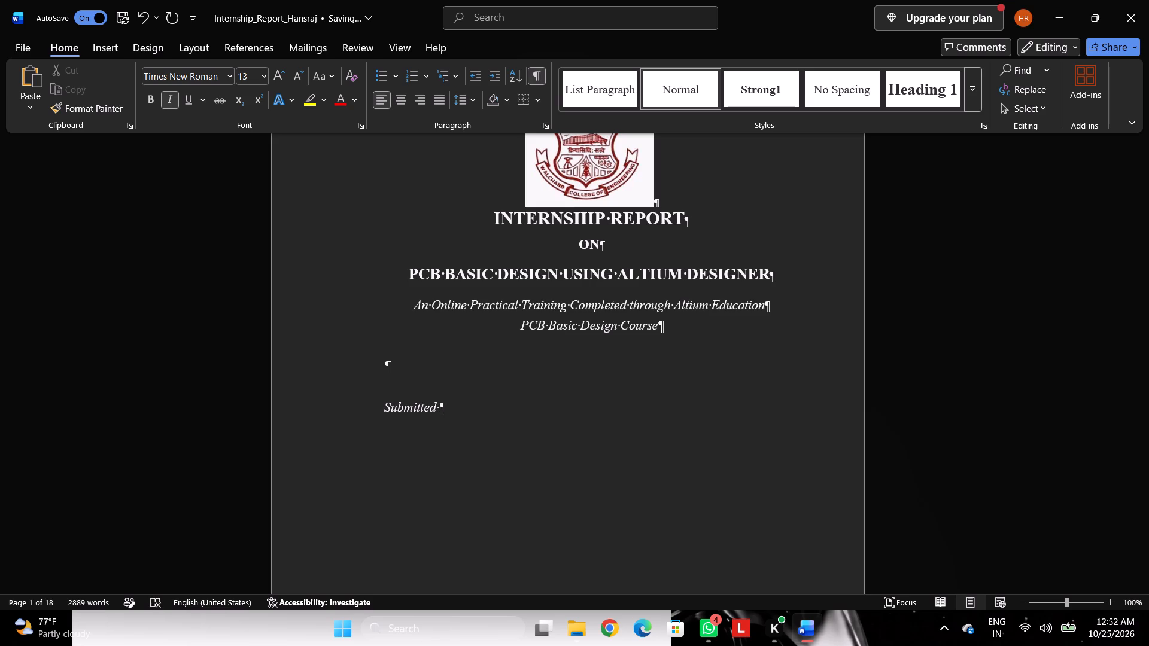
# Complete the Submitted line on the cover page as "Submitted by :-" followed by the student's full name, and start a new line below.
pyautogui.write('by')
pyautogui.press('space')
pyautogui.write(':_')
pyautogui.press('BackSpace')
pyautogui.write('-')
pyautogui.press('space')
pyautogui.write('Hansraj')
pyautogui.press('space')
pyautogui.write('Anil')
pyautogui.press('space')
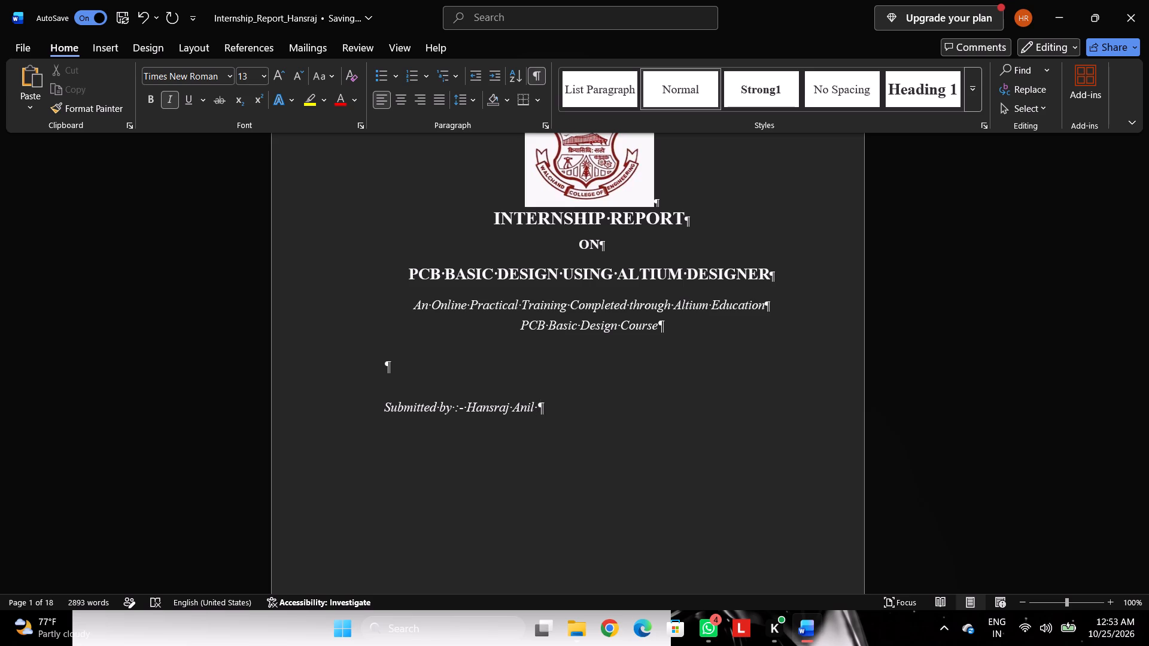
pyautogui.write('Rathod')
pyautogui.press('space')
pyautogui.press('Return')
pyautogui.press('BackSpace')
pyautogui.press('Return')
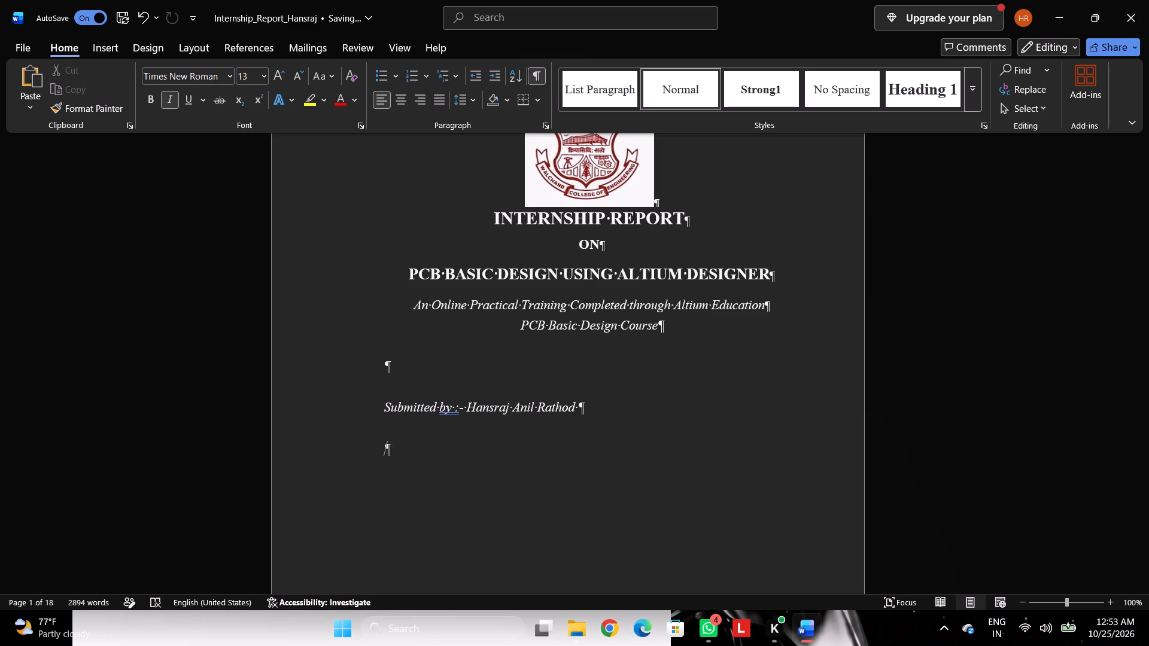
# Begin the student's registration number line below the Submitted by line with the label "PRN".
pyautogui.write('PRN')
# Complete the PRN line with ":-" and the student's registration number.
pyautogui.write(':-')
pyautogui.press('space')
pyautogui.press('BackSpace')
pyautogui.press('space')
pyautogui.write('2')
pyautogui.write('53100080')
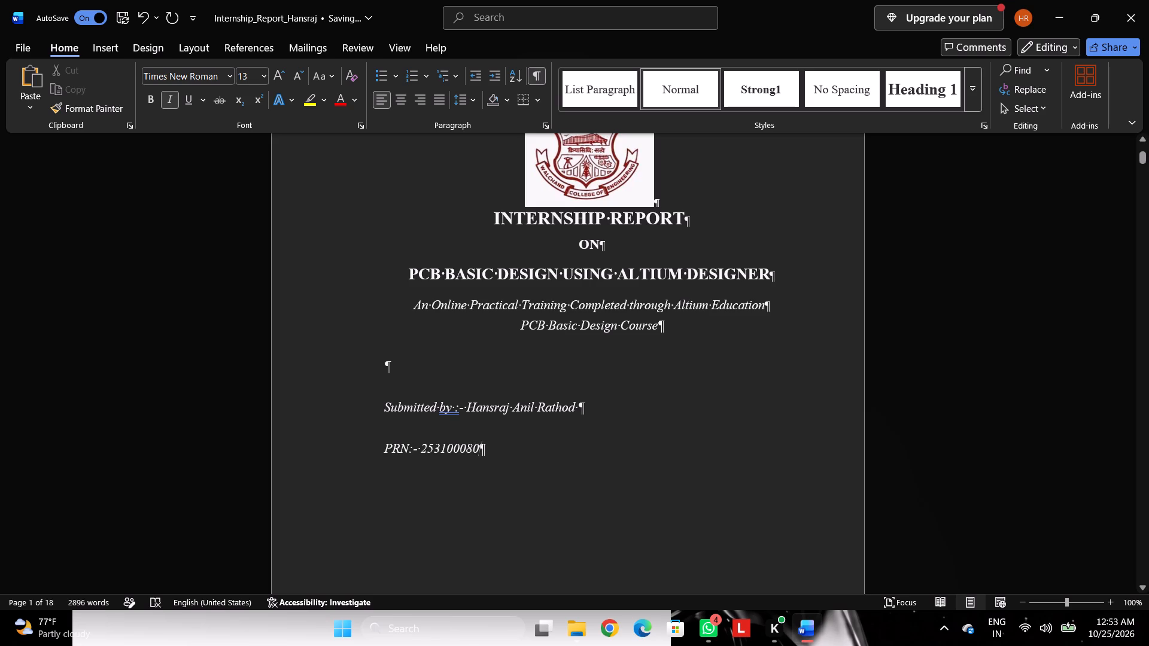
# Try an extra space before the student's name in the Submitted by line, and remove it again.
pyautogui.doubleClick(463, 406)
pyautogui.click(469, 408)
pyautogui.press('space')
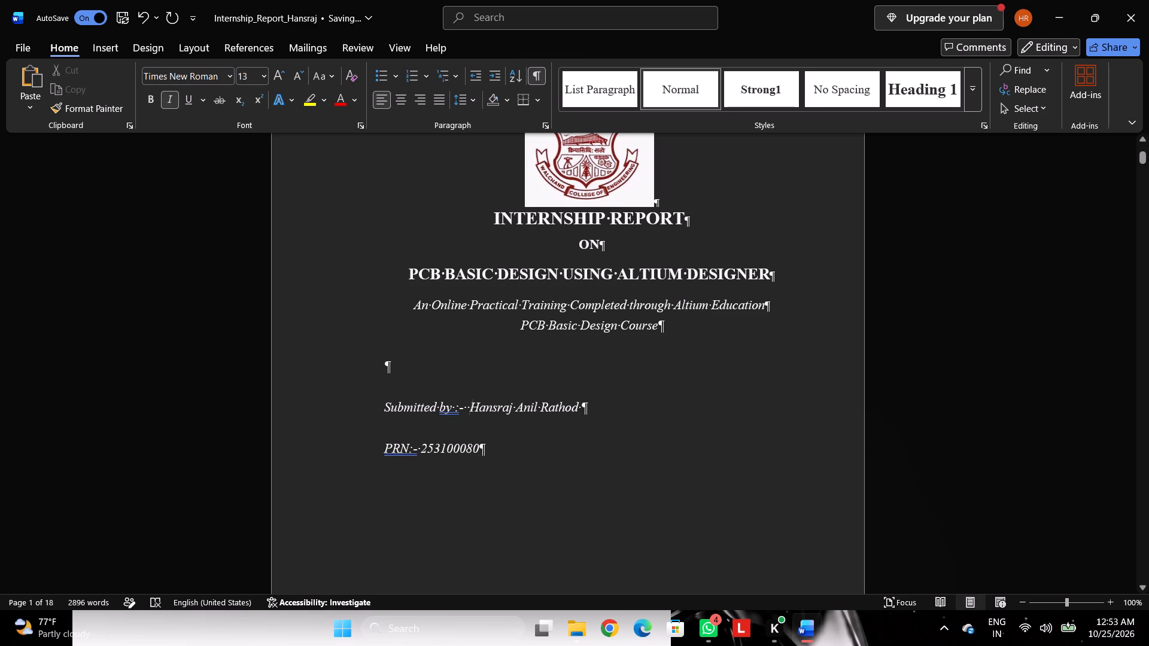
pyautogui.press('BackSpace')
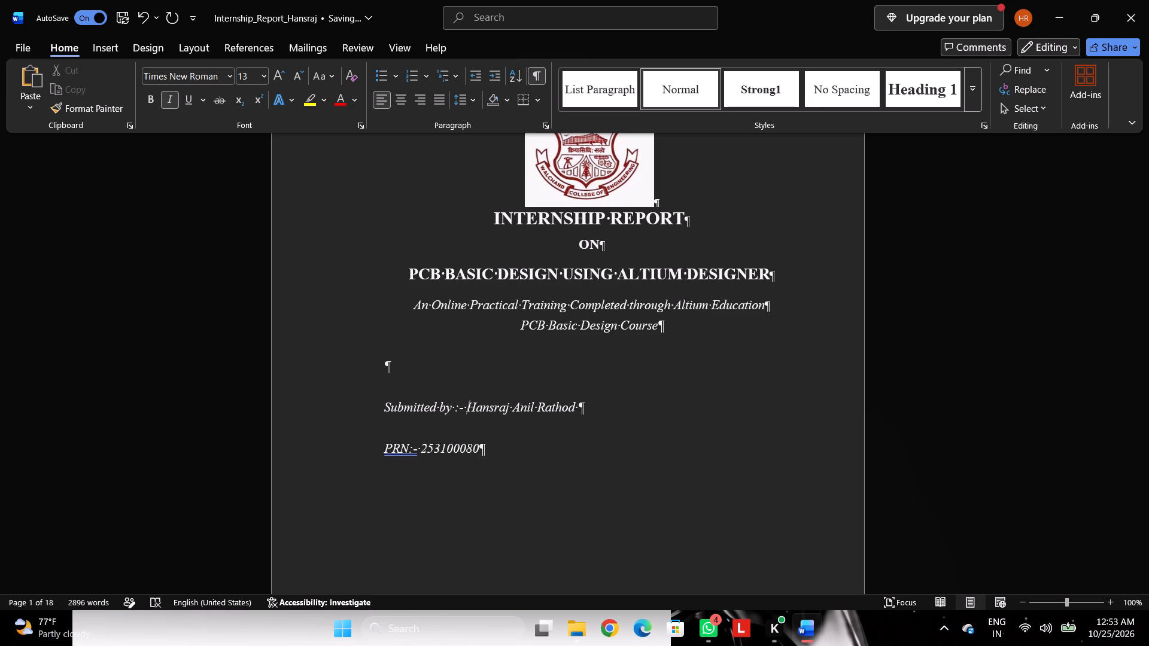
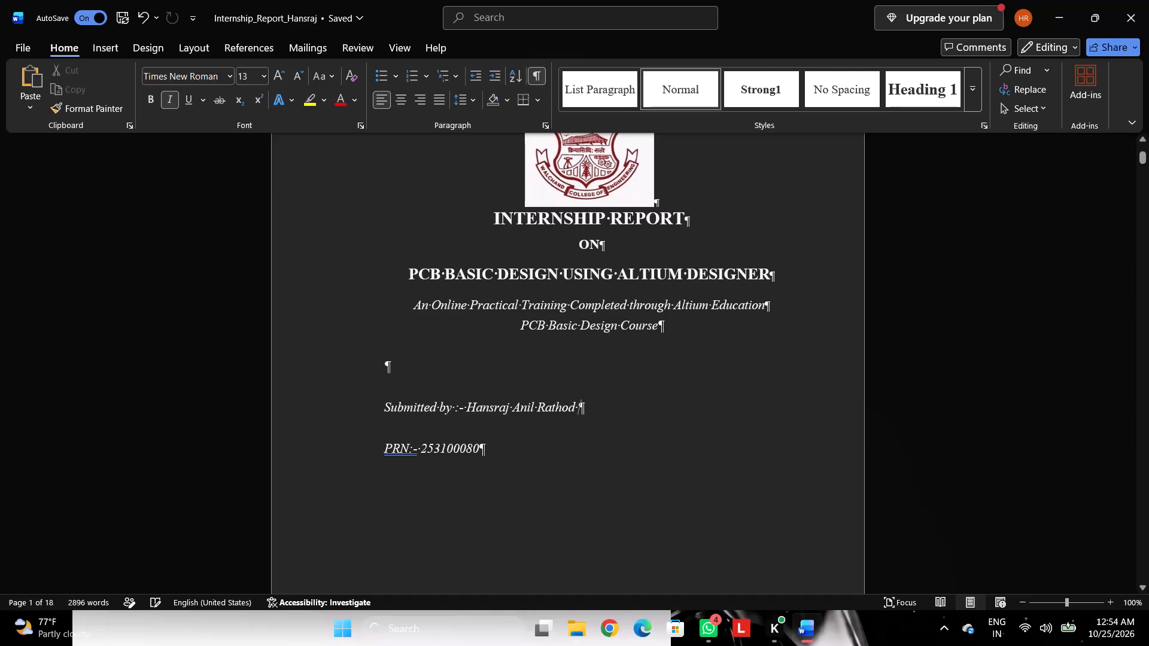
# Remove the paragraph break after the student's name, joining the PRN text to the Submitted by line.
pyautogui.click(530, 435)
pyautogui.click(475, 423)
pyautogui.click(597, 412)
pyautogui.click(597, 412)
pyautogui.moveTo(602, 408); pyautogui.dragTo(583, 411)
pyautogui.moveTo(582, 411); pyautogui.dragTo(601, 413)
pyautogui.press('BackSpace')
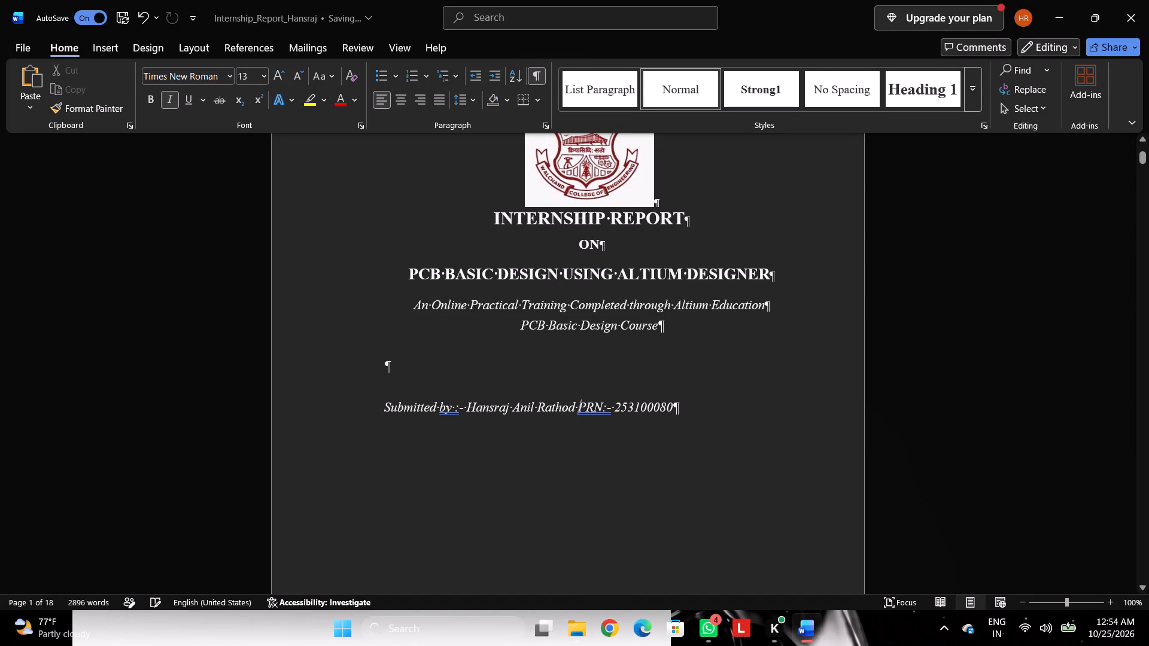
# Pad the gap between the student's name and PRN with spaces until PRN wraps onto the following line.
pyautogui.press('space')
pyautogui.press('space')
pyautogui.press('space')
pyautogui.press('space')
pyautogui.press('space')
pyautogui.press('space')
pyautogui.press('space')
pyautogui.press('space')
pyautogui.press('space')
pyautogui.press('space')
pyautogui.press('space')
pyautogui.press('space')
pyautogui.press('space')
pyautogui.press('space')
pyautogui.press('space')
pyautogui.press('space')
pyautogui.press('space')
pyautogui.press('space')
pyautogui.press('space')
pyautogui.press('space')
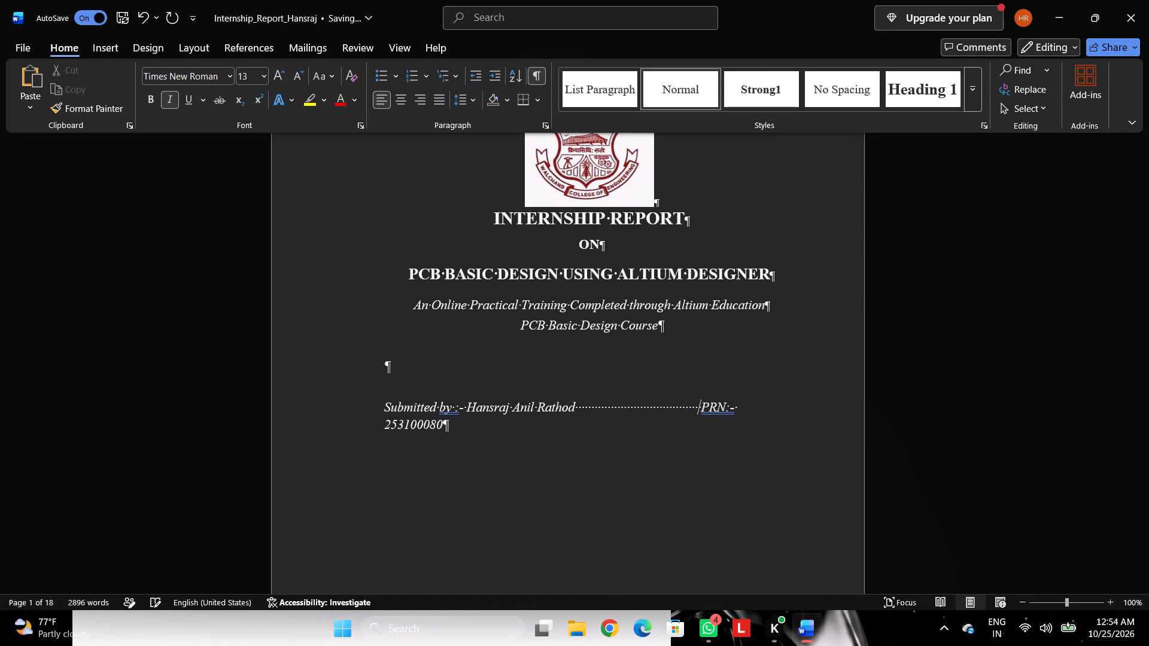
# Add a long run of spaces after the registration number, filling the PRN line past the right margin.
pyautogui.click(559, 456)
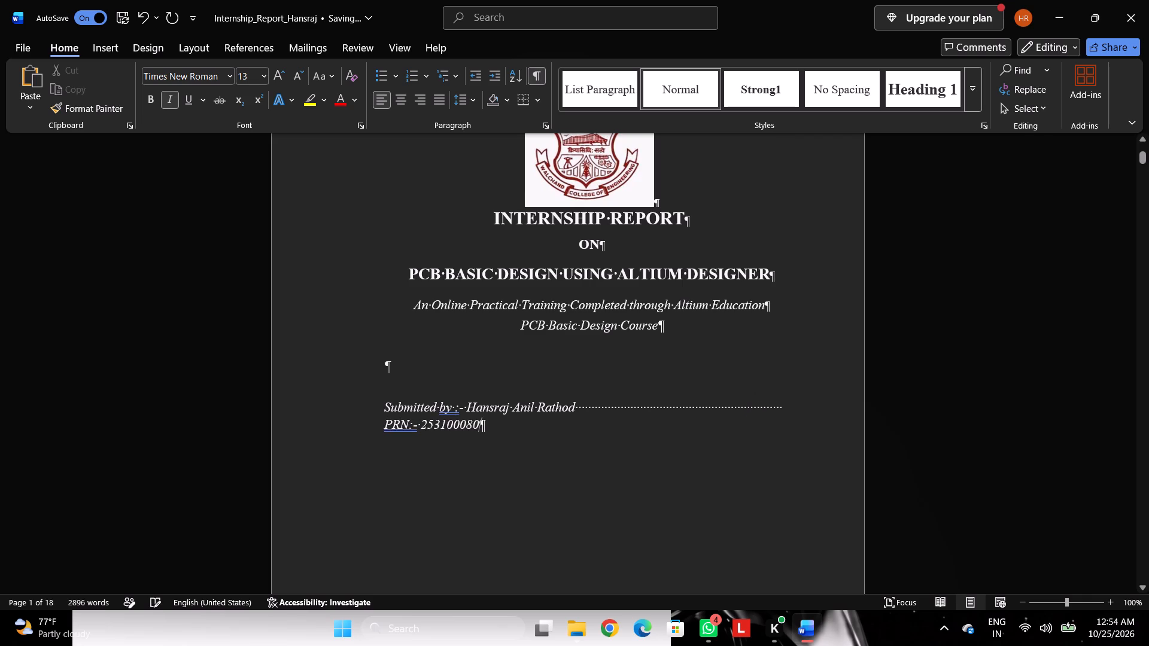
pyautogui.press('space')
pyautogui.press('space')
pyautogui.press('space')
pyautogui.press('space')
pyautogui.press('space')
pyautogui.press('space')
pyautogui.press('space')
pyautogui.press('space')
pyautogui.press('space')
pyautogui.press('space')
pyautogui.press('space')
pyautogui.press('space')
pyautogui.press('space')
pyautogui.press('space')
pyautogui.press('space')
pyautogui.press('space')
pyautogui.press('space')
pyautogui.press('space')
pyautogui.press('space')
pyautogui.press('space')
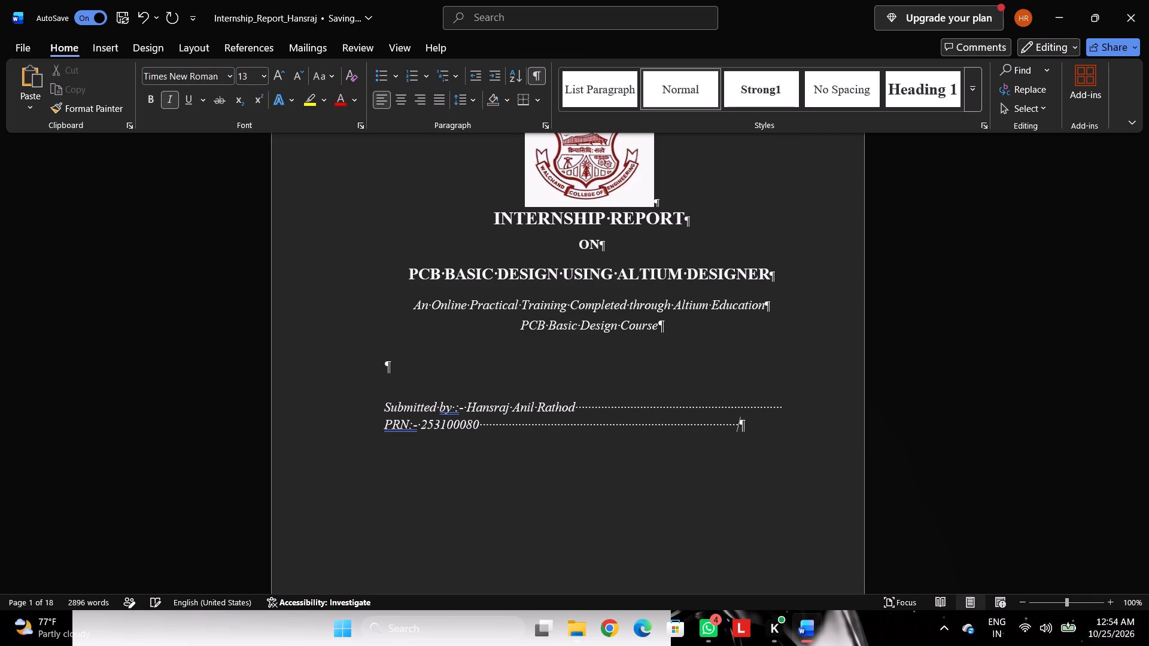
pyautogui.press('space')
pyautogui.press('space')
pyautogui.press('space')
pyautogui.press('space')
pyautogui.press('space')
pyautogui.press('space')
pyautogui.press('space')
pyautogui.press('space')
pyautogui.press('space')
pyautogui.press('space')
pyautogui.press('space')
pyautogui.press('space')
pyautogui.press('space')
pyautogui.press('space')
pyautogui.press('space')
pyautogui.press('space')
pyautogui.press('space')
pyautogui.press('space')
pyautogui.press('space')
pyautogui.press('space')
# Delete surplus trailing spaces after the registration number on the PRN line.
pyautogui.click(822, 425)
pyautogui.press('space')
pyautogui.press('BackSpace')
pyautogui.press('BackSpace')
pyautogui.press('BackSpace')
pyautogui.press('BackSpace')
pyautogui.press('BackSpace')
pyautogui.press('BackSpace')
pyautogui.press('BackSpace')
pyautogui.press('BackSpace')
pyautogui.press('BackSpace')
pyautogui.press('BackSpace')
pyautogui.press('BackSpace')
pyautogui.press('BackSpace')
pyautogui.press('BackSpace')
pyautogui.press('BackSpace')
pyautogui.press('BackSpace')
pyautogui.press('BackSpace')
pyautogui.press('BackSpace')
pyautogui.press('BackSpace')
pyautogui.press('BackSpace')
pyautogui.press('BackSpace')
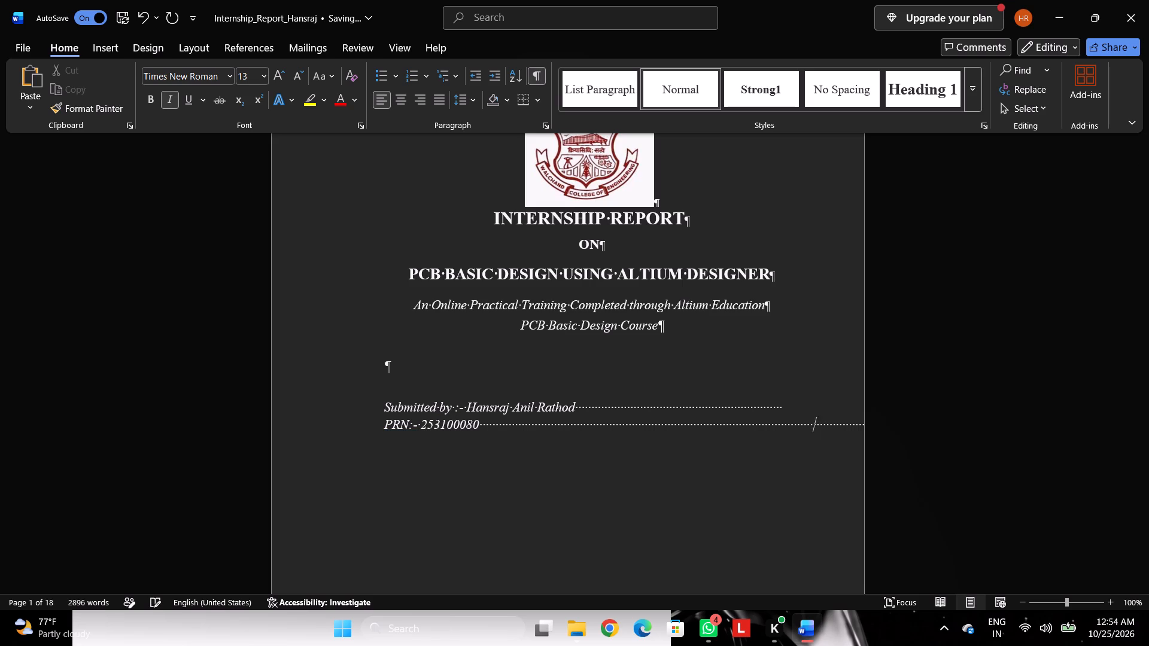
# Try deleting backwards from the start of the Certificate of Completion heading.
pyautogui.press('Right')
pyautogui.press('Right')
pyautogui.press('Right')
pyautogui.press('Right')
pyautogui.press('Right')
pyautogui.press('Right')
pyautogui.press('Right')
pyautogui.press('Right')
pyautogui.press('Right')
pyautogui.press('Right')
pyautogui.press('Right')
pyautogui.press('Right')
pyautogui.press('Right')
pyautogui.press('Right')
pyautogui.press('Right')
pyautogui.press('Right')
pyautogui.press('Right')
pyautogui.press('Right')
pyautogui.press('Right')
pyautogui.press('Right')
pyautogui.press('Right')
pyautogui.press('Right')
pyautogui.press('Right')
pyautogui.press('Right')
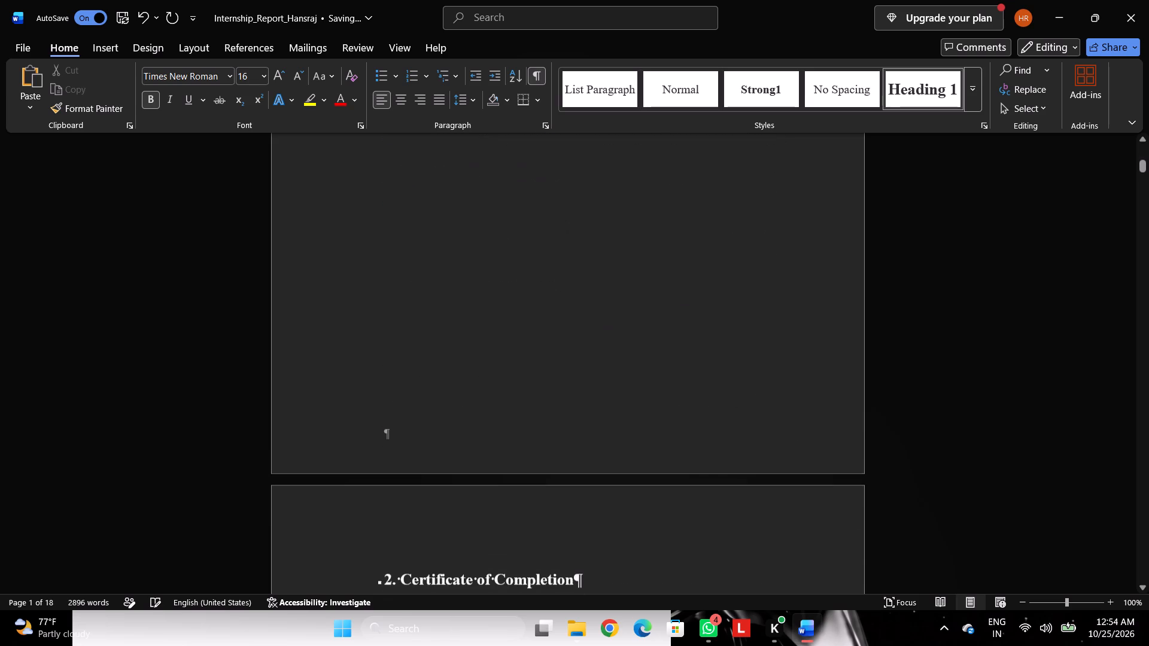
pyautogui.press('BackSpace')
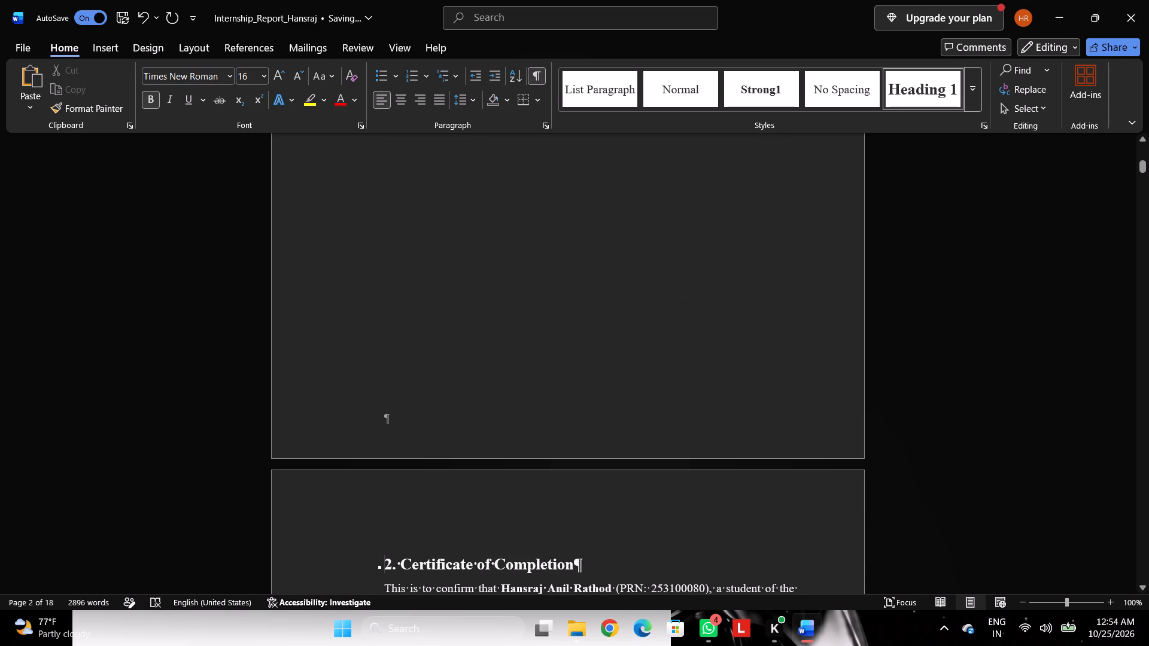
# Undo the recent edits until the PRN line sits directly under the Submitted by line, with no spaces after the registration number.
pyautogui.click(140, 27)
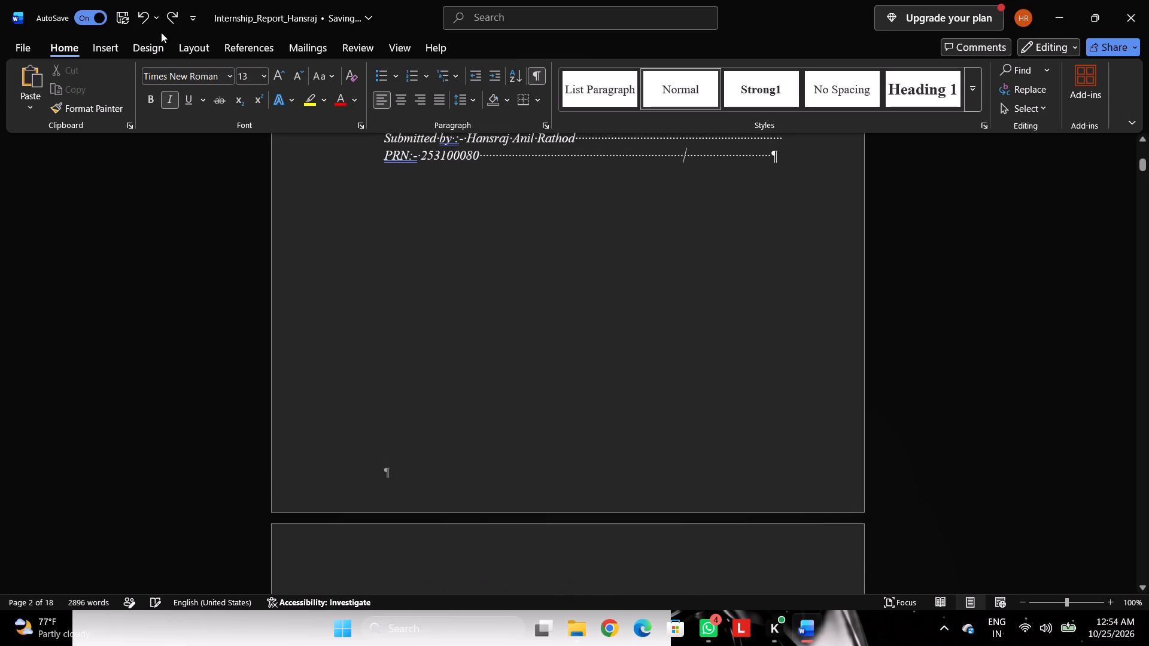
pyautogui.click(145, 19)
pyautogui.click(145, 19)
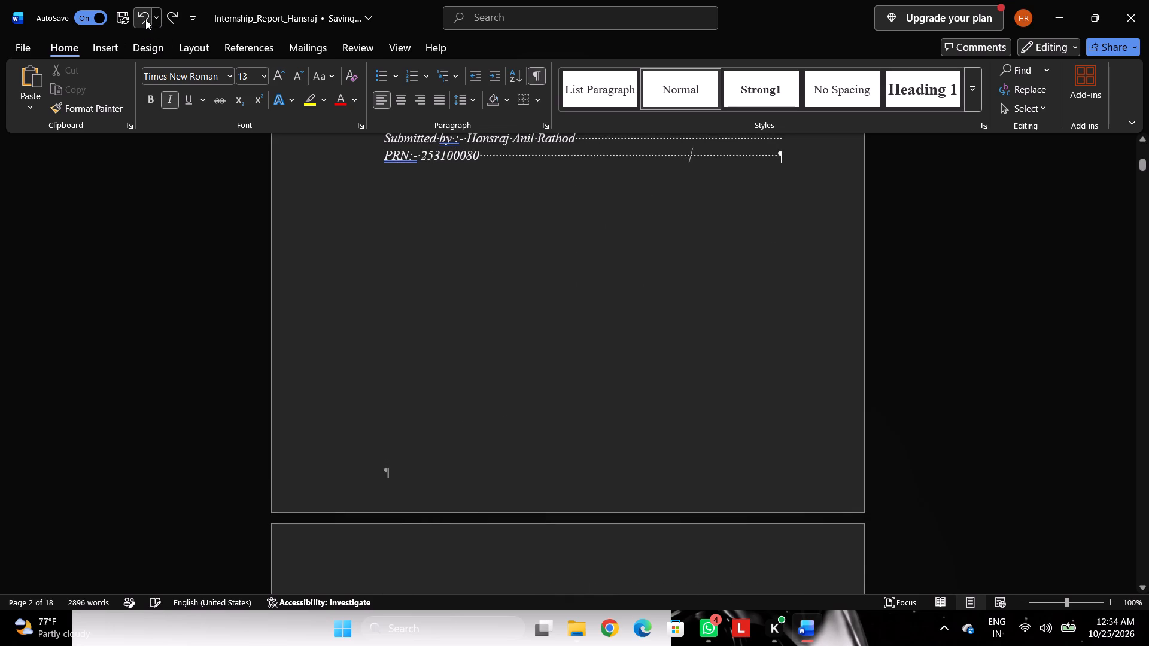
pyautogui.click(145, 19)
pyautogui.tripleClick(145, 19)
pyautogui.tripleClick(145, 19)
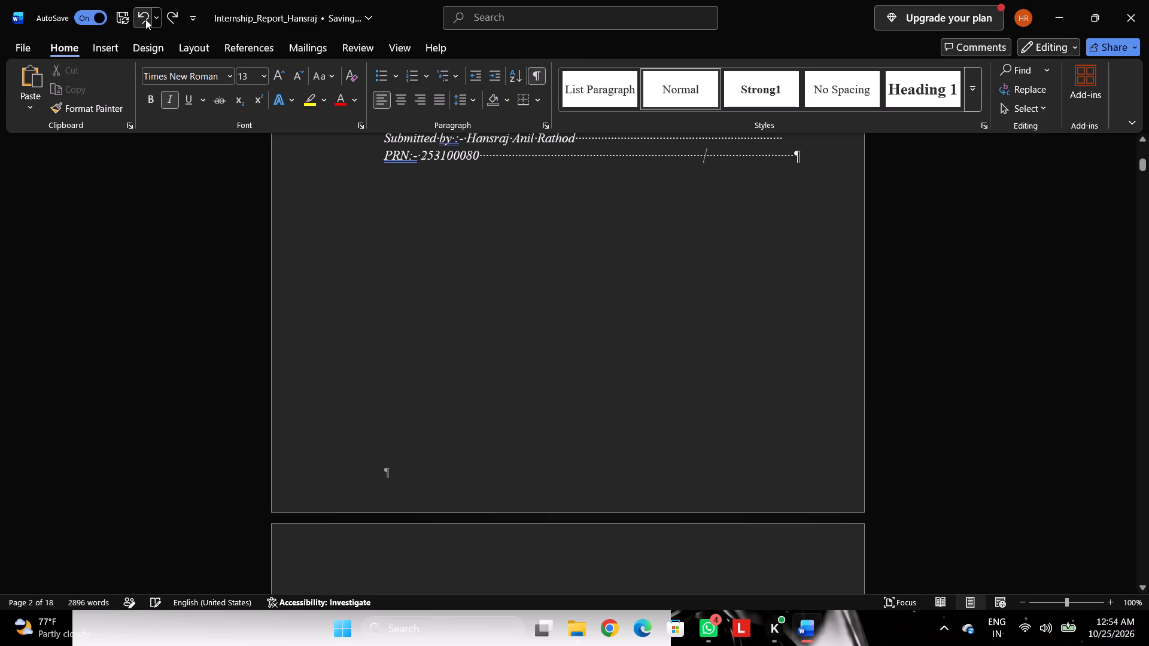
pyautogui.tripleClick(145, 19)
pyautogui.tripleClick(148, 21)
pyautogui.tripleClick(147, 22)
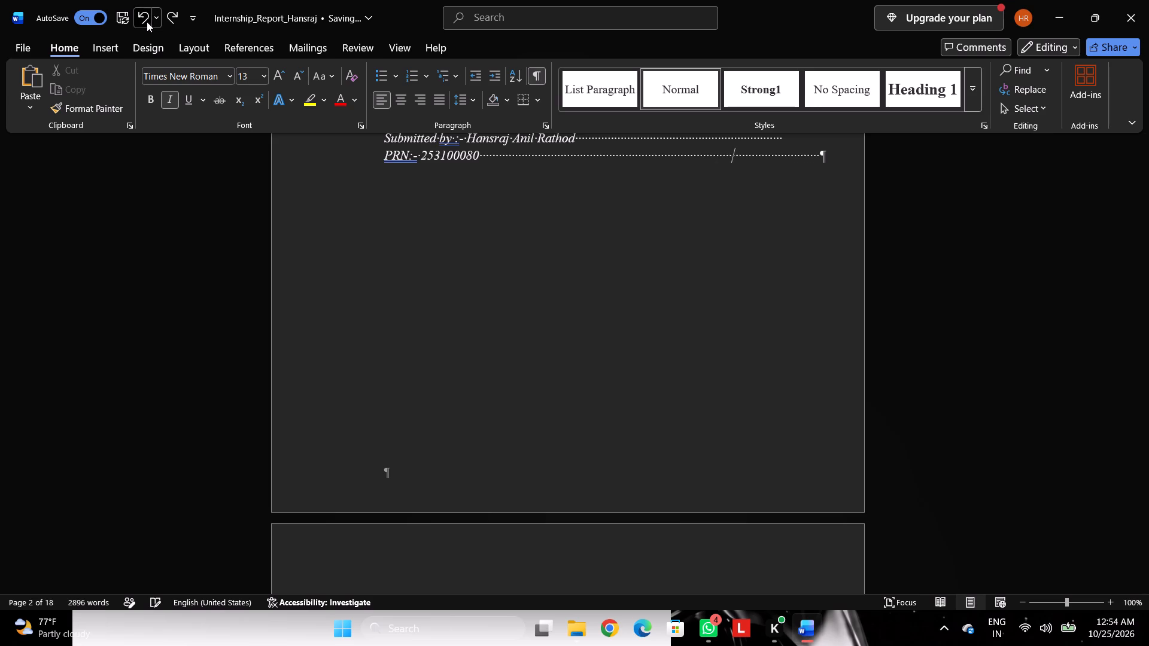
pyautogui.tripleClick(145, 22)
pyautogui.tripleClick(145, 22)
pyautogui.tripleClick(145, 22)
pyautogui.tripleClick(145, 22)
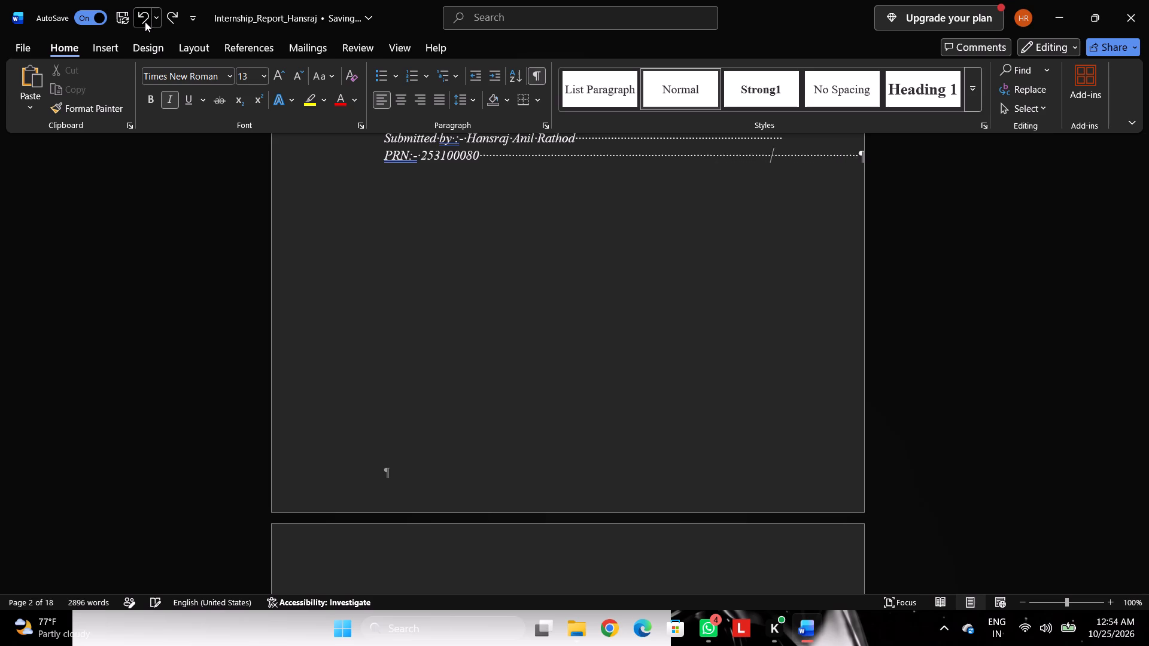
pyautogui.tripleClick(147, 21)
pyautogui.tripleClick(147, 21)
pyautogui.tripleClick(147, 21)
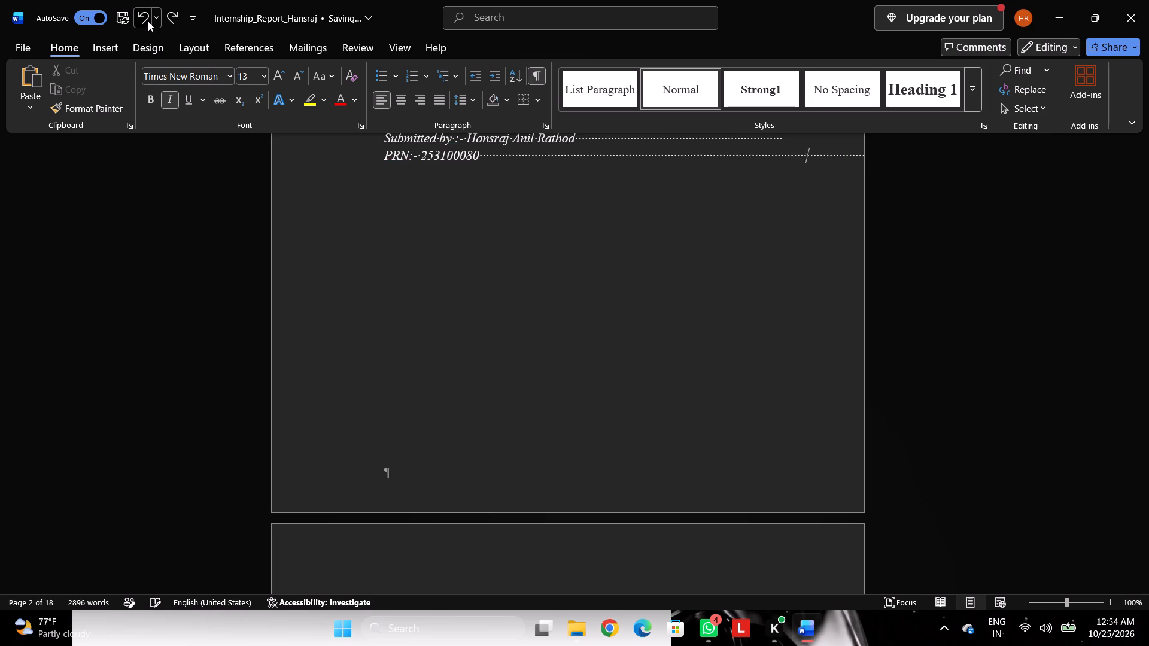
pyautogui.tripleClick(148, 21)
pyautogui.tripleClick(149, 20)
pyautogui.tripleClick(149, 20)
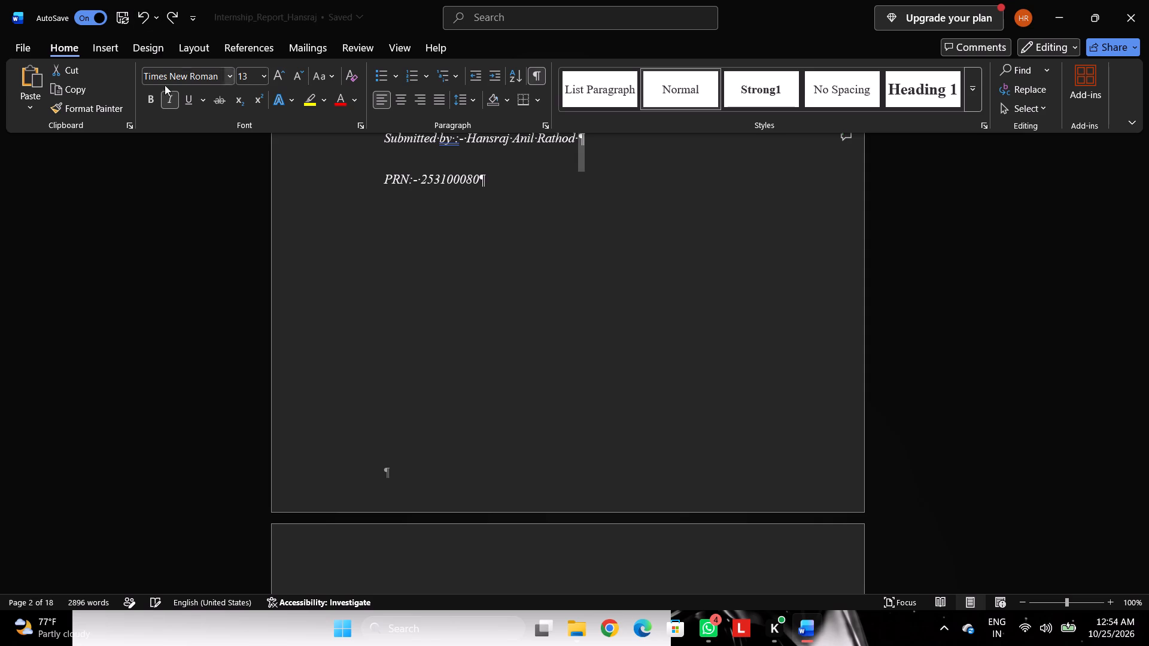
pyautogui.click(174, 14)
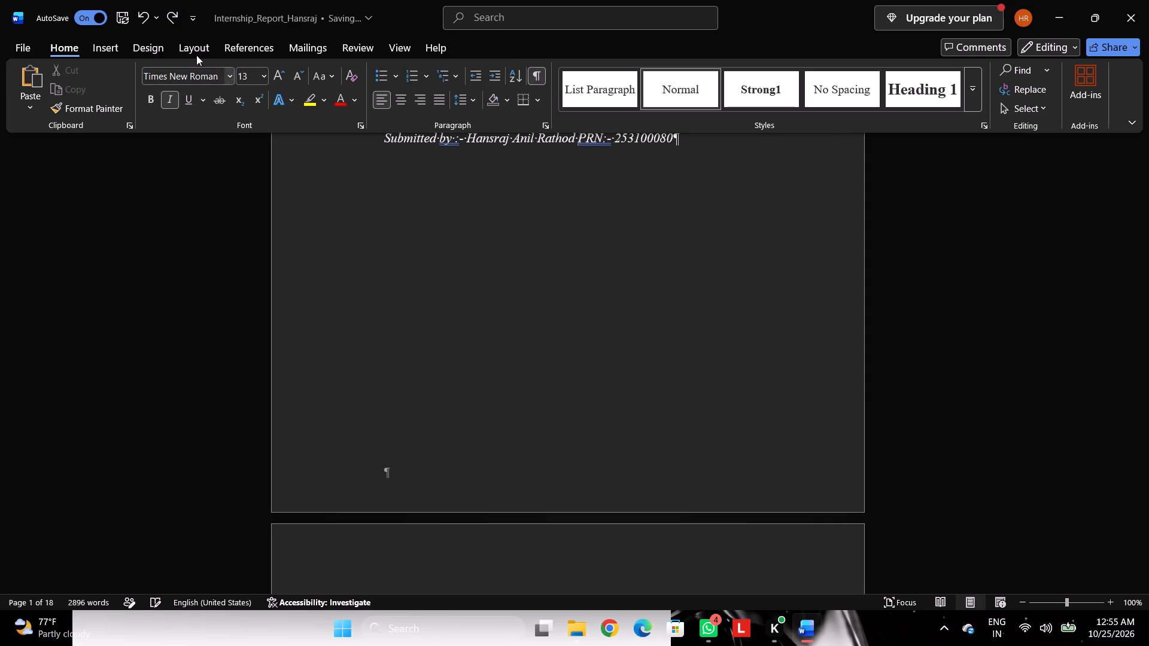
pyautogui.click(163, 11)
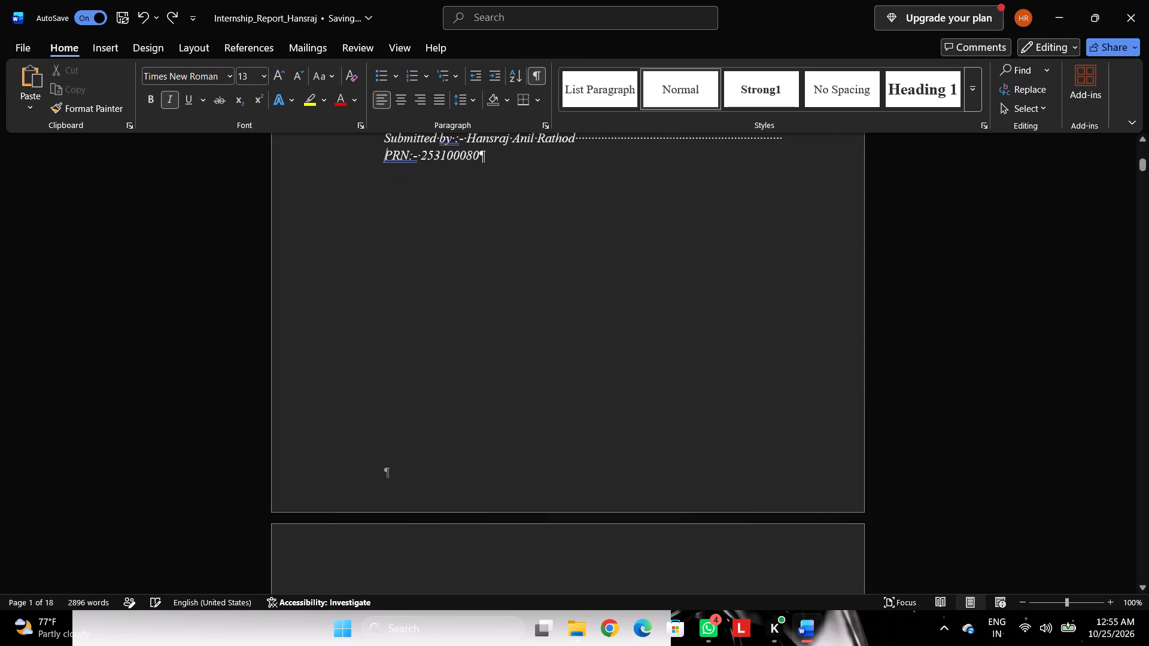
# Start a new paragraph after the PRN line reading "Class:- SY B.Tech".
pyautogui.scroll(3, 360, 269)
pyautogui.click(528, 249)
pyautogui.click(497, 270)
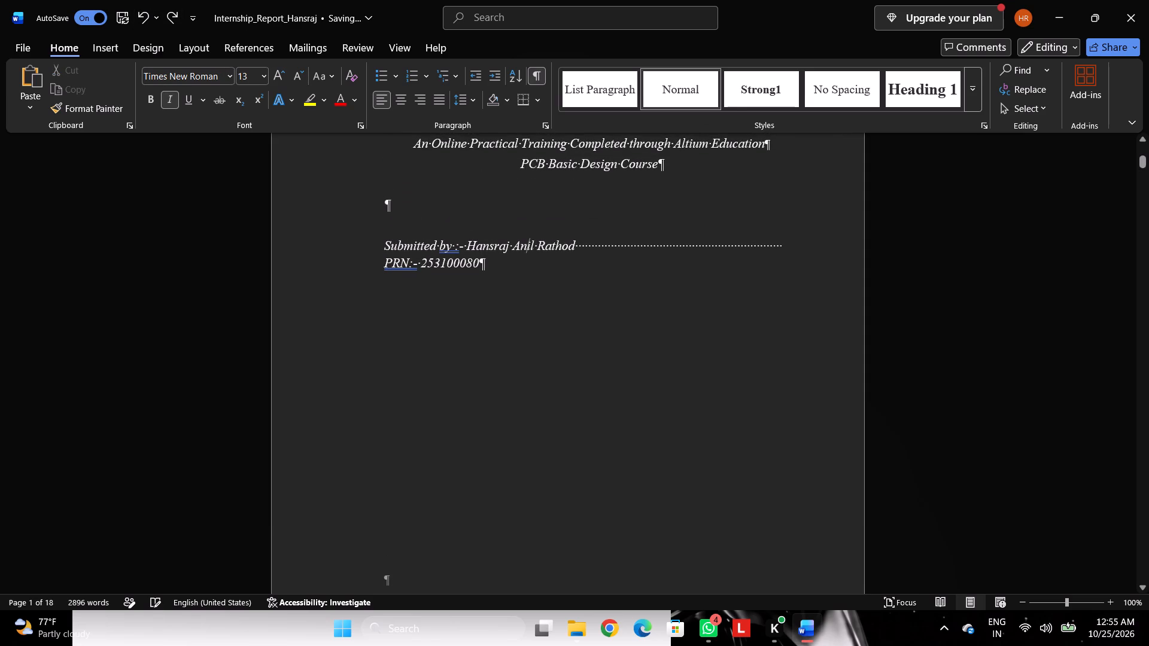
pyautogui.press('Return')
pyautogui.write('Class')
pyautogui.write(':-')
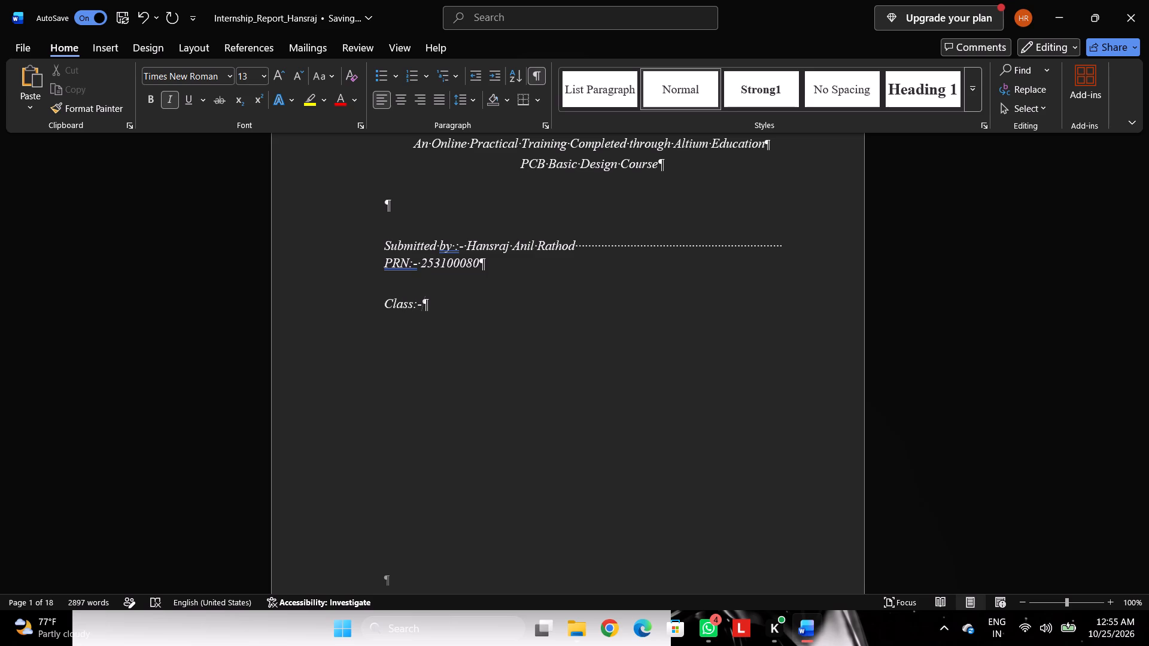
pyautogui.press('space')
pyautogui.write('S')
pyautogui.hotkey('shift', 'y')
pyautogui.press('space')
pyautogui.write('B.')
pyautogui.write('Tech')
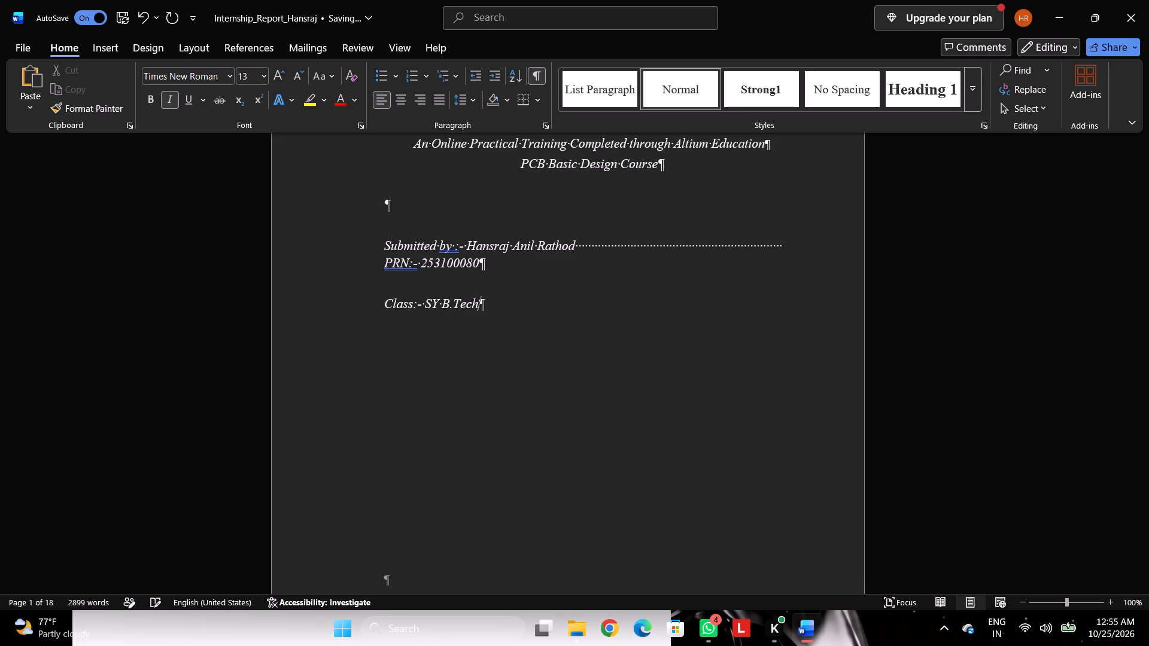
pyautogui.press('space')
# Complete the Class line with "Electrical Department".
pyautogui.write('ELC')
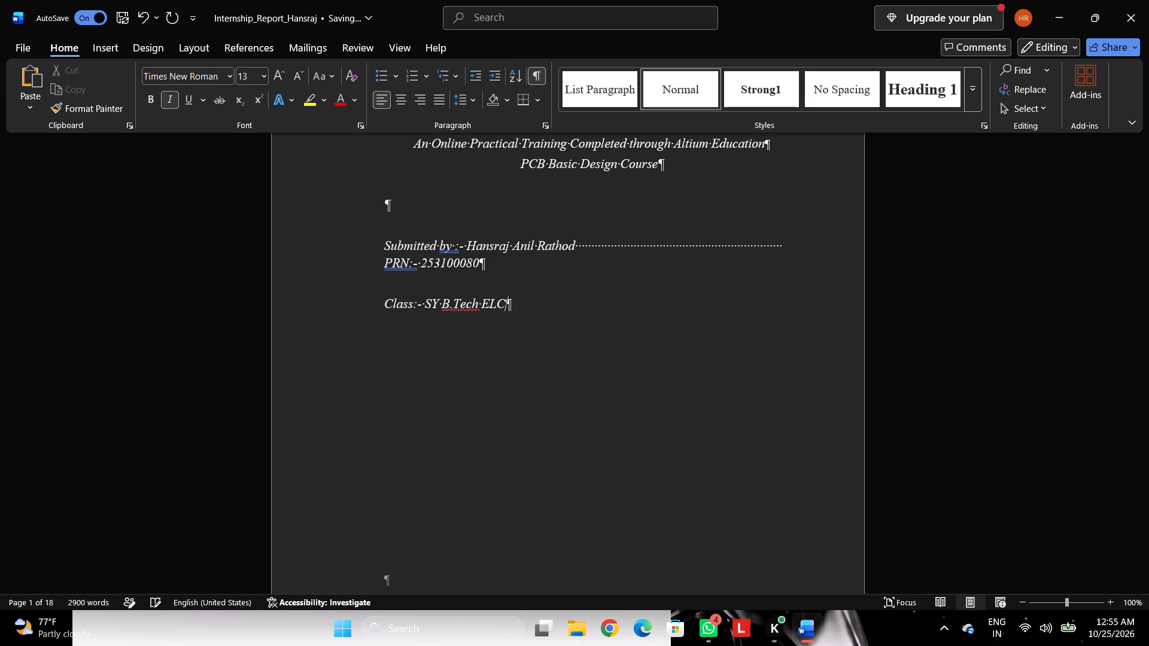
pyautogui.press('BackSpace')
pyautogui.press('BackSpace')
pyautogui.write('lectrical')
pyautogui.press('space')
pyautogui.write('Enginee')
pyautogui.press('BackSpace')
pyautogui.press('BackSpace')
pyautogui.press('BackSpace')
pyautogui.press('BackSpace')
pyautogui.press('BackSpace')
pyautogui.press('BackSpace')
pyautogui.press('BackSpace')
pyautogui.write('Department')
pyautogui.press('space')
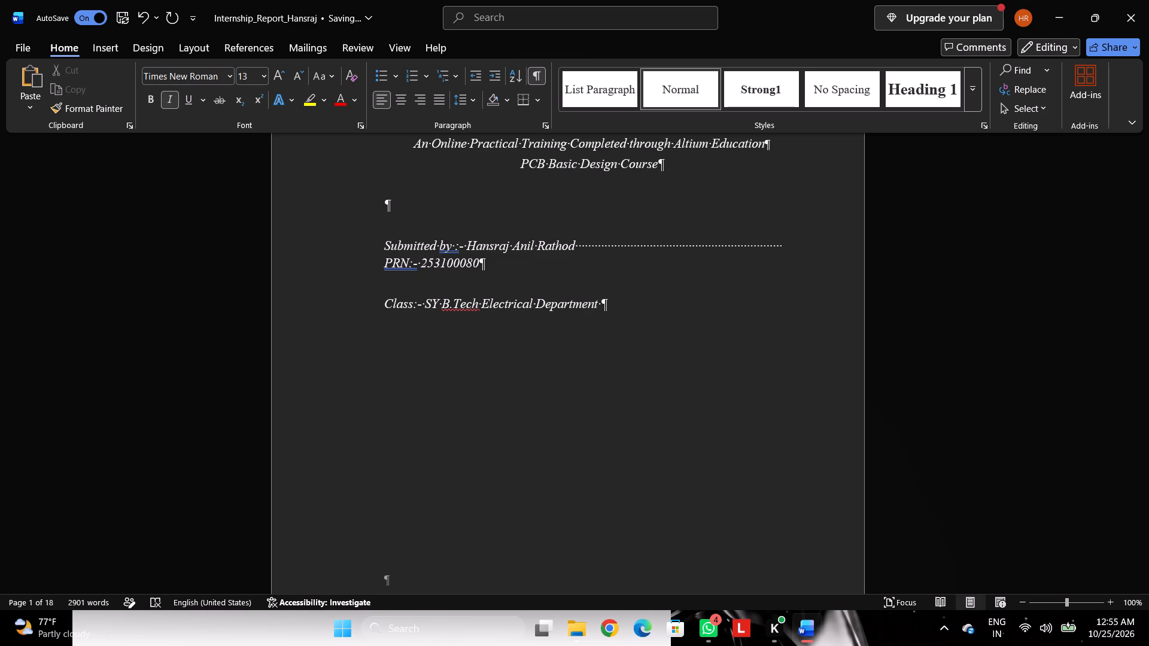
# Replace the paragraph break after the registration number with enough spaces to wrap the Class text directly beneath the PRN line.
pyautogui.click(486, 258)
pyautogui.click(488, 266)
pyautogui.doubleClick(504, 267)
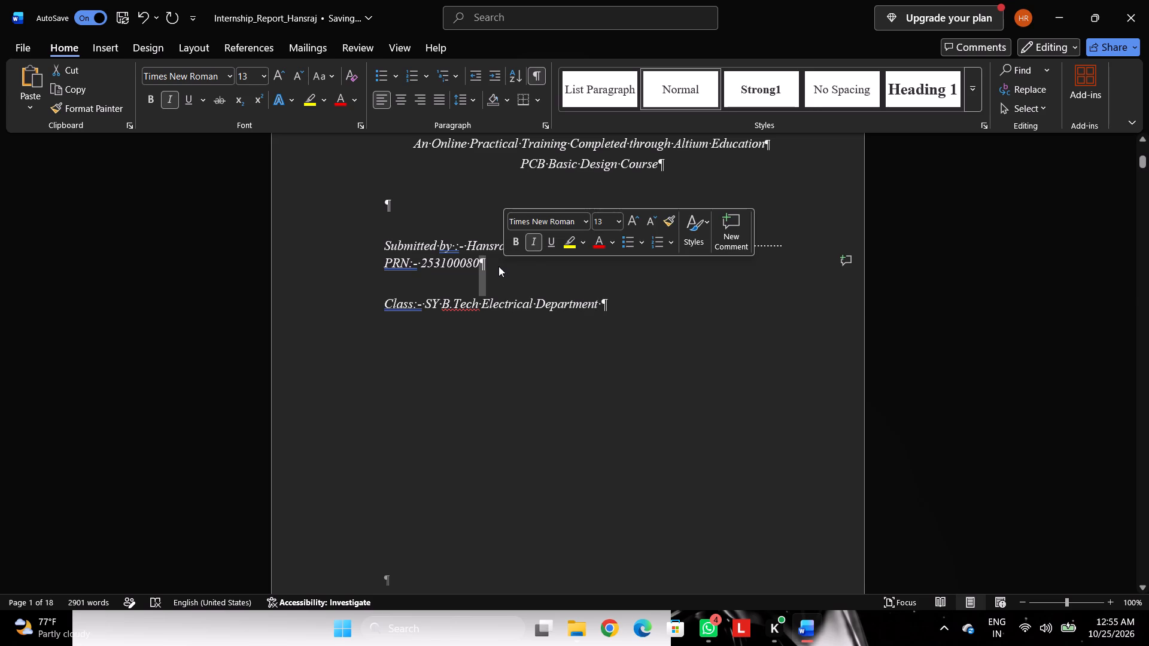
pyautogui.press('BackSpace')
pyautogui.press('space')
pyautogui.press('space')
pyautogui.press('space')
pyautogui.press('space')
pyautogui.press('space')
pyautogui.press('space')
pyautogui.press('space')
pyautogui.press('space')
pyautogui.press('space')
pyautogui.press('space')
pyautogui.press('space')
pyautogui.press('space')
pyautogui.press('space')
pyautogui.press('space')
pyautogui.press('space')
pyautogui.press('space')
pyautogui.press('space')
pyautogui.press('space')
pyautogui.press('space')
pyautogui.press('space')
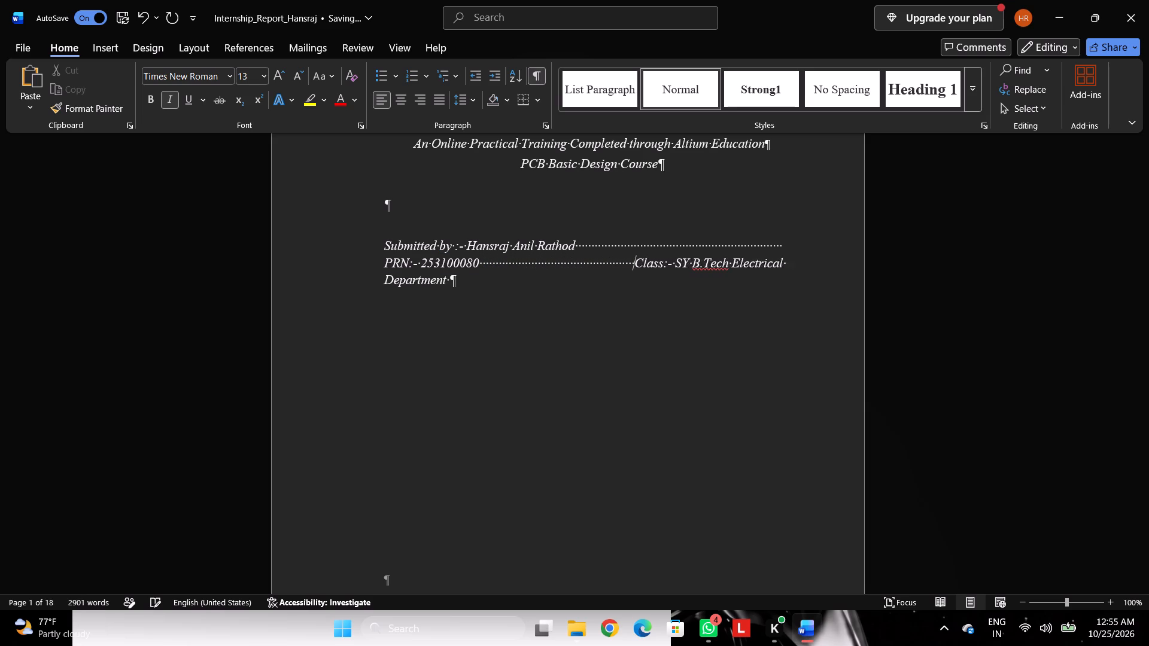
pyautogui.press('space')
pyautogui.press('space')
pyautogui.press('space')
pyautogui.press('space')
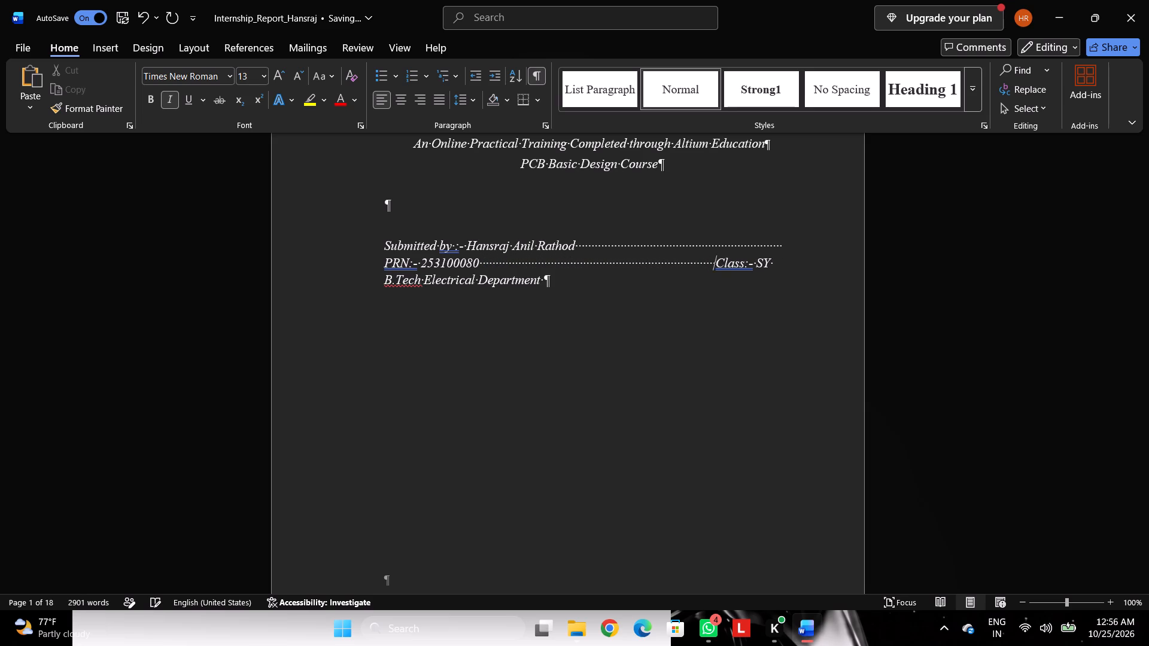
pyautogui.press('space')
pyautogui.press('space')
pyautogui.press('space')
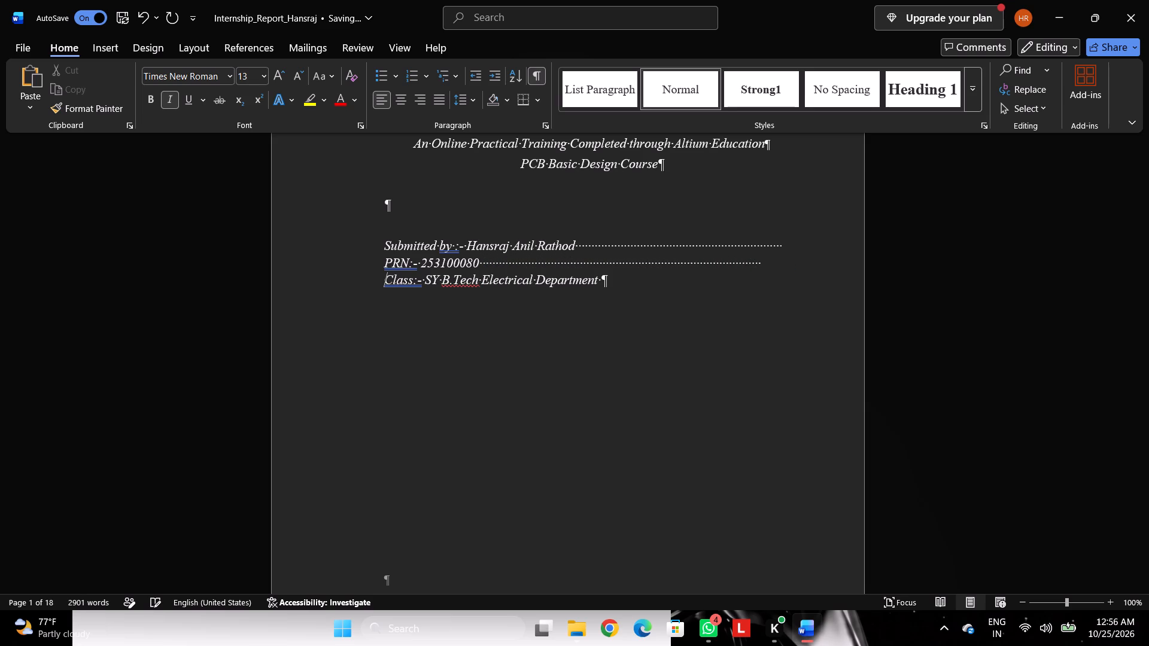
# Start a new paragraph below the Class line with the label "Mentor:-".
pyautogui.click(630, 298)
pyautogui.press('Return')
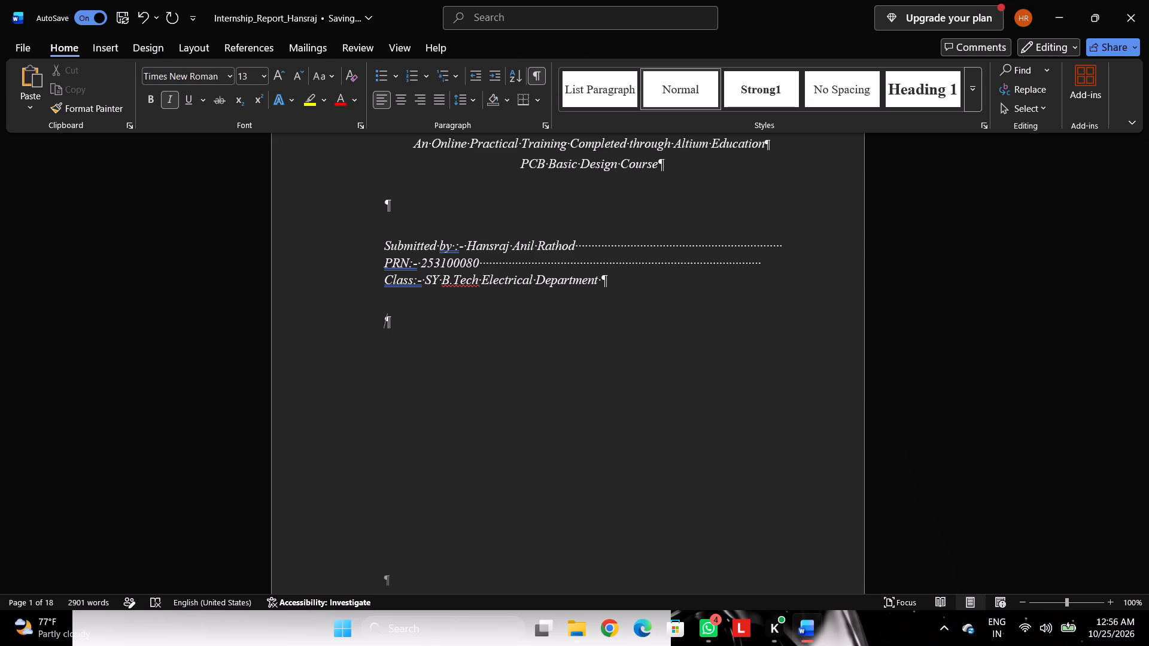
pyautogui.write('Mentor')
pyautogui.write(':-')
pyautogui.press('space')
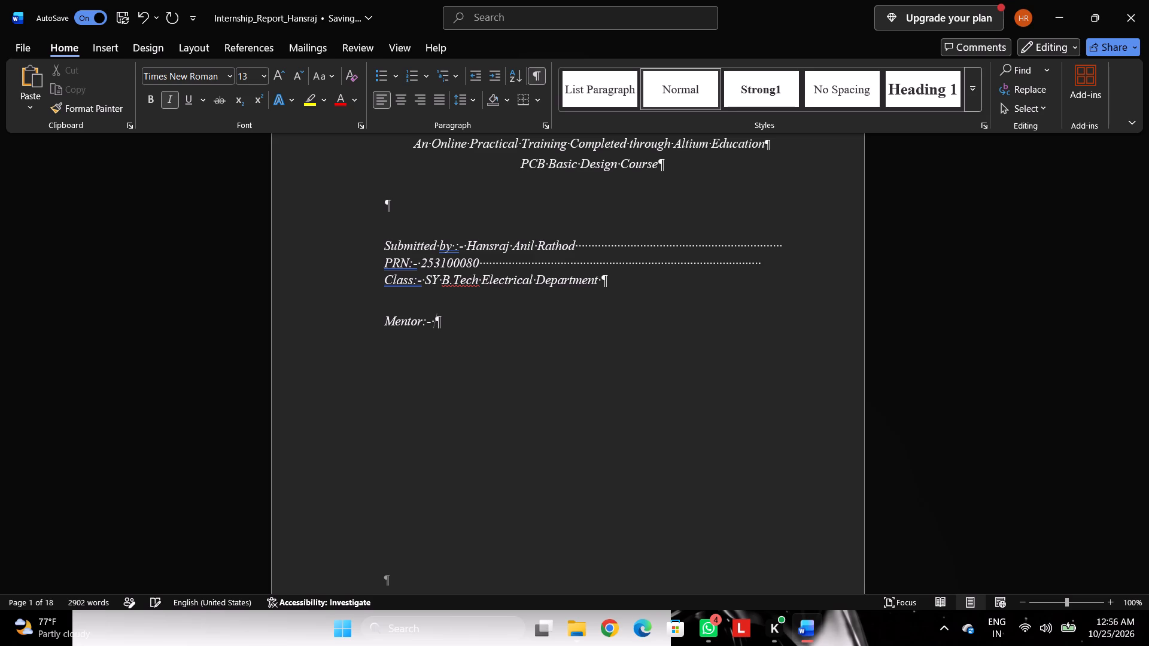
# Enter the mentor's title "Mrs.", initials and surname after the Mentor label, and add a blank paragraph below.
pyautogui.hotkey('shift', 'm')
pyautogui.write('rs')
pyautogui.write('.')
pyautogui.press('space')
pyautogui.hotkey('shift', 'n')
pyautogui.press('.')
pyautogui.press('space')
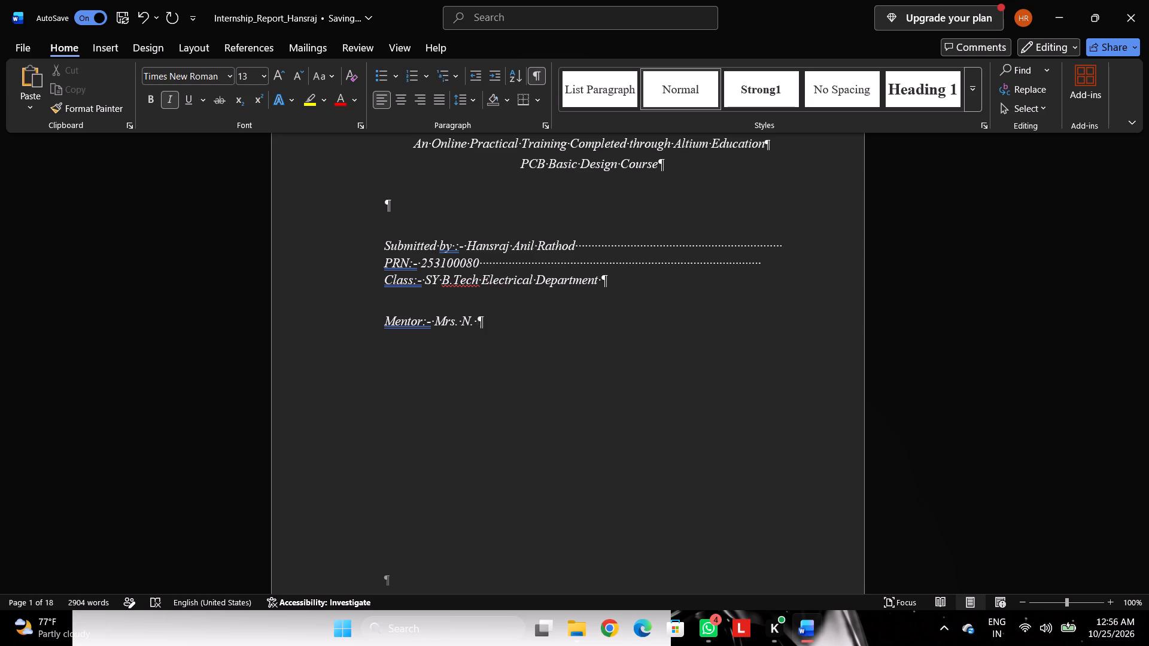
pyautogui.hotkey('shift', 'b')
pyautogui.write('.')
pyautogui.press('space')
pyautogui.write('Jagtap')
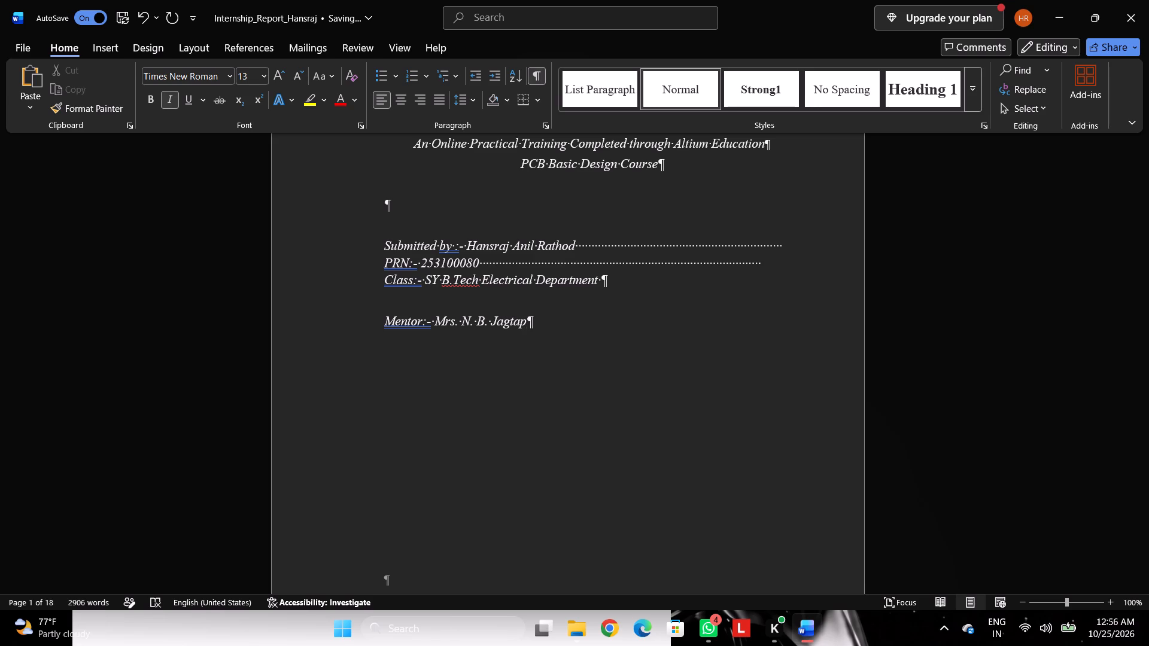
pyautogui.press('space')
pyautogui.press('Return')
# Replace the paragraph break after "Electrical Department" with enough spaces to wrap the Mentor text directly beneath the Class line.
pyautogui.click(603, 287)
pyautogui.click(610, 280)
pyautogui.doubleClick(605, 282)
pyautogui.press('BackSpace')
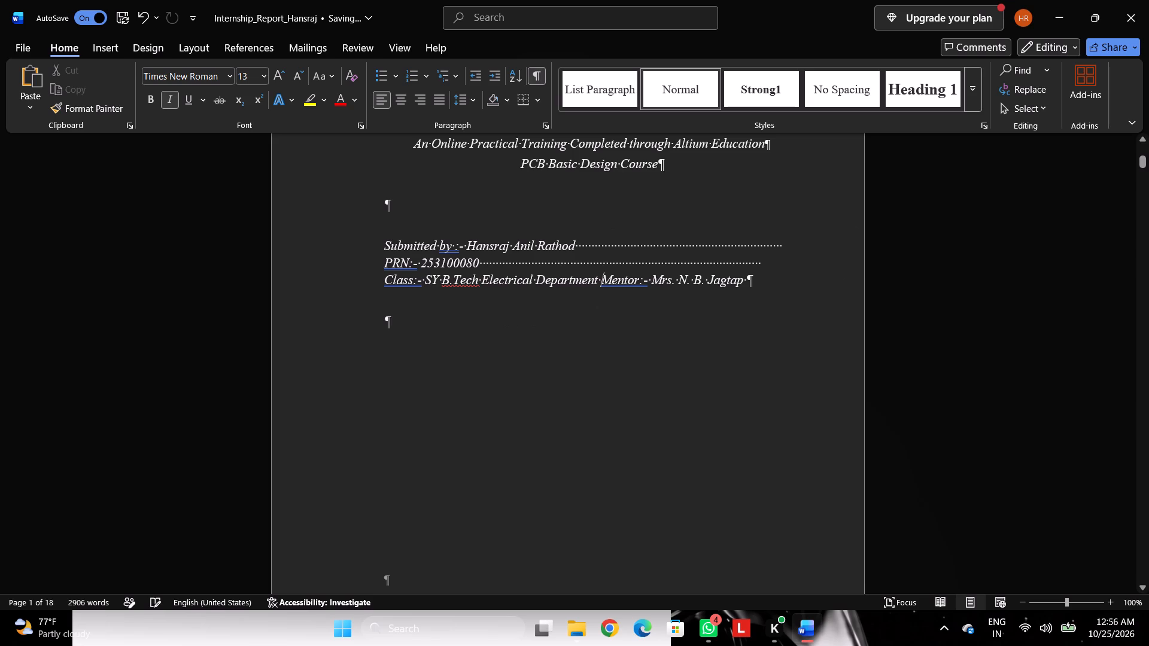
pyautogui.press('space')
pyautogui.press('space')
pyautogui.press('space')
pyautogui.press('space')
pyautogui.press('space')
pyautogui.press('space')
pyautogui.press('space')
pyautogui.press('space')
pyautogui.press('space')
pyautogui.press('space')
pyautogui.press('space')
pyautogui.press('space')
pyautogui.press('space')
pyautogui.press('space')
pyautogui.press('space')
pyautogui.press('space')
pyautogui.press('space')
pyautogui.press('space')
pyautogui.press('space')
pyautogui.press('space')
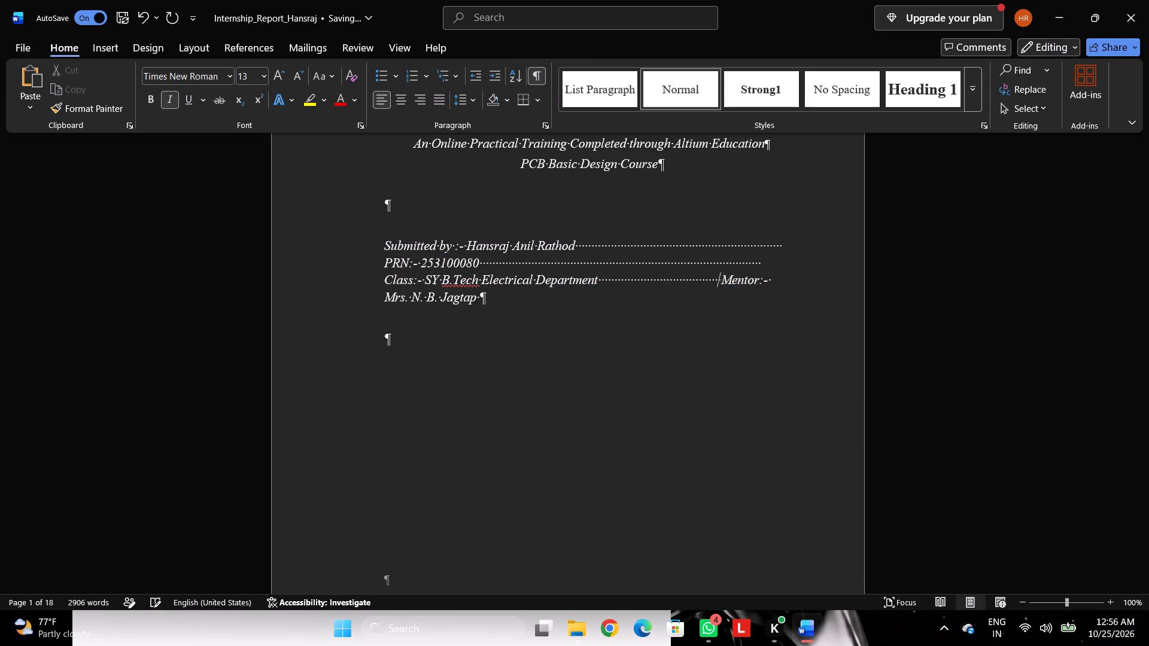
pyautogui.press('space')
pyautogui.press('space')
pyautogui.press('space')
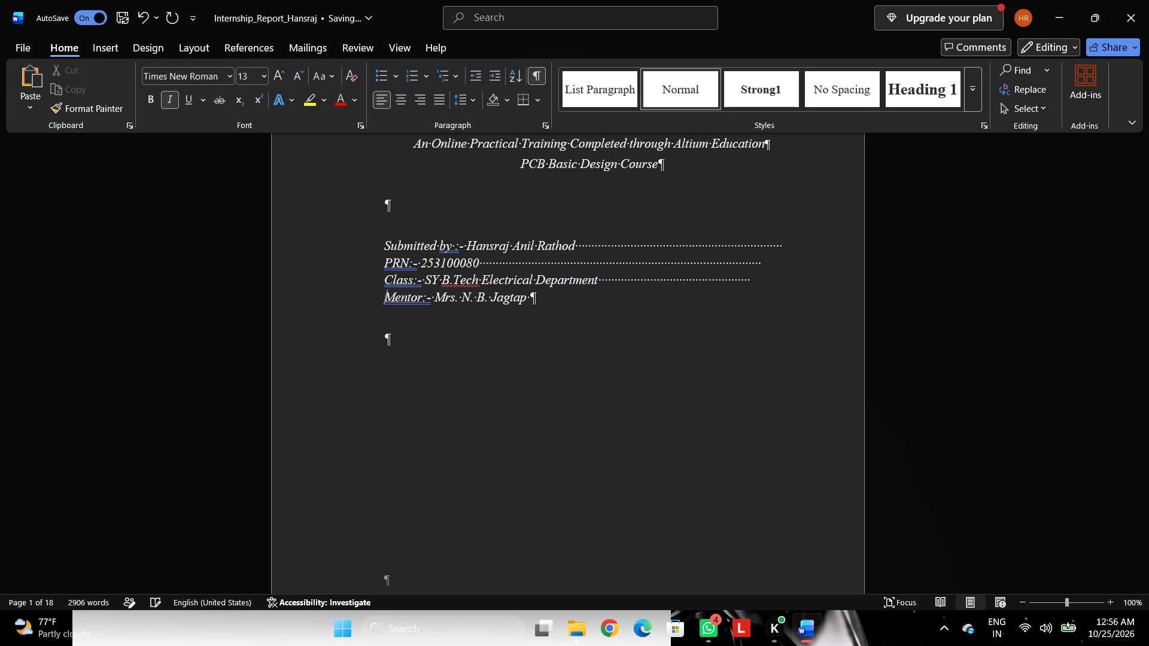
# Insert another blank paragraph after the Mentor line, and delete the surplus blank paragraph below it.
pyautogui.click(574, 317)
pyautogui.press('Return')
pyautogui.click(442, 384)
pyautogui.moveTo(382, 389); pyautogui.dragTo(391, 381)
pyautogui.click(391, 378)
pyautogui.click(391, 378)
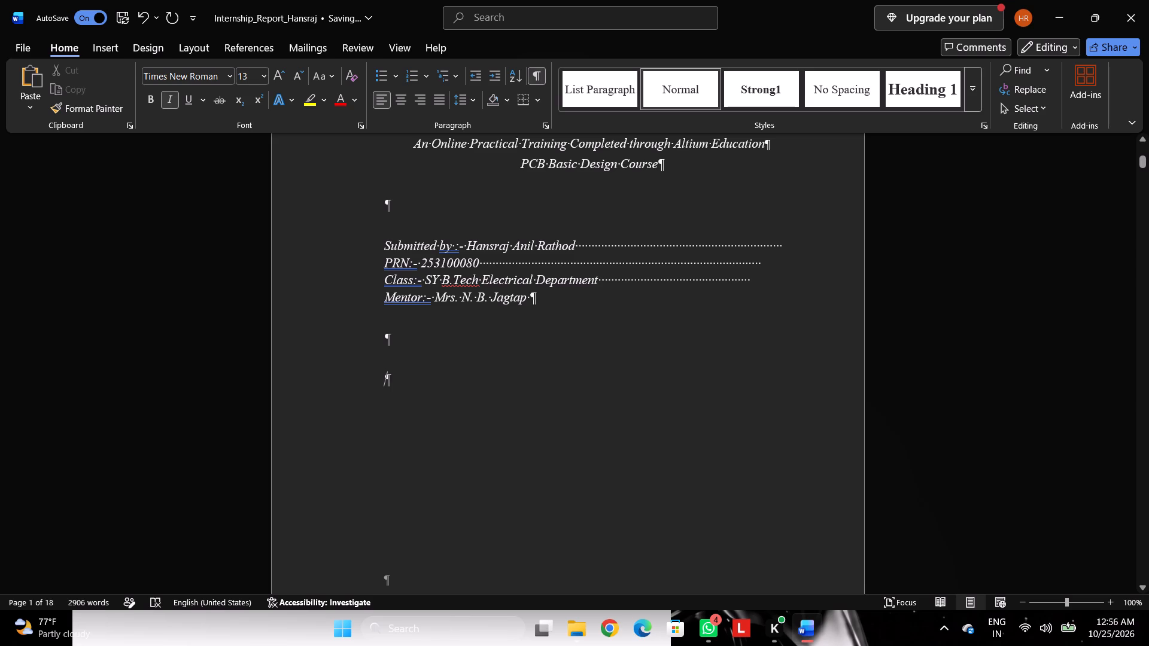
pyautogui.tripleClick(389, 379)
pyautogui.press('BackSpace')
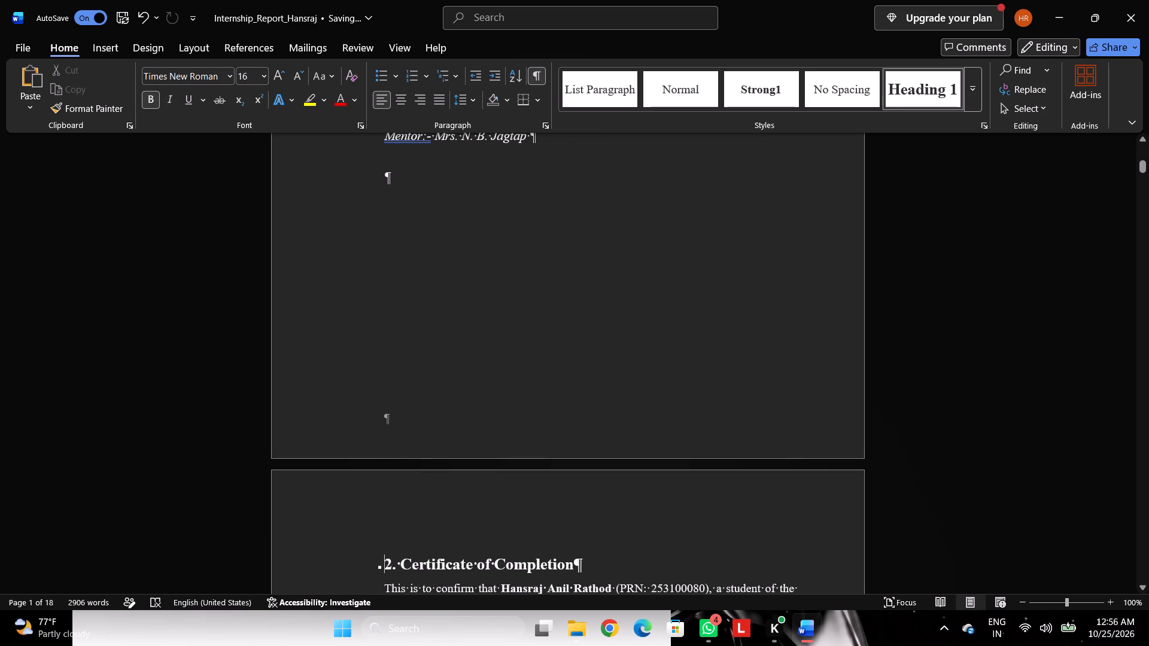
# Enter the label "College:-" in the blank paragraph below the Mentor line.
pyautogui.scroll(3, 416, 340)
pyautogui.moveTo(407, 315); pyautogui.dragTo(405, 299)
pyautogui.click(406, 285)
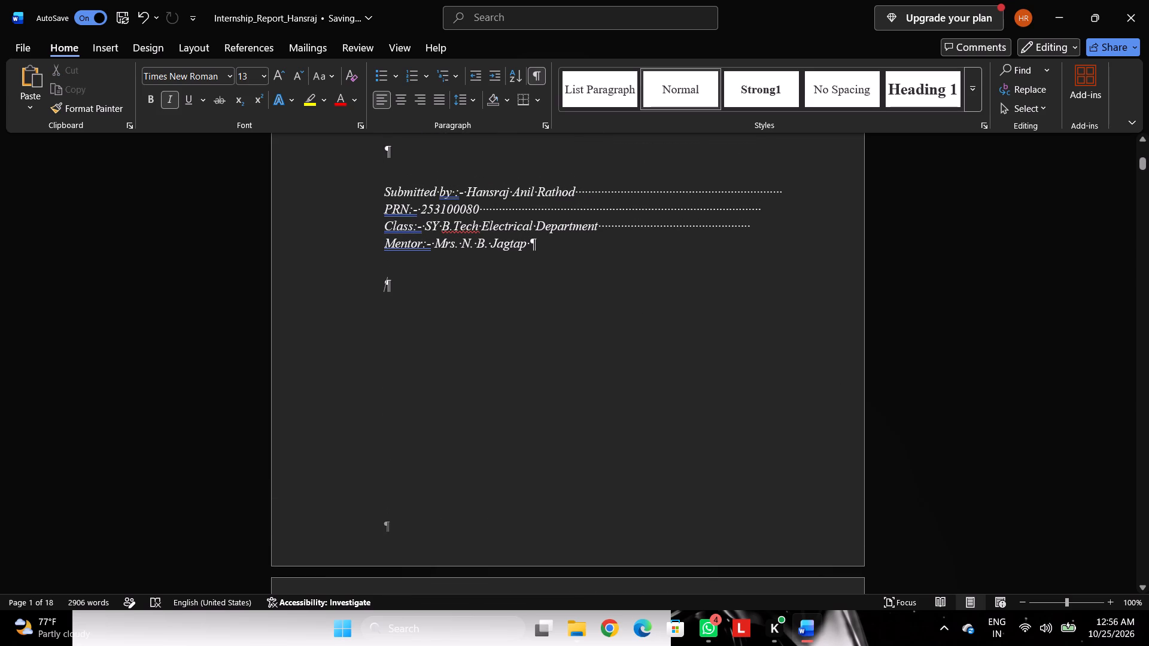
pyautogui.hotkey('shift', 'c')
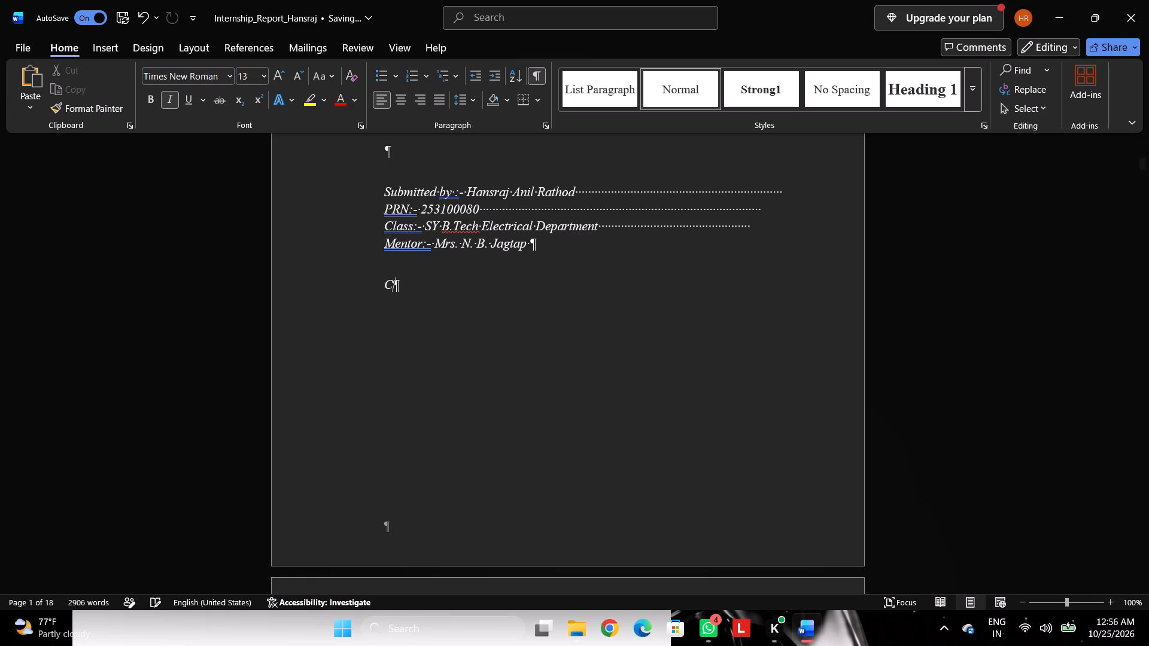
pyautogui.write('olle')
pyautogui.write('ge')
pyautogui.write(':-')
pyautogui.press('space')
# Enter "Walchand college of" after the College label.
pyautogui.write('WA')
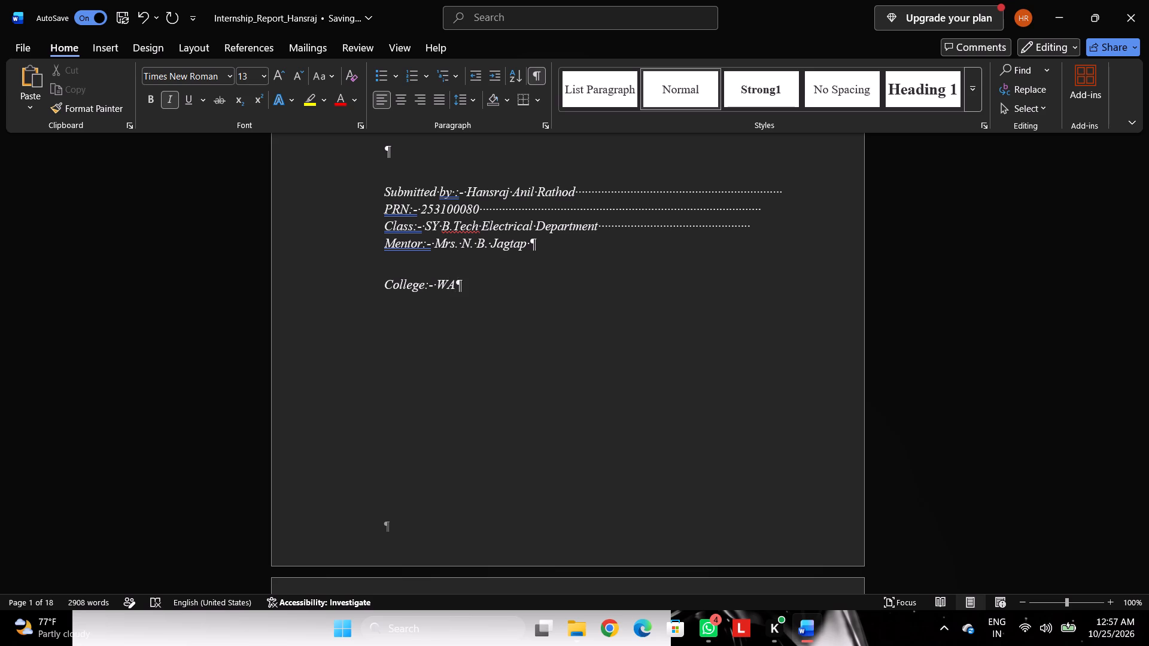
pyautogui.press('BackSpace')
pyautogui.press('BackSpace')
pyautogui.press('BackSpace')
pyautogui.write('alcj')
pyautogui.press('BackSpace')
pyautogui.write('hand college o')
pyautogui.press('f')
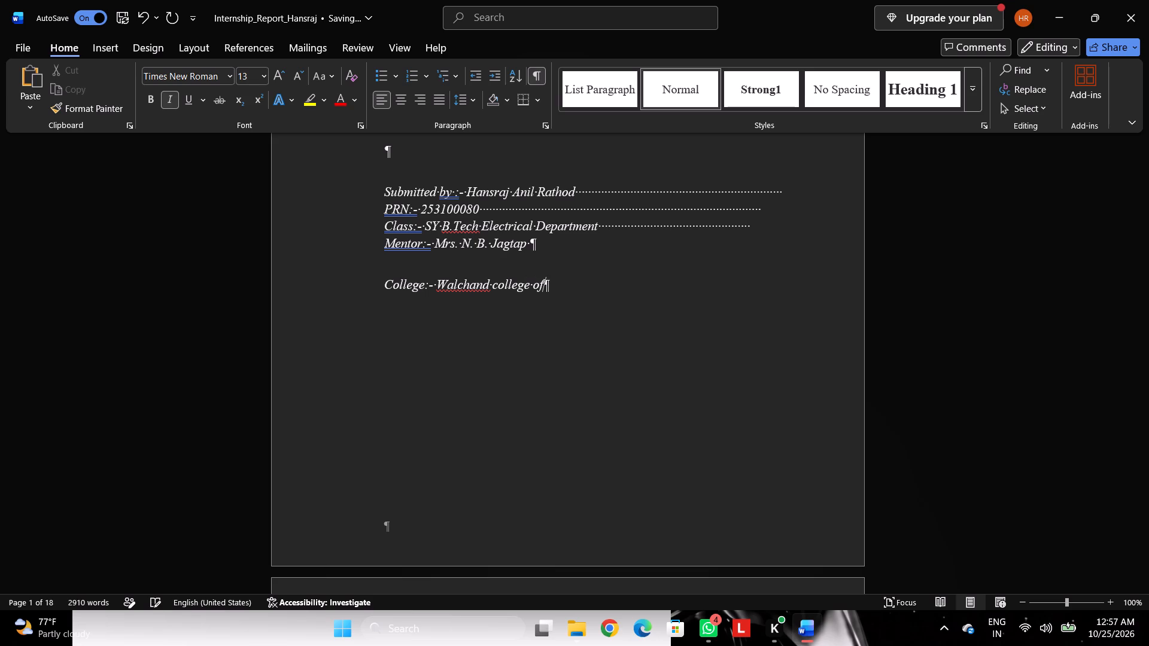
# Capitalise the initial letter of "college" after "Walchand" so the word reads "College".
pyautogui.press('Left')
pyautogui.press('Left')
pyautogui.press('Left')
pyautogui.press('Left')
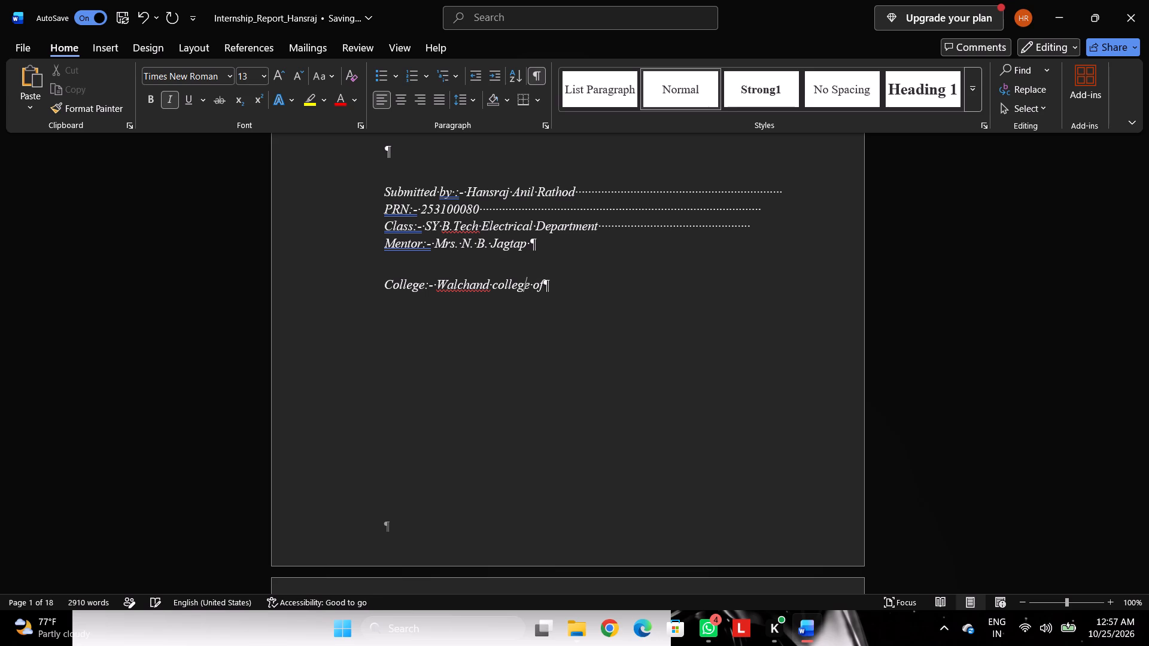
pyautogui.press('Left')
pyautogui.press('Left')
pyautogui.press('Left')
pyautogui.press('Left')
pyautogui.press('Left')
pyautogui.press('BackSpace')
pyautogui.hotkey('shift', 'c')
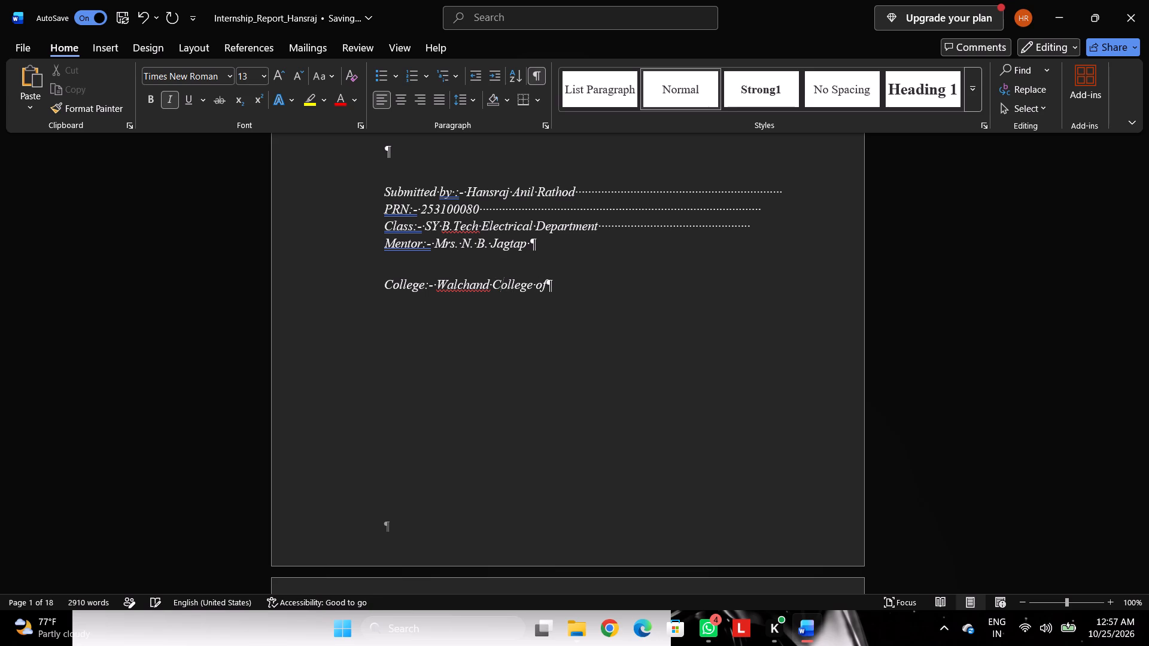
# Complete the College line by adding "Engineering,Sangli" after "Walchand College of".
pyautogui.press('Right')
pyautogui.press('Right')
pyautogui.press('Right')
pyautogui.press('Right')
pyautogui.press('Right')
pyautogui.press('Right')
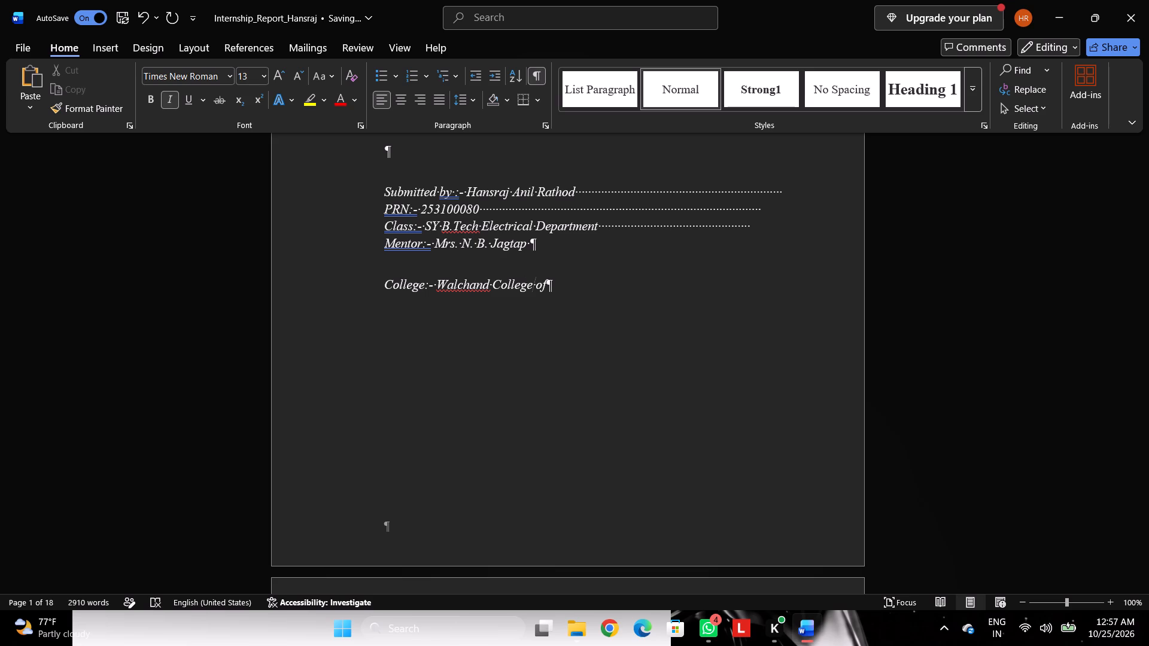
pyautogui.press('Right')
pyautogui.press('Right')
pyautogui.press('Right')
pyautogui.press('space')
pyautogui.hotkey('shift', 'e')
pyautogui.write('ngineering')
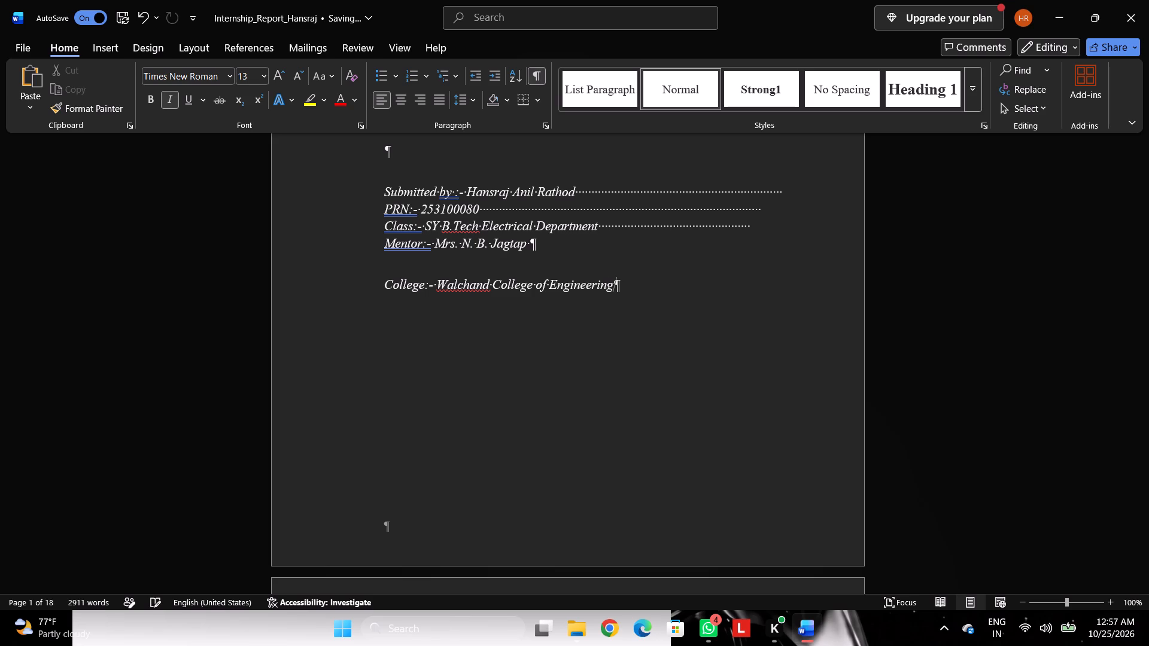
pyautogui.press(',')
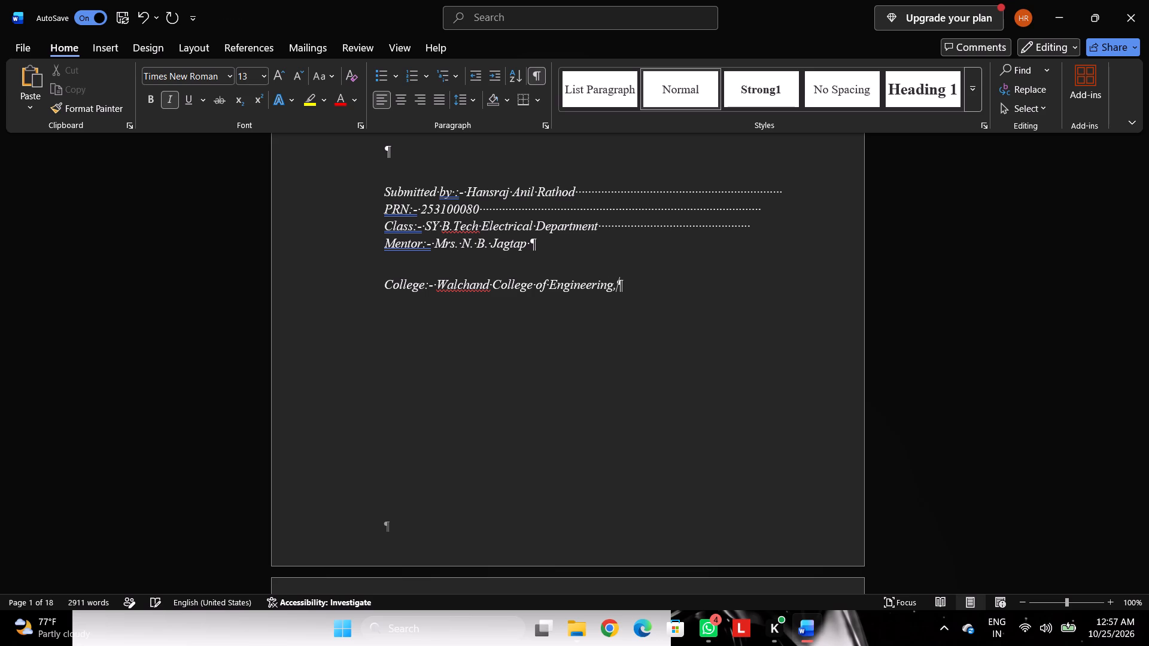
pyautogui.write('Sangli')
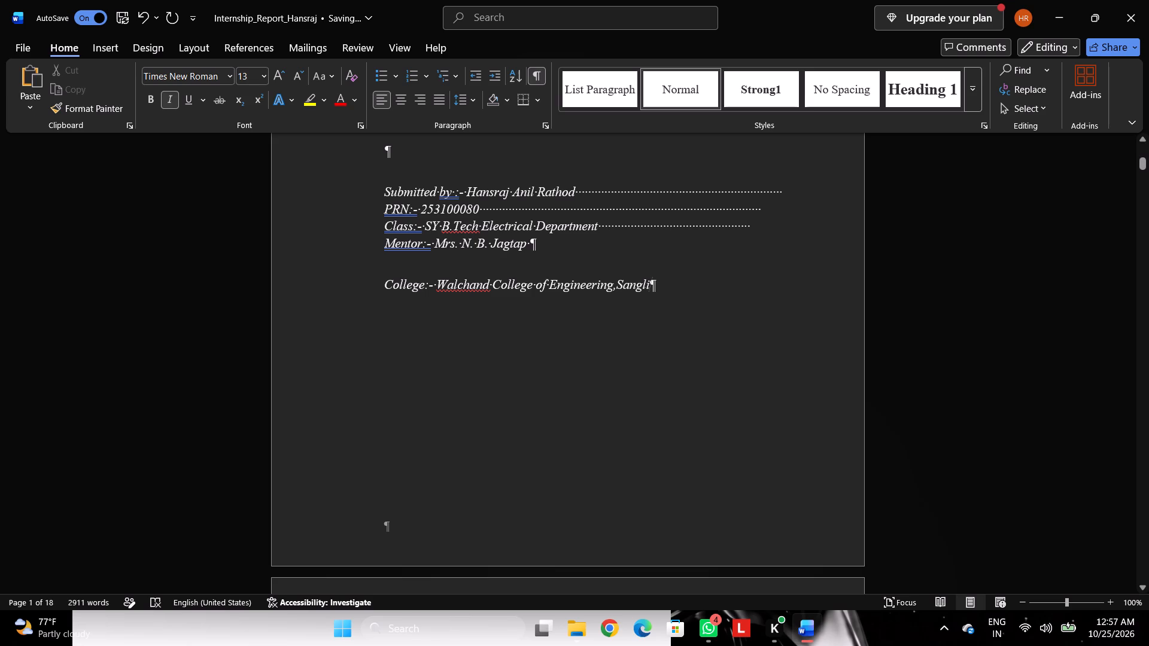
# Delete the paragraph break between the Mentor line and the College line.
pyautogui.doubleClick(536, 250)
pyautogui.doubleClick(533, 248)
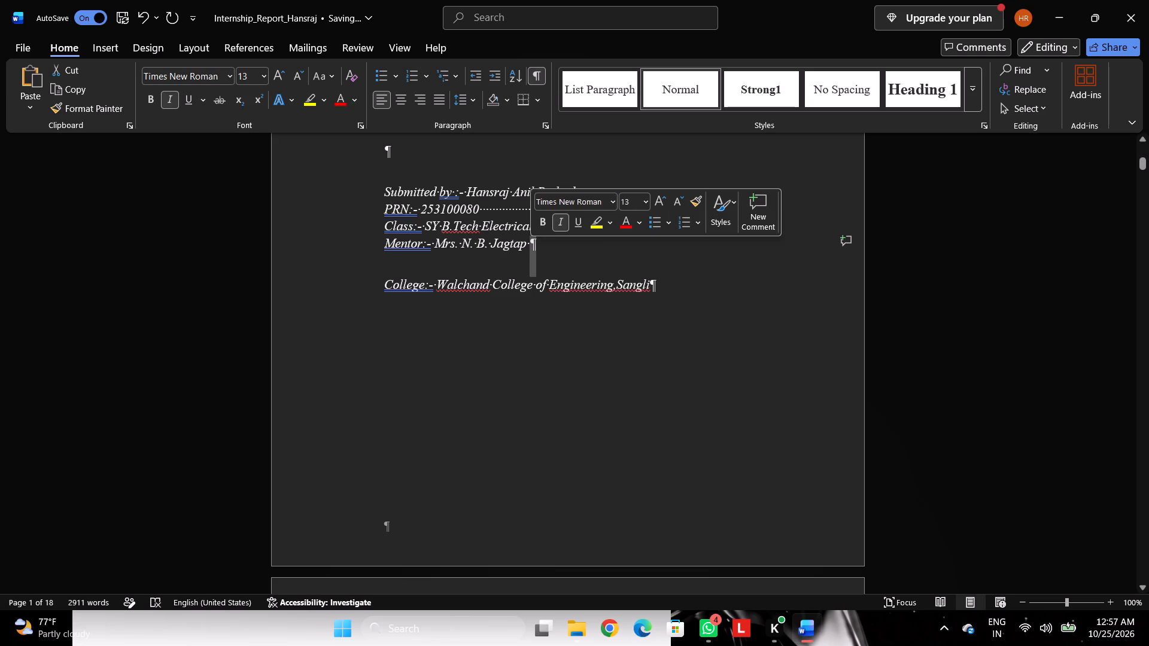
pyautogui.press('BackSpace')
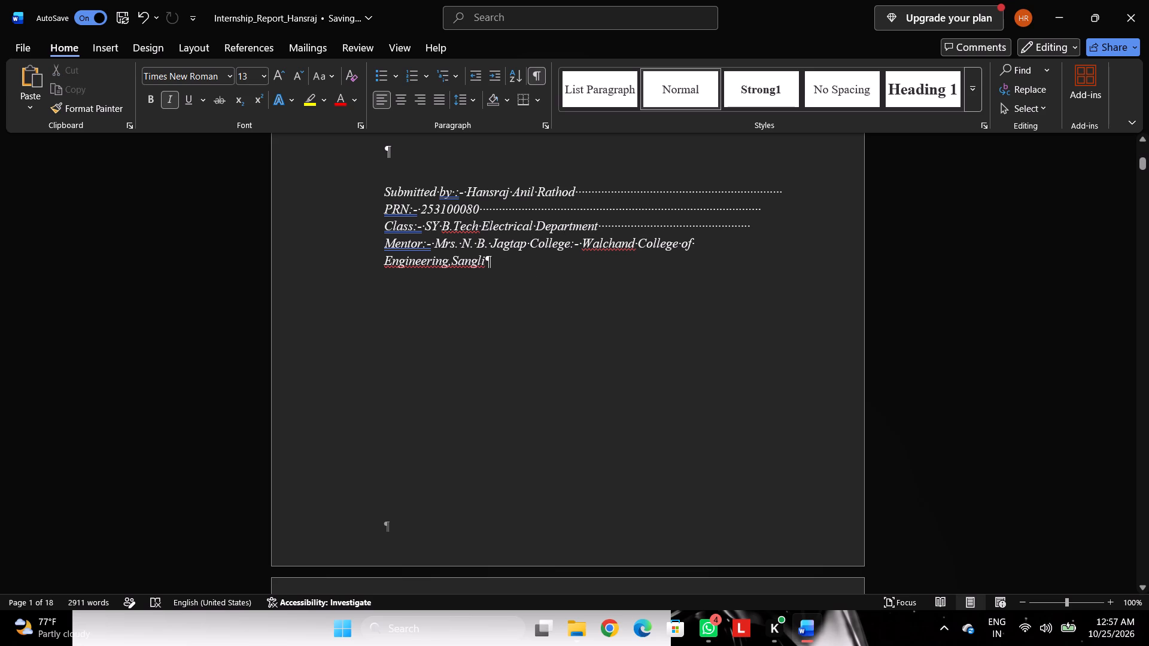
# Pad the Mentor line with spaces after the mentor's name until the College text wraps onto the line directly below.
pyautogui.click(528, 299)
pyautogui.click(531, 244)
pyautogui.press('space')
pyautogui.press('space')
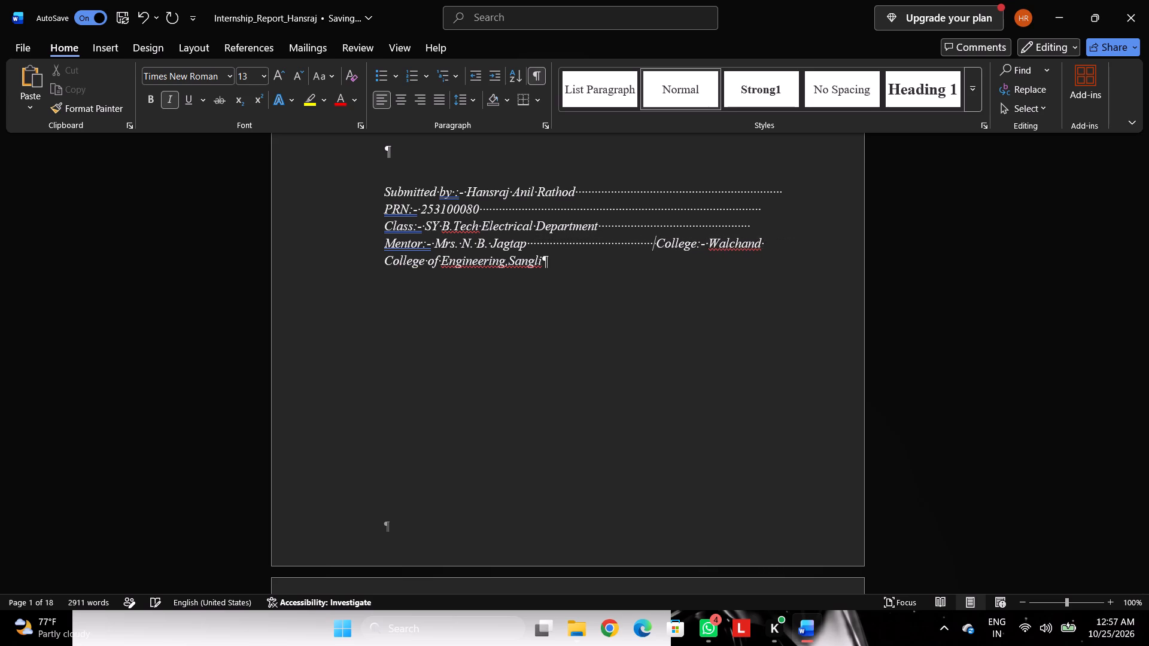
pyautogui.press('space')
pyautogui.press('space')
pyautogui.press('space')
pyautogui.press('space')
pyautogui.press('space')
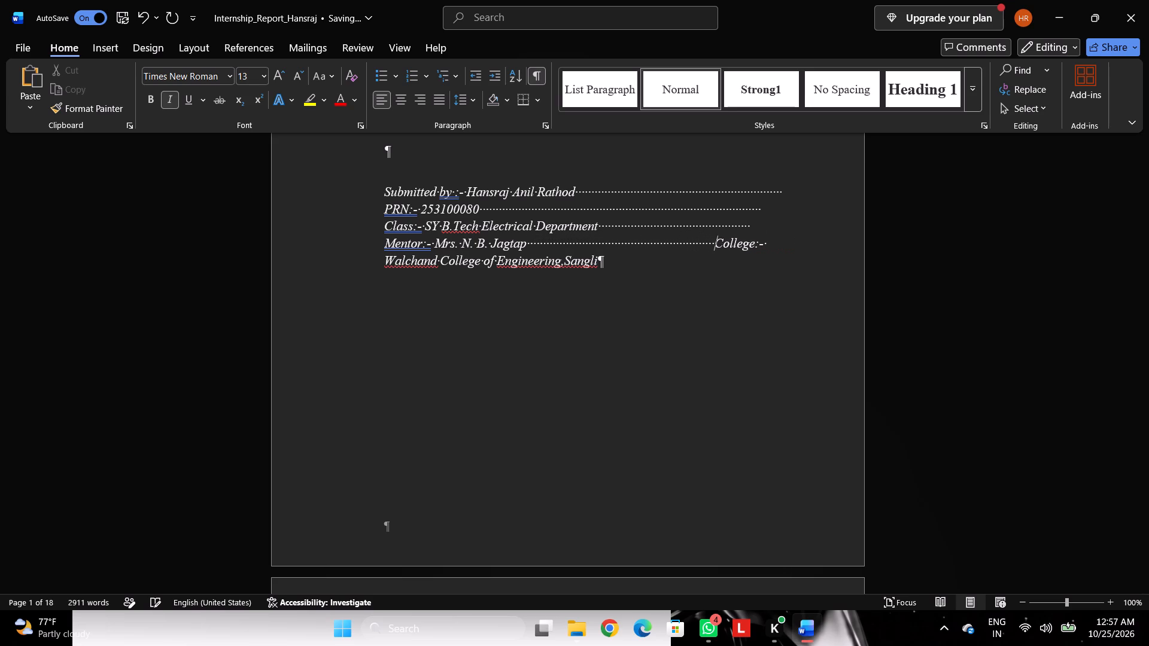
pyautogui.press('space')
pyautogui.press('space')
pyautogui.press('space')
pyautogui.press('space')
pyautogui.press('space')
pyautogui.press('space')
pyautogui.press('space')
pyautogui.press('space')
pyautogui.press('space')
pyautogui.press('space')
pyautogui.press('space')
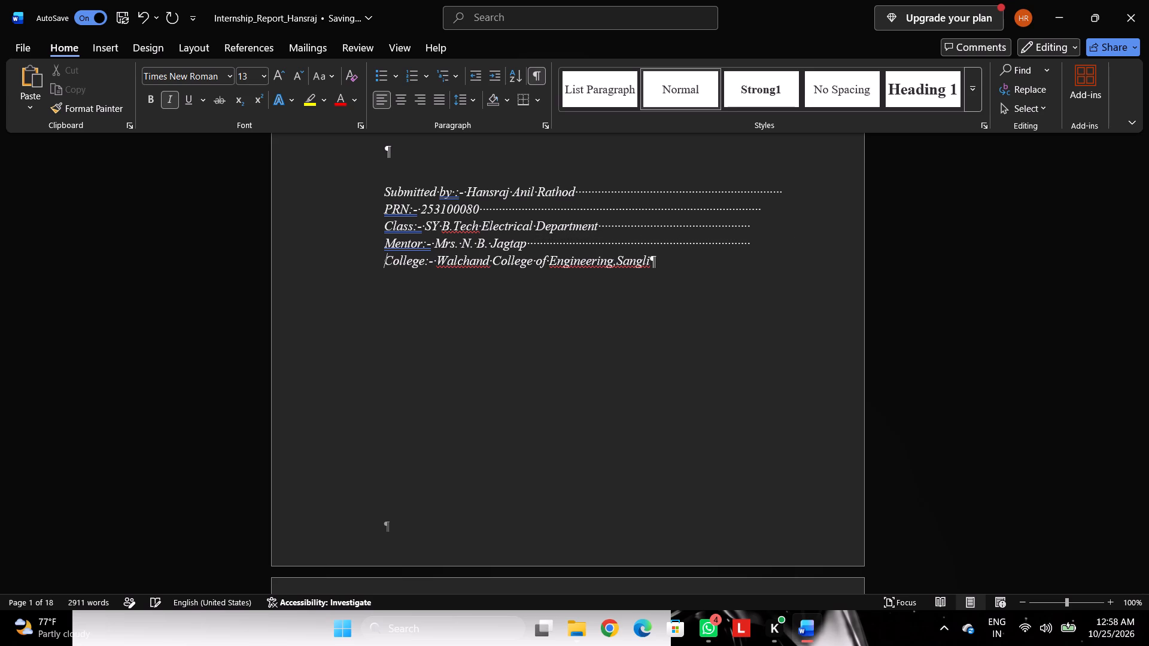
# Add a new paragraph below the College line reading "Academic Year :- 2026-27".
pyautogui.click(676, 281)
pyautogui.press('Return')
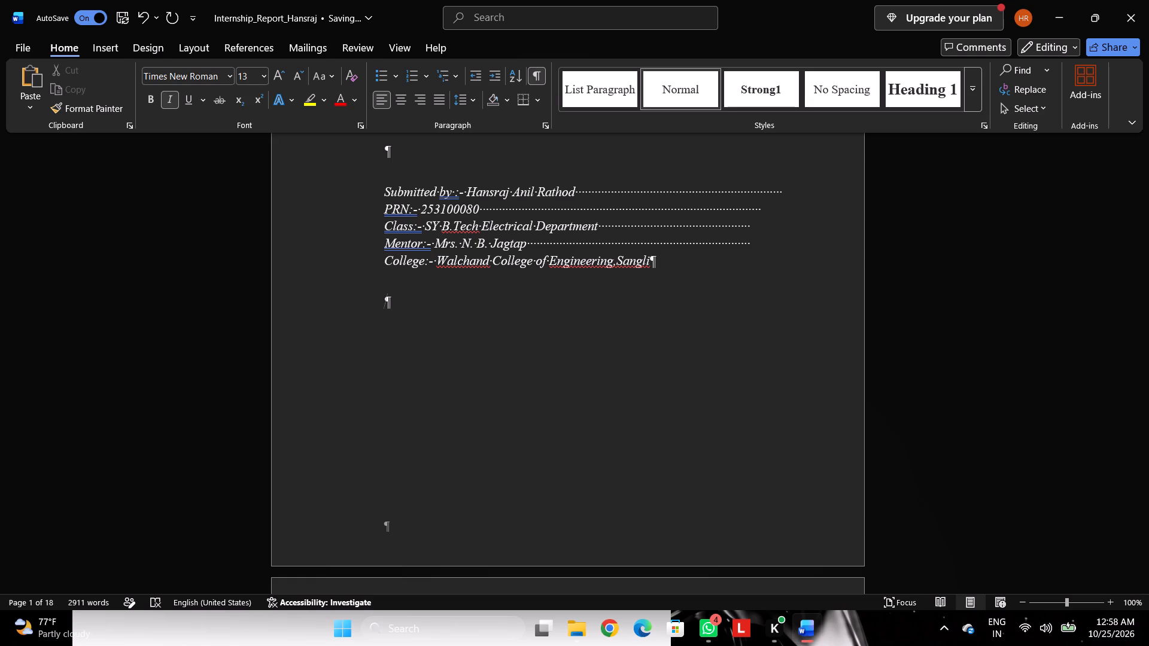
pyautogui.write('Ac')
pyautogui.write('adem')
pyautogui.press('i')
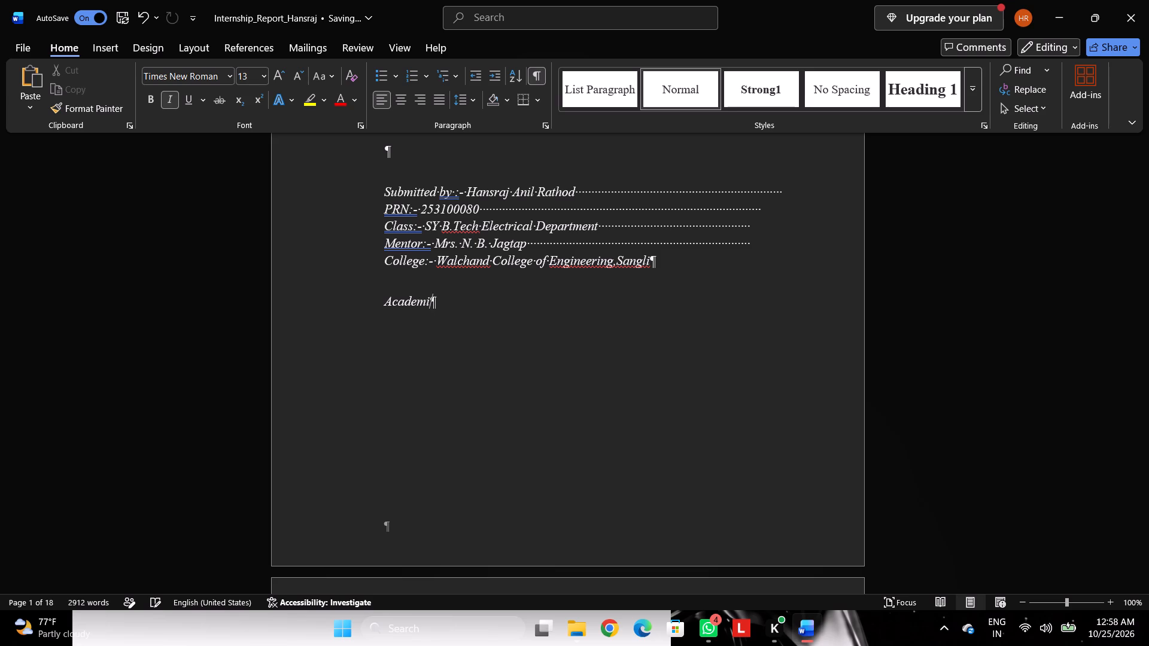
pyautogui.press('c')
pyautogui.press('space')
pyautogui.hotkey('shift', 'y')
pyautogui.write('ear')
pyautogui.press('space')
pyautogui.hotkey('shift', ':')
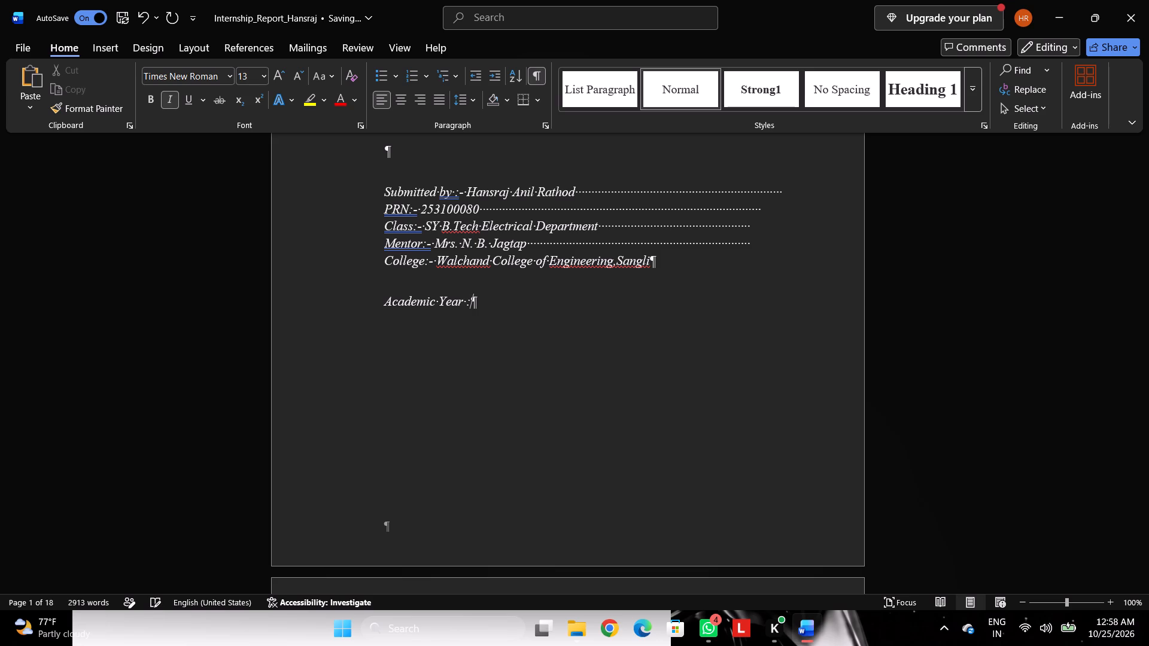
pyautogui.press('-')
pyautogui.press('space')
pyautogui.write('2026-')
pyautogui.write('27')
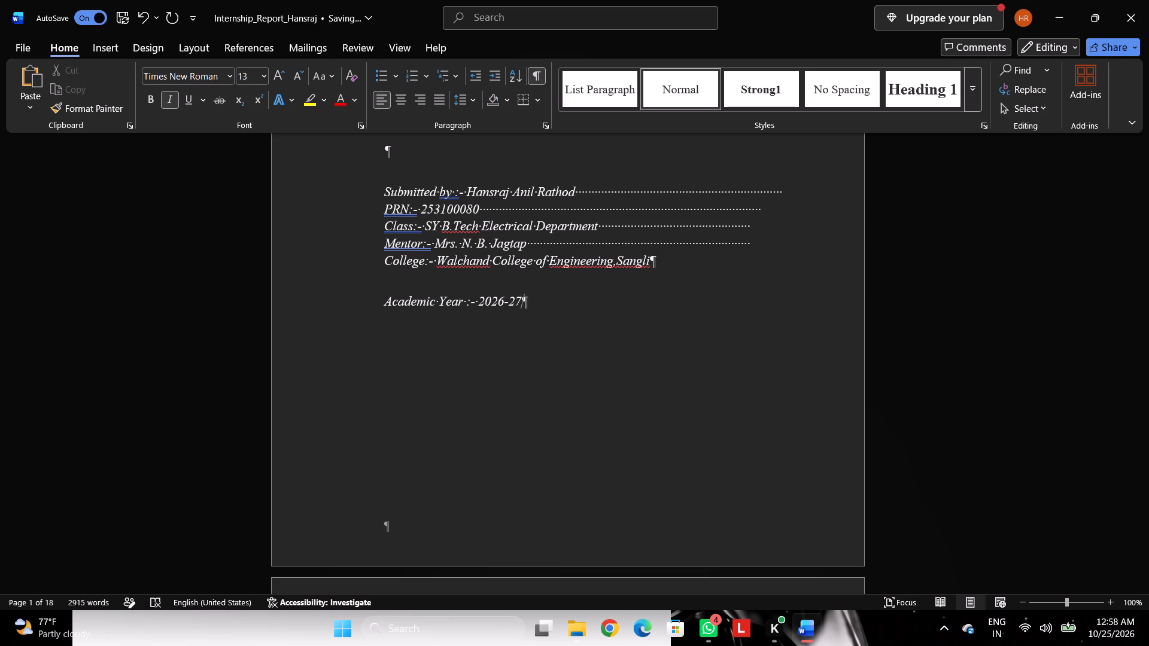
# Indent the Academic Year line with 19 leading spaces.
pyautogui.click(655, 261)
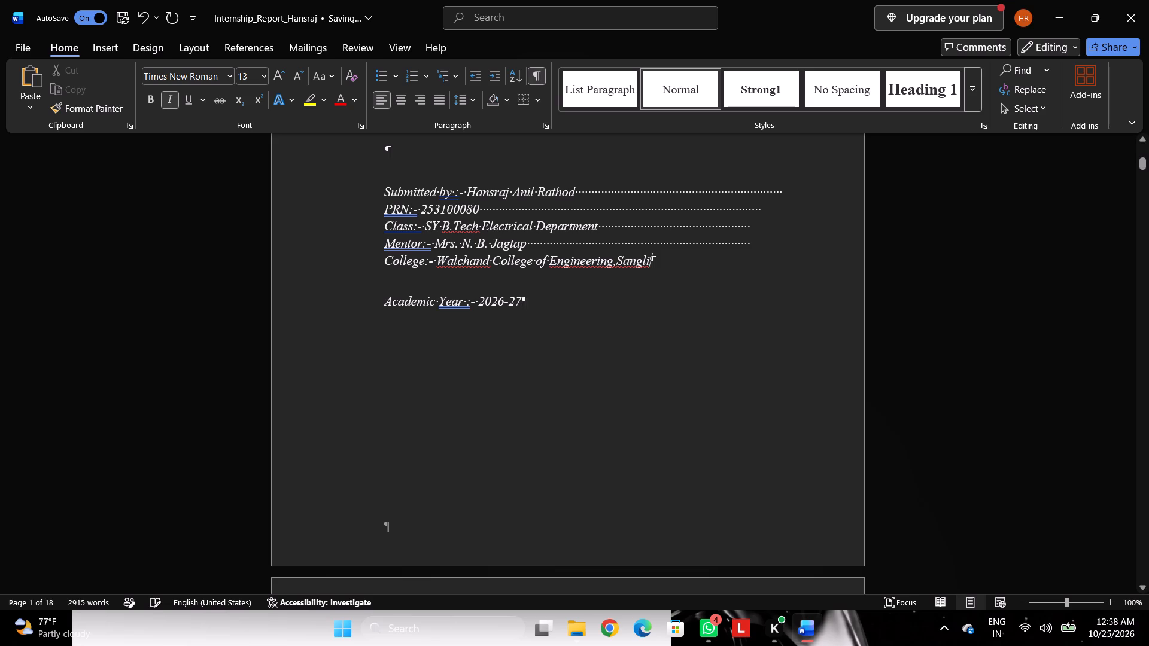
pyautogui.click(598, 364)
pyautogui.click(381, 299)
pyautogui.press('space')
pyautogui.press('space')
pyautogui.press('space')
pyautogui.press('space')
pyautogui.press('space')
pyautogui.press('space')
pyautogui.press('space')
pyautogui.press('space')
pyautogui.press('space')
pyautogui.press('space')
pyautogui.press('space')
pyautogui.press('space')
pyautogui.press('space')
pyautogui.press('space')
pyautogui.press('space')
pyautogui.press('space')
pyautogui.press('space')
pyautogui.press('space')
pyautogui.press('space')
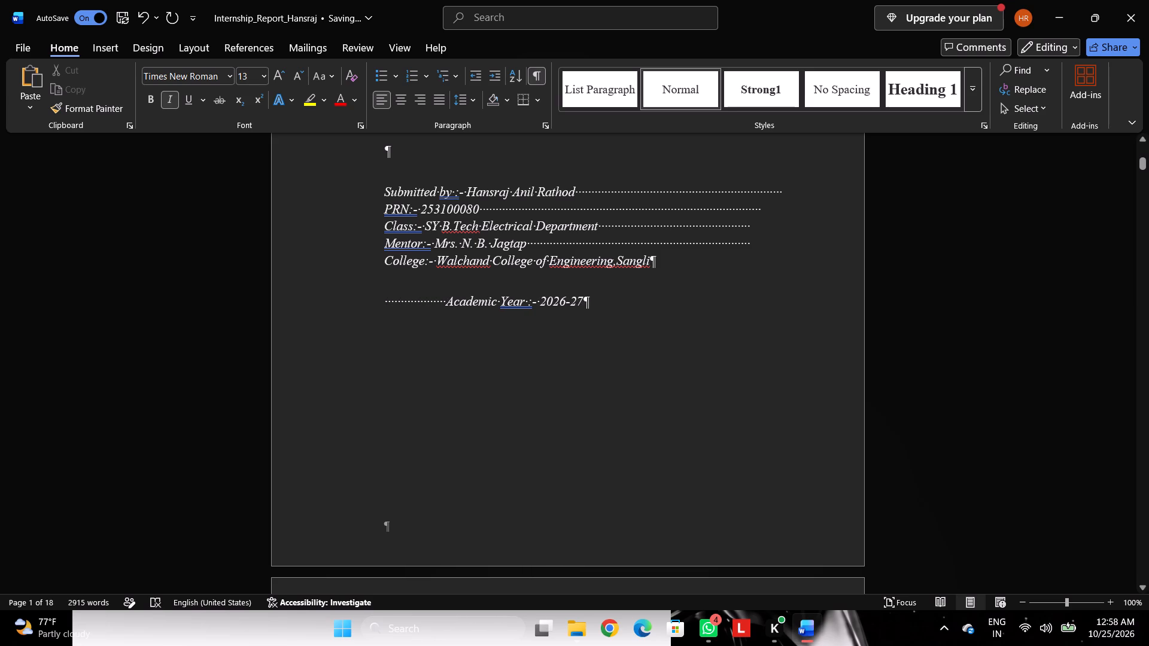
# Set the font size of the lines from "Submitted by" through College to 18.
pyautogui.moveTo(674, 270); pyautogui.dragTo(356, 192)
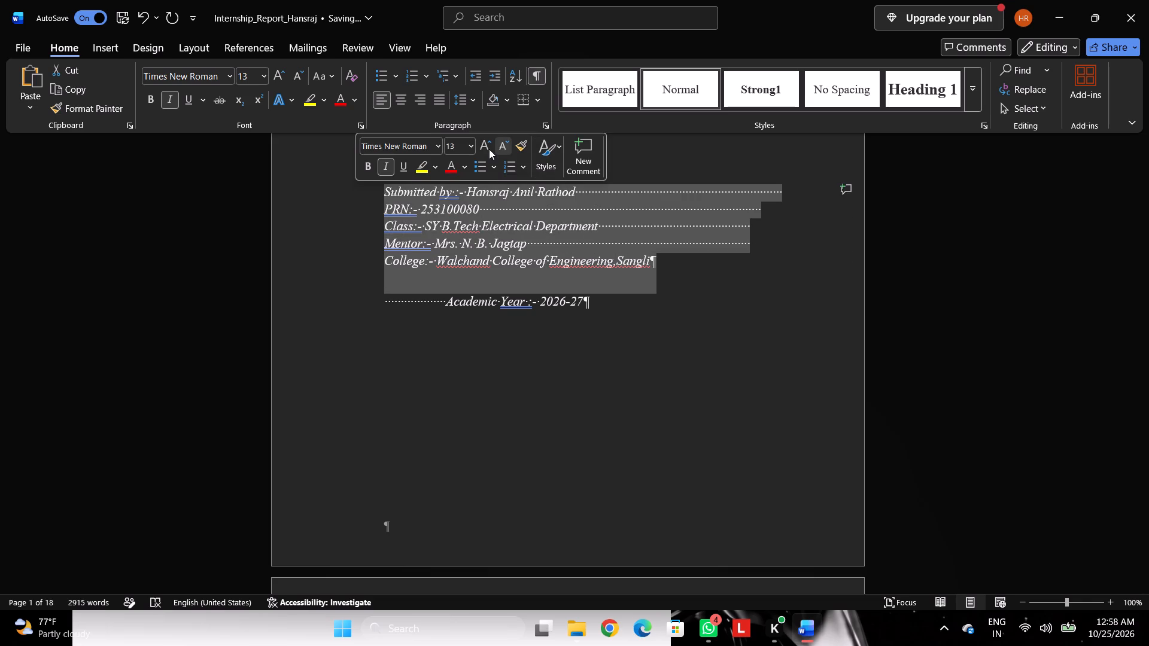
pyautogui.click(469, 145)
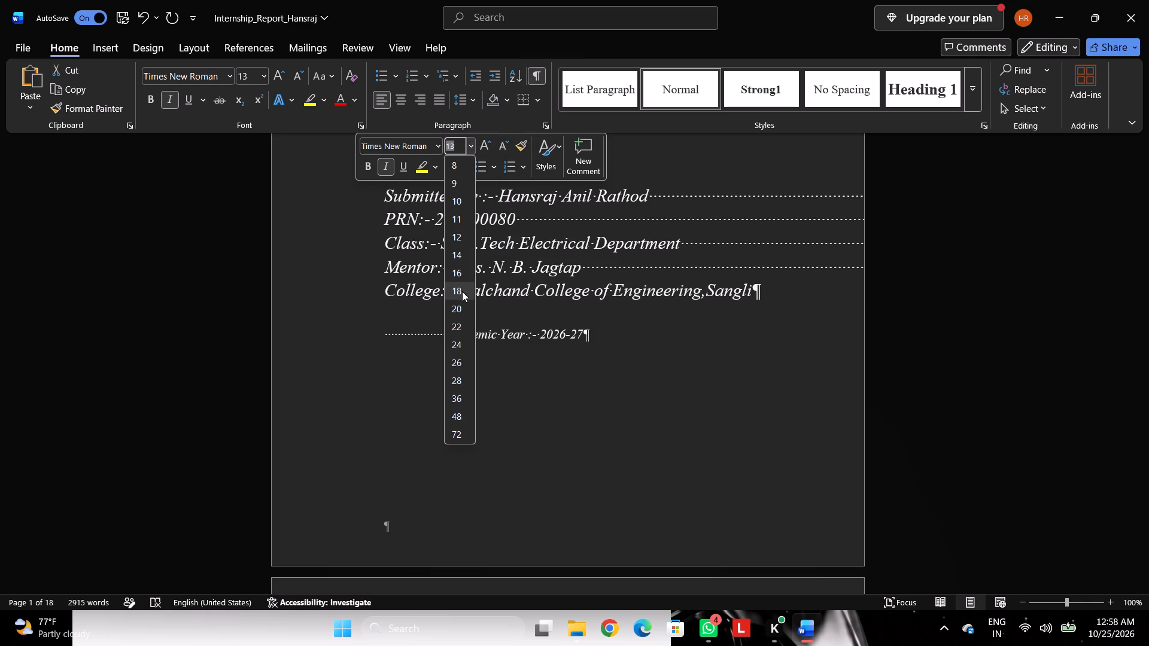
pyautogui.click(456, 288)
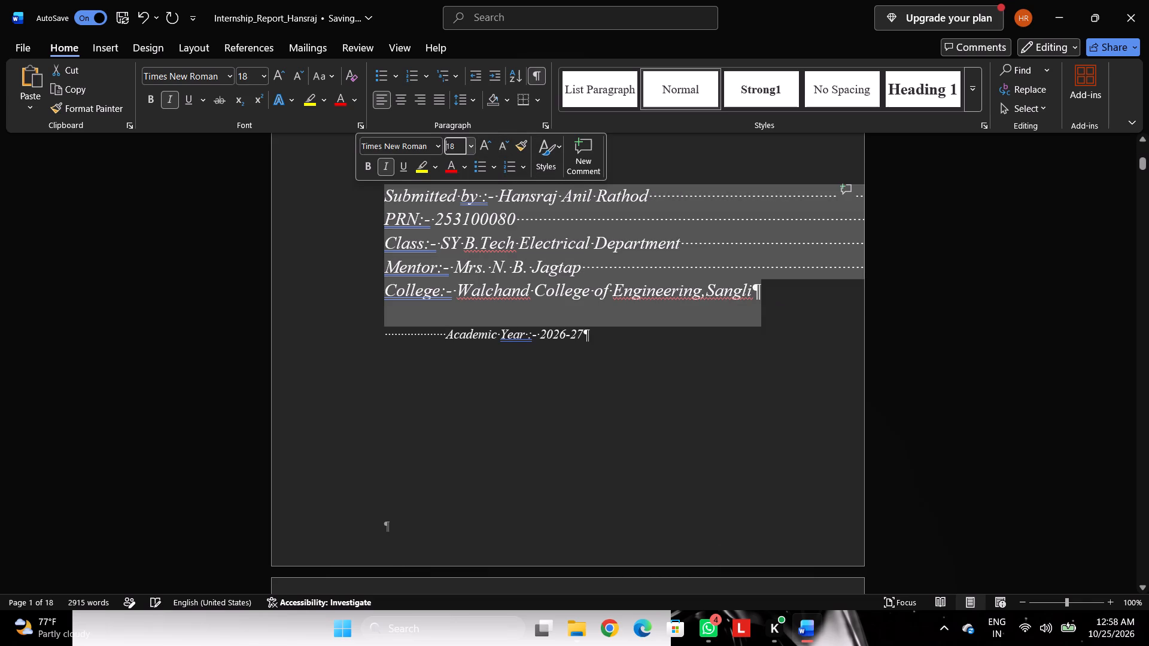
pyautogui.click(386, 426)
# Add one more empty paragraph between the course subtitle and the "Submitted by" line on the cover page.
pyautogui.scroll(4, 705, 471)
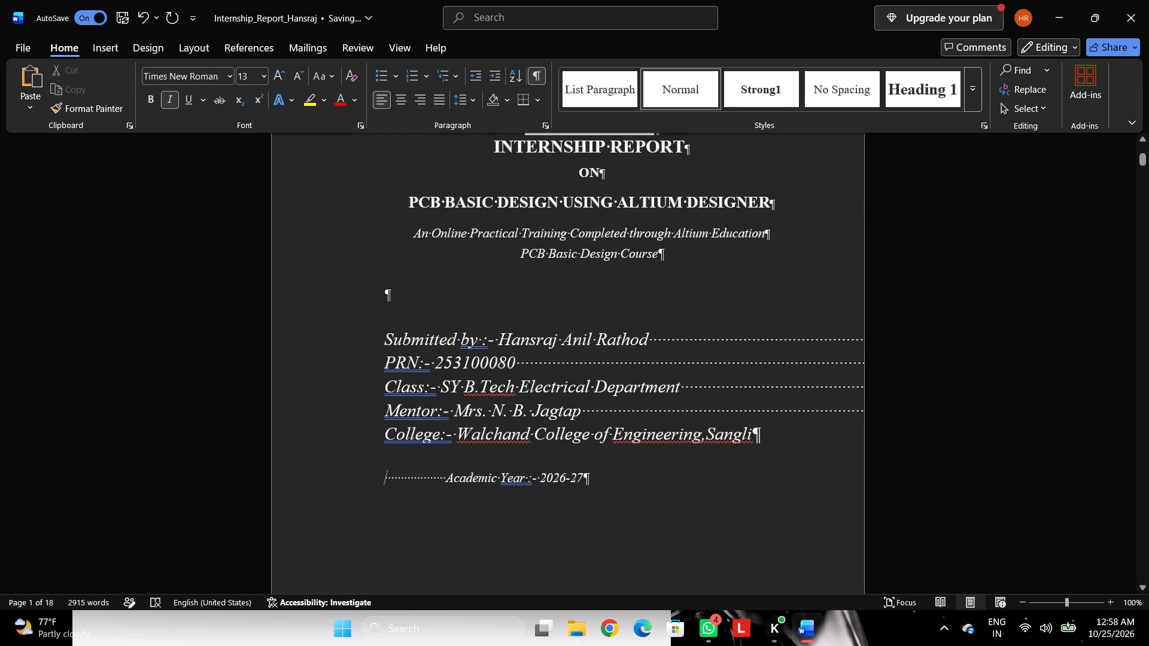
pyautogui.scroll(9, 605, 554)
pyautogui.scroll(-6, 636, 526)
pyautogui.scroll(-4, 689, 462)
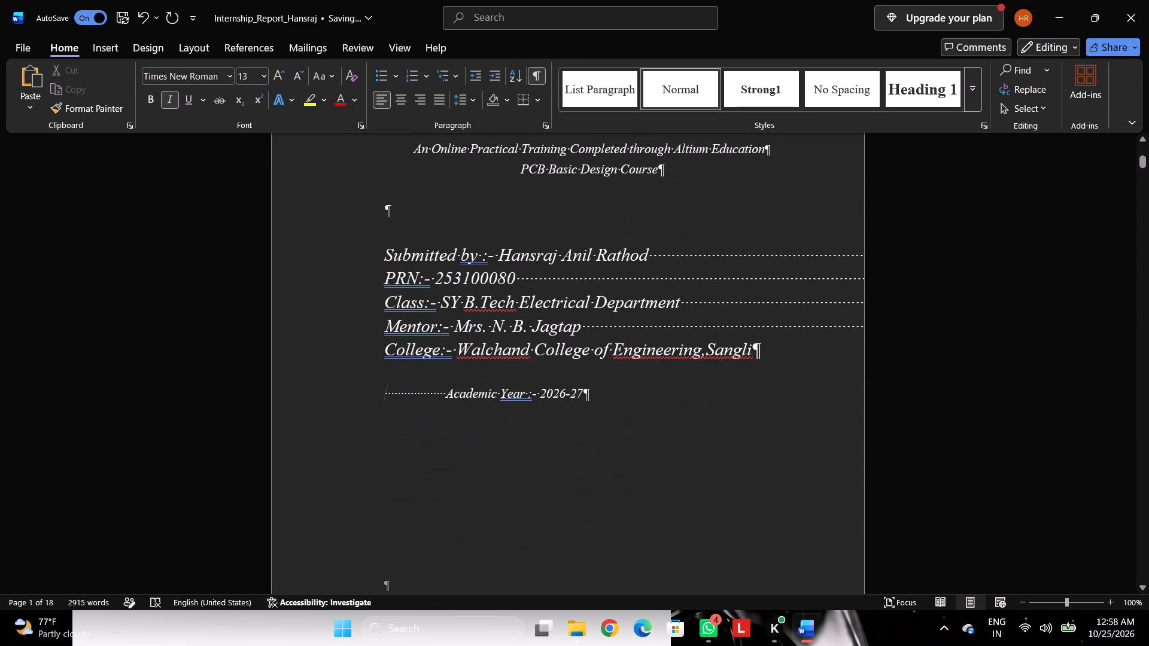
pyautogui.click(408, 210)
pyautogui.press('Return')
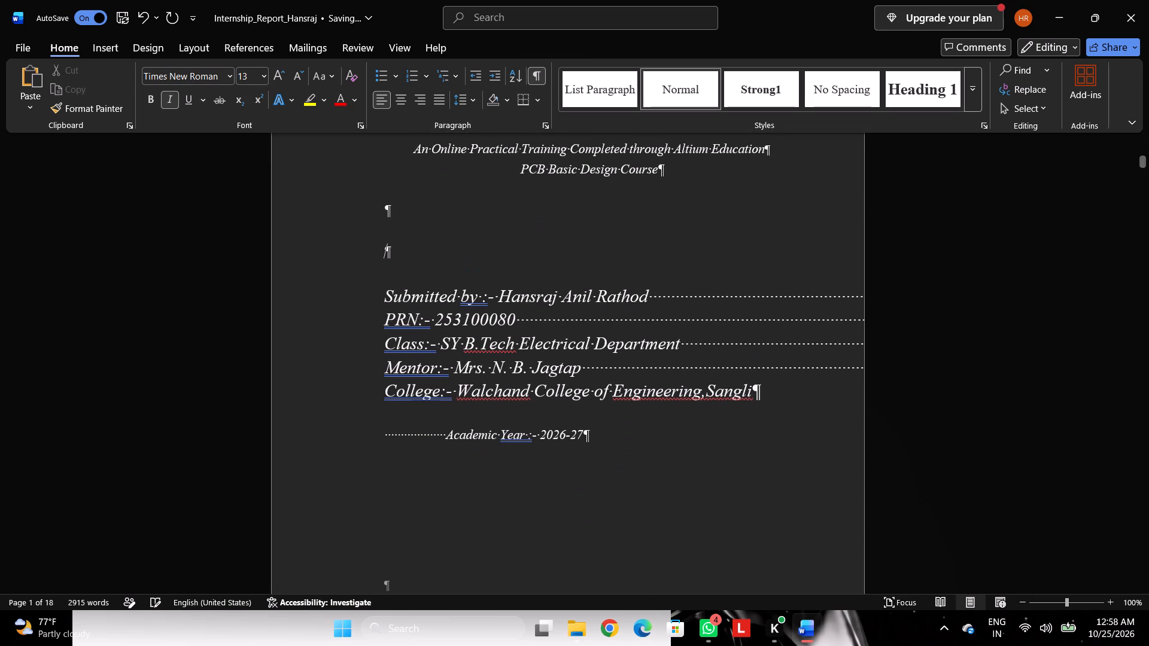
pyautogui.press('Return')
pyautogui.scroll(-3, 570, 344)
pyautogui.scroll(6, 587, 337)
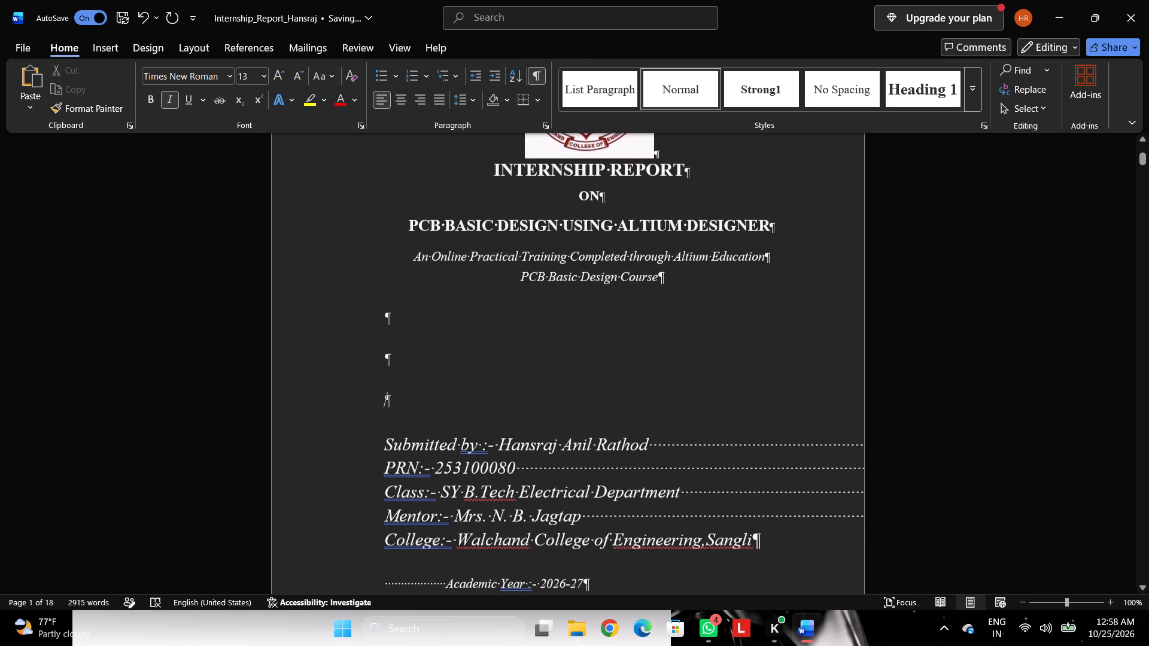
pyautogui.press('BackSpace')
# Extend the Academic Year line's indent to about 40 leading spaces, moving the text toward the middle of the page.
pyautogui.click(439, 543)
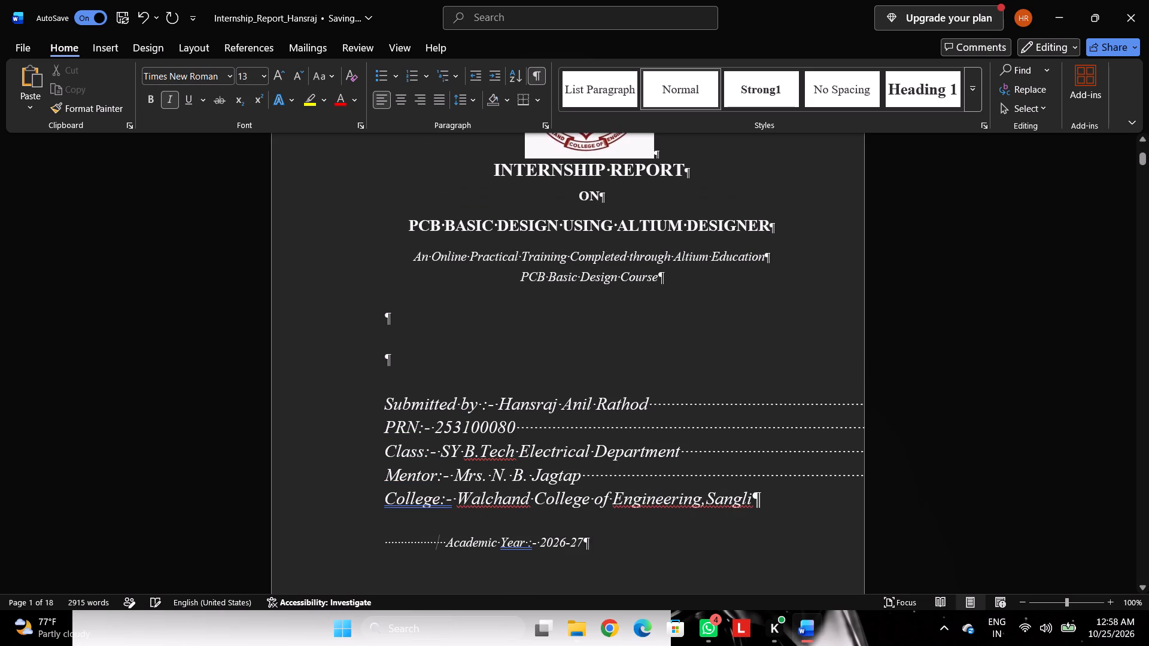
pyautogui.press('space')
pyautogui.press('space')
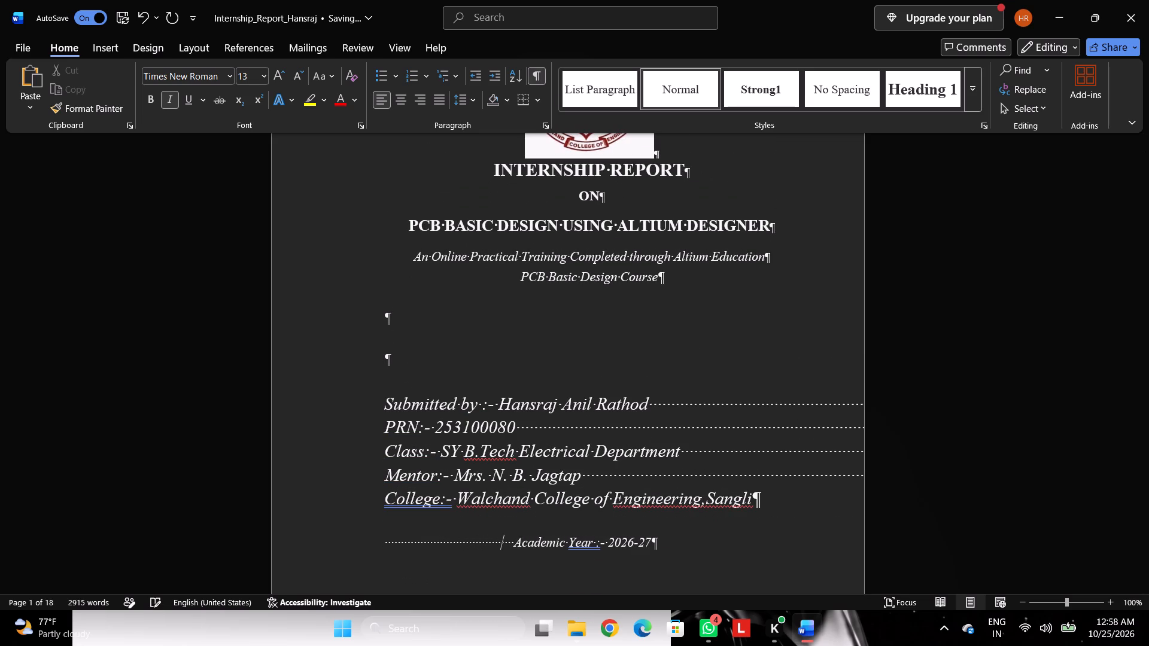
pyautogui.click(494, 298)
pyautogui.click(476, 363)
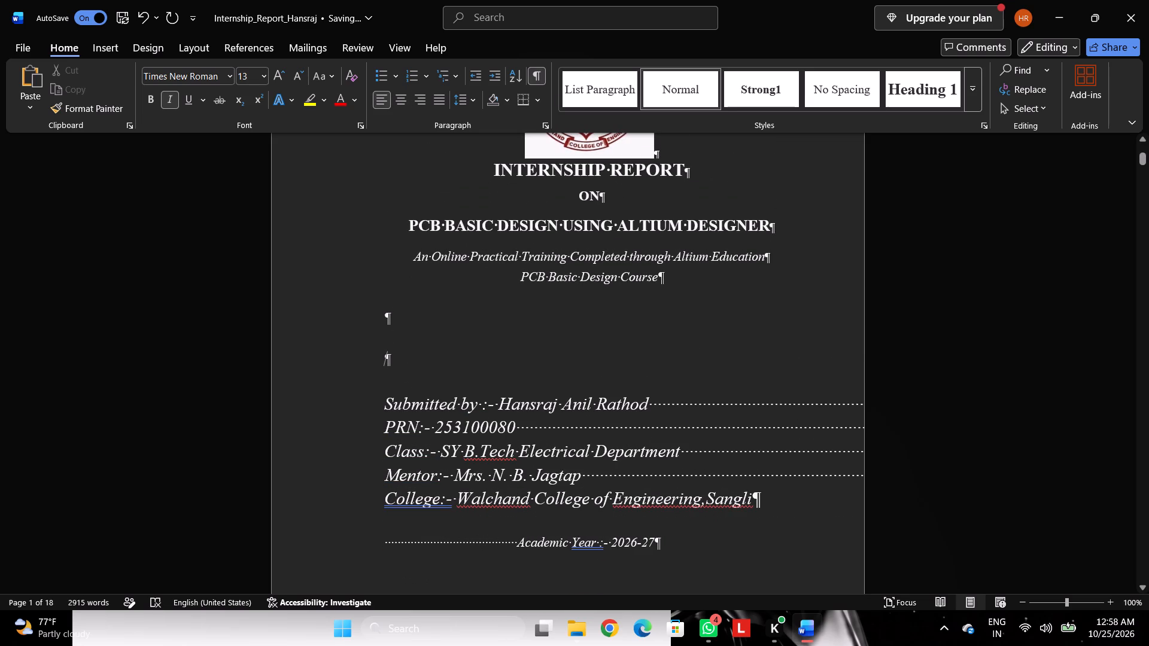
# Remove the italics from the words "Submitted by".
pyautogui.moveTo(384, 402); pyautogui.dragTo(473, 396)
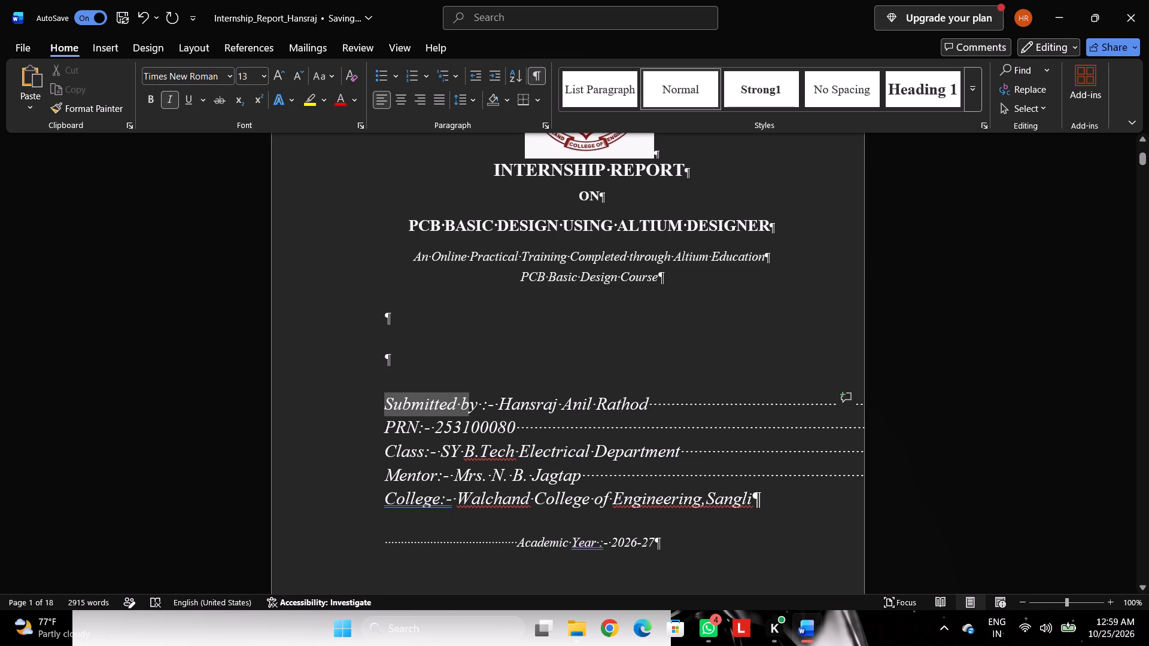
pyautogui.moveTo(473, 396); pyautogui.dragTo(479, 395)
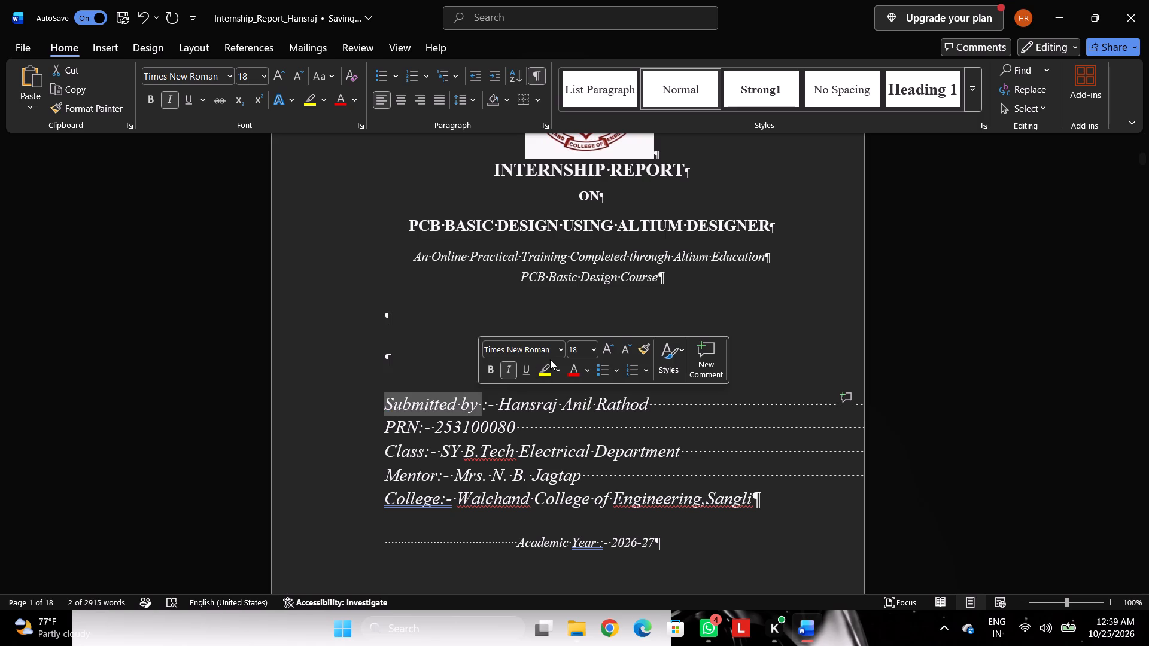
pyautogui.click(510, 371)
pyautogui.click(415, 359)
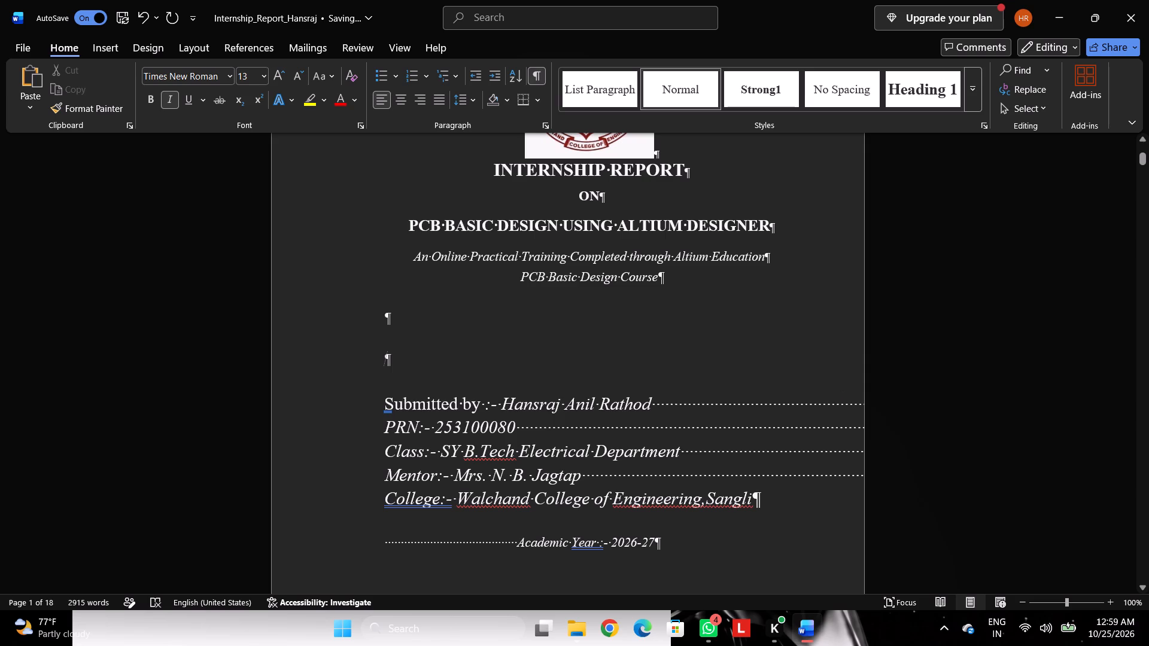
# Remove the italics from the whole student details block, from the "Submitted by" line through the Academic Year line.
pyautogui.moveTo(383, 403); pyautogui.dragTo(758, 499)
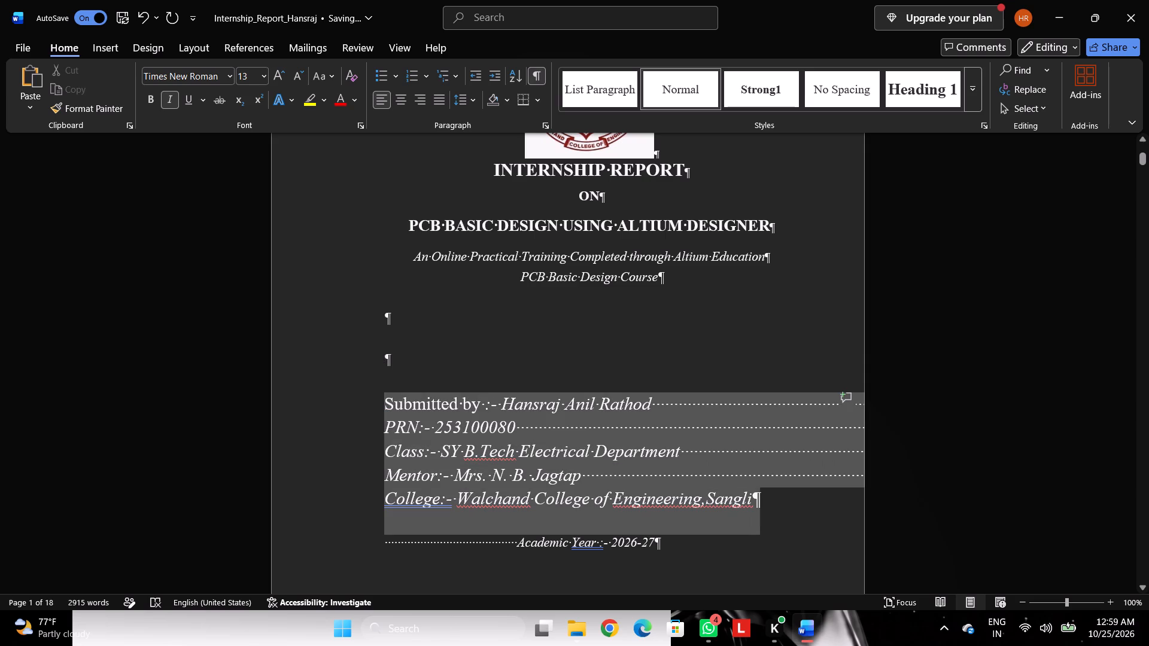
pyautogui.moveTo(758, 499); pyautogui.dragTo(723, 543)
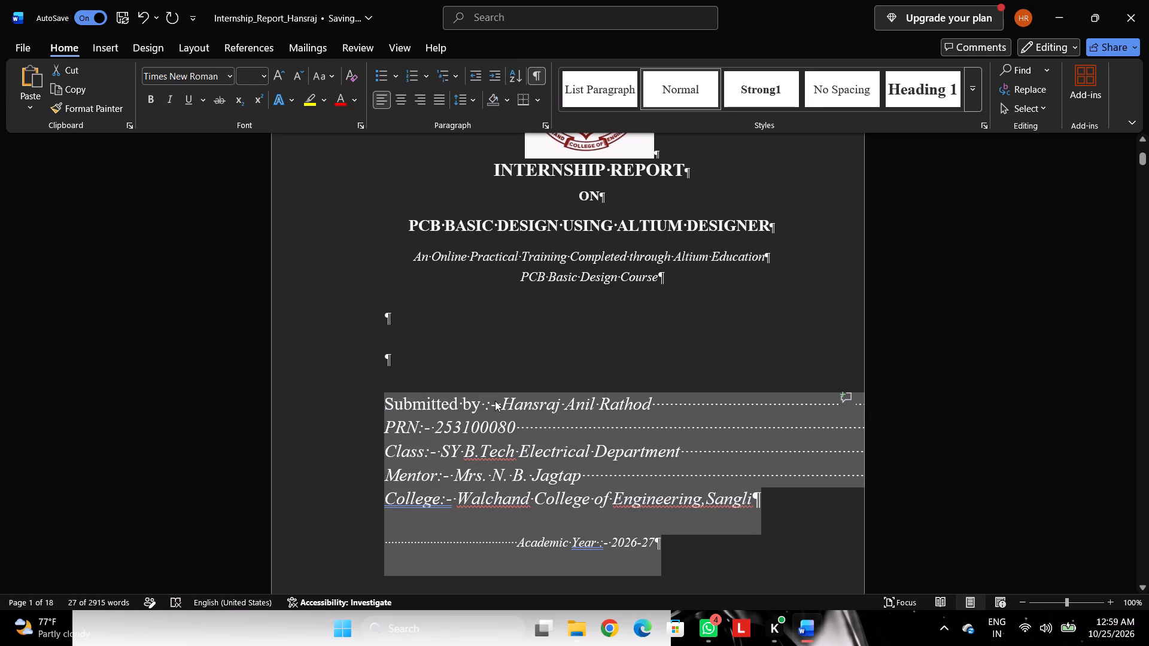
pyautogui.scroll(-11, 493, 400)
pyautogui.scroll(10, 524, 421)
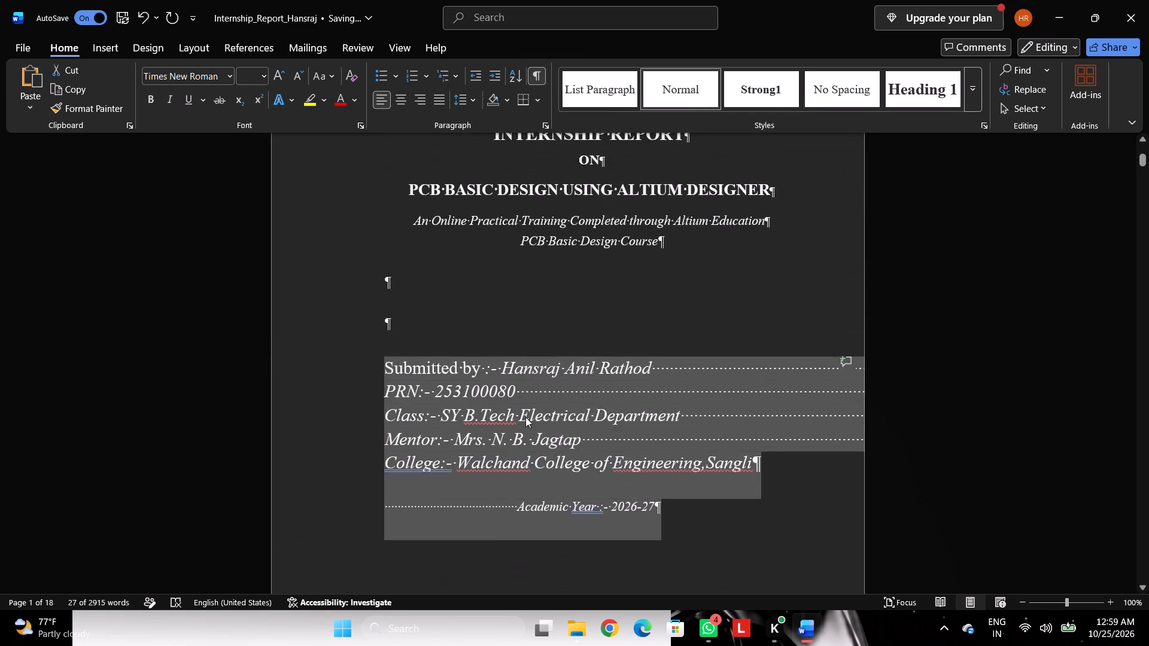
pyautogui.rightClick(525, 417)
pyautogui.click(561, 464)
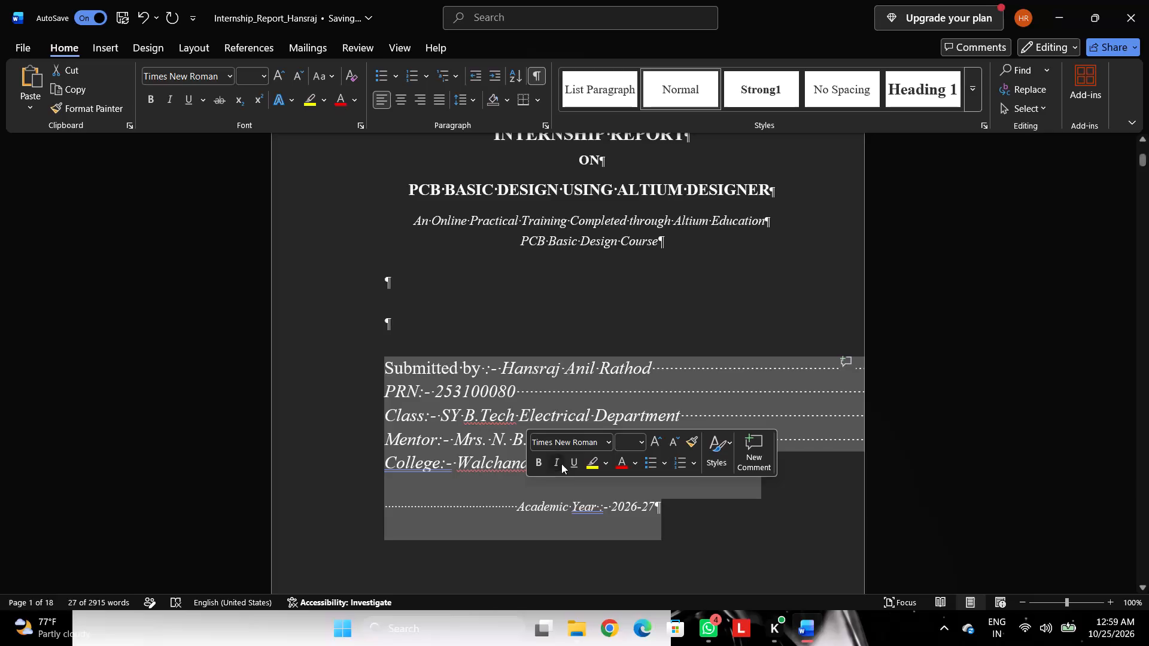
pyautogui.click(561, 464)
pyautogui.click(279, 403)
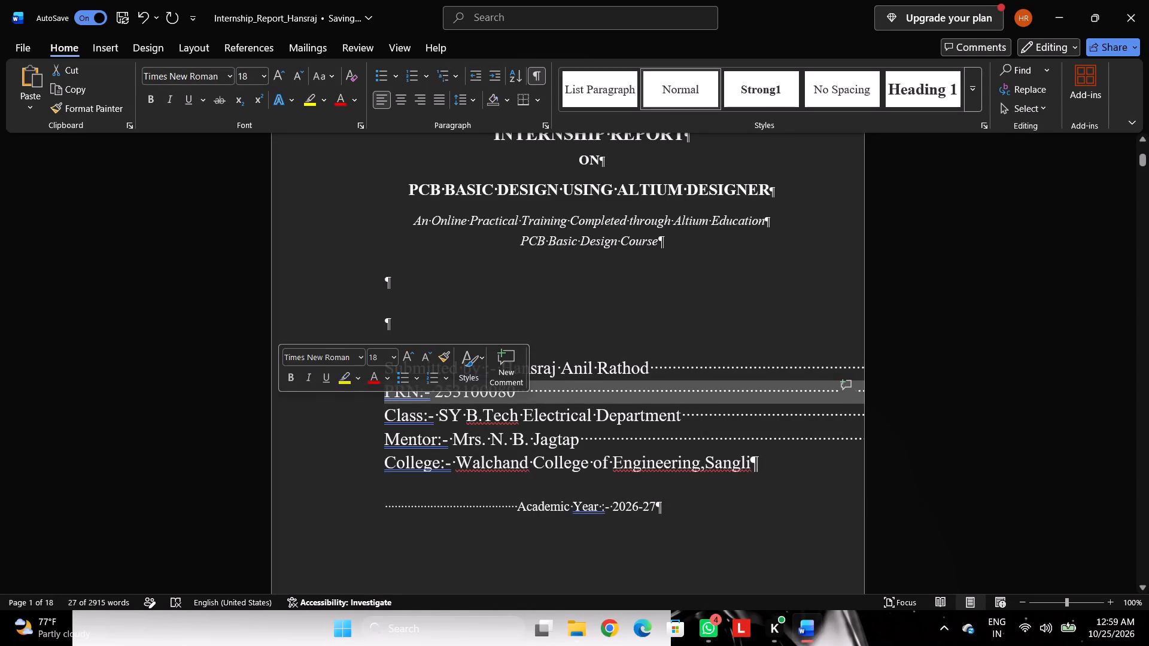
pyautogui.click(344, 420)
pyautogui.click(345, 420)
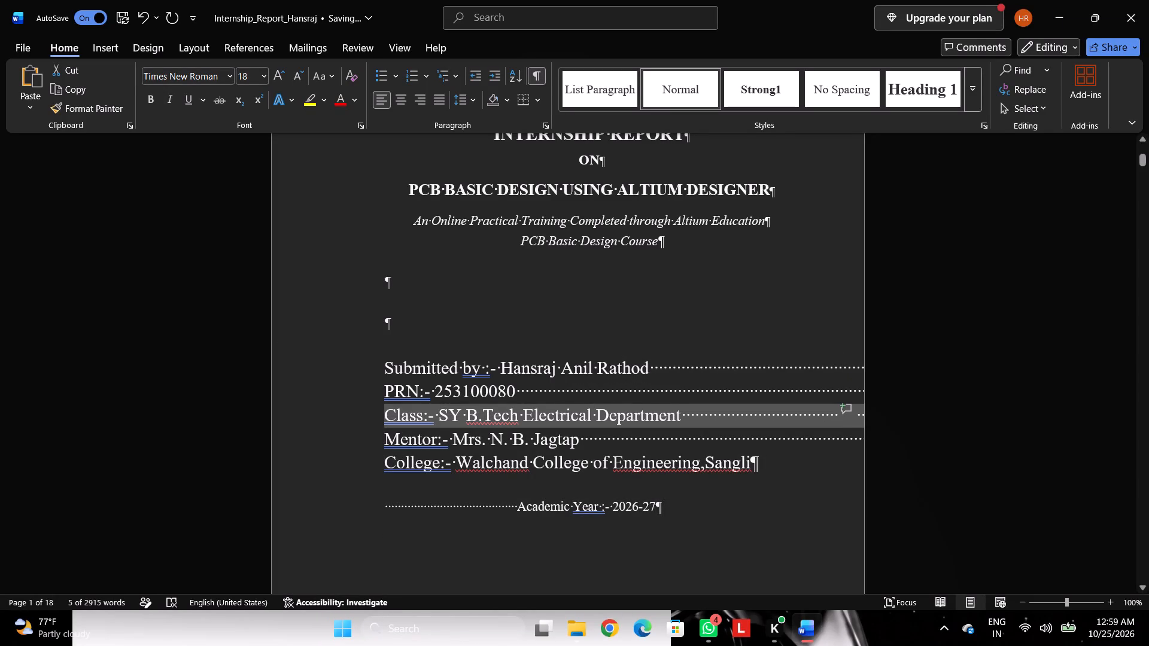
# Make the labels "Submitted by", "PRN", "Class", "Mentor" and "College" bold in the cover page's student details block.
pyautogui.moveTo(384, 368); pyautogui.dragTo(479, 375)
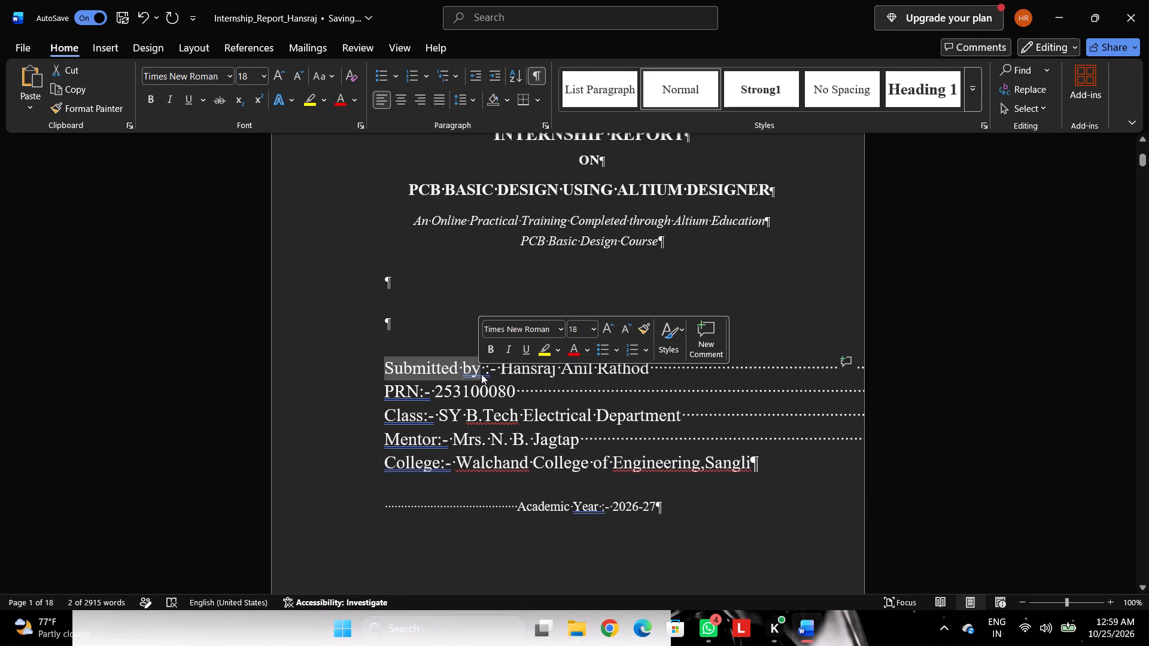
pyautogui.click(493, 356)
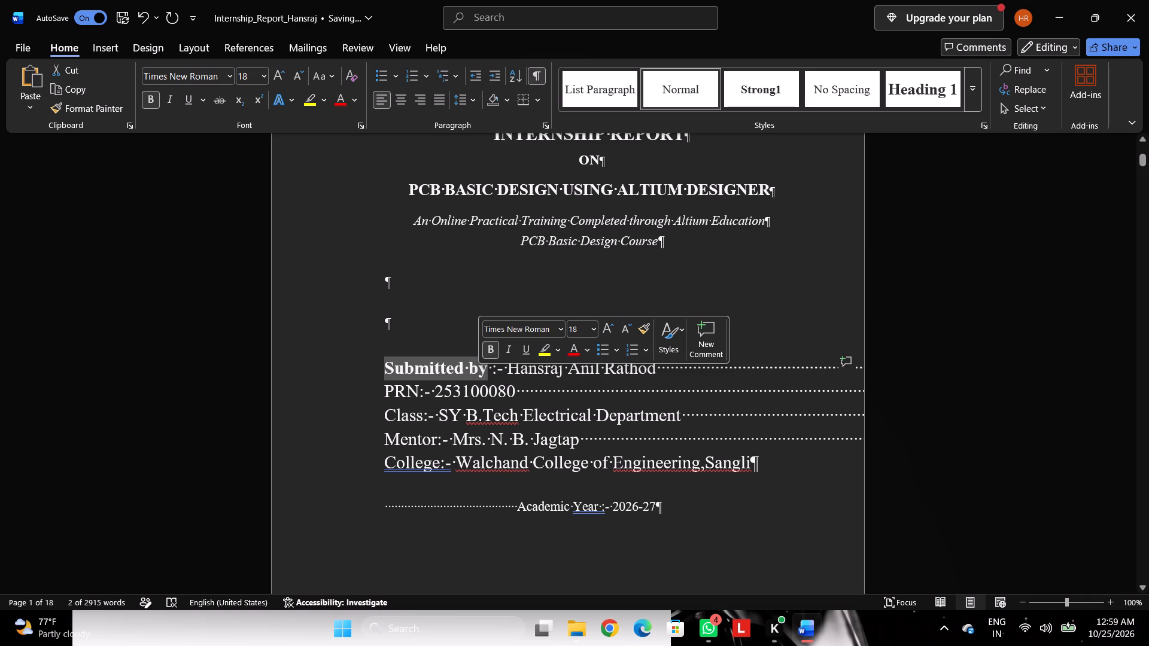
pyautogui.moveTo(385, 392); pyautogui.dragTo(413, 392)
pyautogui.click(418, 367)
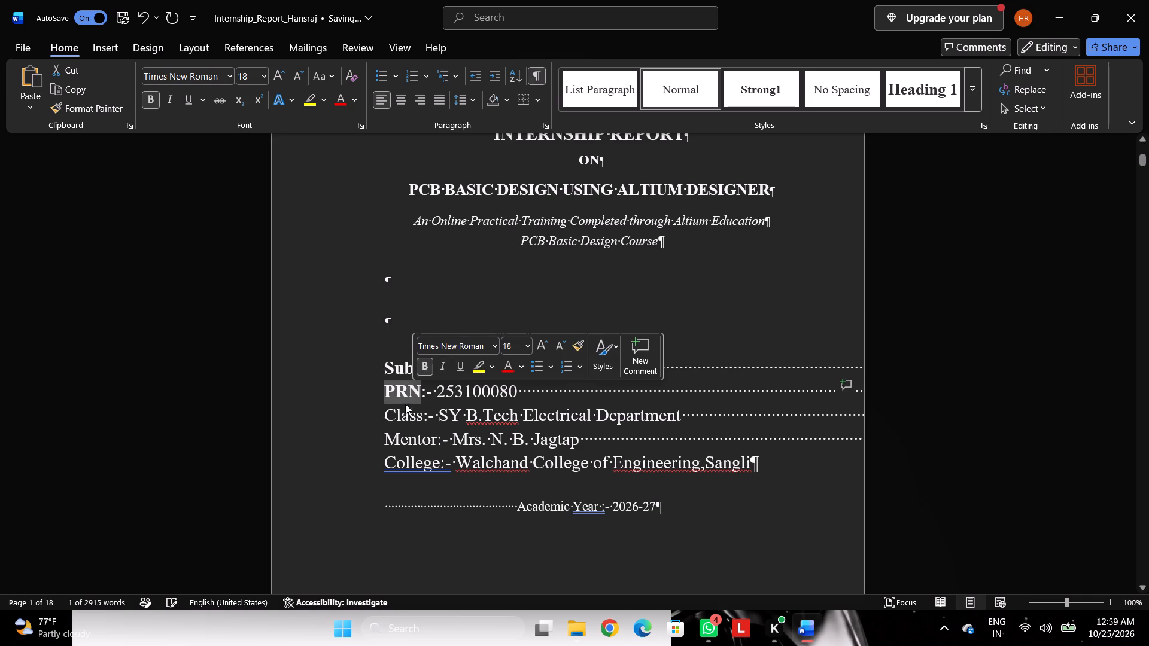
pyautogui.moveTo(384, 412); pyautogui.dragTo(422, 412)
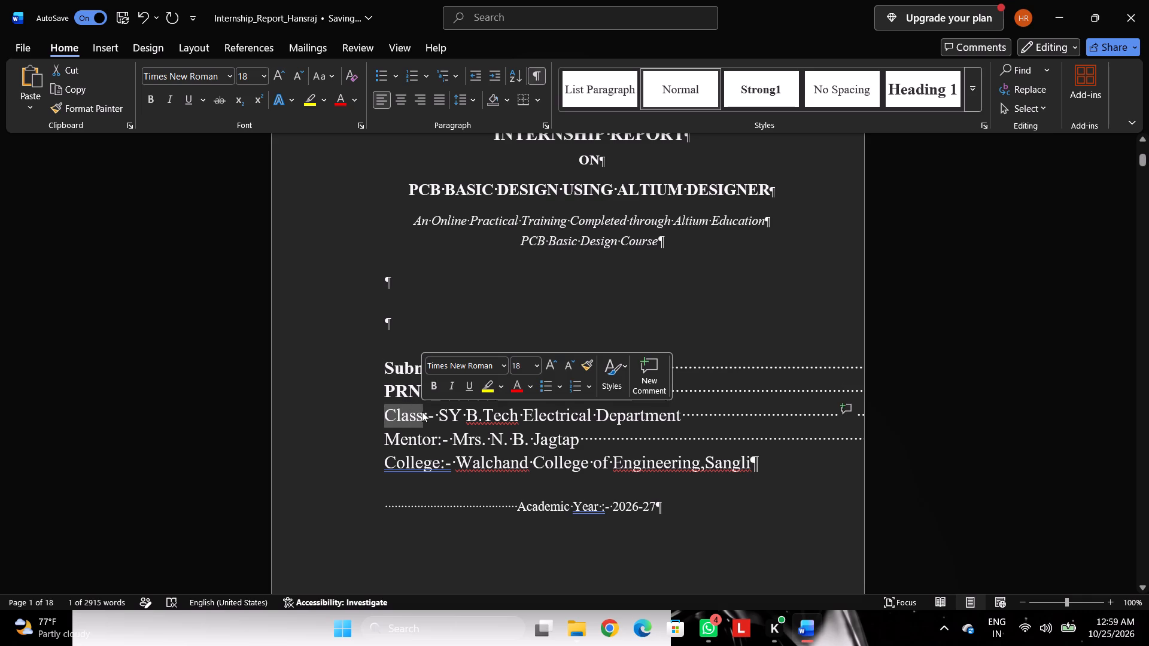
pyautogui.click(434, 390)
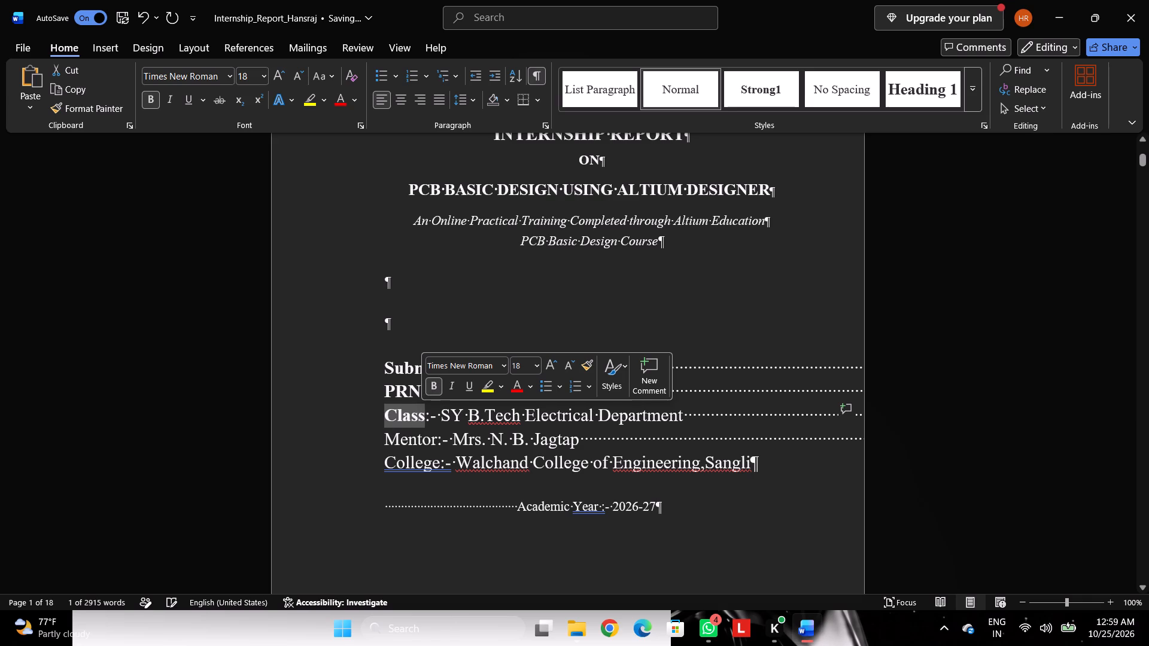
pyautogui.moveTo(387, 431); pyautogui.dragTo(437, 431)
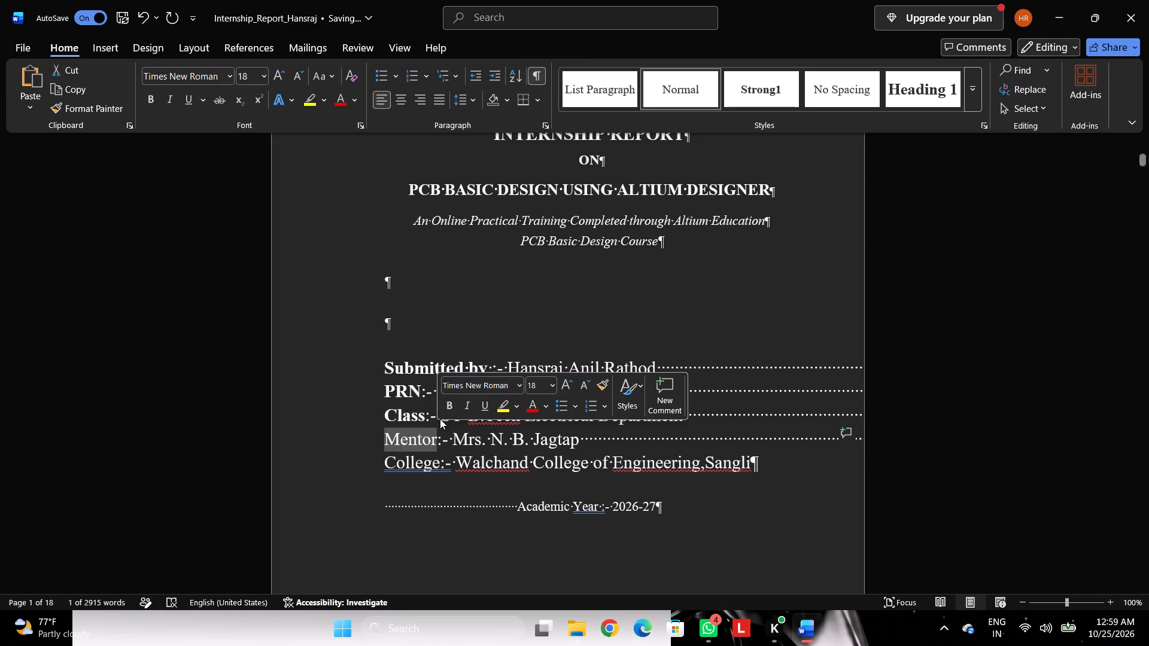
pyautogui.click(443, 411)
pyautogui.moveTo(385, 467); pyautogui.dragTo(434, 462)
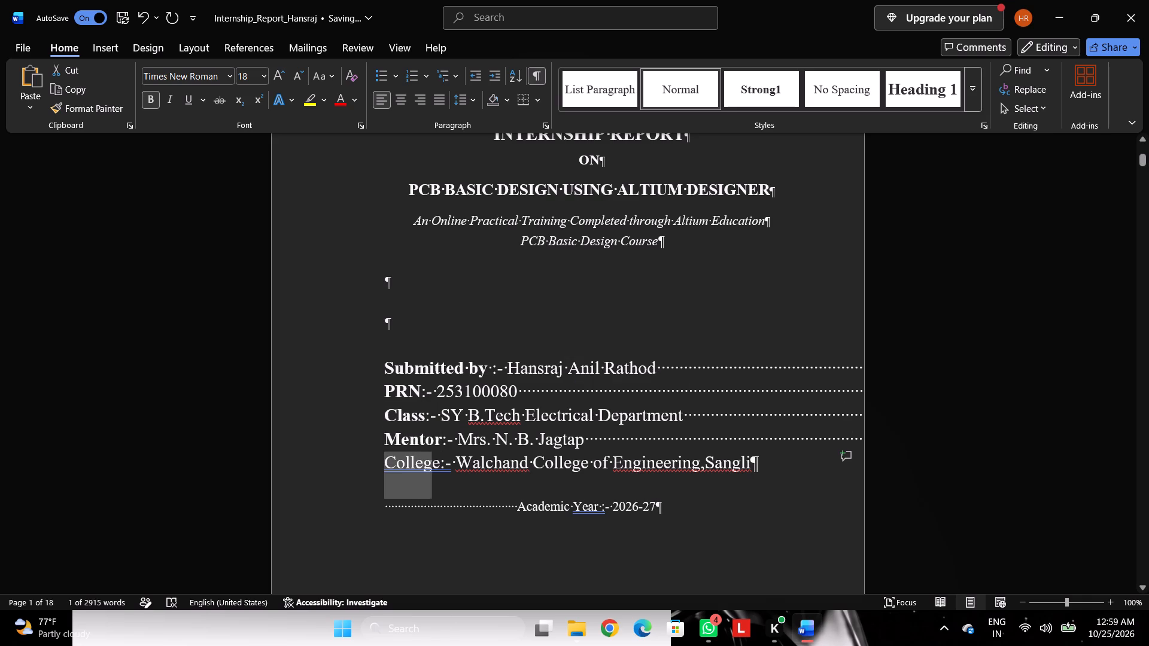
pyautogui.moveTo(434, 462); pyautogui.dragTo(440, 461)
pyautogui.click(447, 440)
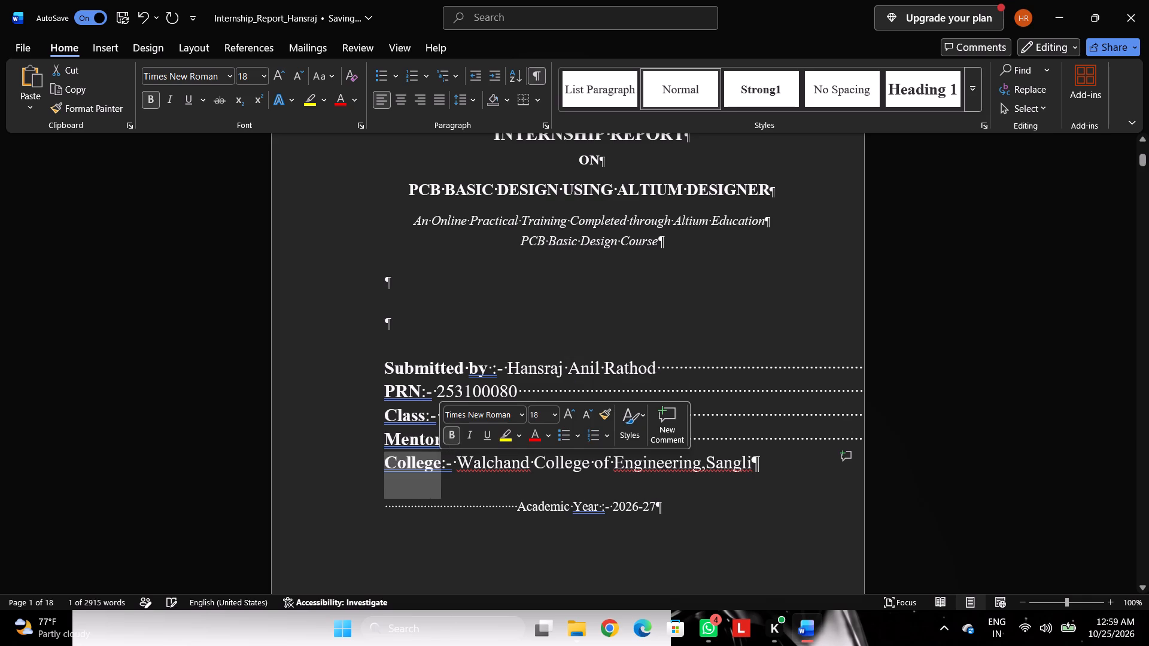
pyautogui.click(462, 294)
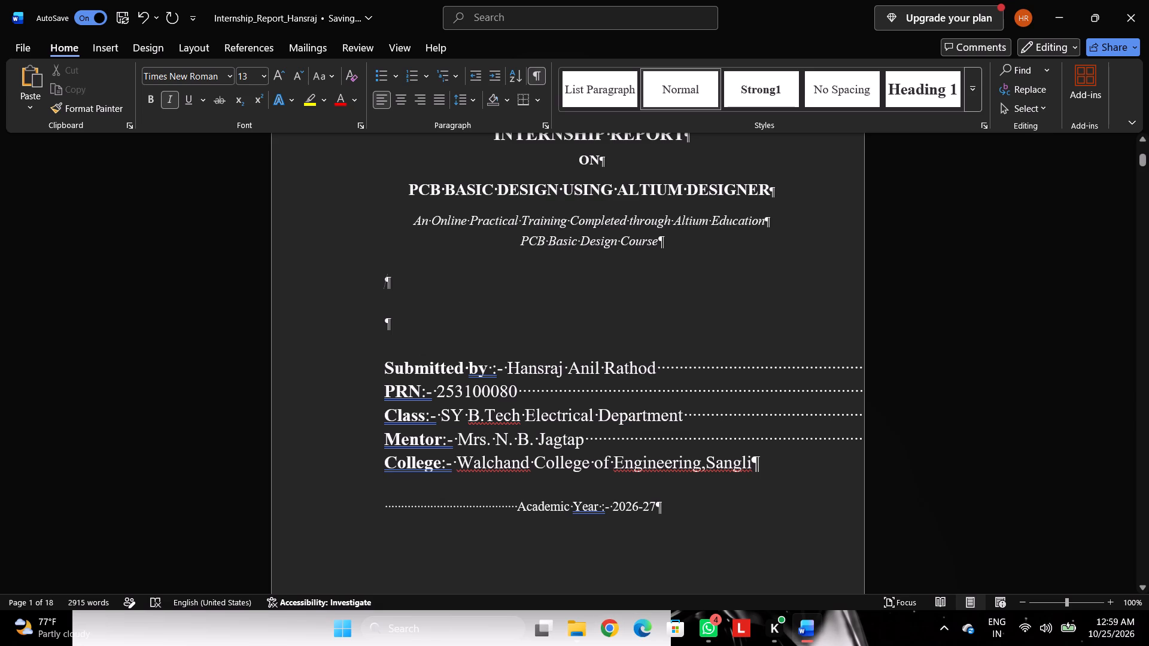
# Make the "Academic Year" label bold in the last line of the cover page, leaving out the year value.
pyautogui.moveTo(515, 507); pyautogui.dragTo(595, 498)
pyautogui.click(519, 545)
pyautogui.moveTo(514, 504); pyautogui.dragTo(555, 504)
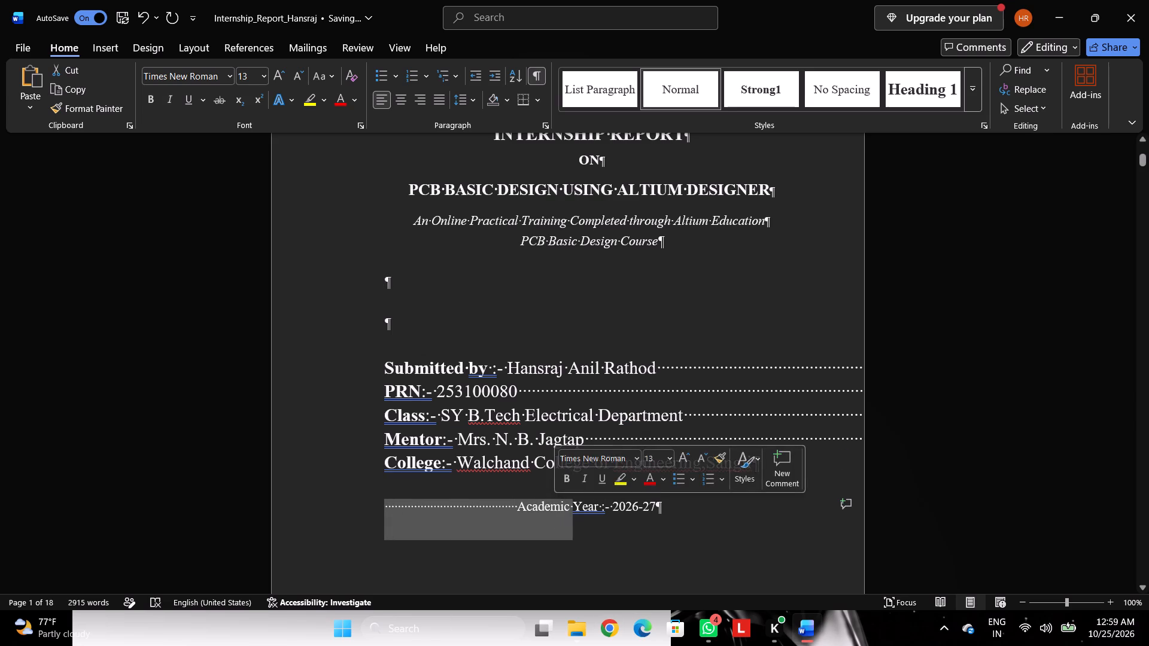
pyautogui.moveTo(595, 509); pyautogui.dragTo(548, 511)
pyautogui.click(560, 482)
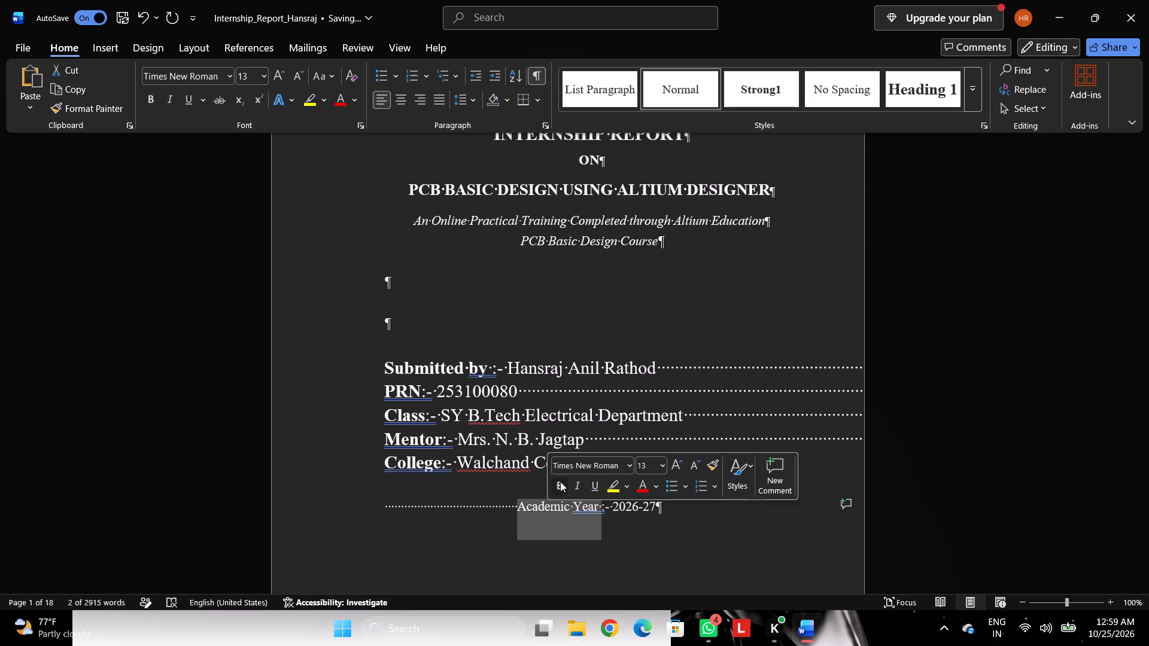
pyautogui.click(455, 547)
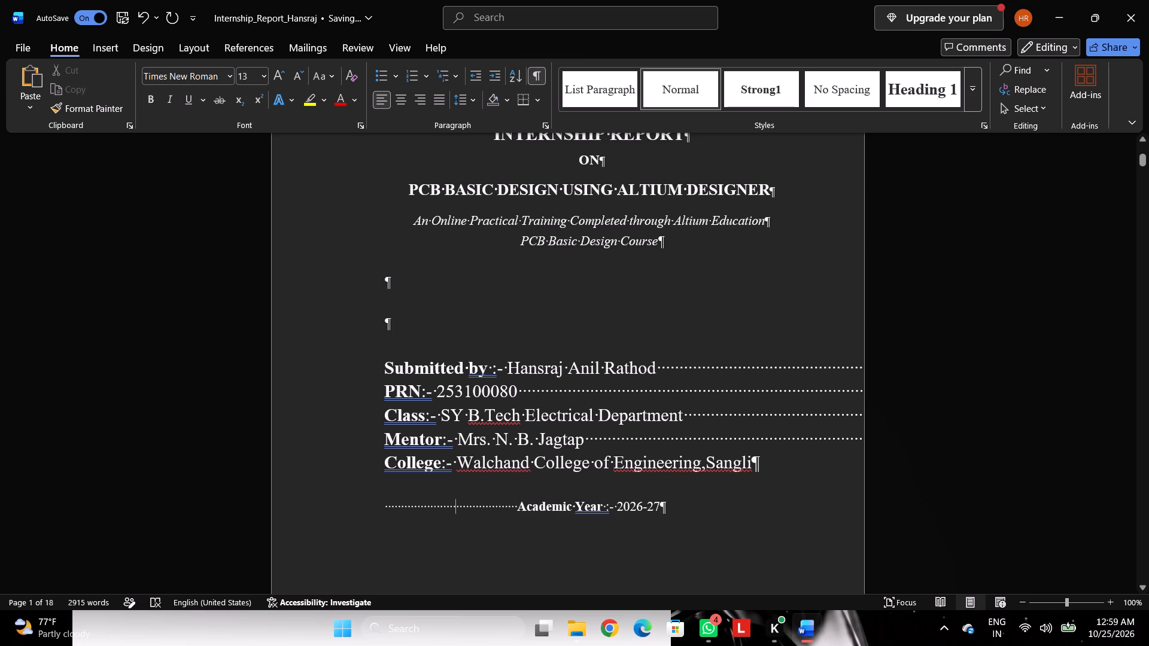
# Set the font size of the text "Academic Year :- 2026-27" to 14.
pyautogui.moveTo(518, 507); pyautogui.dragTo(658, 502)
pyautogui.click(768, 456)
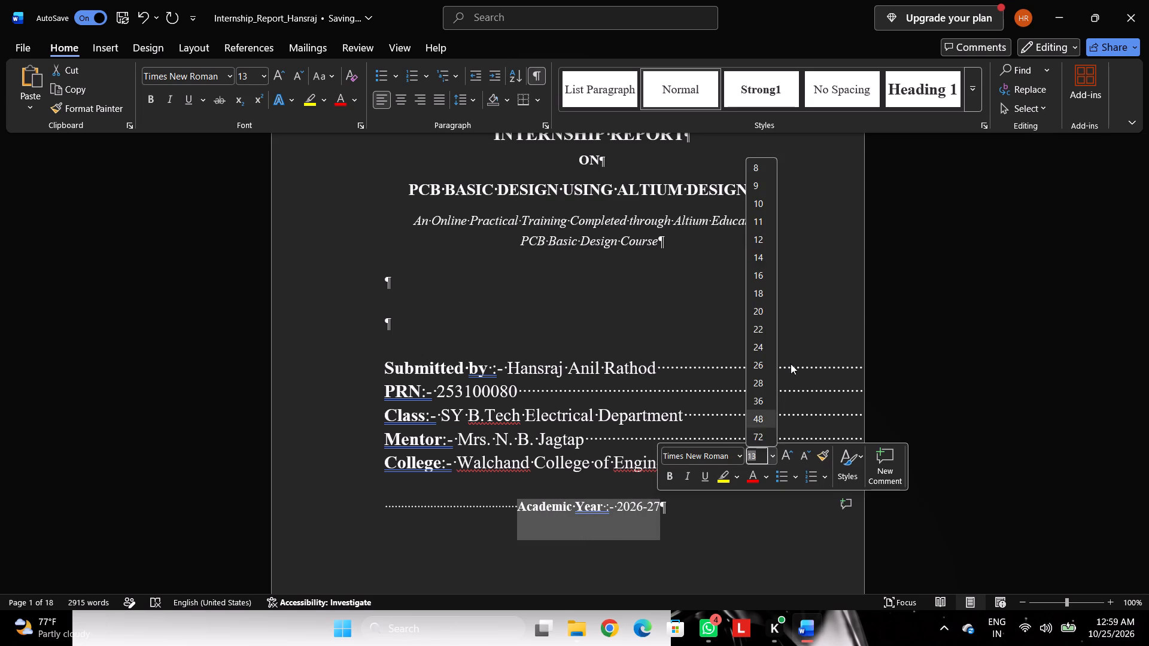
pyautogui.click(751, 262)
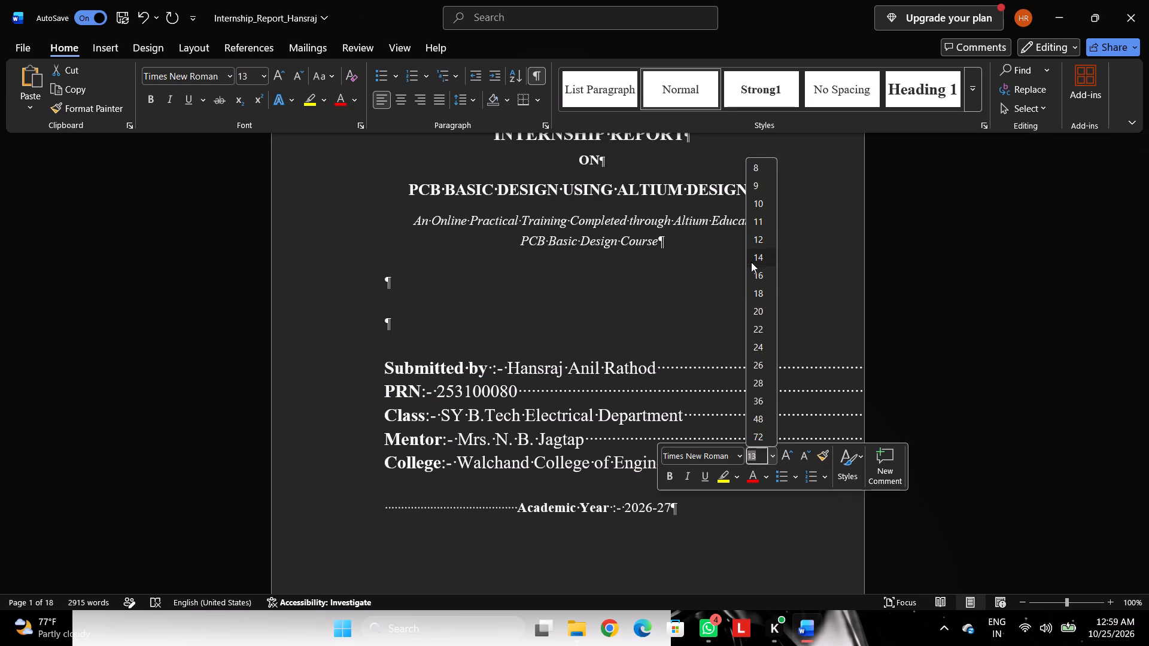
pyautogui.click(581, 270)
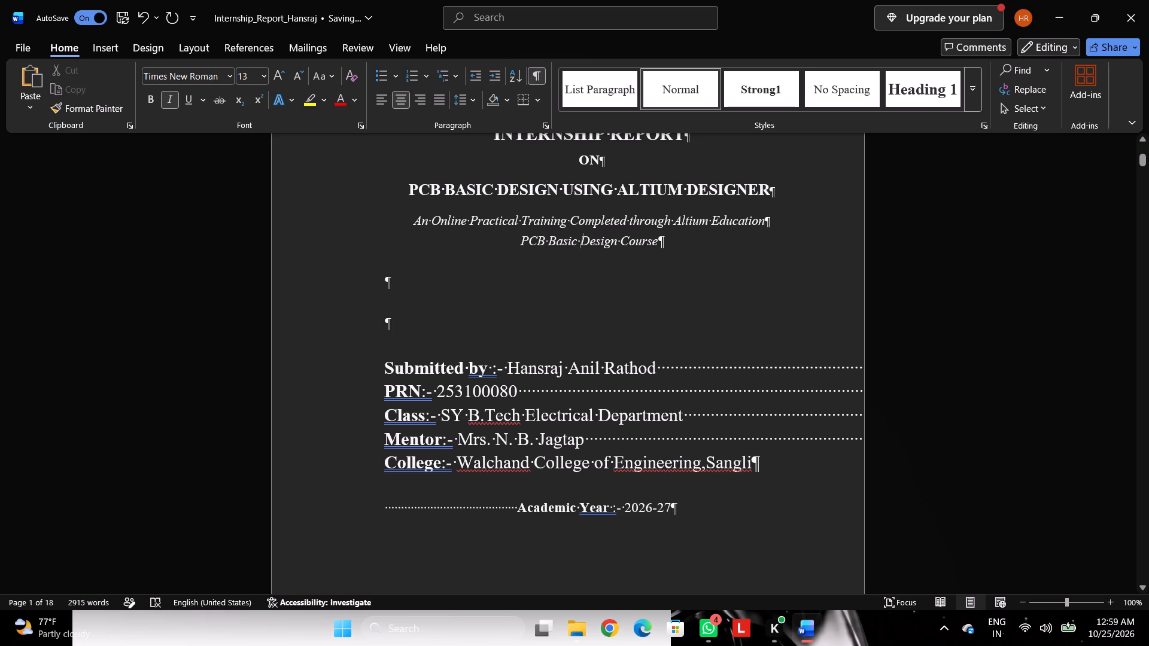
# Save the internship report document.
pyautogui.scroll(4, 552, 369)
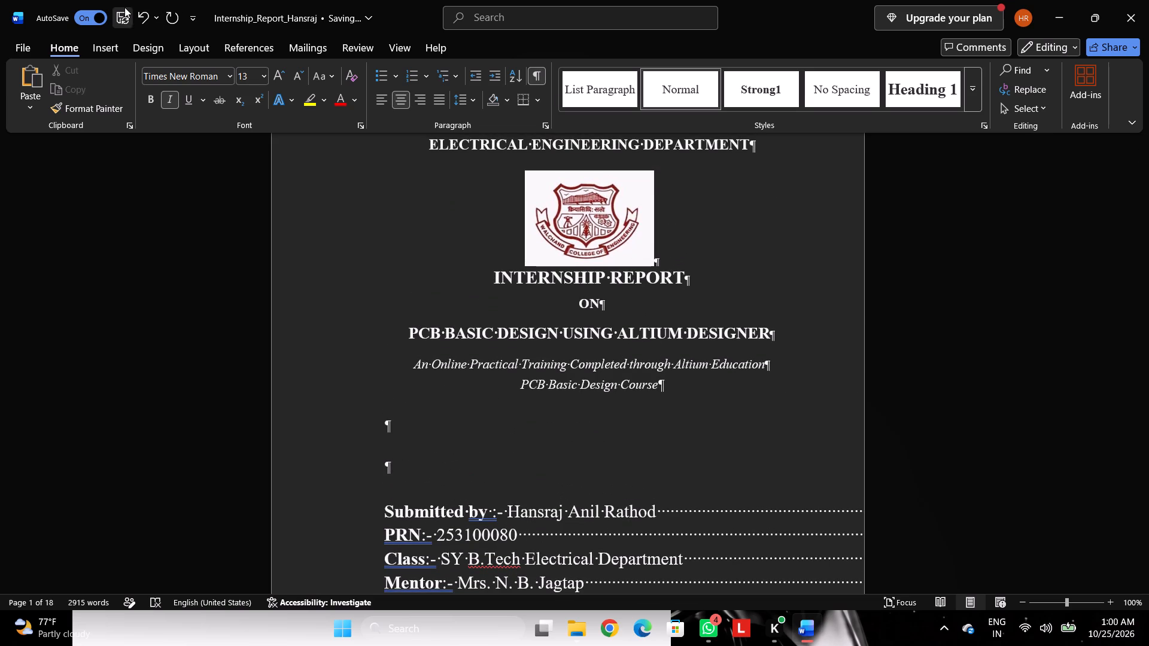
pyautogui.click(124, 7)
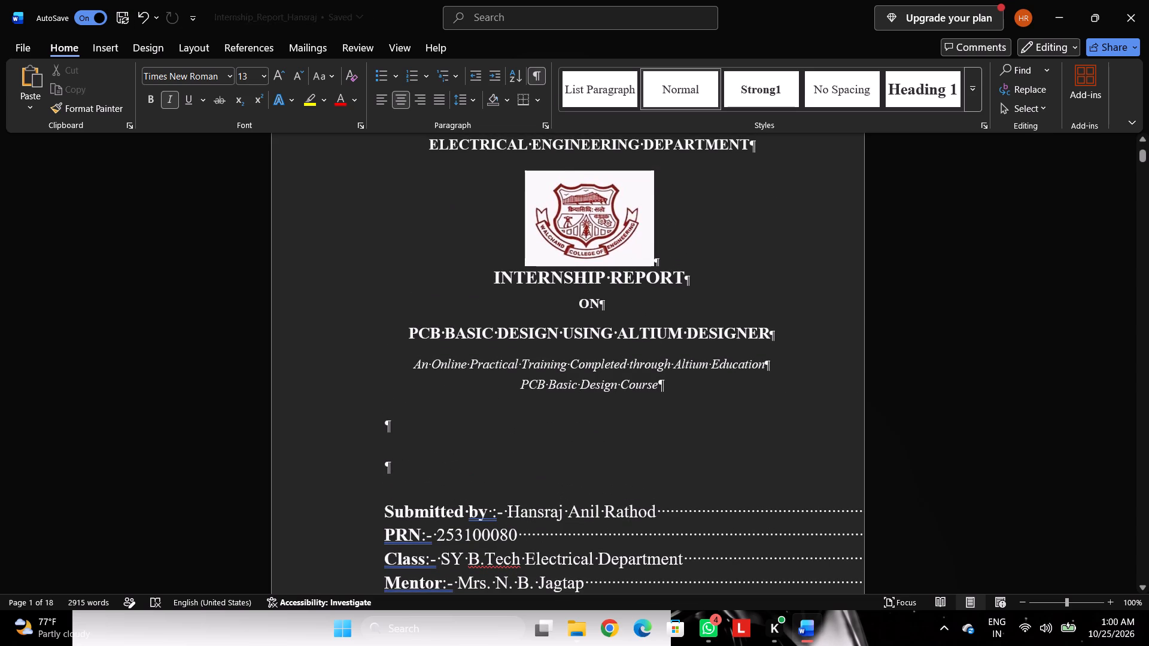
# Review the layout of the finished cover page and the Certificate of Completion page that follows it.
pyautogui.scroll(5, 648, 376)
pyautogui.scroll(-15, 638, 365)
pyautogui.scroll(10, 603, 352)
pyautogui.scroll(-16, 588, 346)
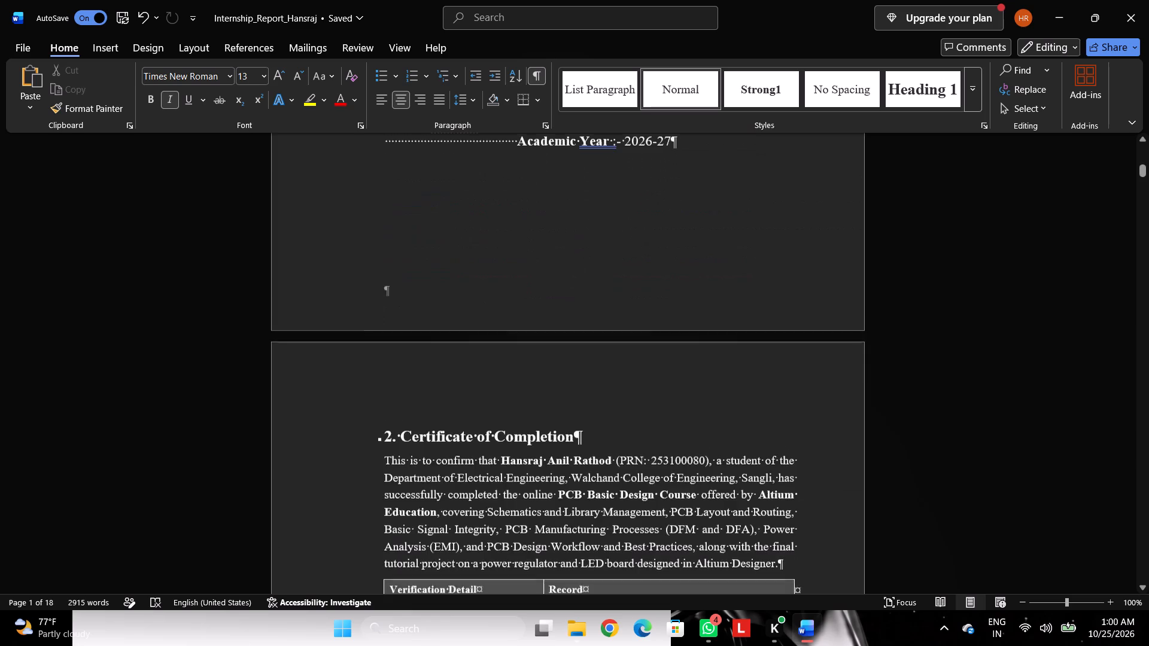
pyautogui.scroll(-14, 586, 345)
pyautogui.scroll(3, 579, 331)
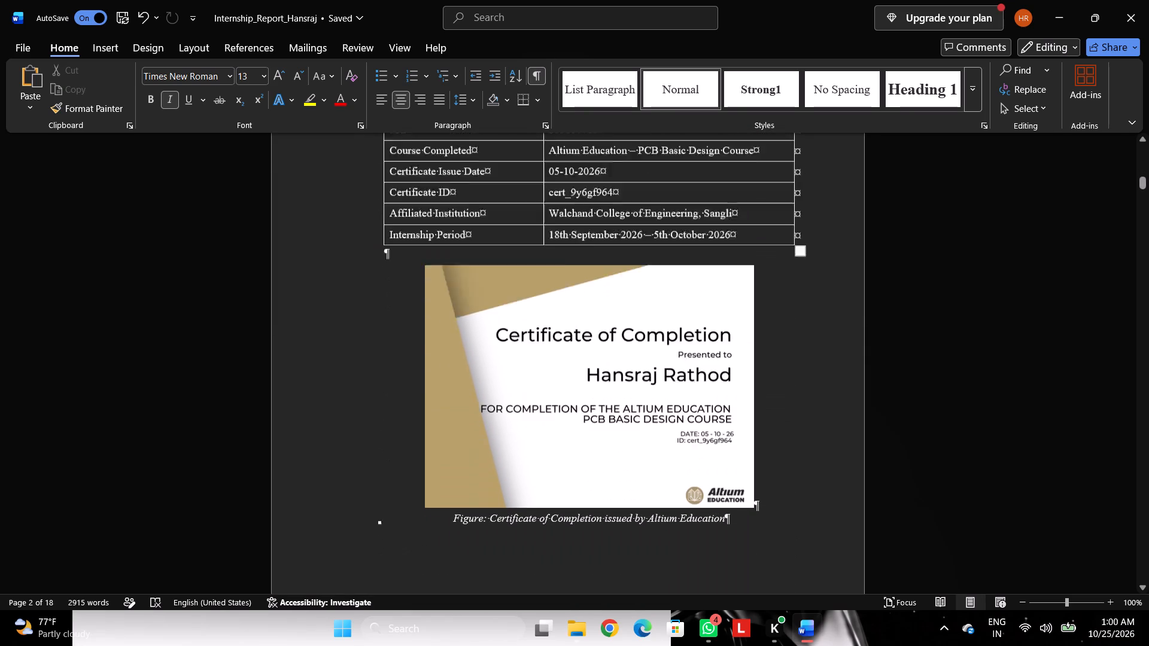
pyautogui.scroll(14, 574, 331)
pyautogui.scroll(14, 397, 362)
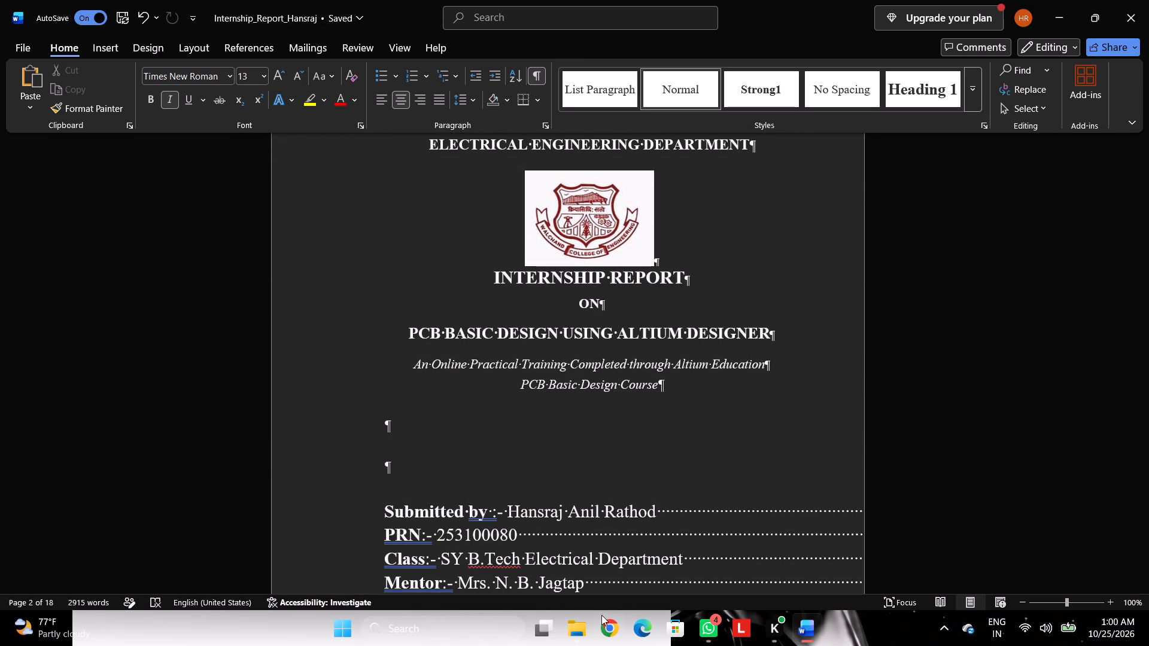
# Switch to File Explorer, refresh the Documents folder and copy the Internship_Report_Hansraj file.
pyautogui.click(582, 623)
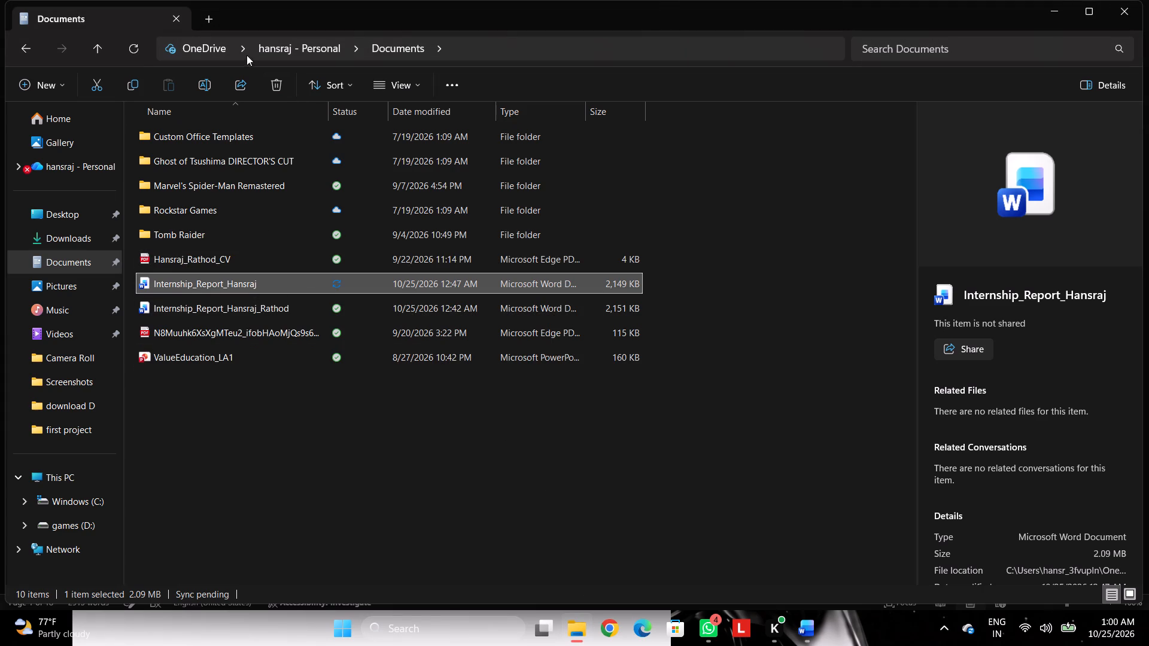
pyautogui.click(129, 41)
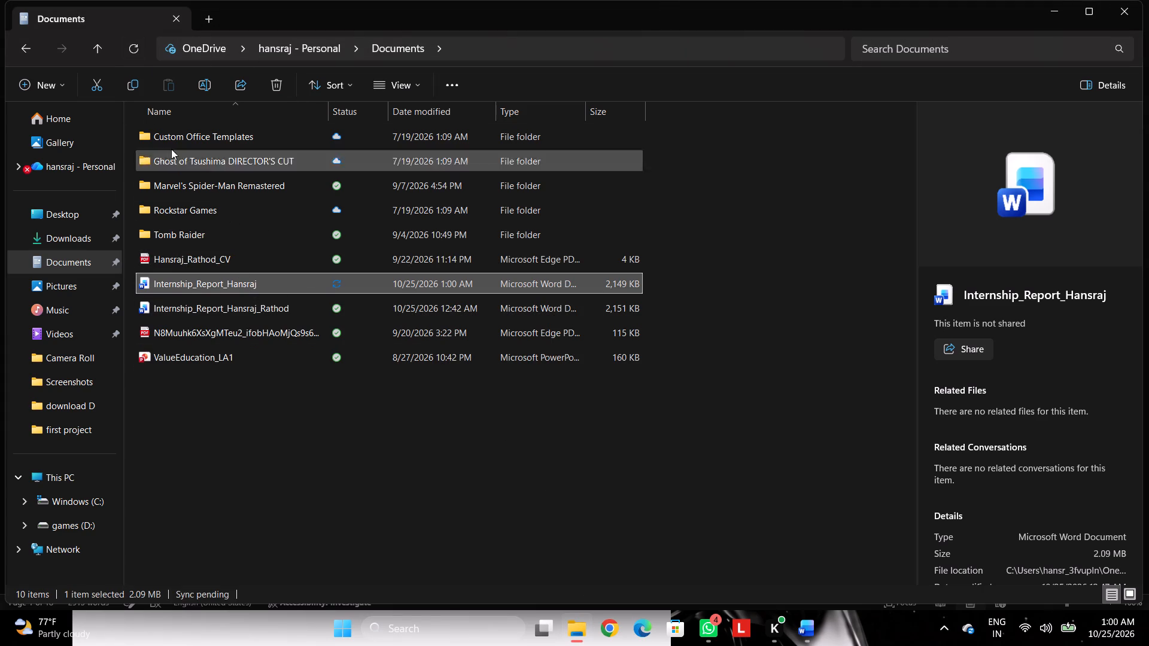
pyautogui.click(136, 83)
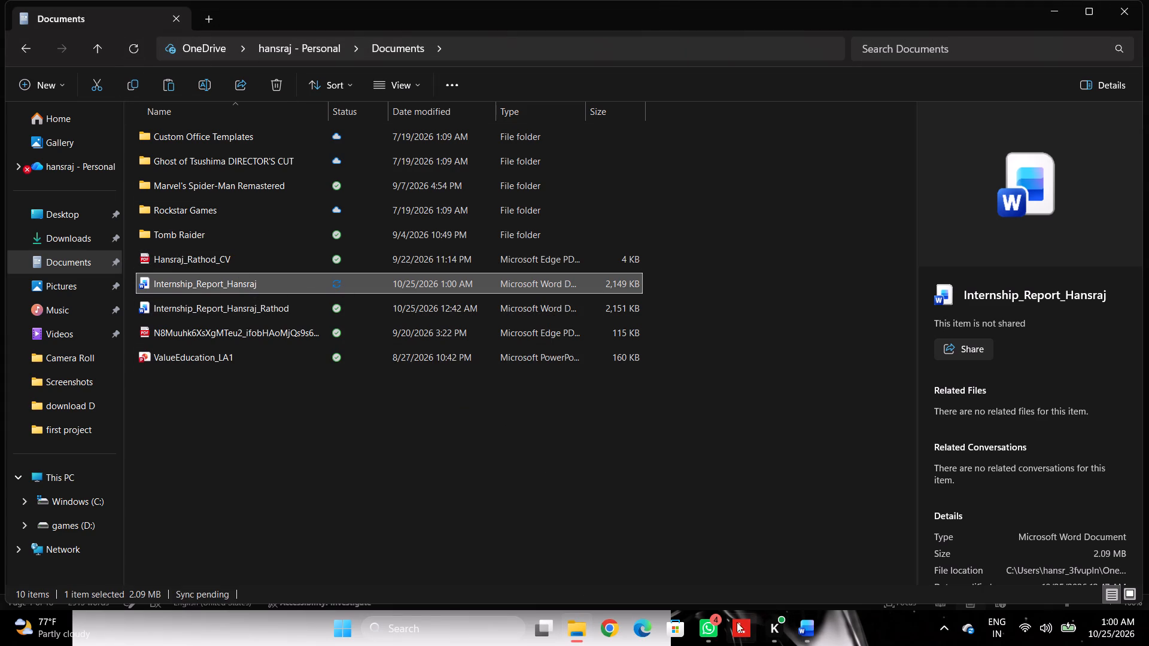
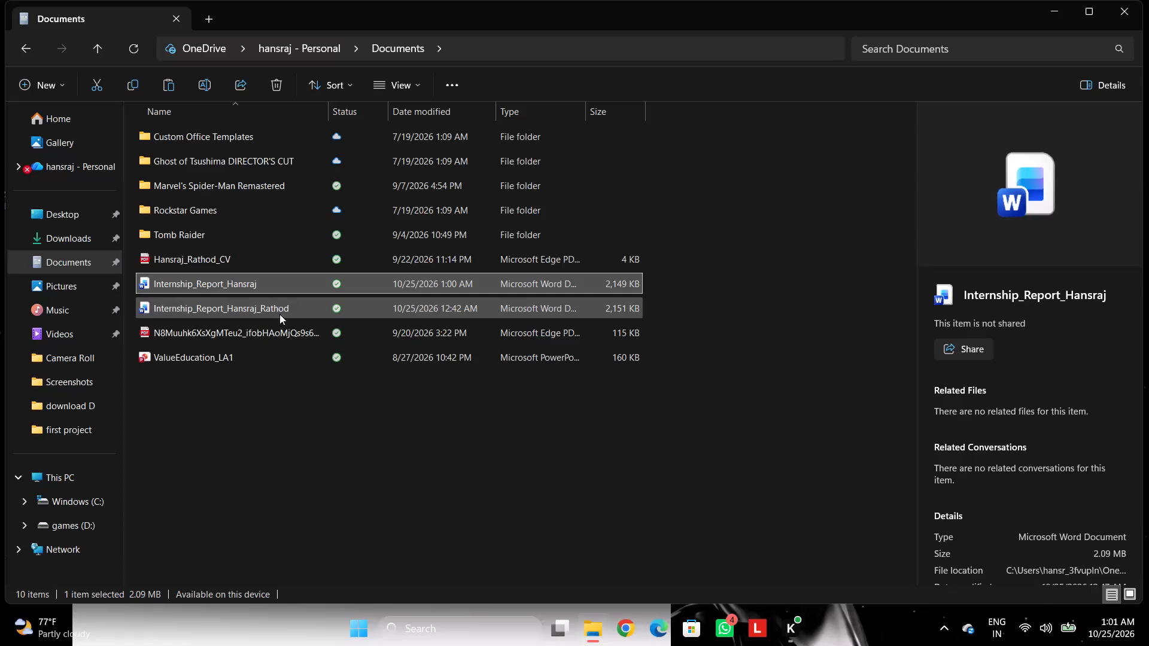
# Delete the older internship report Word file, modified at 12:42 AM, from the Documents folder.
pyautogui.click(281, 310)
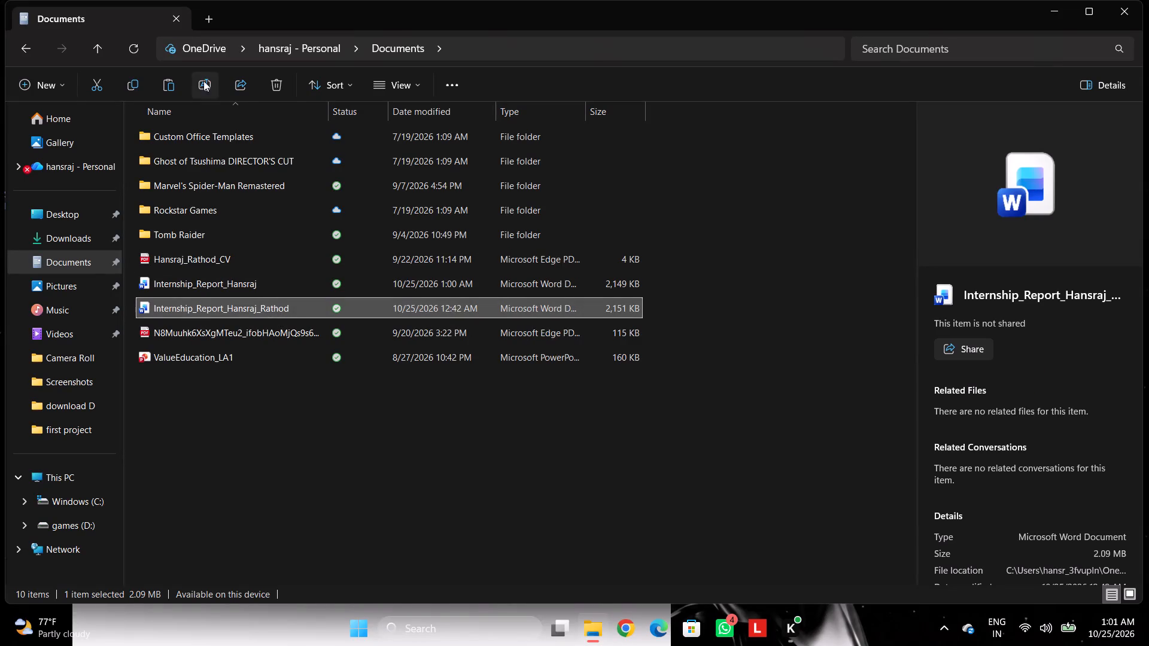
pyautogui.click(280, 76)
pyautogui.click(260, 306)
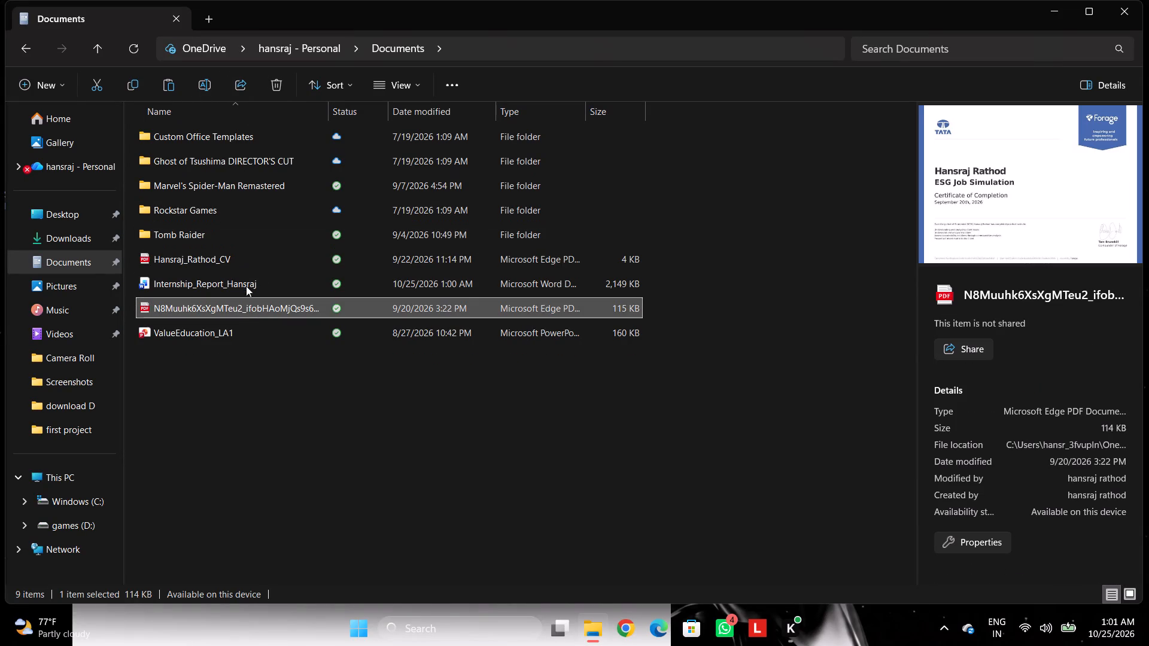
pyautogui.click(259, 322)
pyautogui.click(246, 276)
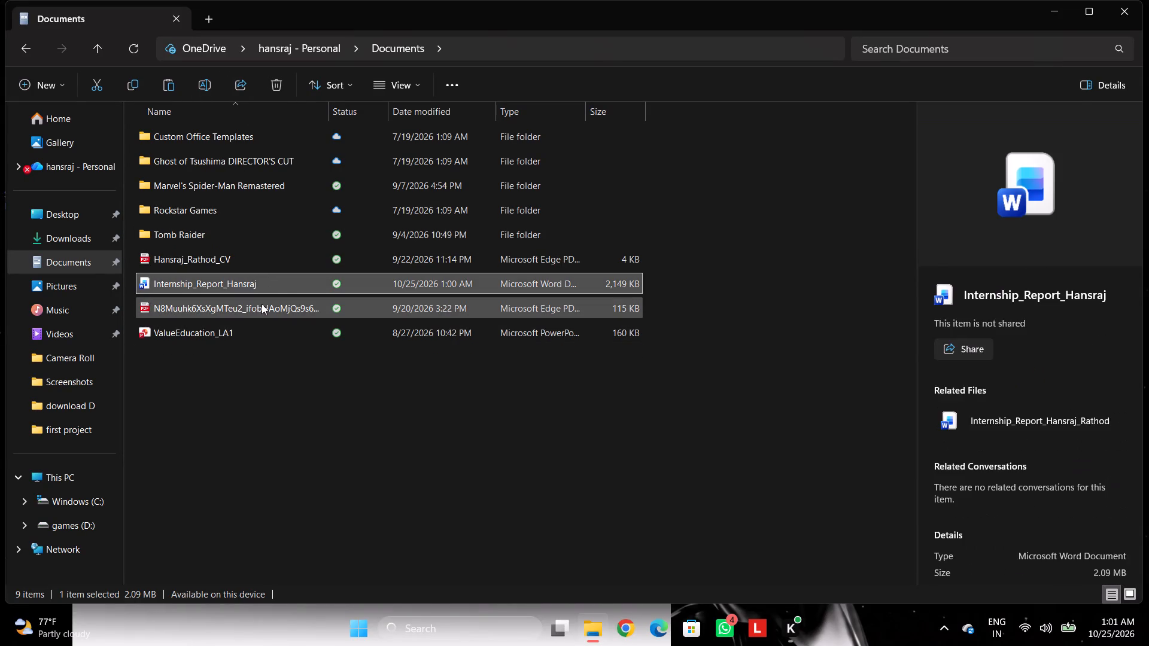
pyautogui.click(262, 304)
# Delete the updated internship report Word file from the download D folder on the games (D:) drive.
pyautogui.click(89, 351)
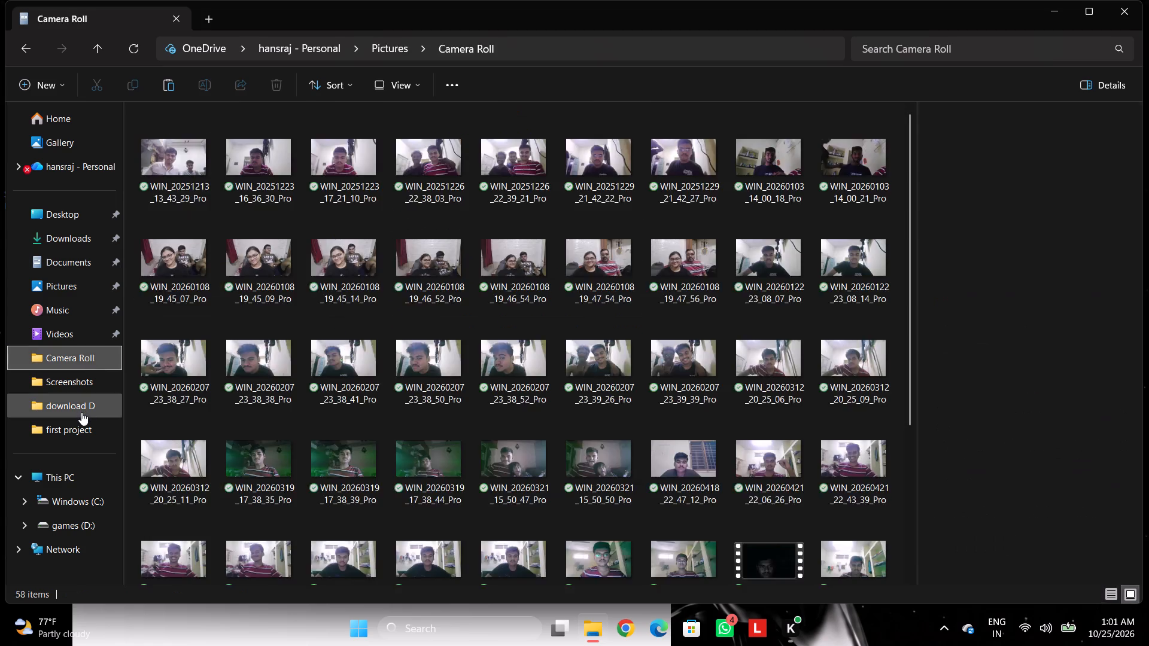
pyautogui.click(81, 412)
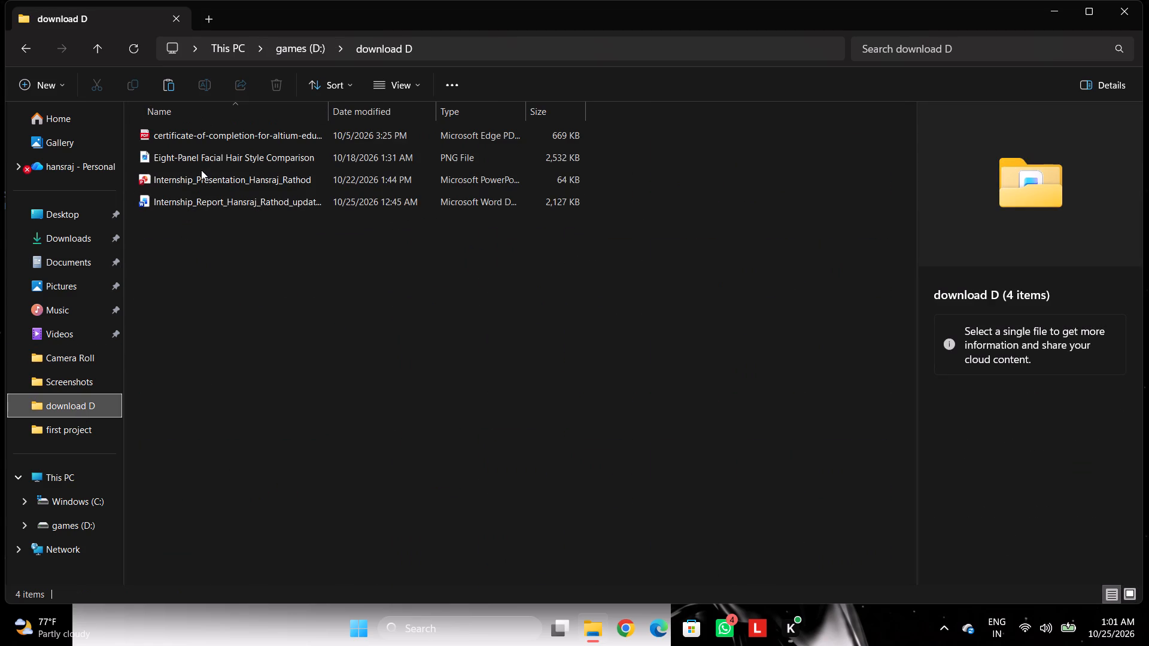
pyautogui.click(206, 182)
pyautogui.click(203, 158)
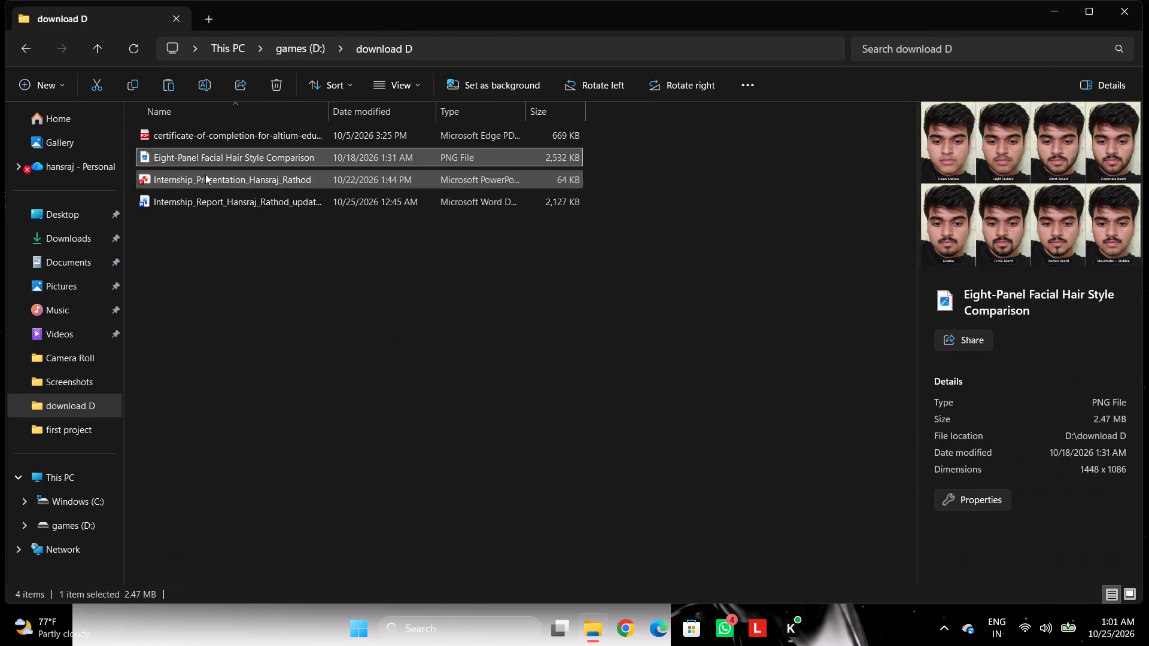
pyautogui.click(211, 209)
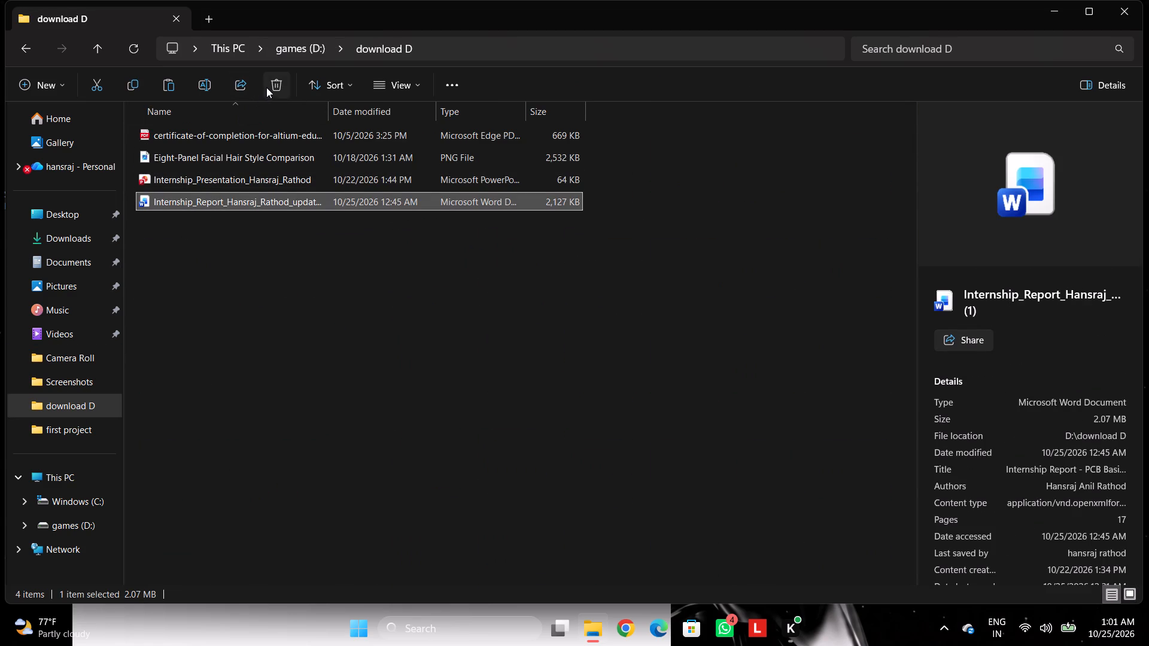
pyautogui.click(266, 87)
# Open the internship presentation from download D in PowerPoint and review the slides in its Introduction section.
pyautogui.click(232, 184)
pyautogui.doubleClick(232, 184)
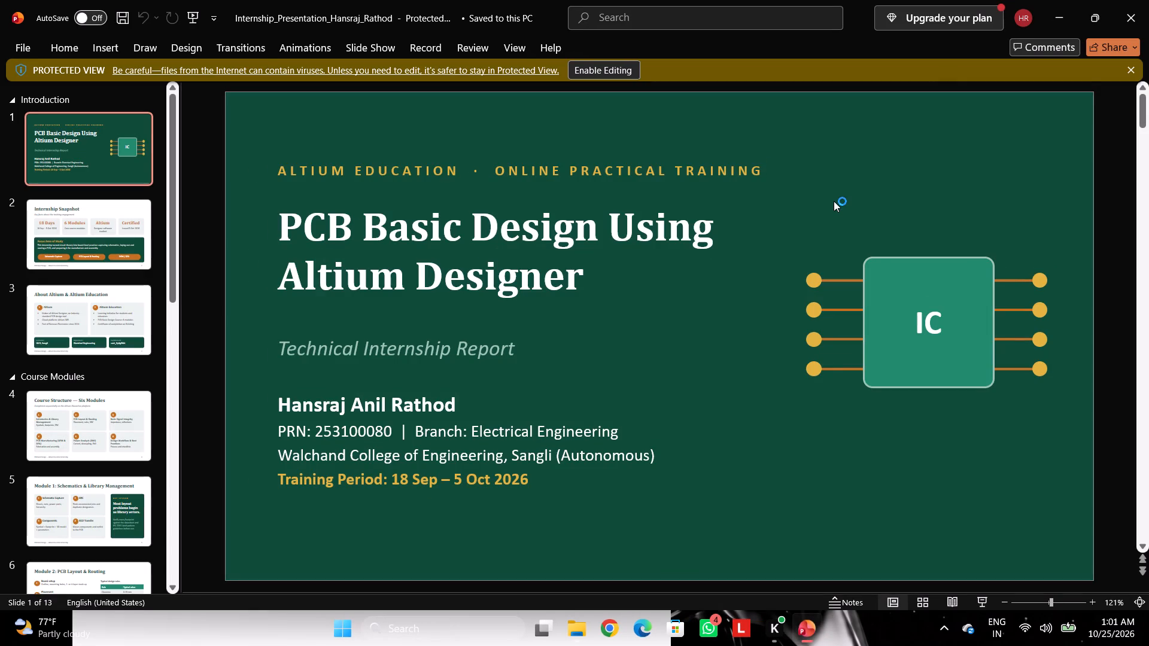
pyautogui.scroll(-4, 850, 198)
pyautogui.scroll(3, 826, 292)
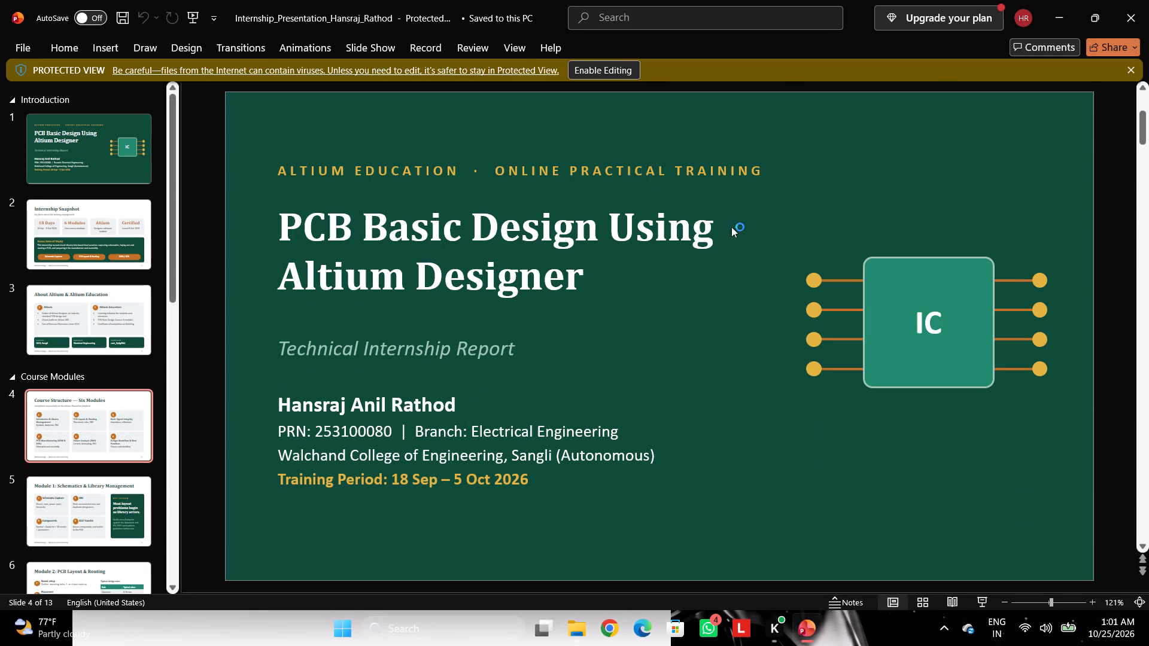
pyautogui.scroll(5, 731, 227)
pyautogui.click(85, 248)
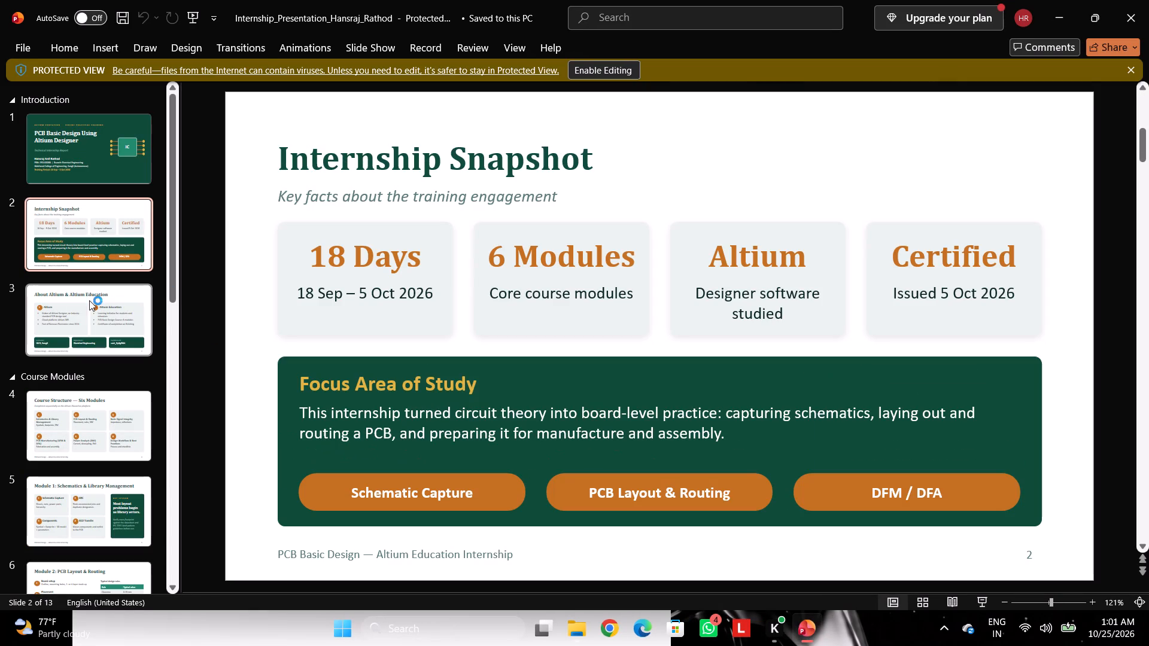
pyautogui.click(86, 325)
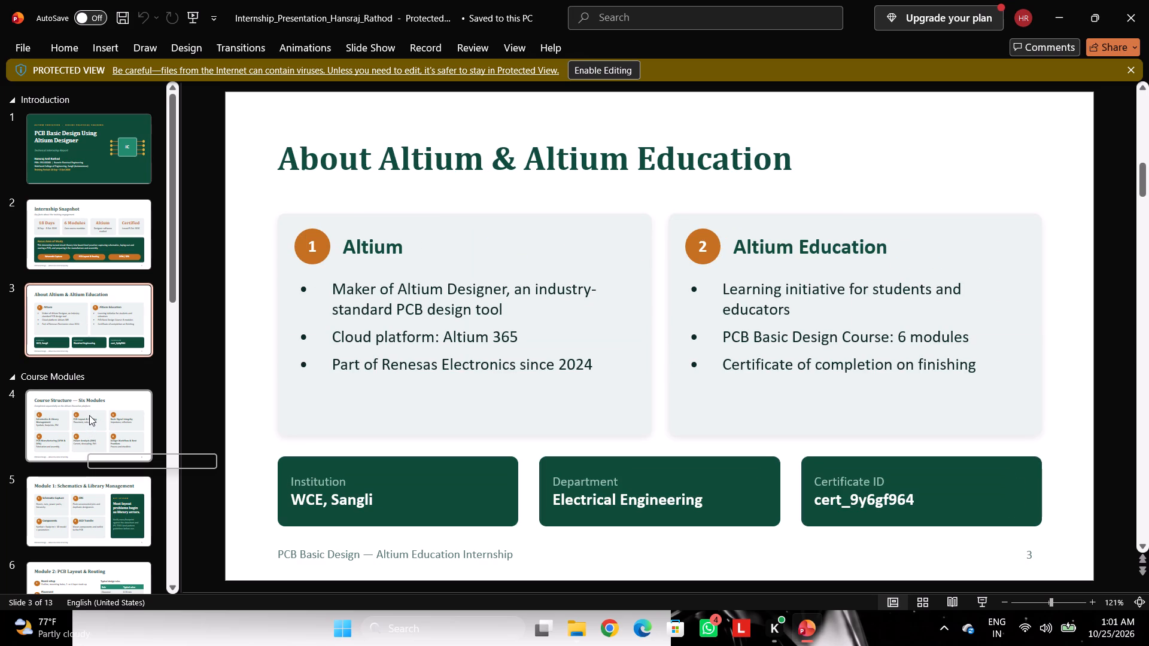
# Review the presentation's Course Modules slides, from the six-module course structure through Module 6.
pyautogui.click(89, 415)
pyautogui.scroll(-2, 72, 419)
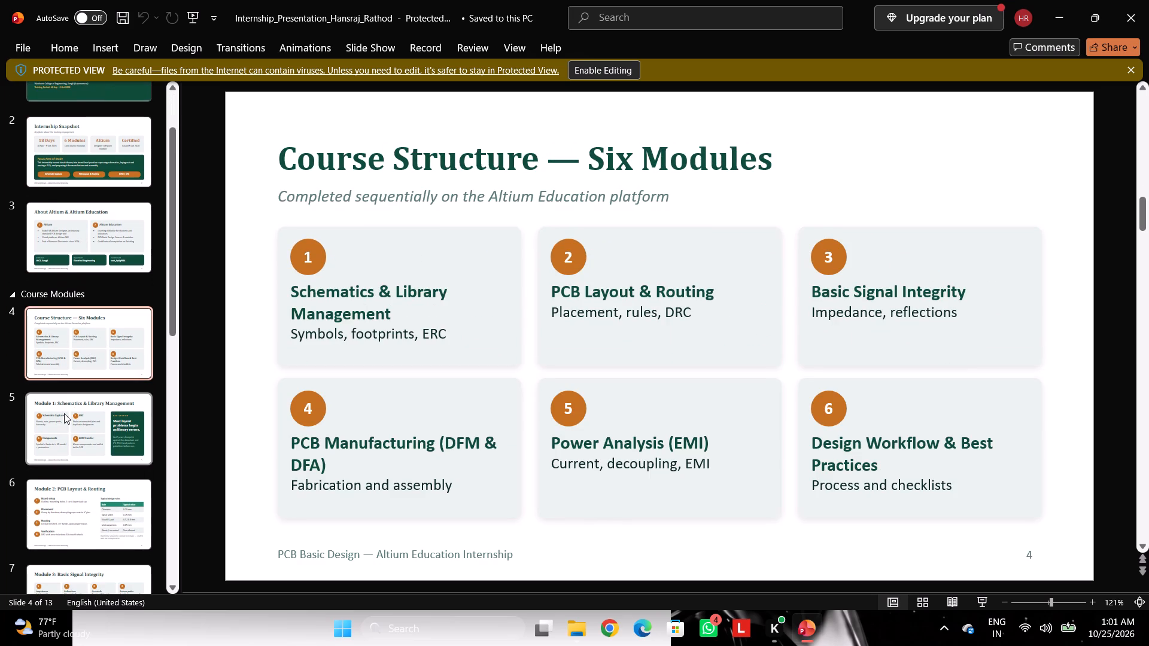
pyautogui.click(64, 413)
pyautogui.scroll(-2, 63, 410)
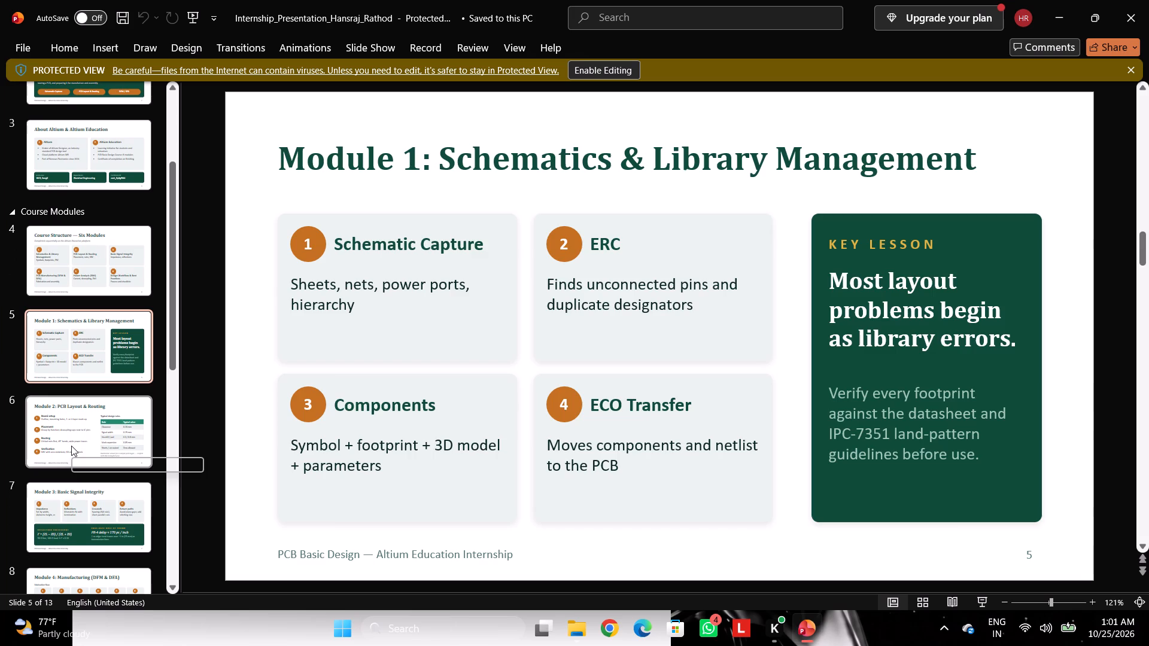
pyautogui.click(71, 446)
pyautogui.scroll(-3, 71, 446)
pyautogui.click(113, 405)
pyautogui.scroll(-2, 95, 407)
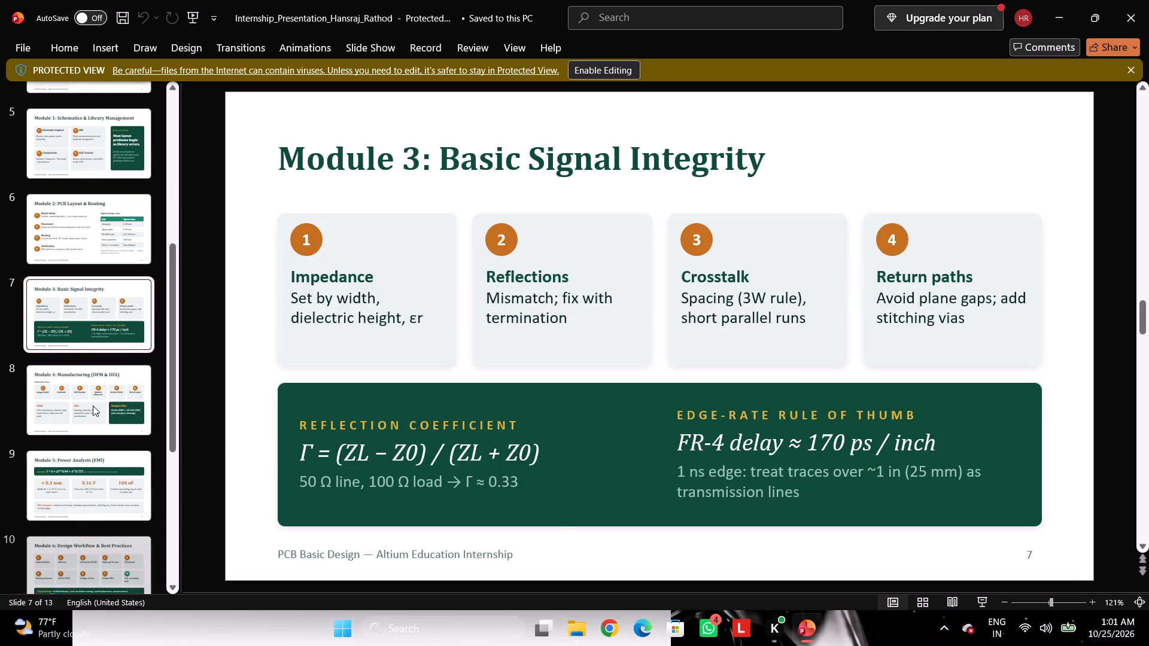
pyautogui.click(94, 408)
pyautogui.scroll(-2, 94, 407)
pyautogui.doubleClick(94, 403)
pyautogui.click(94, 402)
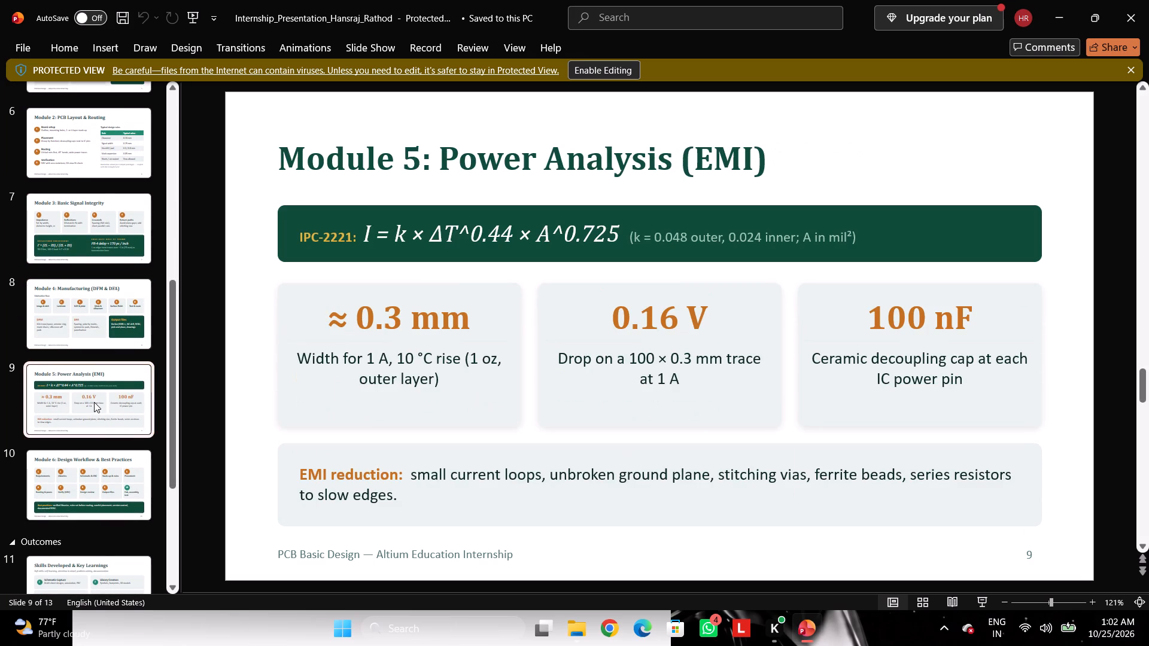
pyautogui.scroll(-3, 90, 400)
pyautogui.click(71, 394)
# Review the presentation's Outcomes slides through the closing Thank You slide, then close the presentation.
pyautogui.scroll(-2, 78, 382)
pyautogui.click(78, 383)
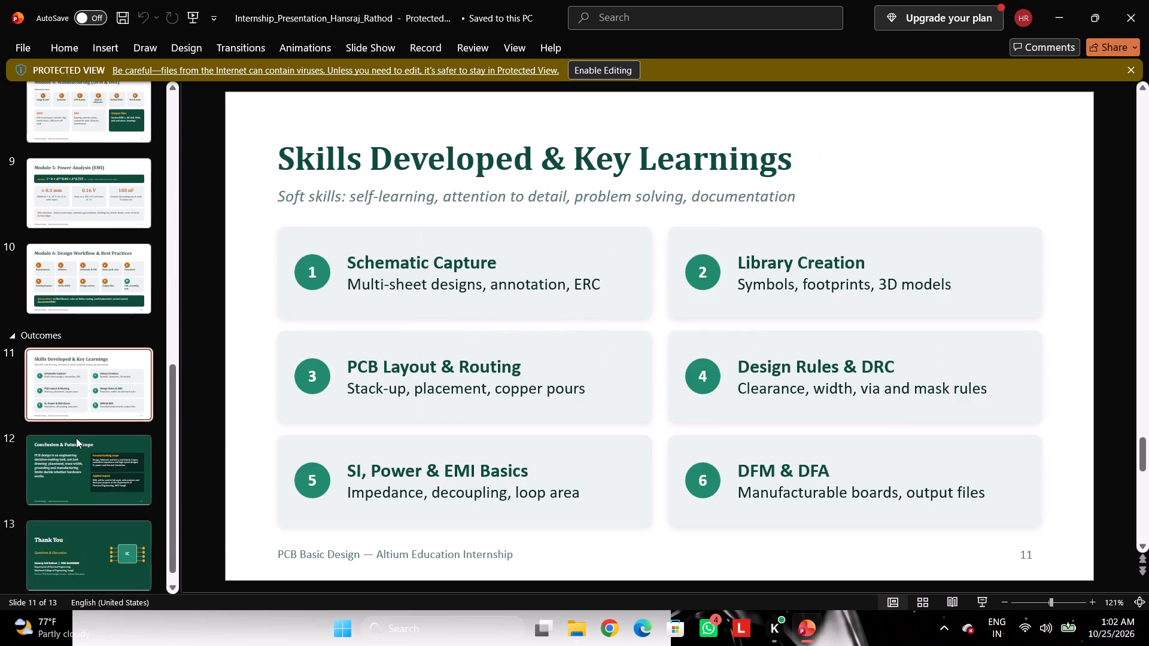
pyautogui.click(74, 441)
pyautogui.scroll(-4, 74, 441)
pyautogui.click(39, 512)
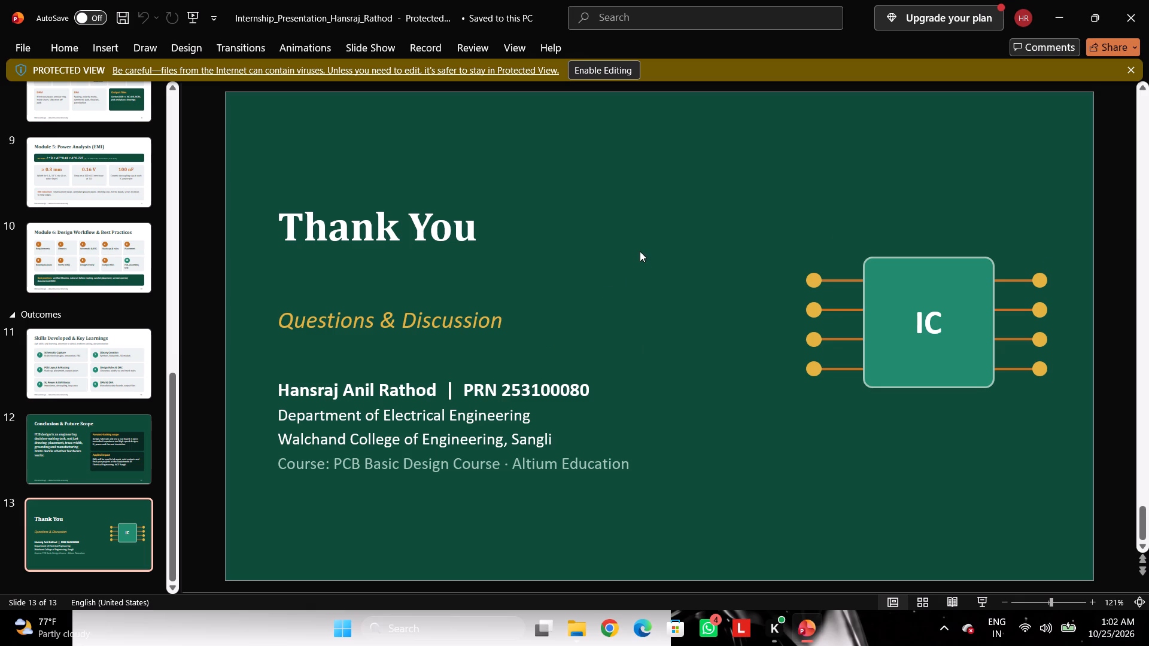
pyautogui.click(1136, 10)
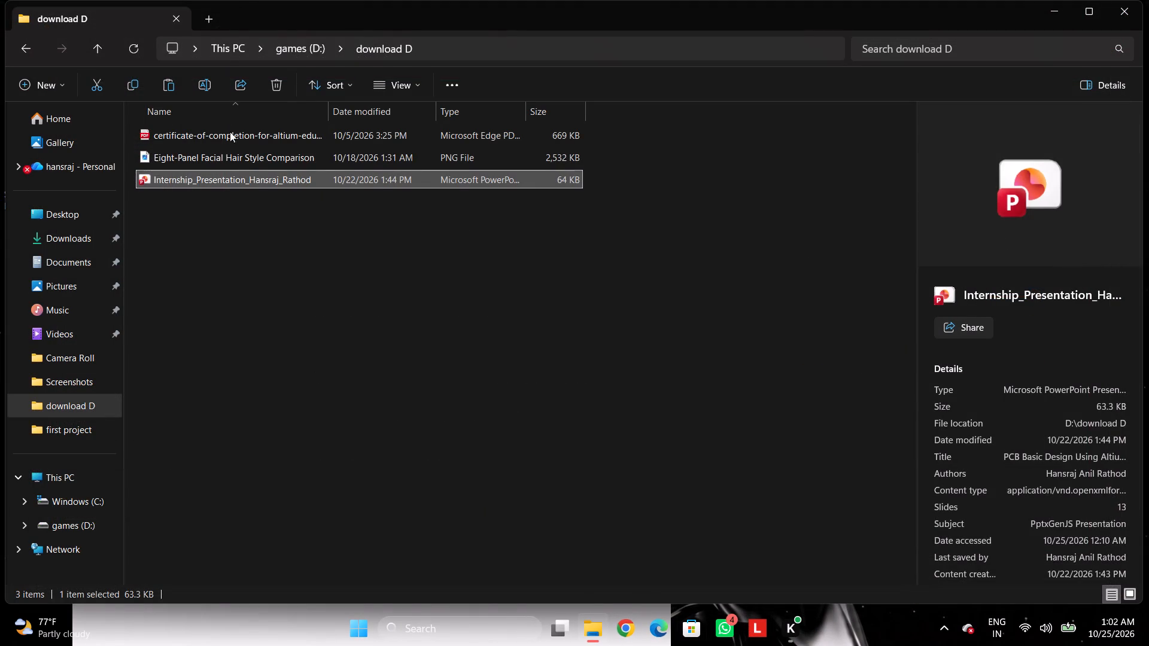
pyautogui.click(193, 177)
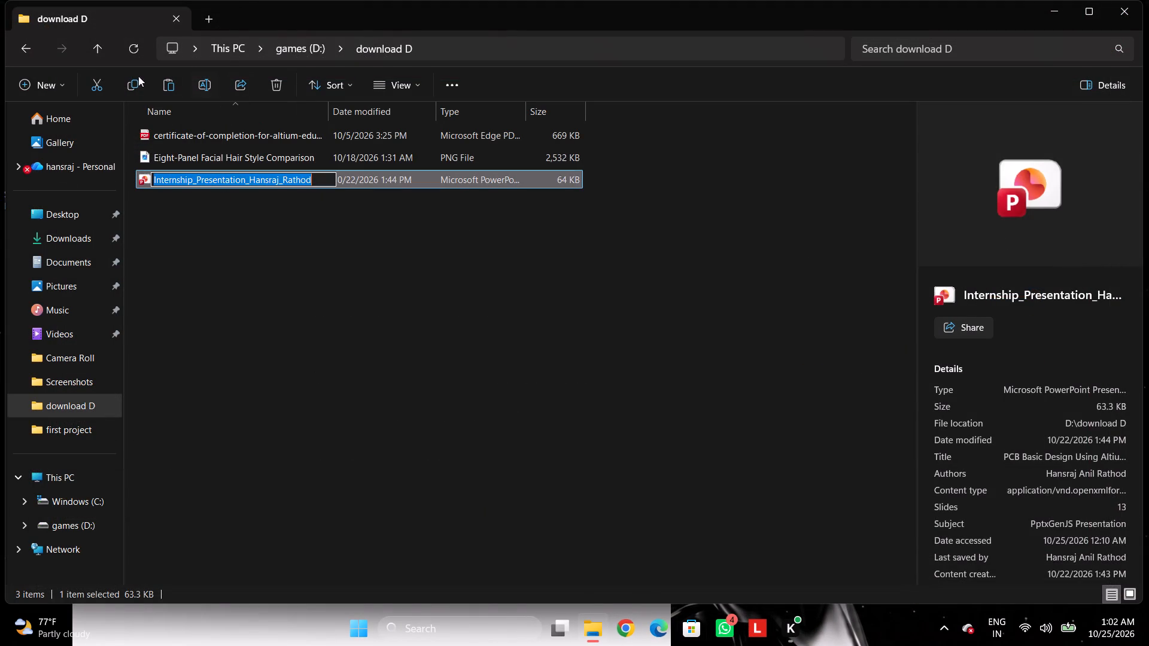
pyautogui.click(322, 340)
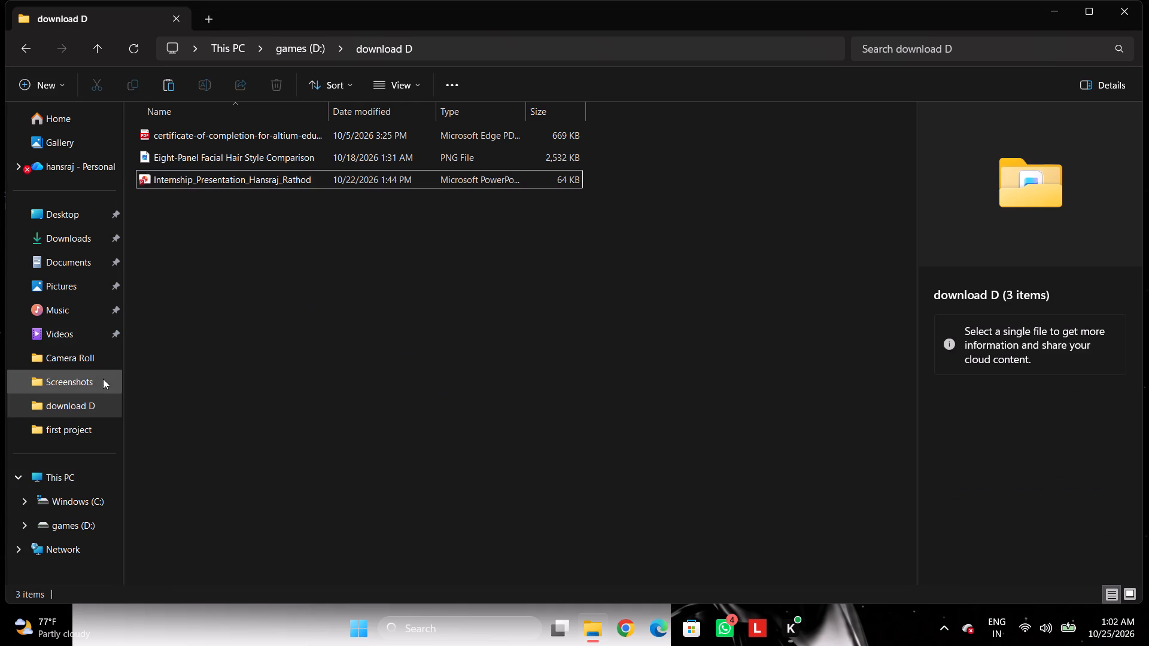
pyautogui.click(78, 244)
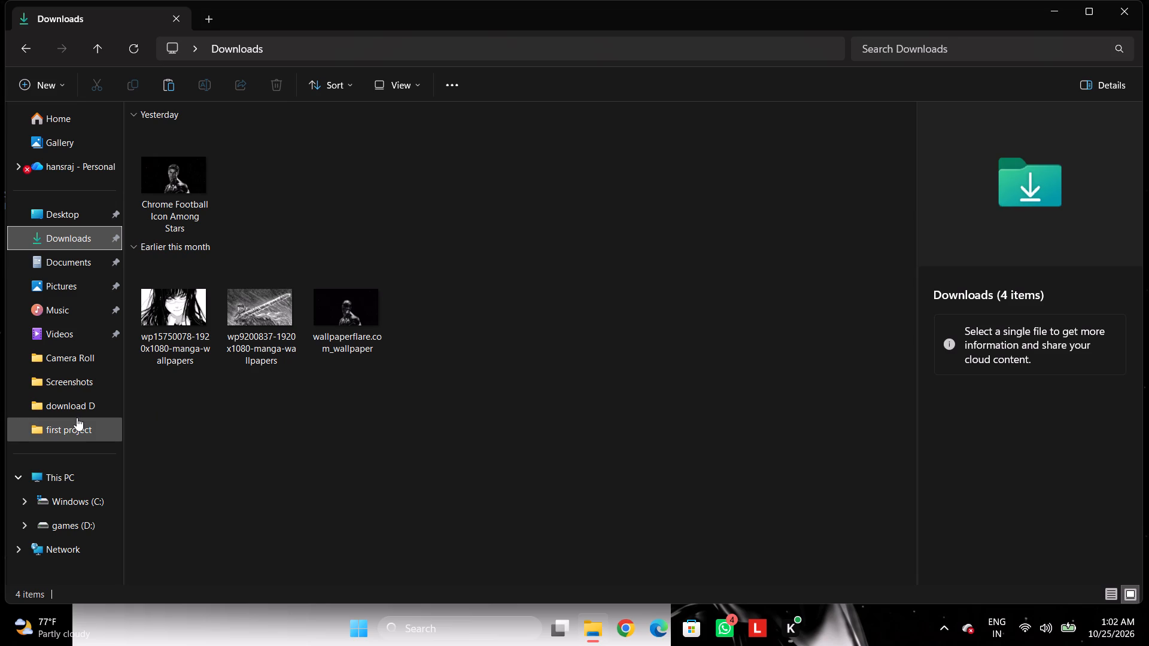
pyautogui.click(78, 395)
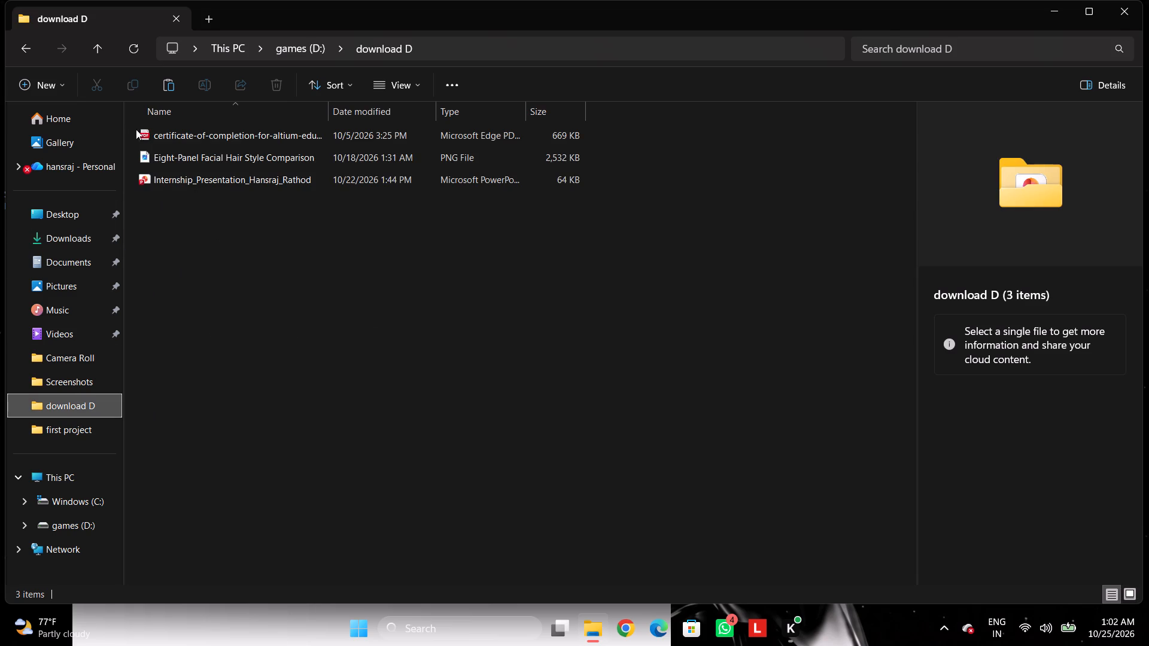
# Return to the Documents folder and copy the Internship_Report_Hansraj file.
pyautogui.click(87, 251)
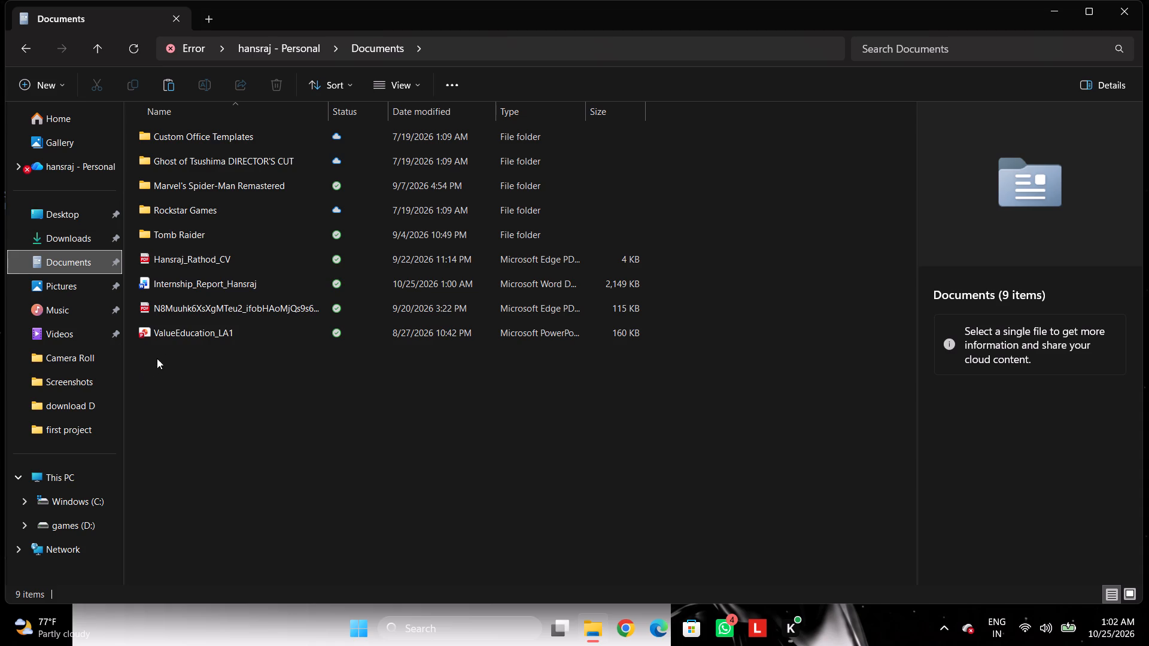
pyautogui.click(214, 286)
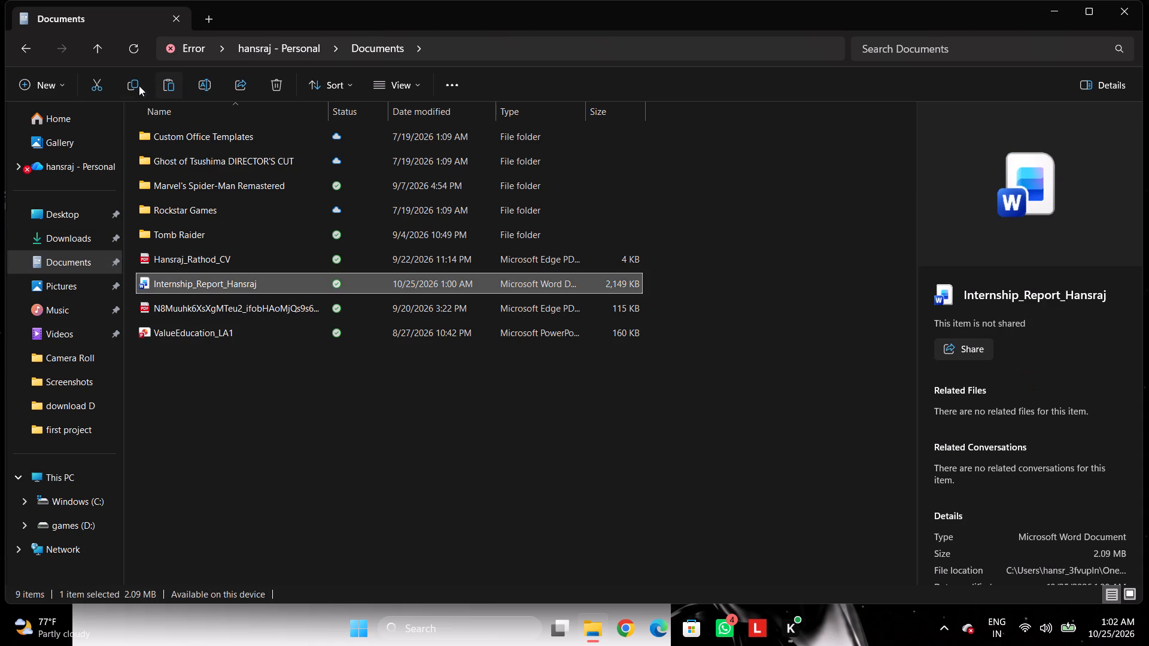
pyautogui.click(138, 86)
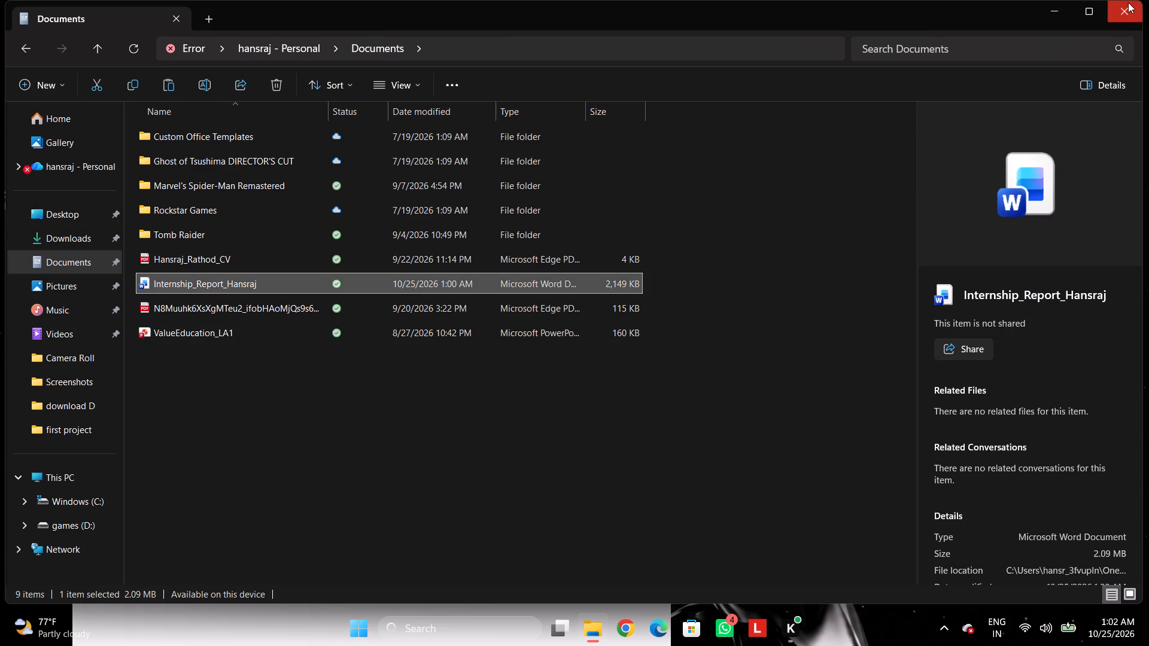